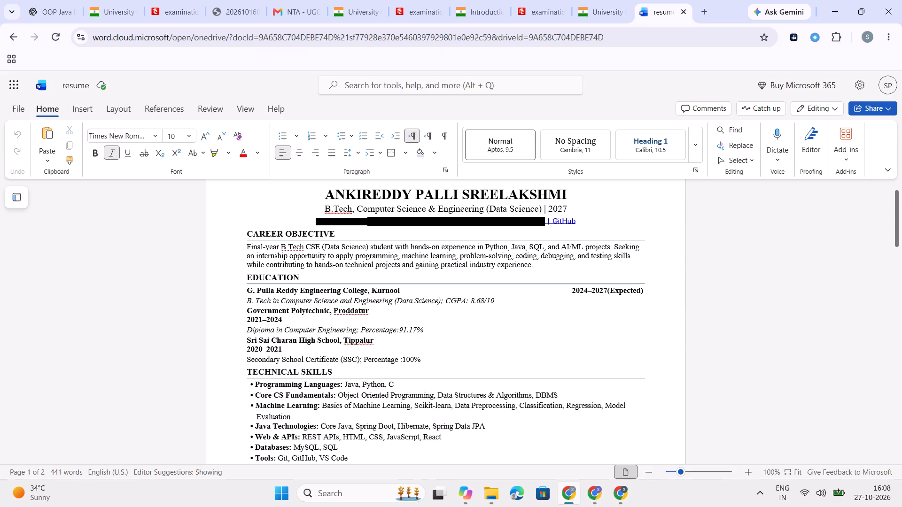
drag(540, 265, 249, 249)
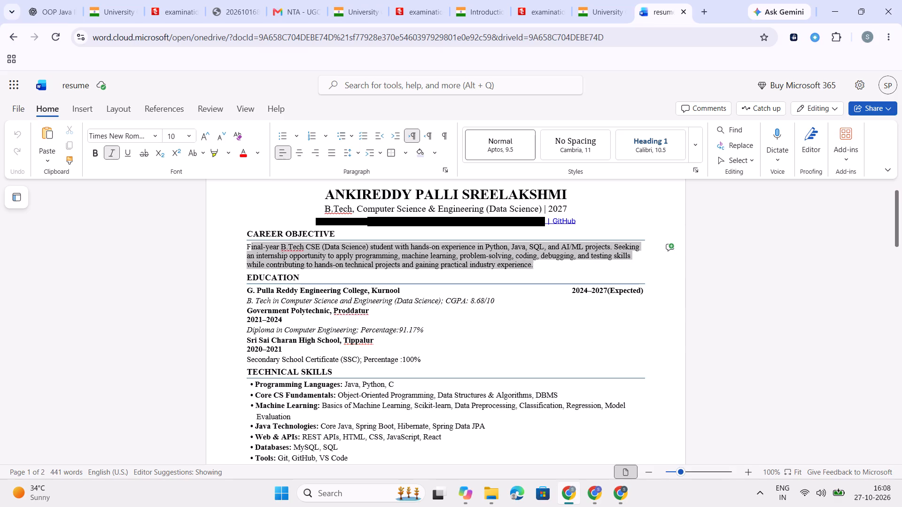
drag(249, 249, 252, 250)
key(BackSpace)
key(BackSpace)
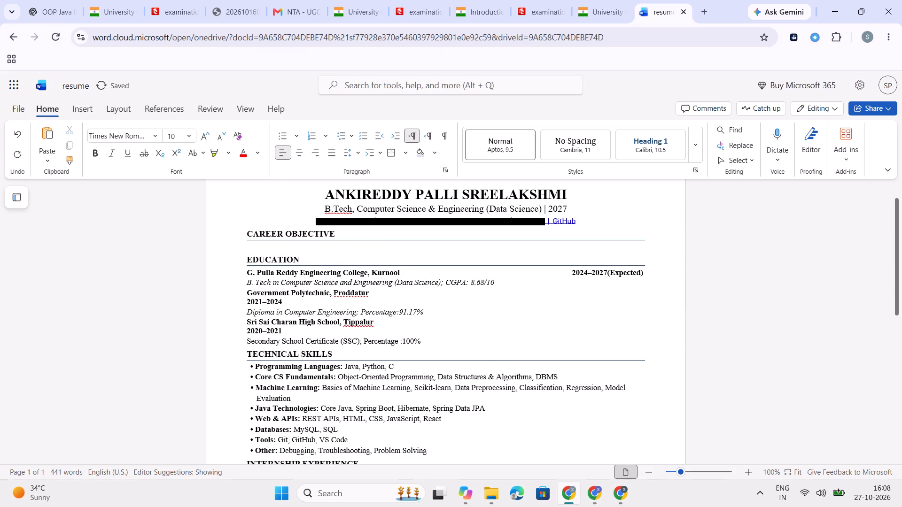
key(ctrl+v)
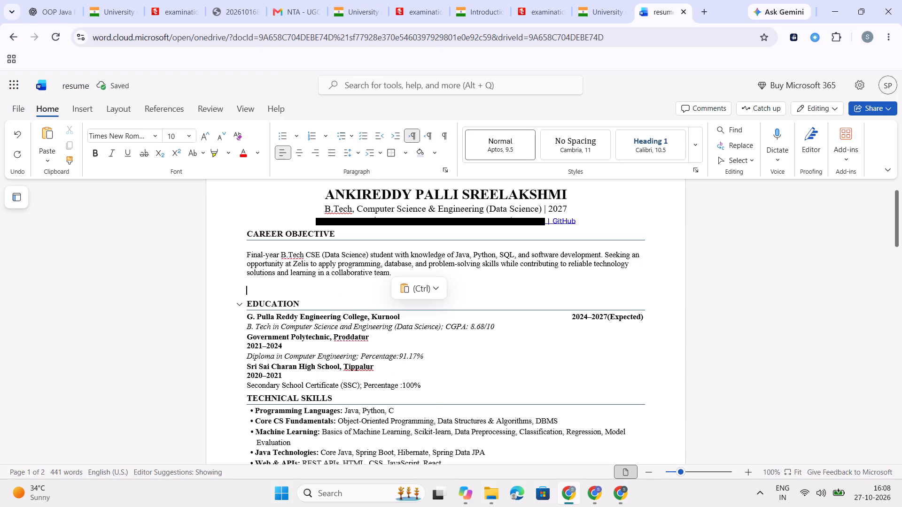
key(BackSpace)
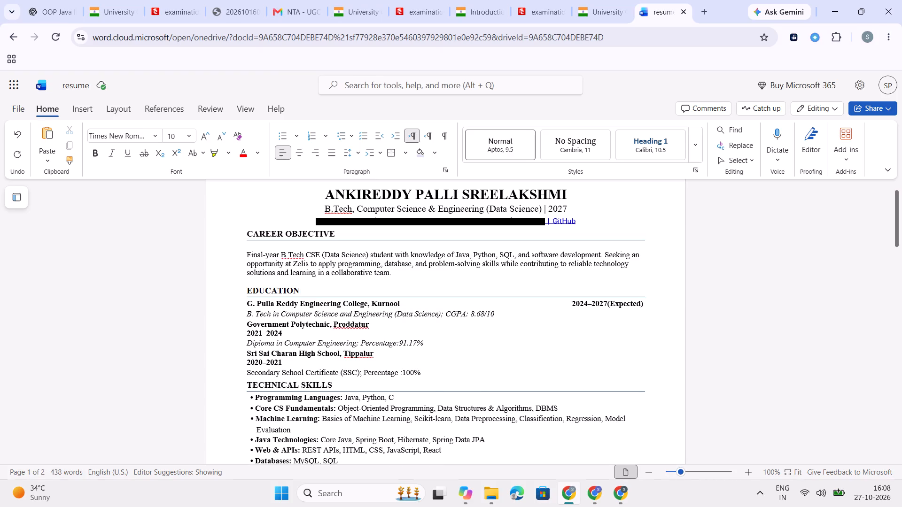
Delete surplus spaces between Government Polytechnic, Proddatur and its 2021–2024 date in the Education section.
click(244, 333)
key(bracketright)
key(BackSpace)
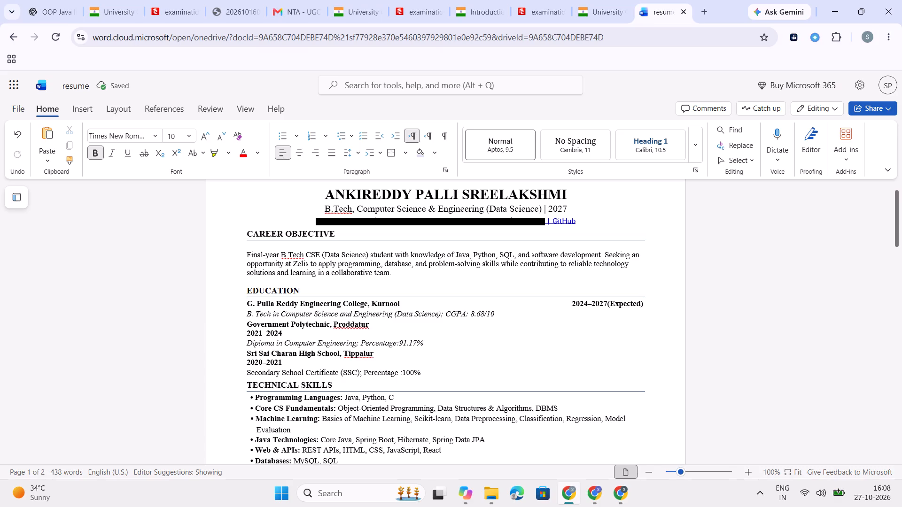
key(BackSpace)
key(BackSpace)
key(BackSpace)
key(BackSpace)
key(BackSpace)
key(BackSpace)
click(609, 324)
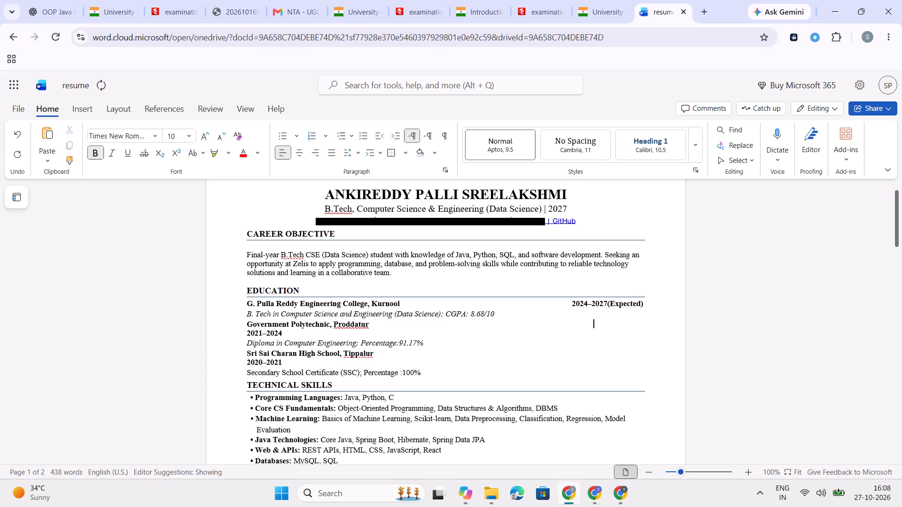
key(BackSpace)
key(BackSpace)
key(BackSpace)
key(BackSpace)
key(BackSpace)
key(BackSpace)
key(BackSpace)
key(BackSpace)
key(BackSpace)
key(BackSpace)
key(BackSpace)
key(BackSpace)
key(BackSpace)
key(BackSpace)
key(BackSpace)
key(BackSpace)
key(BackSpace)
key(BackSpace)
key(BackSpace)
key(BackSpace)
key(BackSpace)
key(BackSpace)
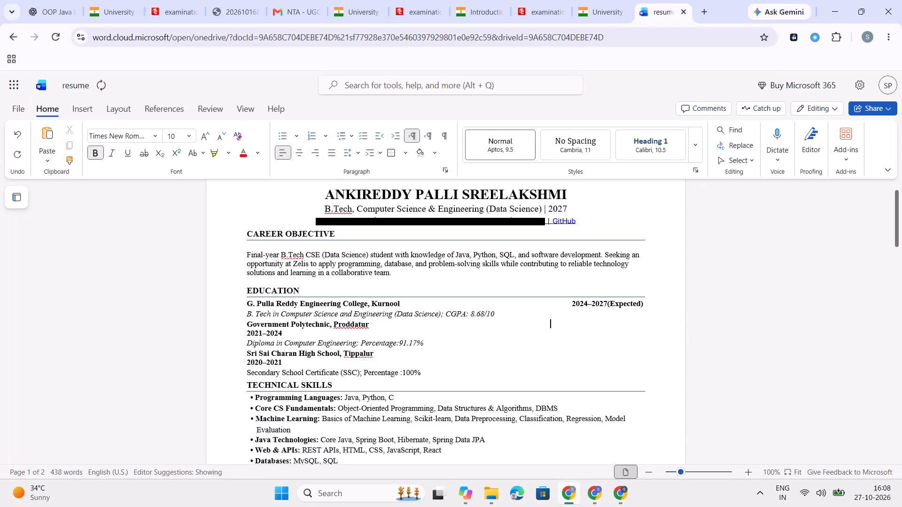
Move the 2021–2024 date up onto the same line as Government Polytechnic, Proddatur.
drag(284, 333, 241, 334)
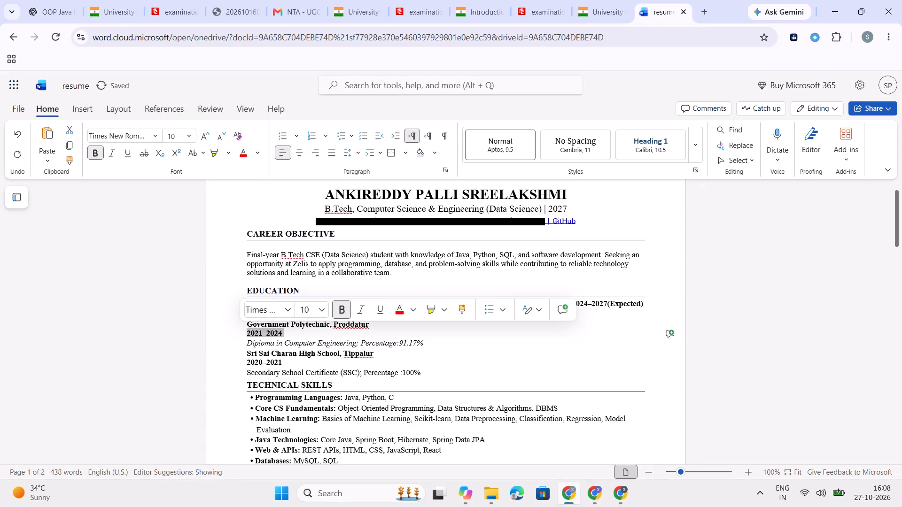
key(ctrl+x)
key(BackSpace)
ctrl+click(377, 314)
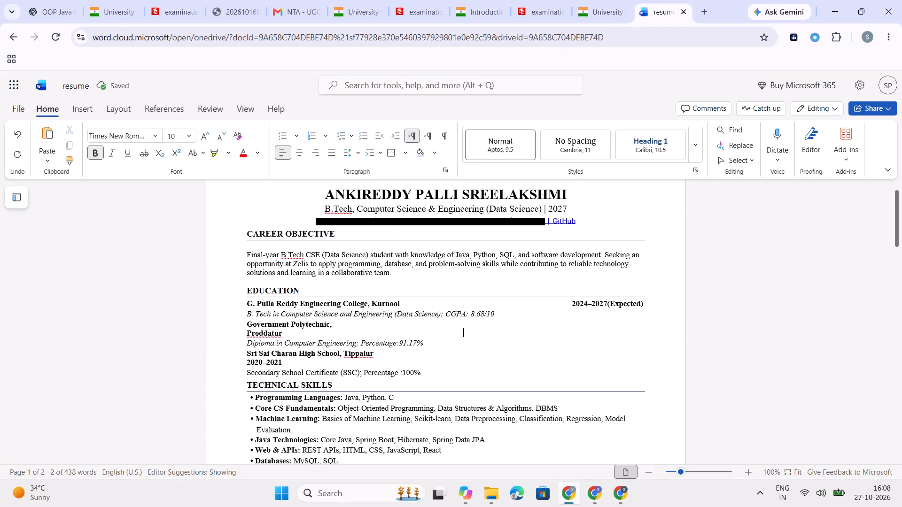
key(ctrl+v)
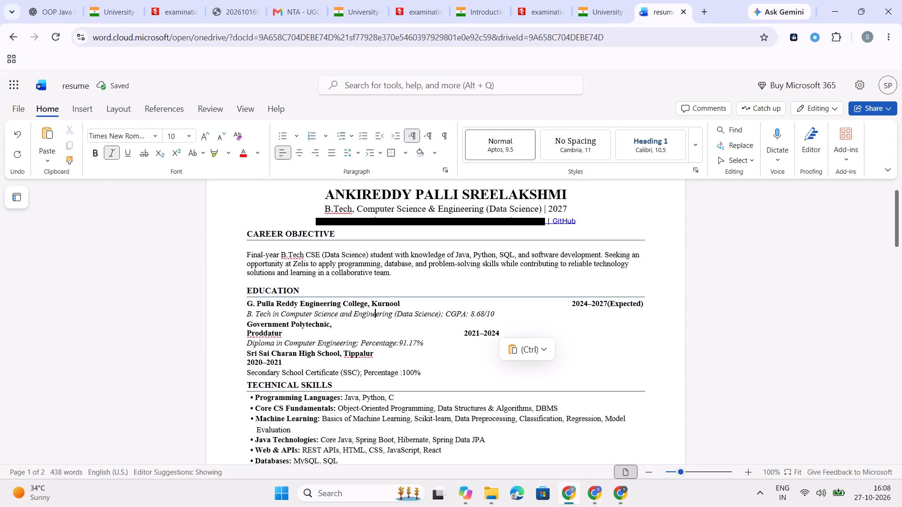
key(ctrl+z)
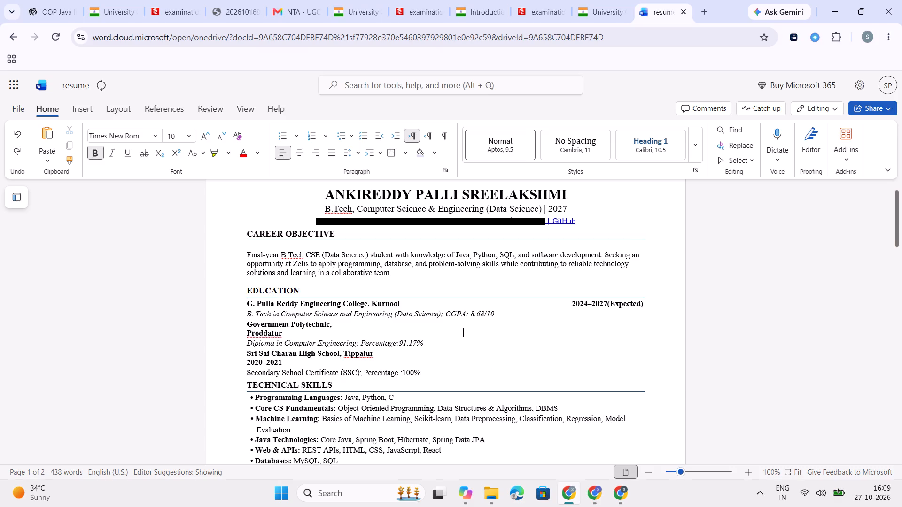
key(ctrl+z)
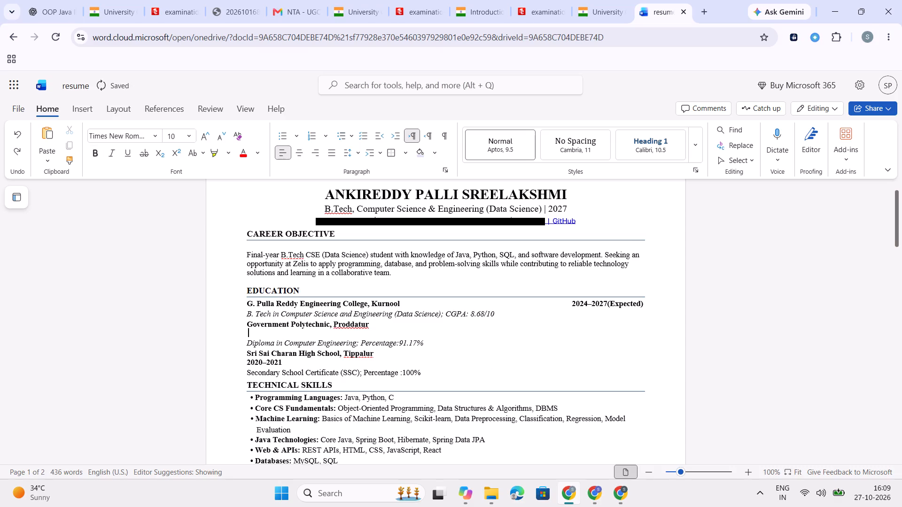
click(407, 323)
click(407, 323)
key(ctrl+v)
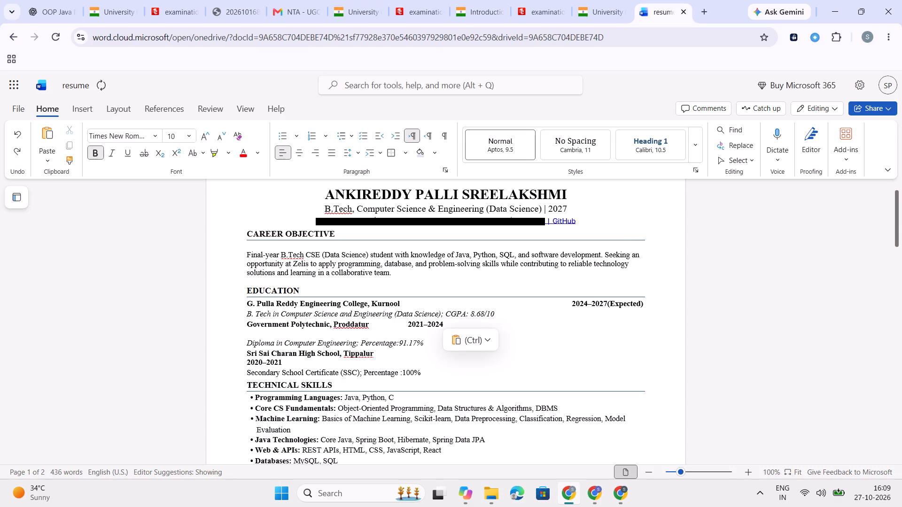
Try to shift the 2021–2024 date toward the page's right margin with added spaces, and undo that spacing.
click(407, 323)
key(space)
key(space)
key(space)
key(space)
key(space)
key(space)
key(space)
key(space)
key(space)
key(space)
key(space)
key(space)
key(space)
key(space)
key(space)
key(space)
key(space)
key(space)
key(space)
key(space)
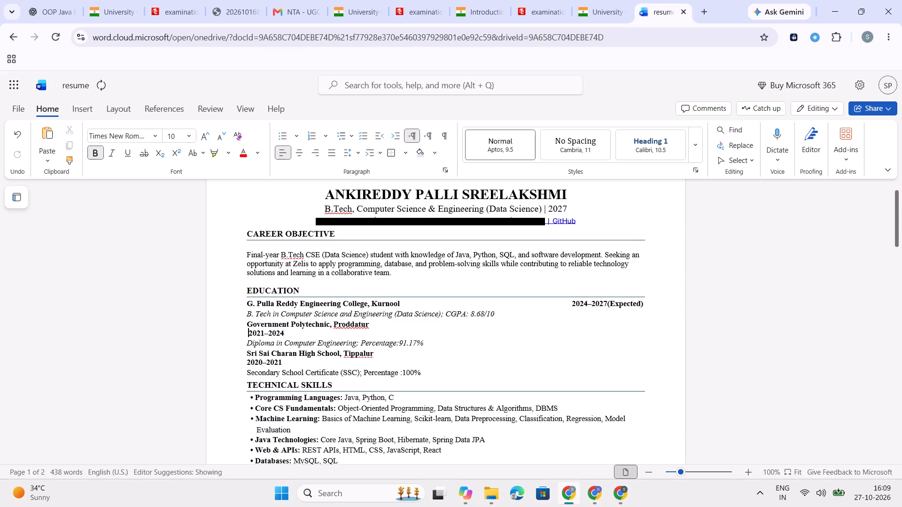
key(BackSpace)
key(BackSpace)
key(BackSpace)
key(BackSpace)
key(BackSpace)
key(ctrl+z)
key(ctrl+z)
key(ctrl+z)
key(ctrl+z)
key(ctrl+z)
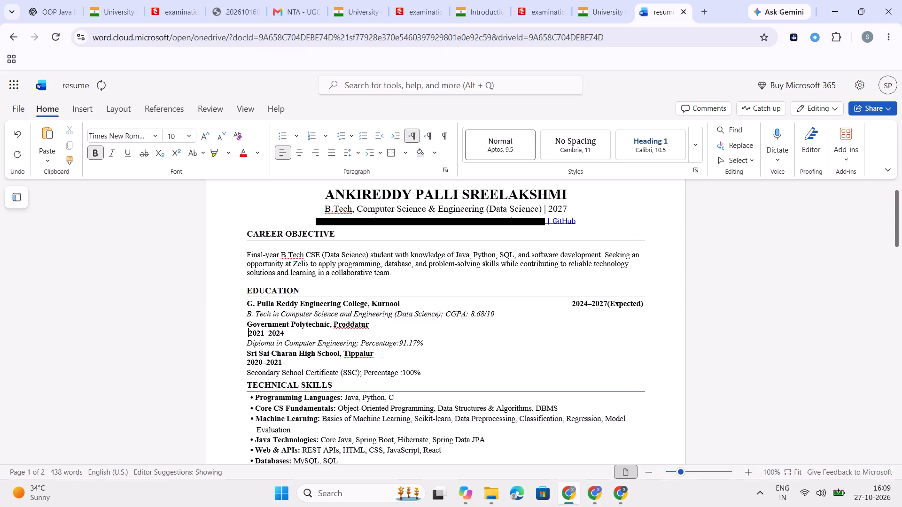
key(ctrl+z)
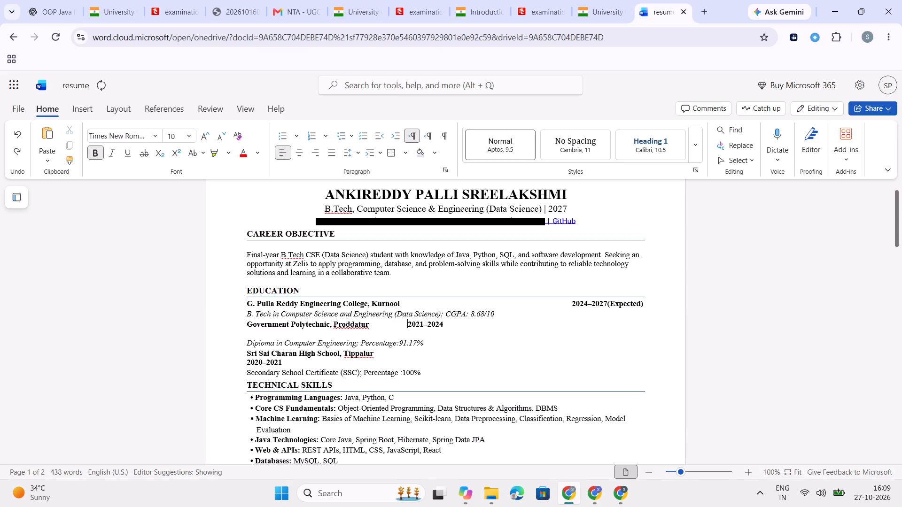
Delete the trailing spaces after the 2021–2024 date to close the empty line above the diploma details.
click(600, 328)
key(BackSpace)
key(BackSpace)
key(BackSpace)
key(BackSpace)
key(BackSpace)
key(BackSpace)
key(BackSpace)
key(BackSpace)
key(BackSpace)
key(BackSpace)
key(BackSpace)
key(BackSpace)
key(BackSpace)
key(BackSpace)
key(BackSpace)
key(BackSpace)
key(BackSpace)
key(BackSpace)
key(BackSpace)
key(BackSpace)
key(BackSpace)
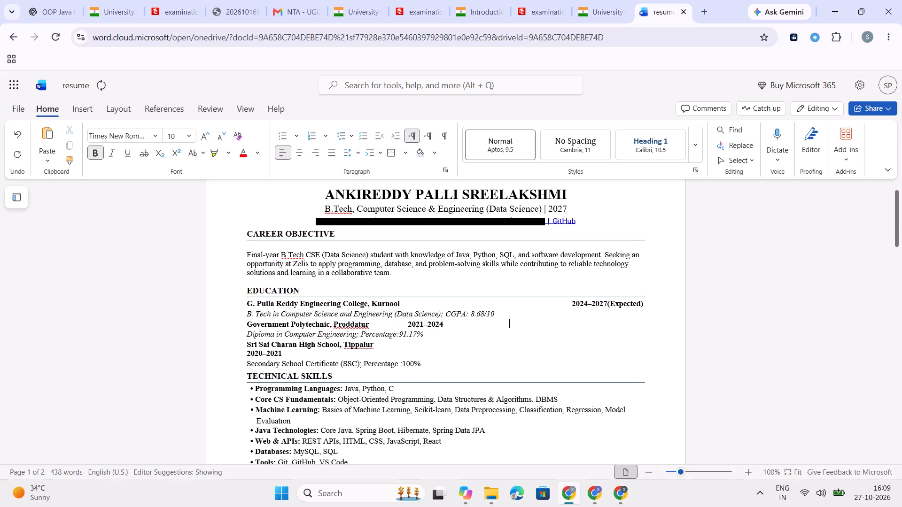
Add spaces before the 2021–2024 date on the Government Polytechnic, Proddatur line to shift it toward the page's right margin.
click(406, 323)
key(space)
key(space)
key(space)
key(space)
key(space)
key(space)
key(space)
key(space)
key(space)
key(space)
key(space)
key(space)
key(space)
key(space)
key(space)
key(space)
key(space)
key(space)
key(space)
key(space)
key(Right)
key(Right)
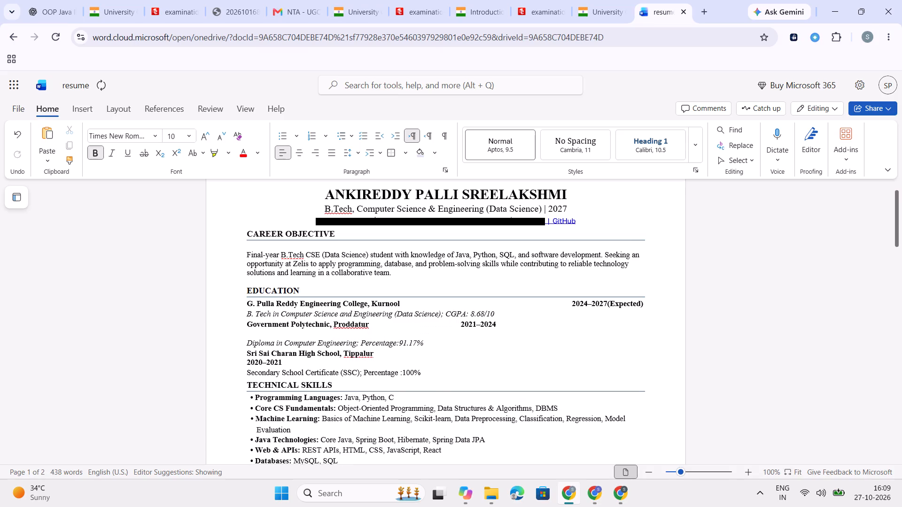
Delete the trailing spaces after the 2021–2024 date to close the empty line above the diploma details.
click(653, 323)
click(643, 325)
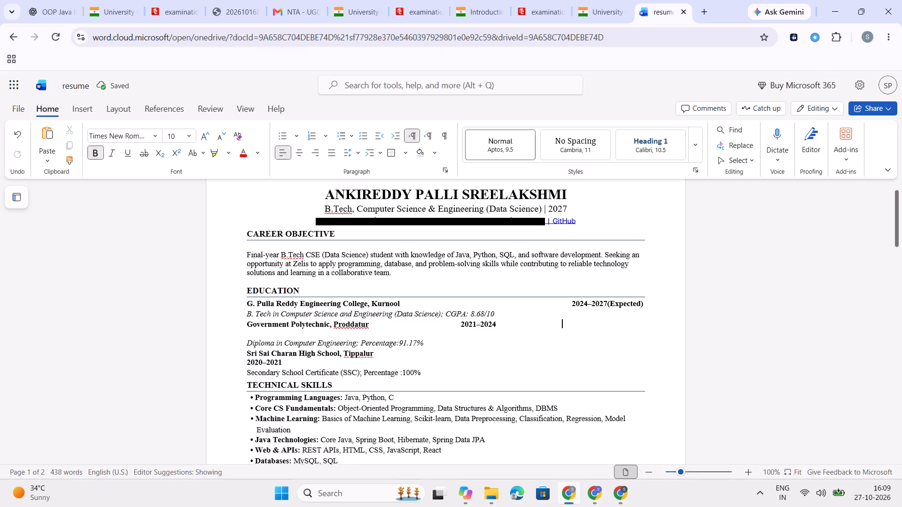
key(BackSpace)
key(BackSpace)
key(BackSpace)
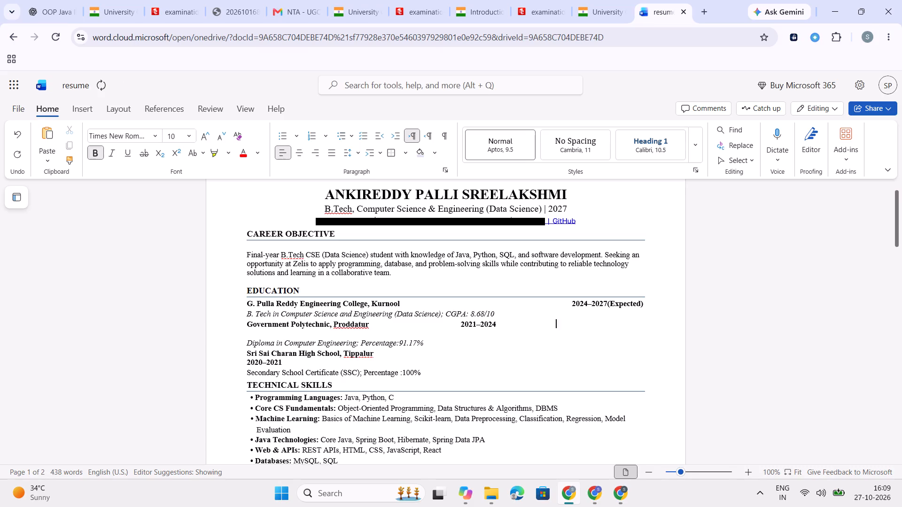
key(Right)
key(Right)
key(BackSpace)
key(BackSpace)
key(BackSpace)
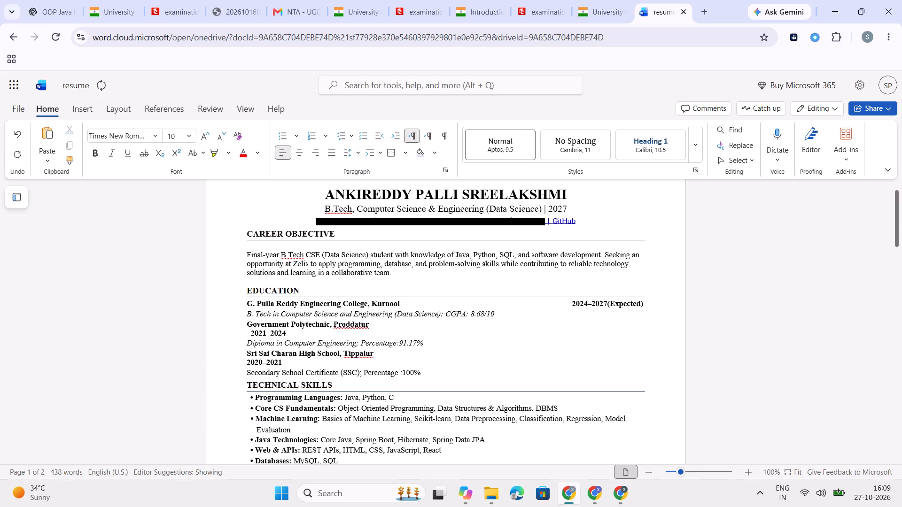
key(BackSpace)
key(BackSpace)
key(BackSpace)
key(BackSpace)
key(BackSpace)
key(BackSpace)
key(BackSpace)
key(BackSpace)
key(BackSpace)
key(BackSpace)
key(BackSpace)
key(BackSpace)
key(BackSpace)
key(BackSpace)
key(BackSpace)
key(BackSpace)
key(BackSpace)
key(BackSpace)
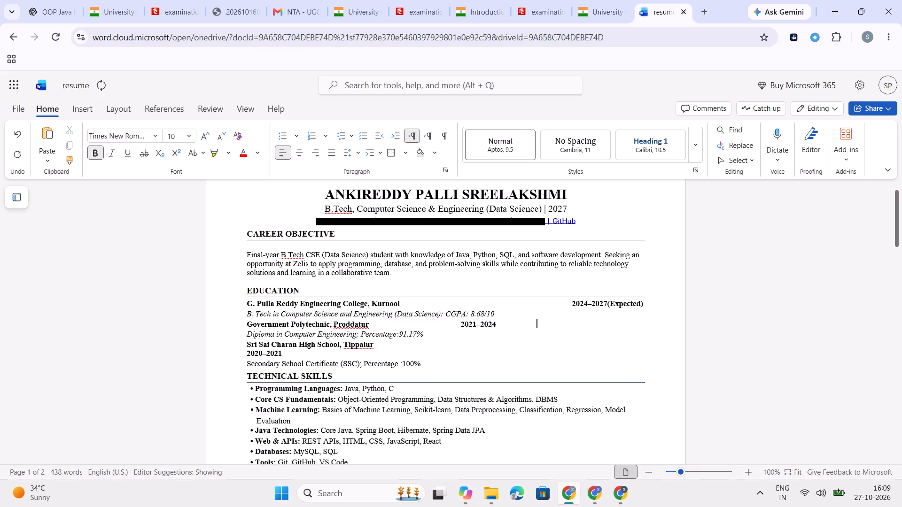
key(BackSpace)
key(BackSpace)
key(BackSpace)
key(BackSpace)
key(BackSpace)
key(BackSpace)
key(BackSpace)
key(BackSpace)
key(BackSpace)
key(BackSpace)
key(BackSpace)
Shift the 2021–2024 date farther along the Government Polytechnic line with spaces, trimming enough to keep it on that line.
key(Left)
key(Left)
key(Left)
key(Left)
key(Left)
key(Left)
key(Left)
key(Left)
key(Left)
key(Left)
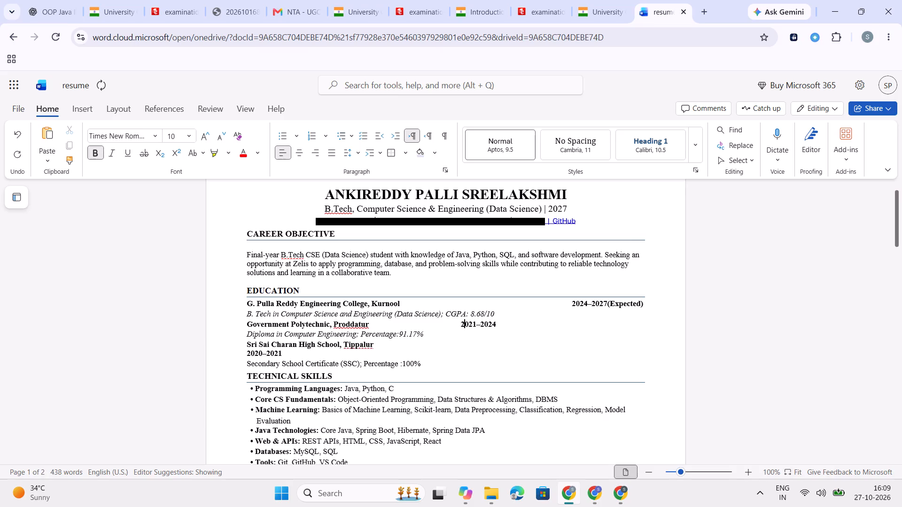
key(space)
key(space)
key(space)
key(space)
key(space)
key(space)
key(space)
key(space)
key(space)
key(space)
key(space)
key(space)
key(space)
key(space)
key(space)
key(space)
key(space)
key(space)
key(space)
key(space)
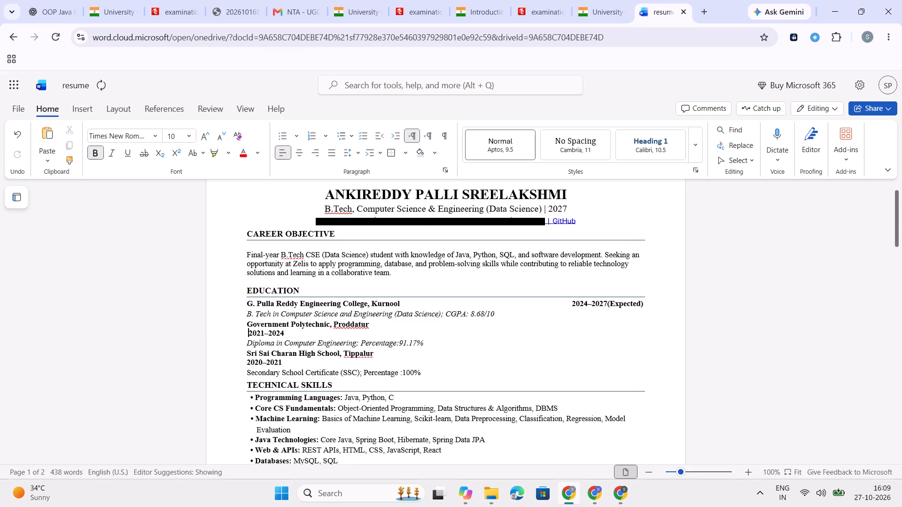
key(BackSpace)
key(BackSpace)
key(BackSpace)
key(BackSpace)
key(BackSpace)
key(BackSpace)
key(BackSpace)
key(BackSpace)
key(BackSpace)
key(BackSpace)
key(BackSpace)
key(BackSpace)
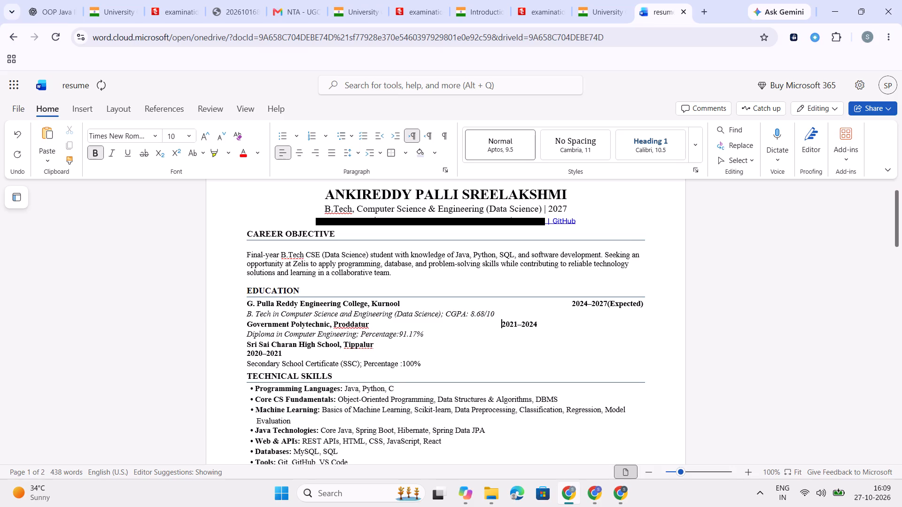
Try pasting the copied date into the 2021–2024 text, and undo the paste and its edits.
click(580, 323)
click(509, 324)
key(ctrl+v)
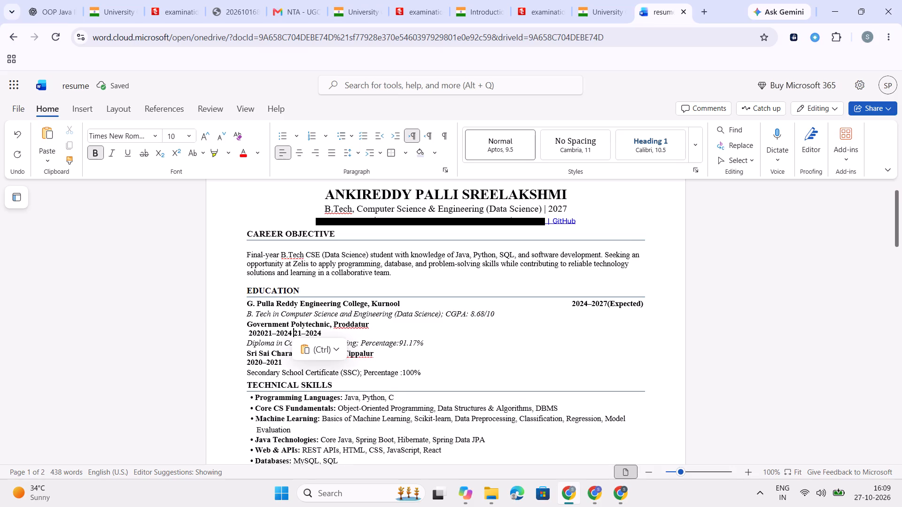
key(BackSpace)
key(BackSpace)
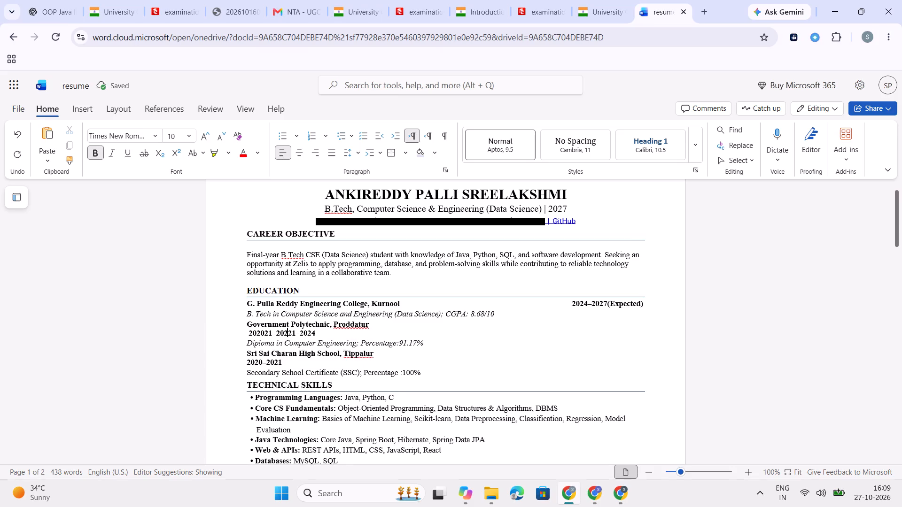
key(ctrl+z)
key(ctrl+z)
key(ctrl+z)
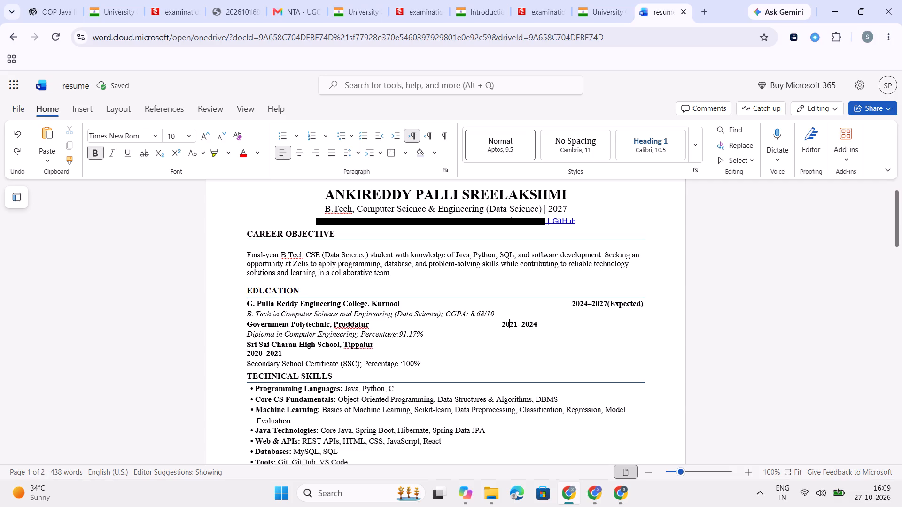
Justify the B. Tech in Computer Science and Engineering line in the Education section.
click(569, 327)
click(499, 317)
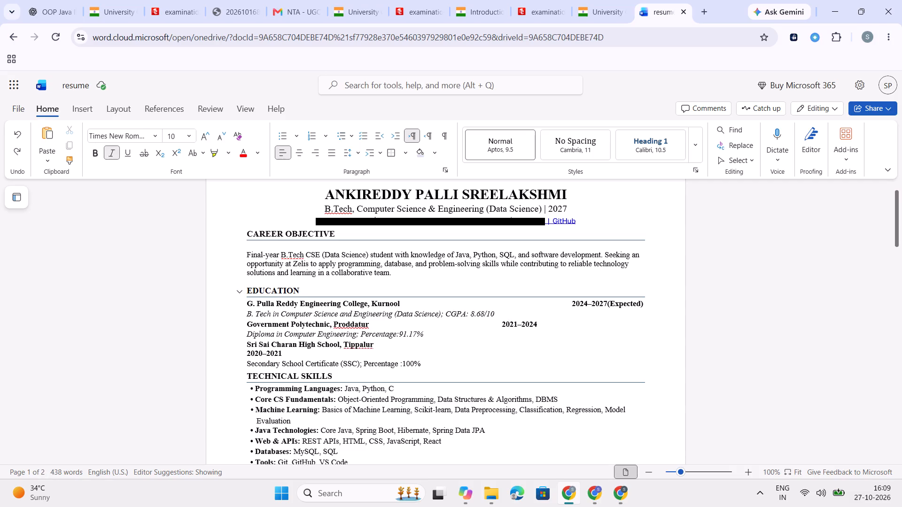
click(332, 149)
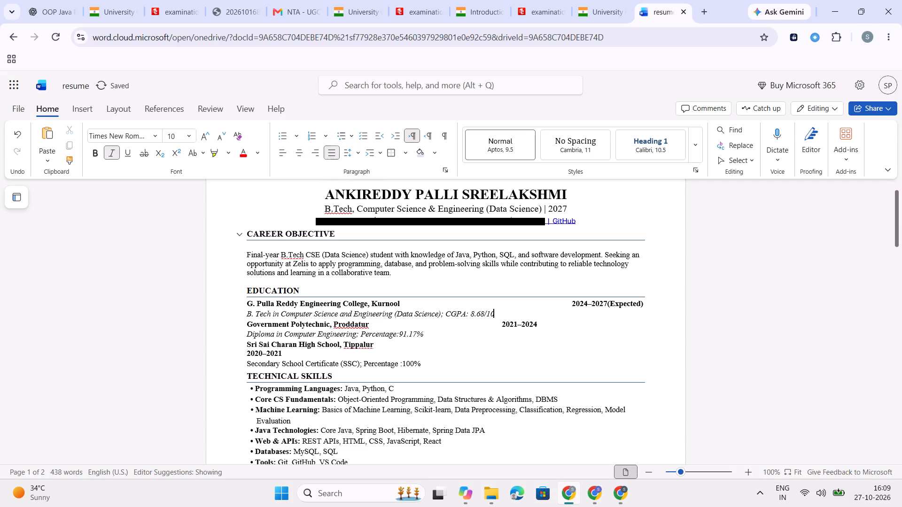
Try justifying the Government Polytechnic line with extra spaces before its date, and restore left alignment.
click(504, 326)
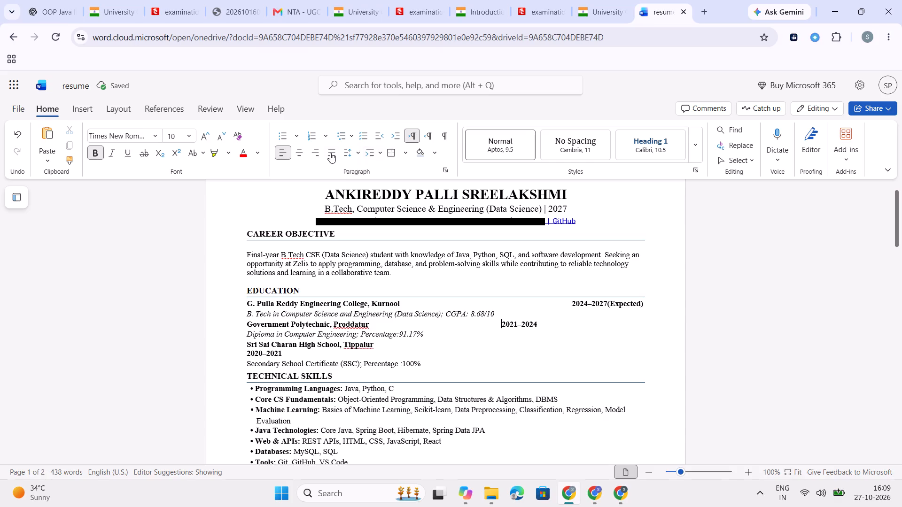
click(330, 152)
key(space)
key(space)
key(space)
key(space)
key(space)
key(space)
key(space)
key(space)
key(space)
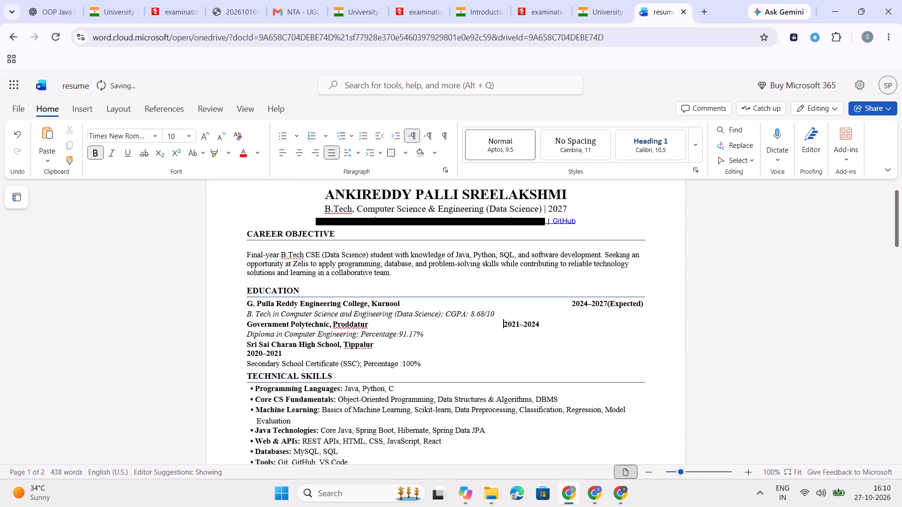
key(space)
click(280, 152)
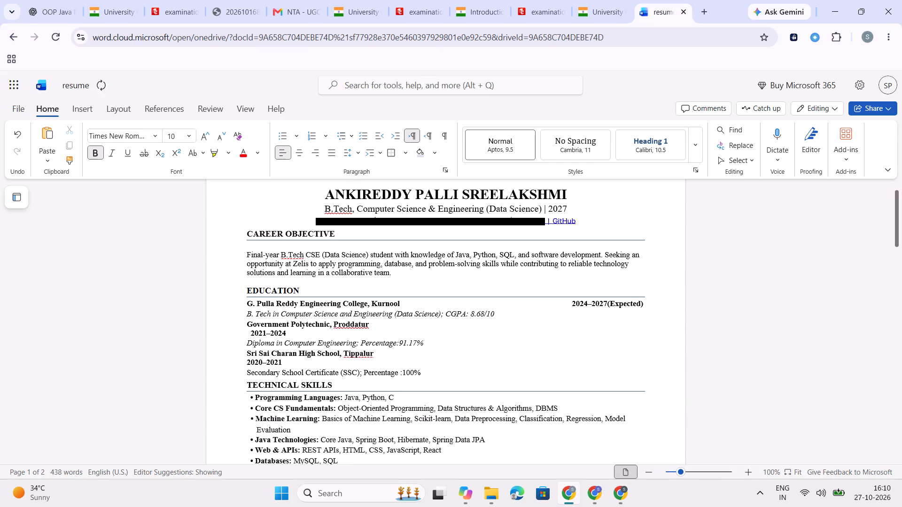
Cut the 2021–2024 date from the Government Polytechnic, Proddatur entry.
click(292, 333)
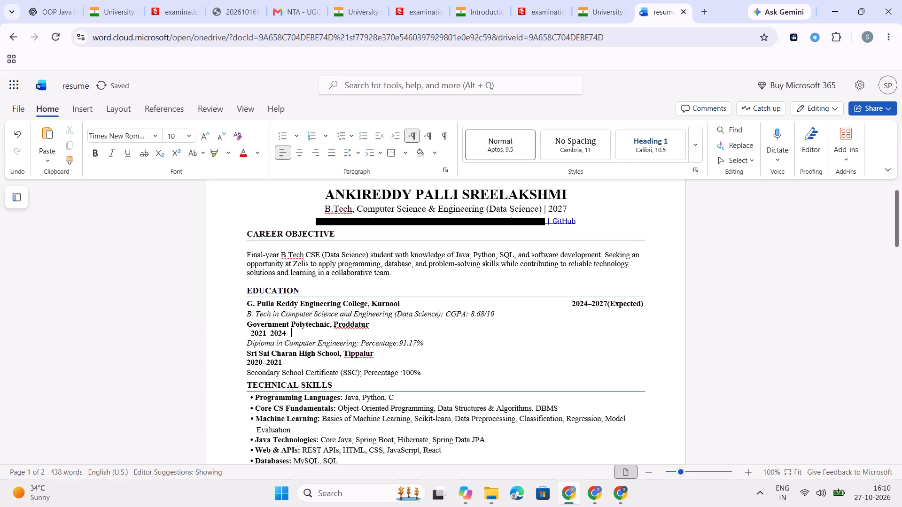
drag(249, 332, 290, 329)
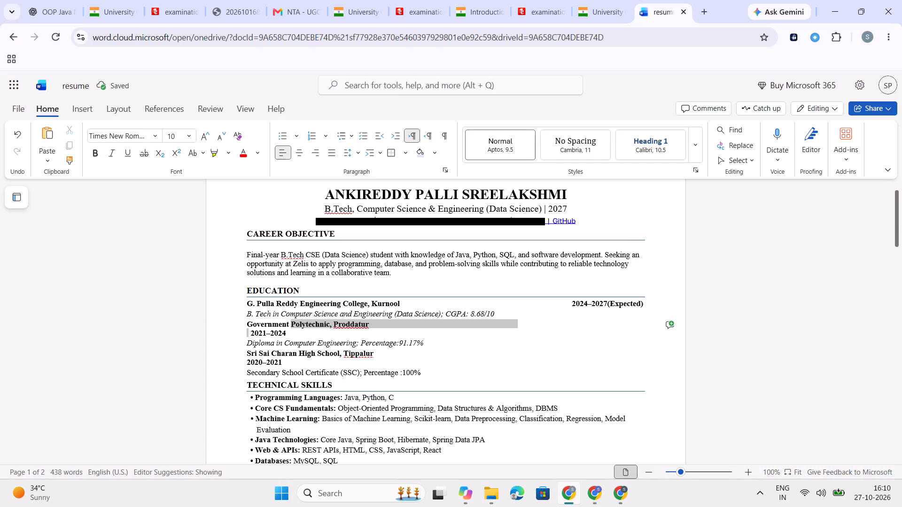
drag(290, 329, 291, 332)
key(ctrl+x)
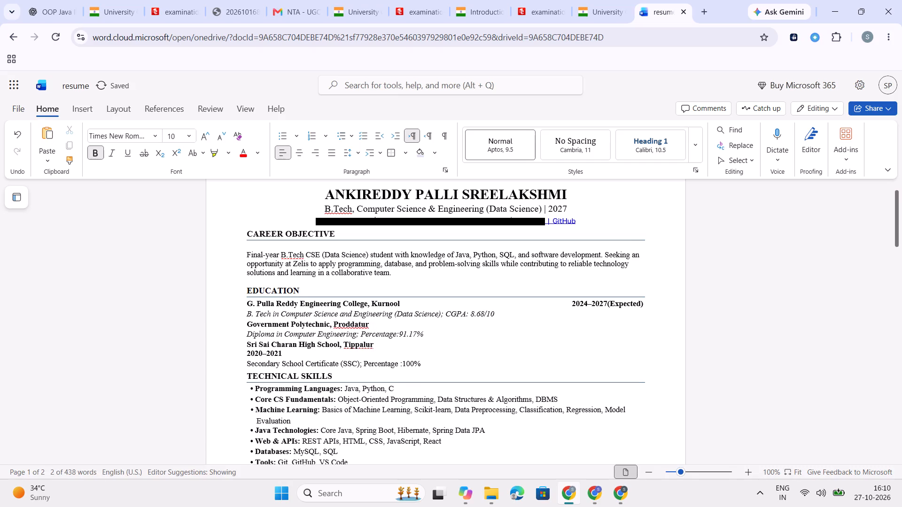
Add spaces after Government Polytechnic, Proddatur to extend the blank gap toward the page's right margin.
key(space)
key(space)
key(space)
key(space)
key(space)
key(space)
key(space)
key(space)
key(space)
key(space)
key(space)
key(space)
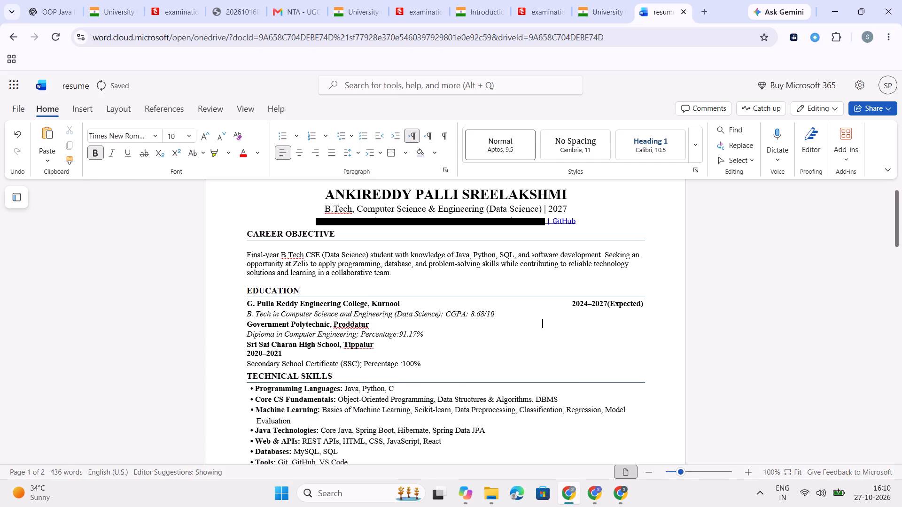
key(space)
key(space)
key(space)
key(BackSpace)
key(BackSpace)
key(BackSpace)
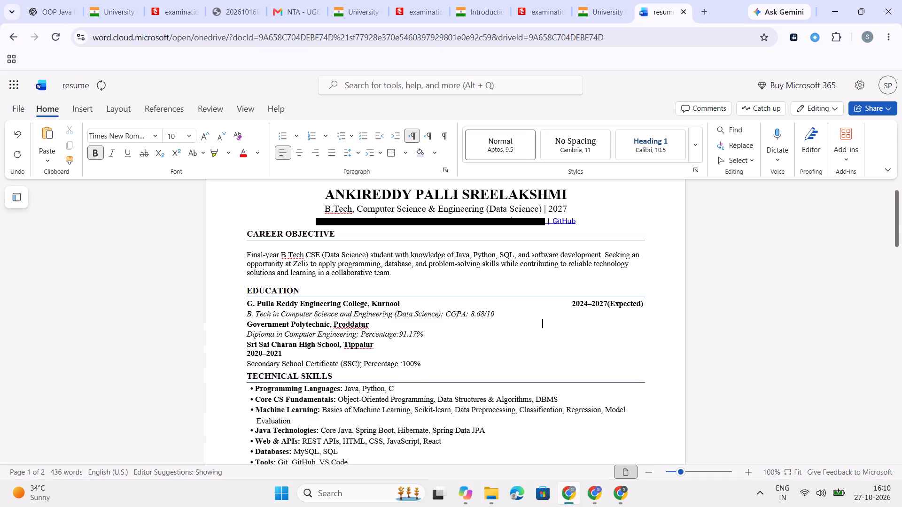
Trim the trailing spaces after Government Polytechnic, Proddatur until the gap ends beneath the start of the 2024–2027 date.
click(638, 323)
key(BackSpace)
key(BackSpace)
key(BackSpace)
key(BackSpace)
key(BackSpace)
key(BackSpace)
key(BackSpace)
key(BackSpace)
key(BackSpace)
key(BackSpace)
key(BackSpace)
key(BackSpace)
key(BackSpace)
key(BackSpace)
key(BackSpace)
key(BackSpace)
key(BackSpace)
key(BackSpace)
key(BackSpace)
key(BackSpace)
key(BackSpace)
key(BackSpace)
key(BackSpace)
key(BackSpace)
key(BackSpace)
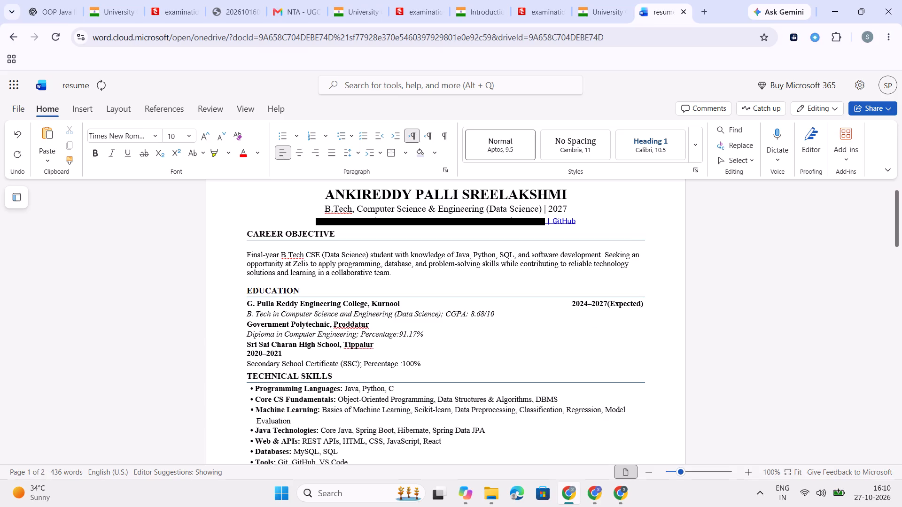
key(BackSpace)
key(BackSpace)
key(BackSpace)
key(BackSpace)
key(BackSpace)
key(BackSpace)
key(BackSpace)
key(BackSpace)
Add the date 2021-2024 at the end of the Government Polytechnic line and make it bold.
text(202)
key(1)
text(-2024)
drag(570, 323, 609, 325)
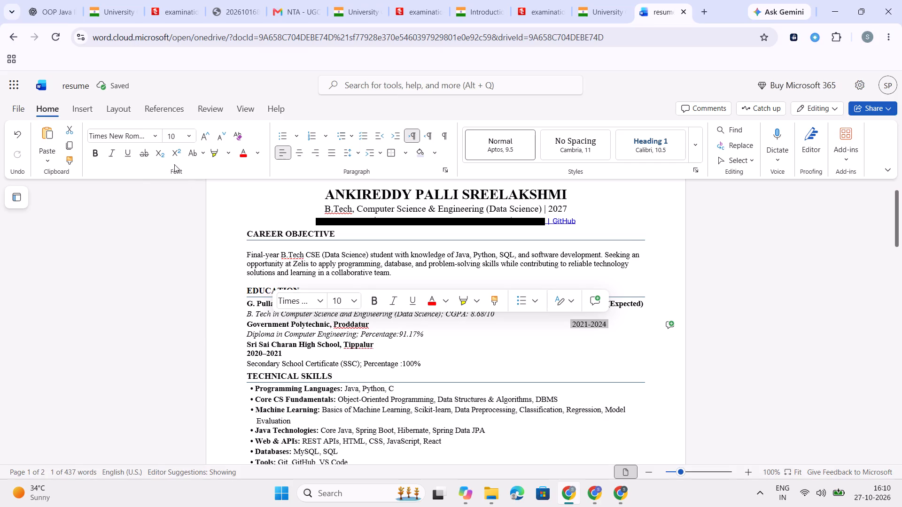
click(97, 154)
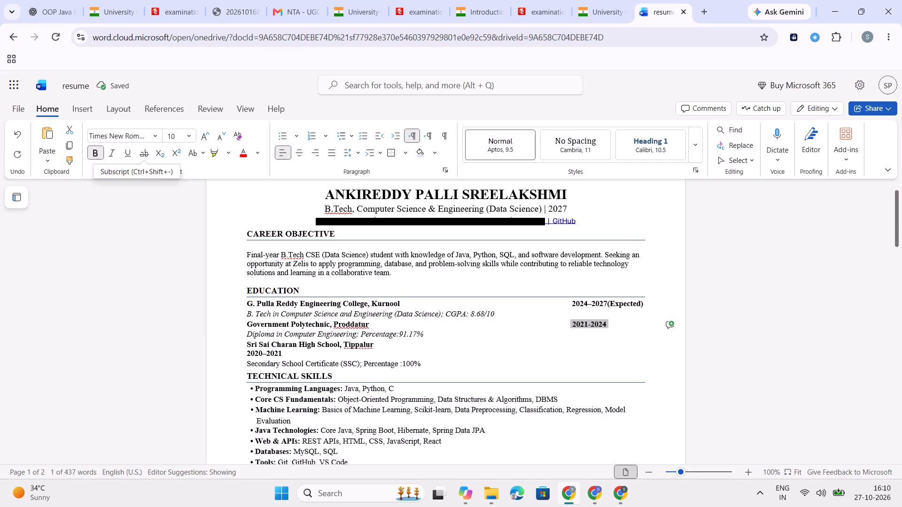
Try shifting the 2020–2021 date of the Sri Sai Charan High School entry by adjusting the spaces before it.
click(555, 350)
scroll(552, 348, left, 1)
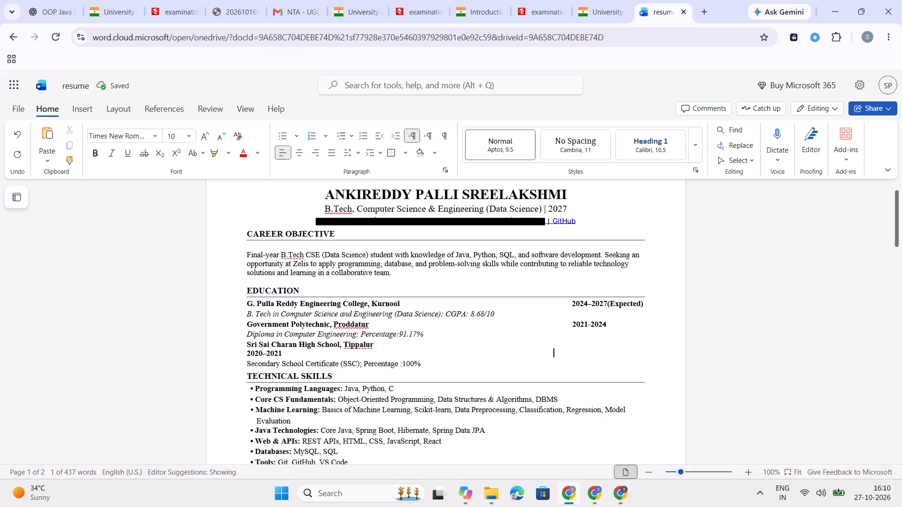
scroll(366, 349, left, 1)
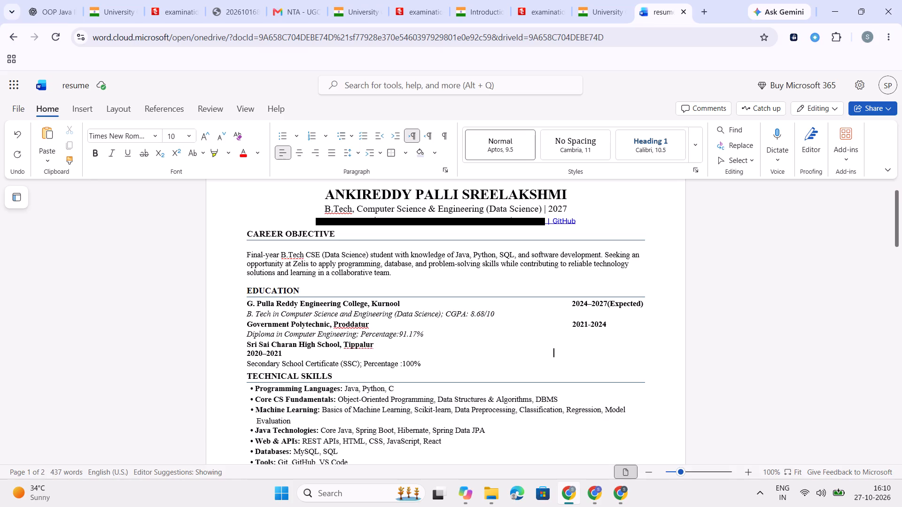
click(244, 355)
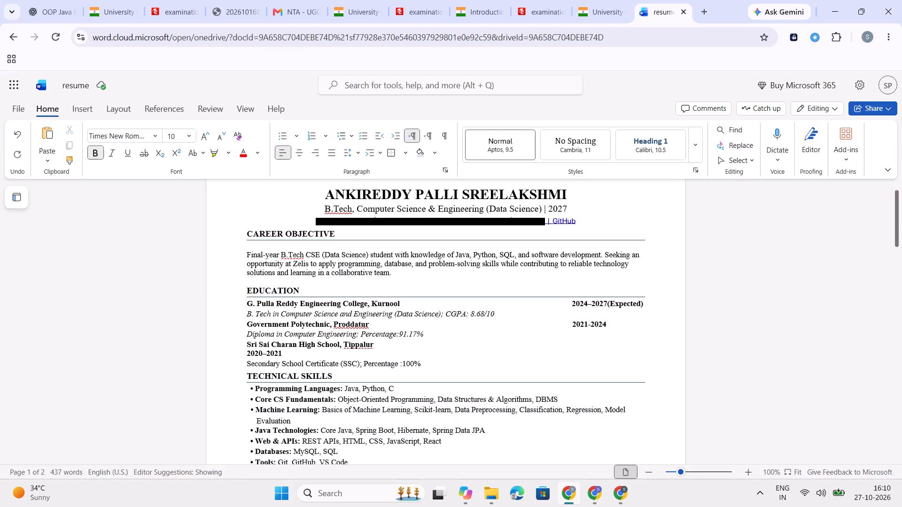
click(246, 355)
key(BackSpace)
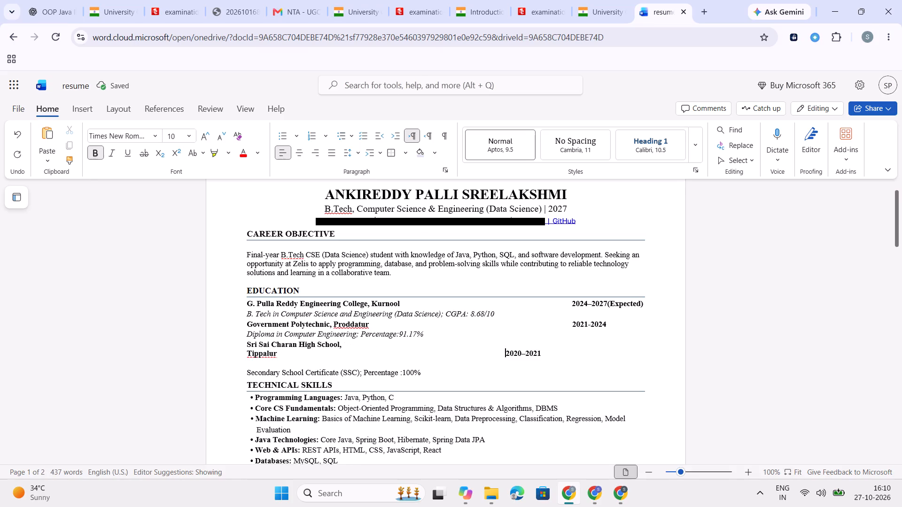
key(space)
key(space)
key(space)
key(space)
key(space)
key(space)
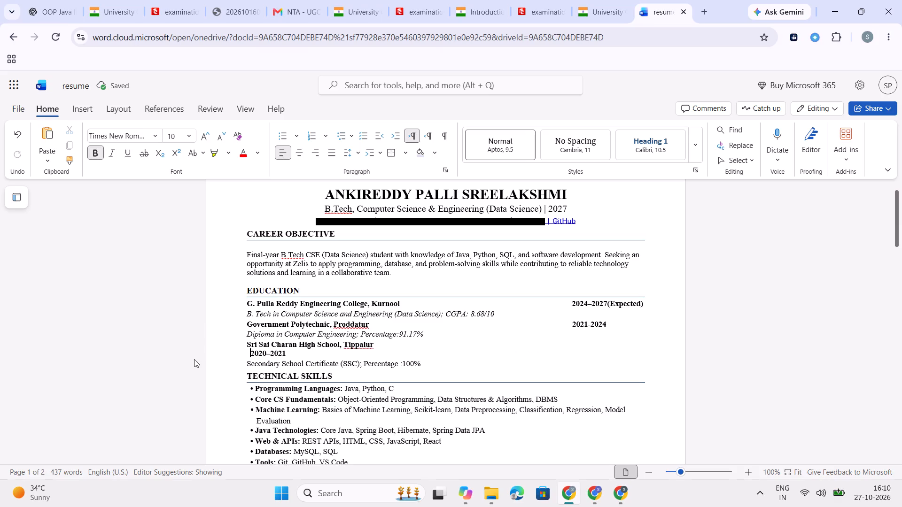
Cut the 2020–2021 date from the Sri Sai Charan High School entry and delete spaces before it.
drag(293, 356, 251, 353)
key(ctrl+x)
key(BackSpace)
key(BackSpace)
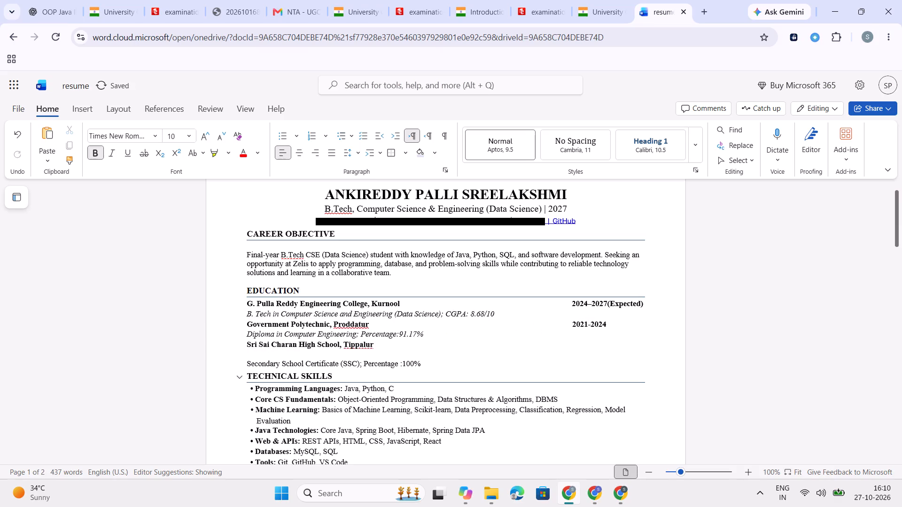
key(BackSpace)
key(BackSpace)
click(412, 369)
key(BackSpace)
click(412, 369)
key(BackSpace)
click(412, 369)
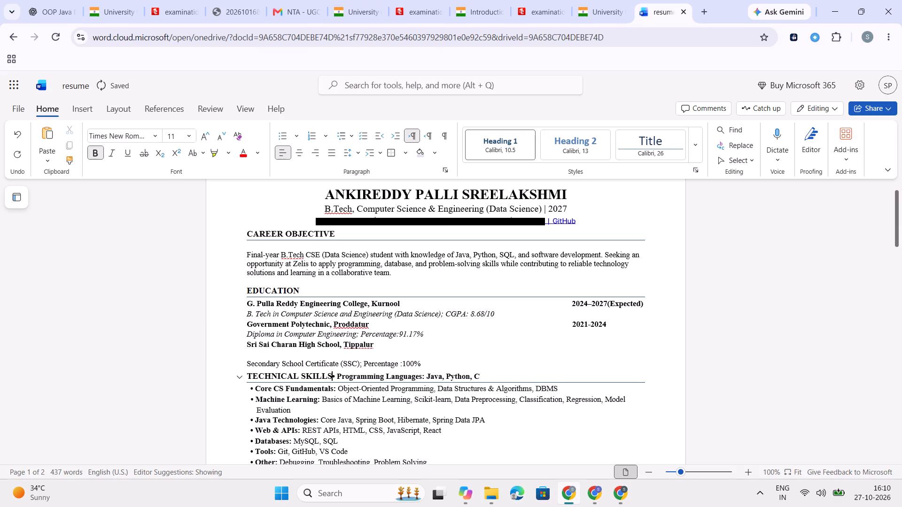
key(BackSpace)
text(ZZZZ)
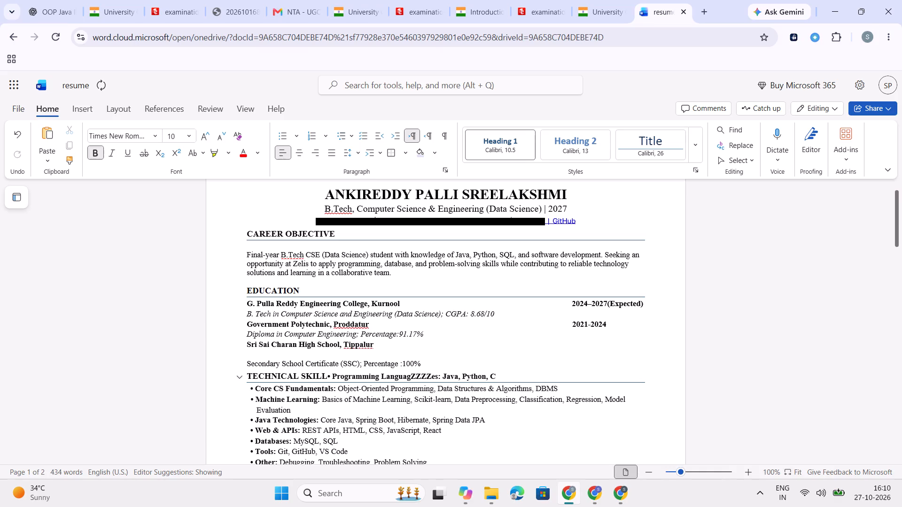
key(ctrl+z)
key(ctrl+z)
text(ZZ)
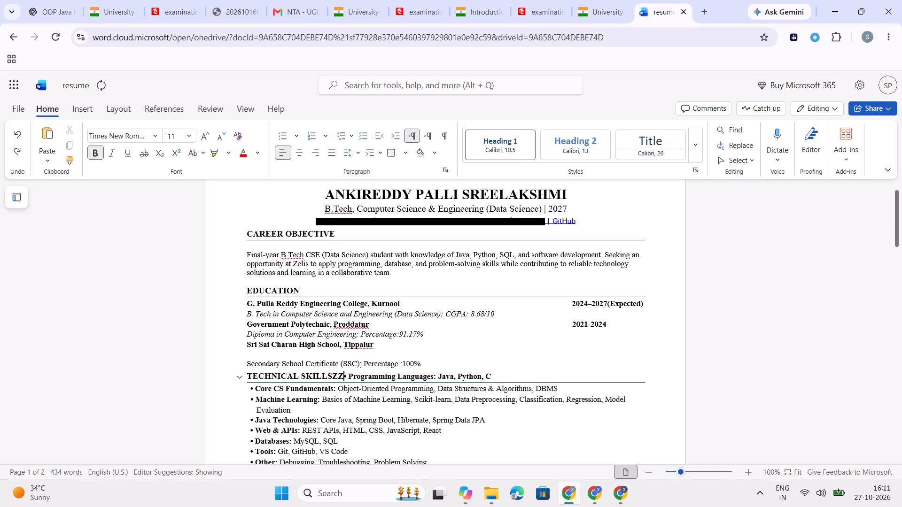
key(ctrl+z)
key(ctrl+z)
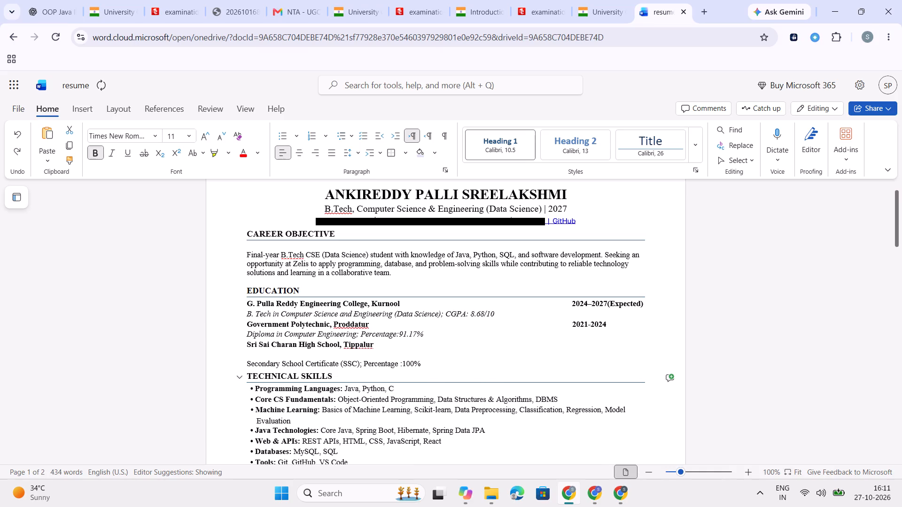
Delete the overflowing spaces on the empty line beneath Sri Sai Charan High School, Tippalur.
click(422, 349)
click(409, 349)
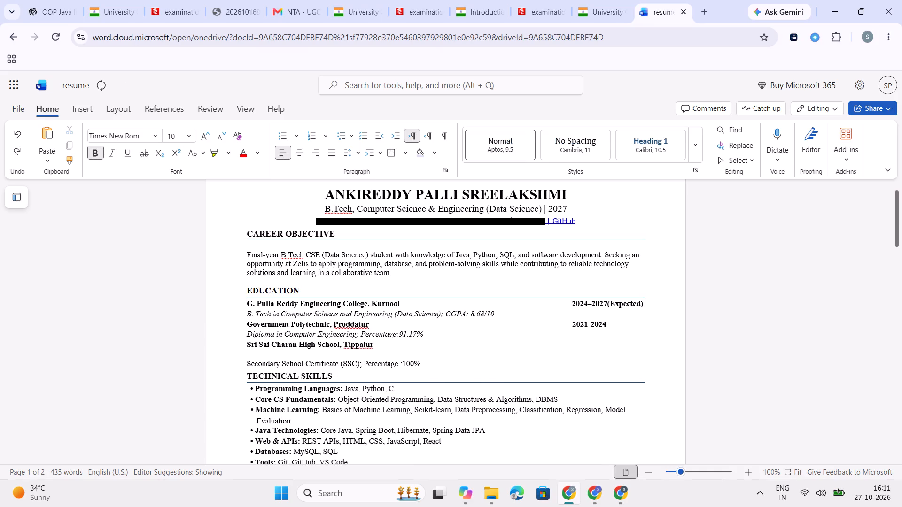
key(BackSpace)
key(BackSpace)
key(BackSpace)
key(BackSpace)
key(BackSpace)
key(BackSpace)
key(BackSpace)
key(BackSpace)
key(BackSpace)
key(BackSpace)
key(BackSpace)
key(BackSpace)
key(BackSpace)
key(BackSpace)
key(BackSpace)
key(BackSpace)
key(BackSpace)
key(BackSpace)
key(BackSpace)
key(BackSpace)
key(BackSpace)
key(BackSpace)
key(BackSpace)
key(BackSpace)
key(BackSpace)
key(BackSpace)
key(BackSpace)
key(BackSpace)
key(BackSpace)
key(BackSpace)
key(BackSpace)
key(BackSpace)
key(BackSpace)
key(BackSpace)
key(BackSpace)
key(BackSpace)
key(BackSpace)
key(BackSpace)
key(BackSpace)
key(BackSpace)
key(BackSpace)
key(BackSpace)
key(BackSpace)
key(BackSpace)
key(BackSpace)
key(BackSpace)
key(BackSpace)
key(BackSpace)
key(BackSpace)
key(BackSpace)
key(BackSpace)
key(BackSpace)
key(BackSpace)
key(BackSpace)
key(BackSpace)
key(BackSpace)
key(BackSpace)
key(BackSpace)
key(BackSpace)
key(BackSpace)
key(BackSpace)
key(BackSpace)
key(BackSpace)
key(BackSpace)
key(BackSpace)
key(BackSpace)
key(BackSpace)
key(BackSpace)
key(BackSpace)
key(BackSpace)
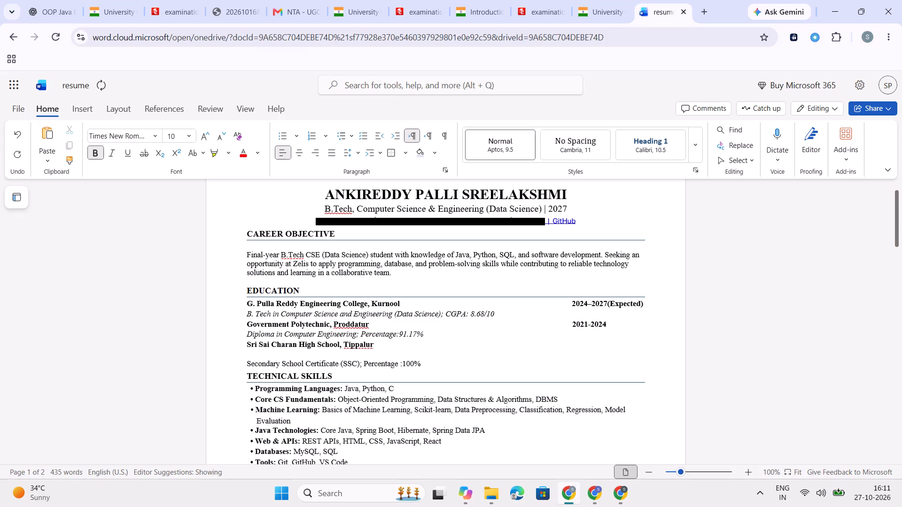
key(BackSpace)
key(BackSpace)
key(BackSpace)
key(BackSpace)
key(BackSpace)
key(BackSpace)
key(BackSpace)
key(BackSpace)
key(BackSpace)
key(BackSpace)
key(BackSpace)
key(BackSpace)
Close up the blank line between Sri Sai Charan High School and Secondary School Certificate, keeping the certificate text on its own line.
key(Down)
key(BackSpace)
key(BackSpace)
key(BackSpace)
key(BackSpace)
key(BackSpace)
key(BackSpace)
key(BackSpace)
key(BackSpace)
key(BackSpace)
key(BackSpace)
key(BackSpace)
key(BackSpace)
key(BackSpace)
key(BackSpace)
key(BackSpace)
key(BackSpace)
key(BackSpace)
key(BackSpace)
key(BackSpace)
key(BackSpace)
key(BackSpace)
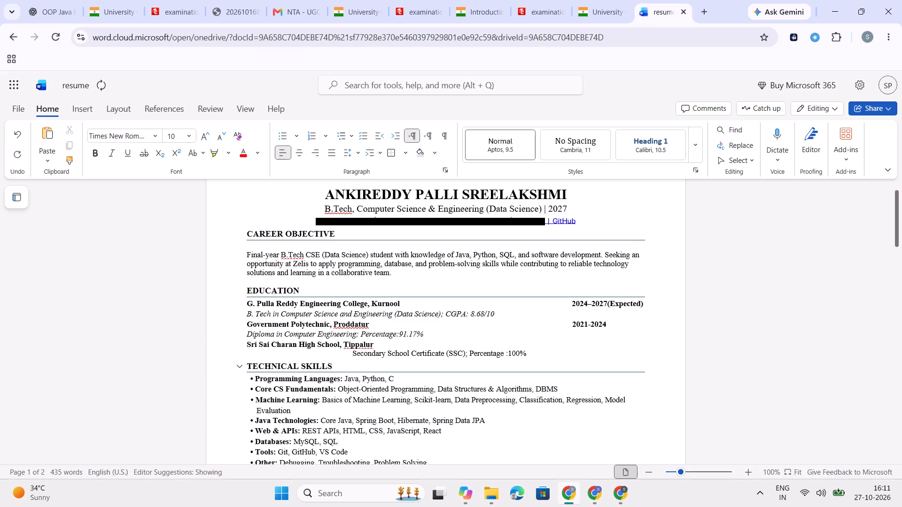
key(BackSpace)
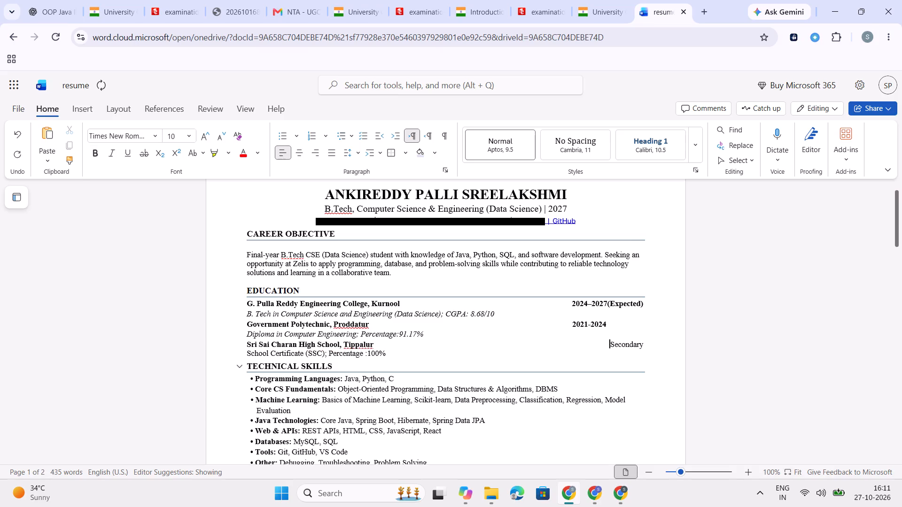
key(BackSpace)
key(backslash)
key(BackSpace)
key(Return)
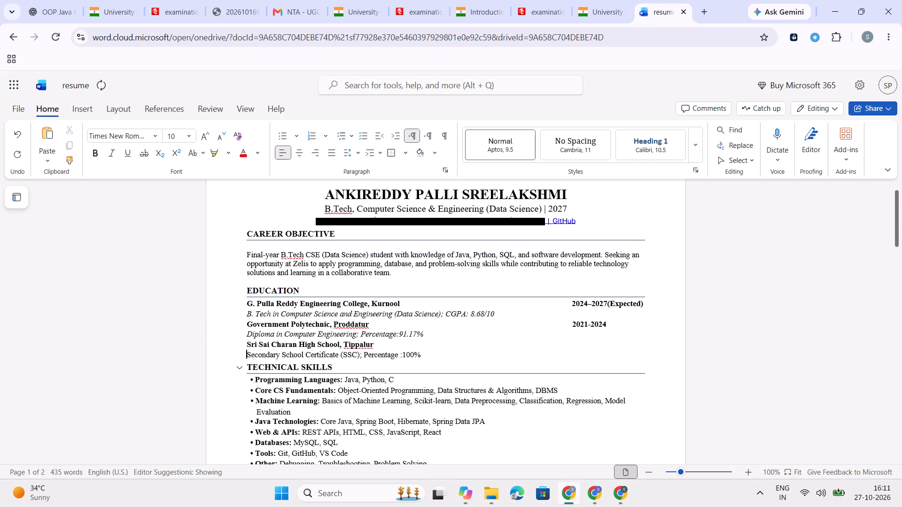
Italicise the whole Secondary School Certificate (SSC) line.
drag(249, 355, 409, 343)
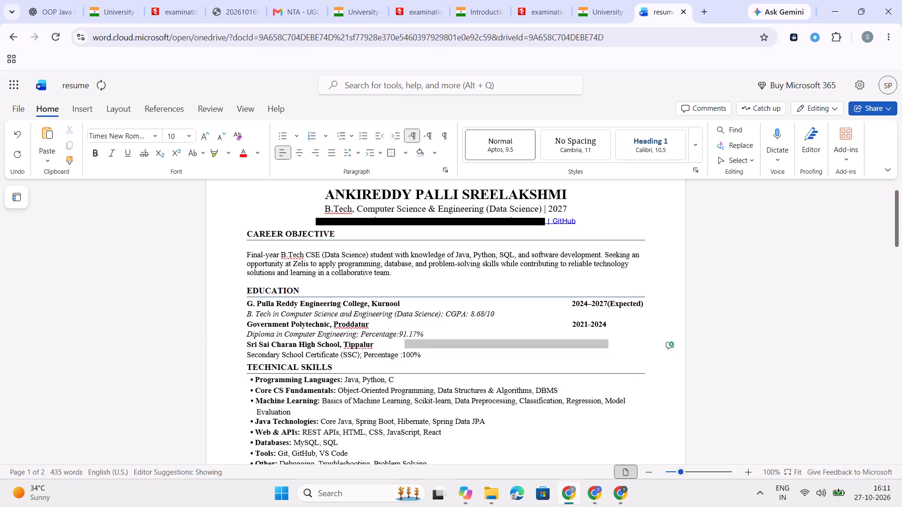
drag(409, 343, 422, 357)
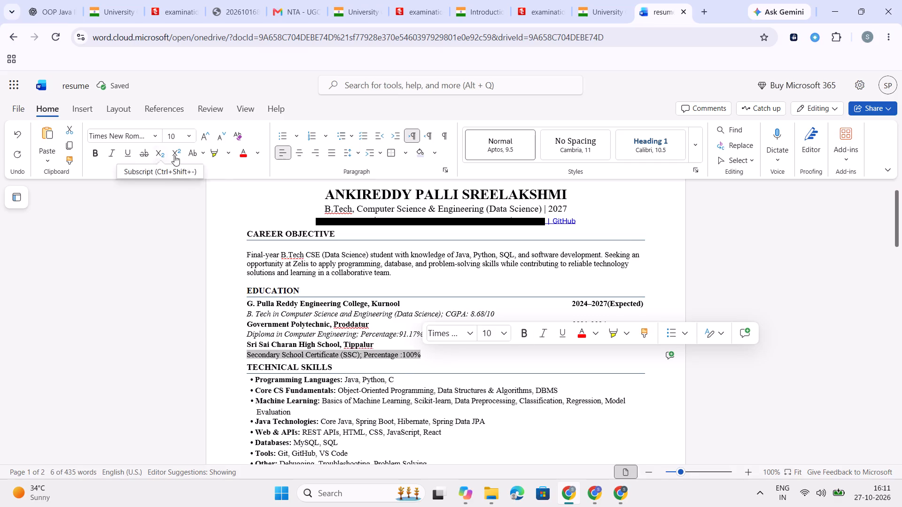
click(115, 154)
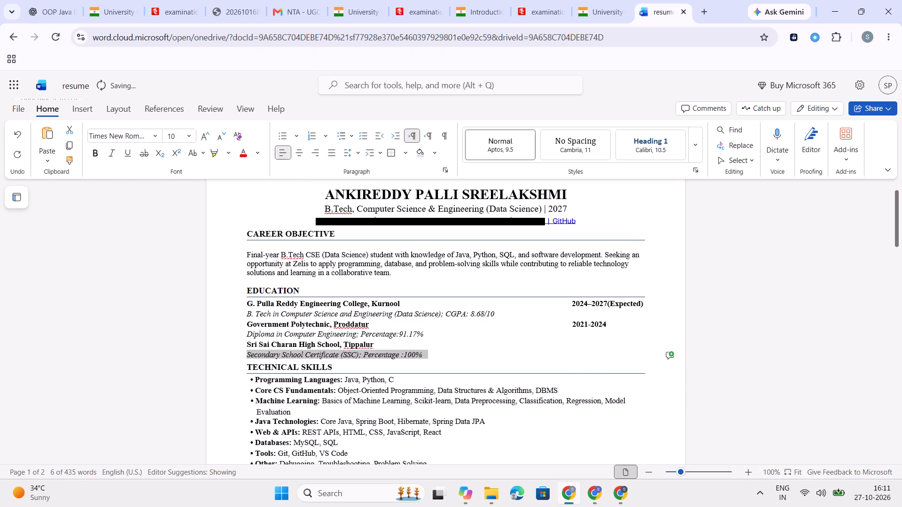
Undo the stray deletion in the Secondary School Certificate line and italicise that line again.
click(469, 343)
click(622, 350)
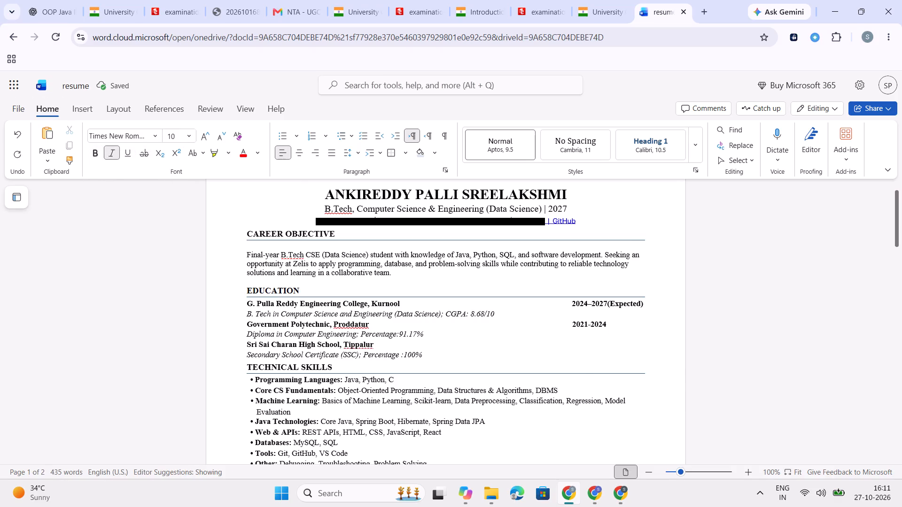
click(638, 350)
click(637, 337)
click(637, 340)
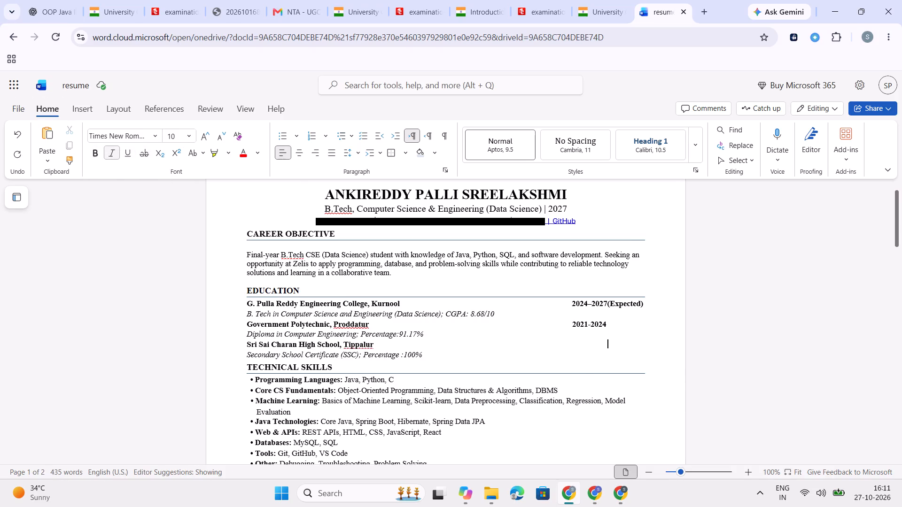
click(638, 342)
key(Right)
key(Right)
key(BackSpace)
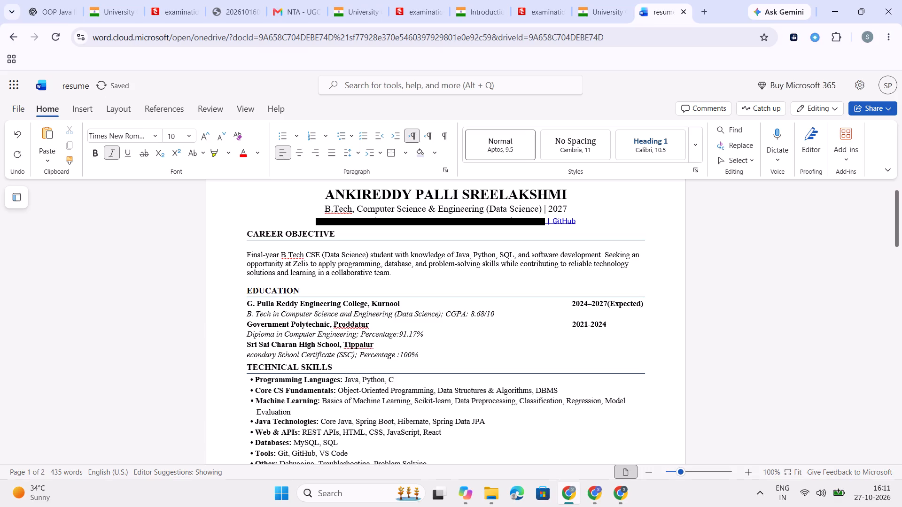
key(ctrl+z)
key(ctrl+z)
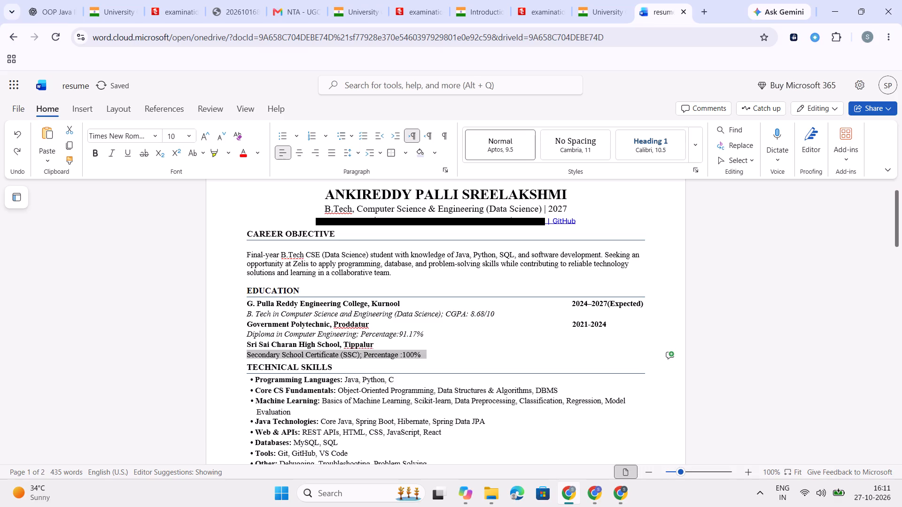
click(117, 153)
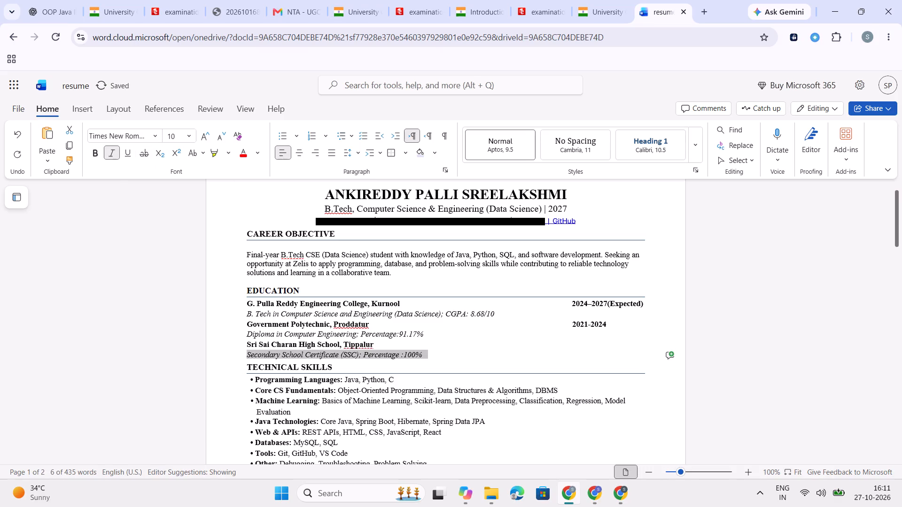
Trim the trailing spaces after Sri Sai Charan High School, Tippalur until the gap ends near the start of the 2021-2024 date above.
click(599, 348)
key(BackSpace)
key(Right)
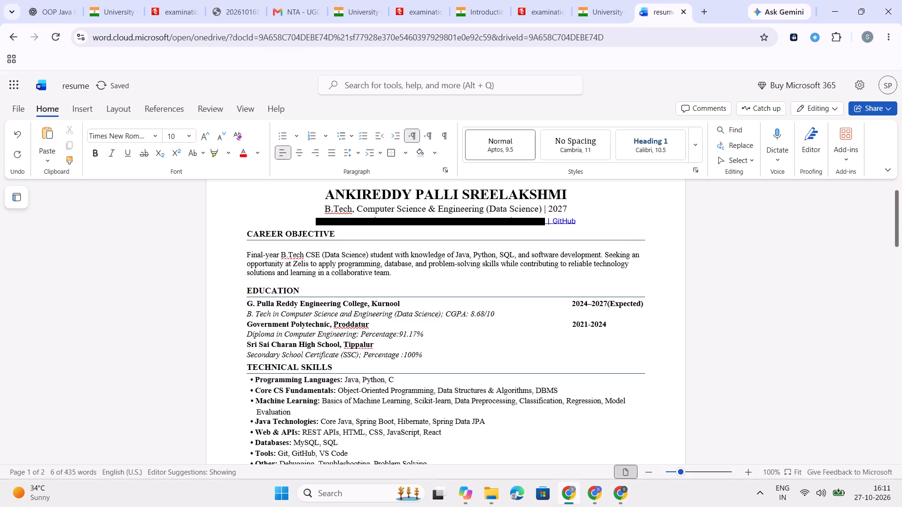
key(Right)
key(Right)
key(Right)
key(Right)
key(Right)
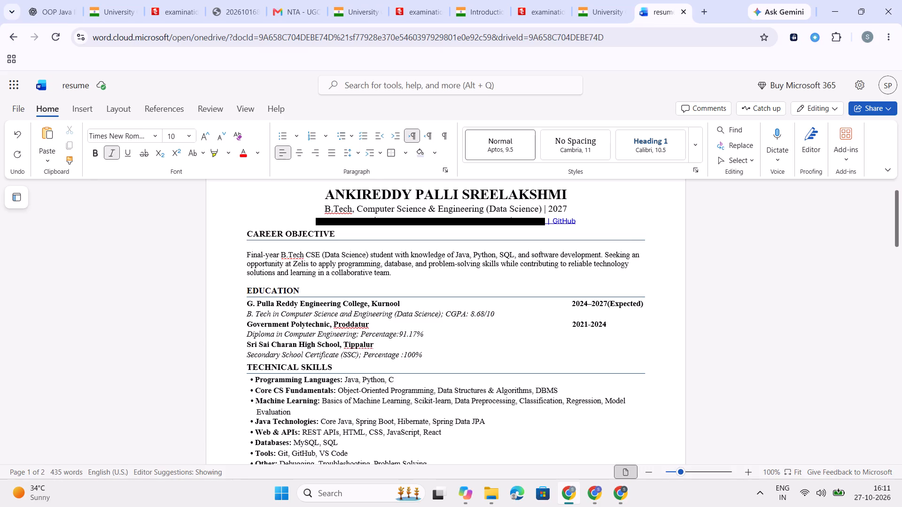
key(ctrl+z)
key(BackSpace)
key(BackSpace)
key(BackSpace)
key(BackSpace)
key(BackSpace)
key(BackSpace)
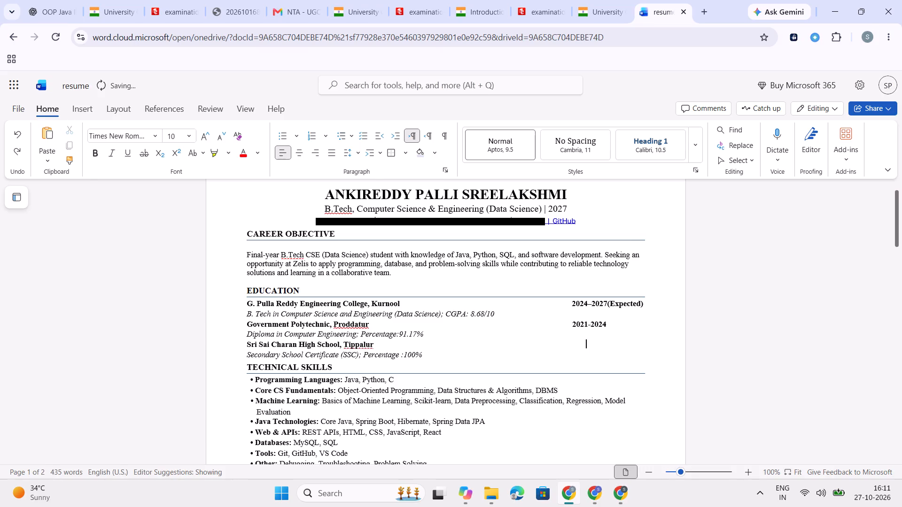
key(BackSpace)
key(BackSpace)
key(BackSpace)
key(BackSpace)
key(BackSpace)
key(BackSpace)
Add the date 2020-2021 at the end of the Sri Sai Charan High School line and align its start beneath 2021-2024.
text(202)
text(0-2021)
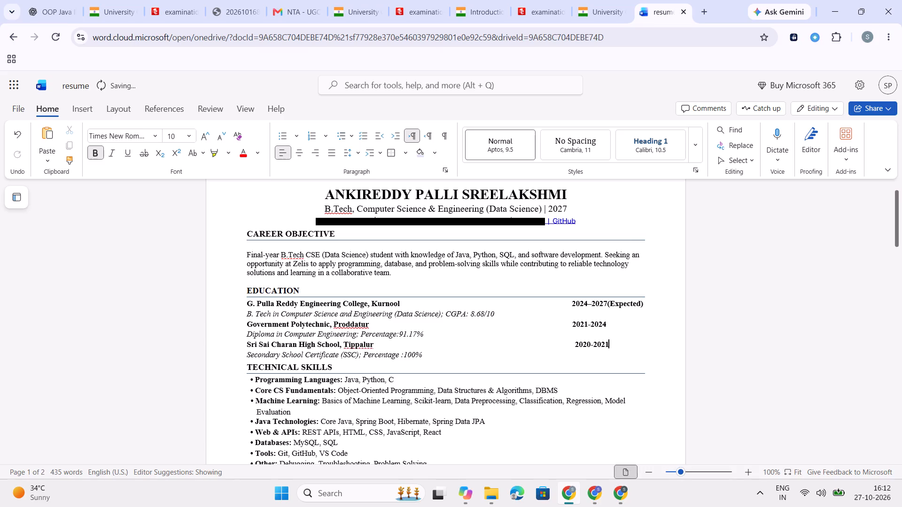
click(573, 344)
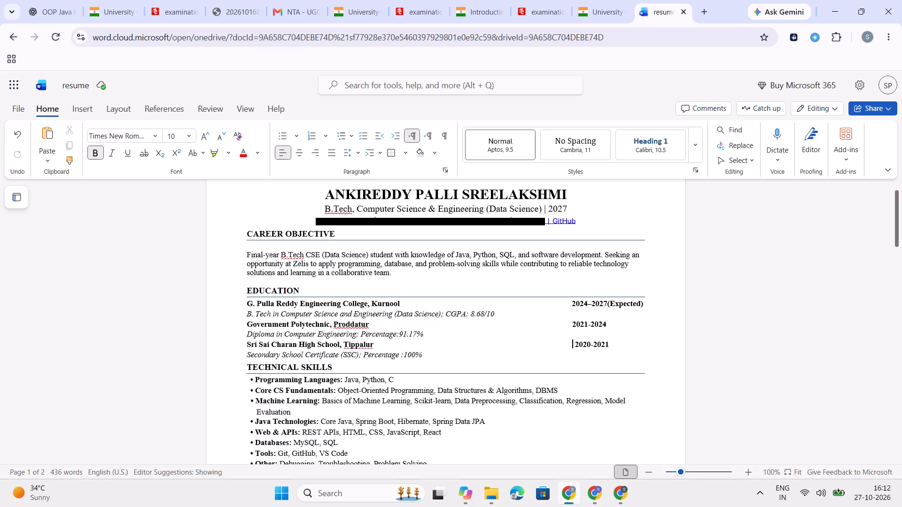
click(575, 345)
key(BackSpace)
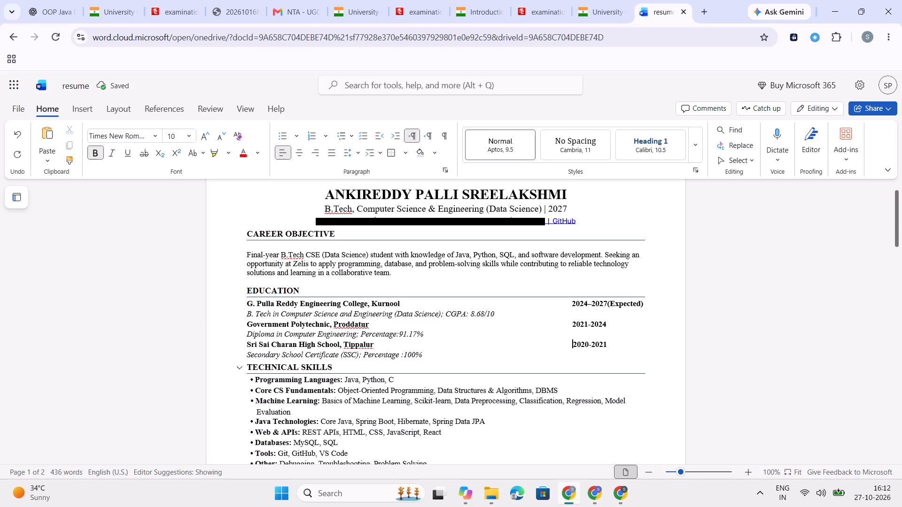
scroll(513, 344, down, 1)
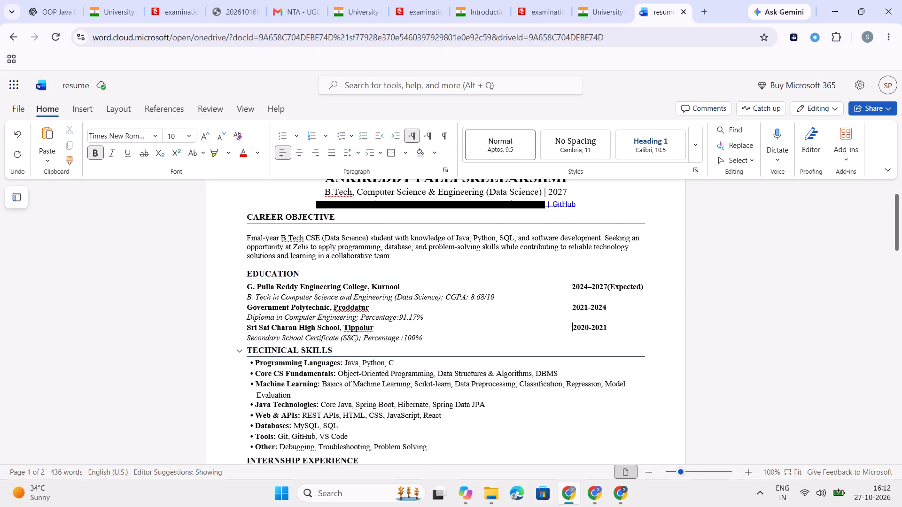
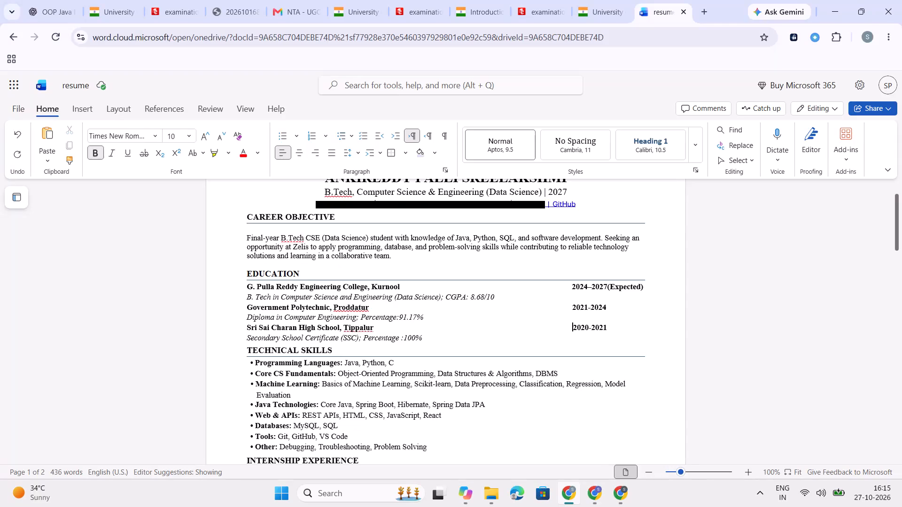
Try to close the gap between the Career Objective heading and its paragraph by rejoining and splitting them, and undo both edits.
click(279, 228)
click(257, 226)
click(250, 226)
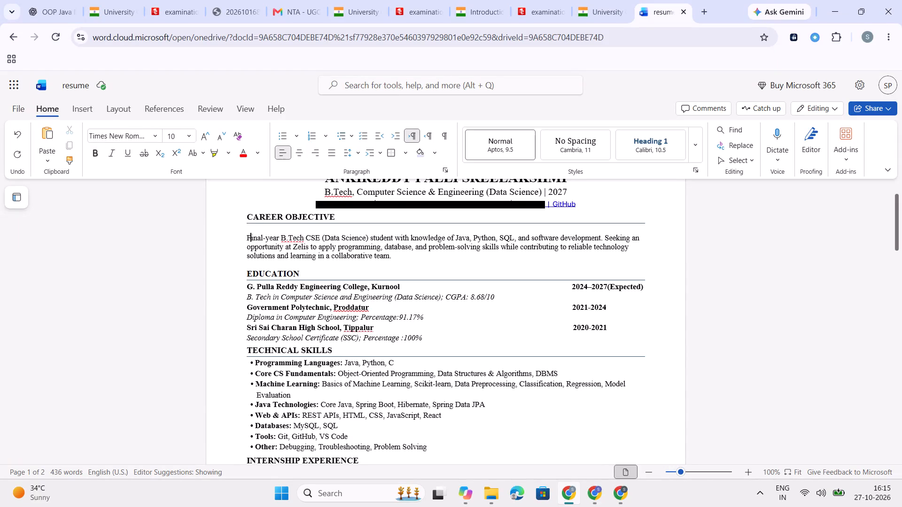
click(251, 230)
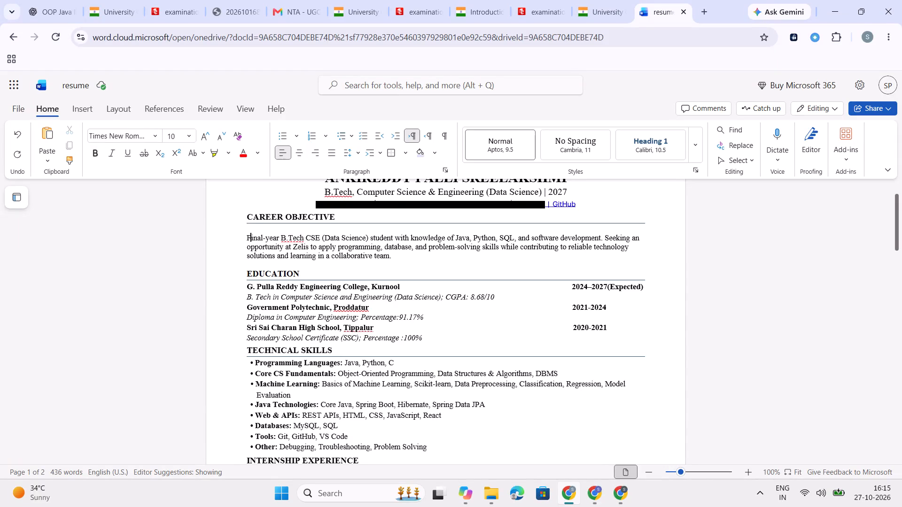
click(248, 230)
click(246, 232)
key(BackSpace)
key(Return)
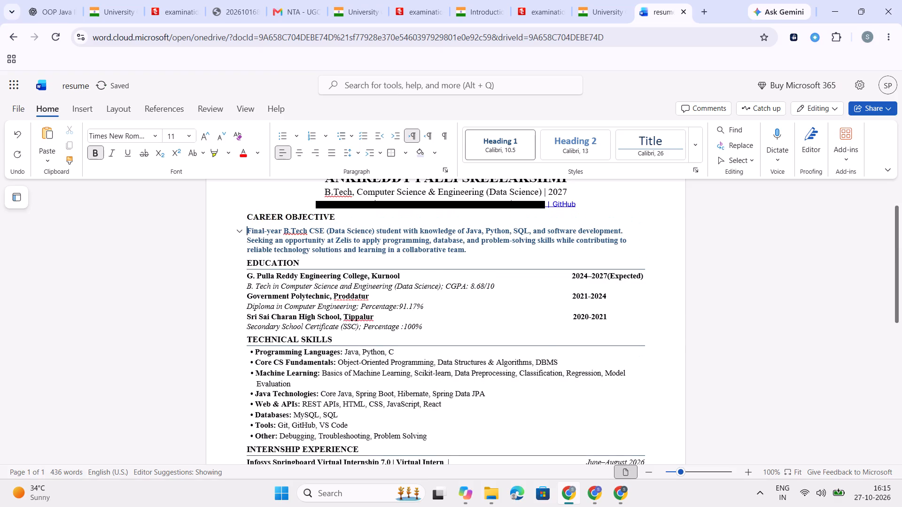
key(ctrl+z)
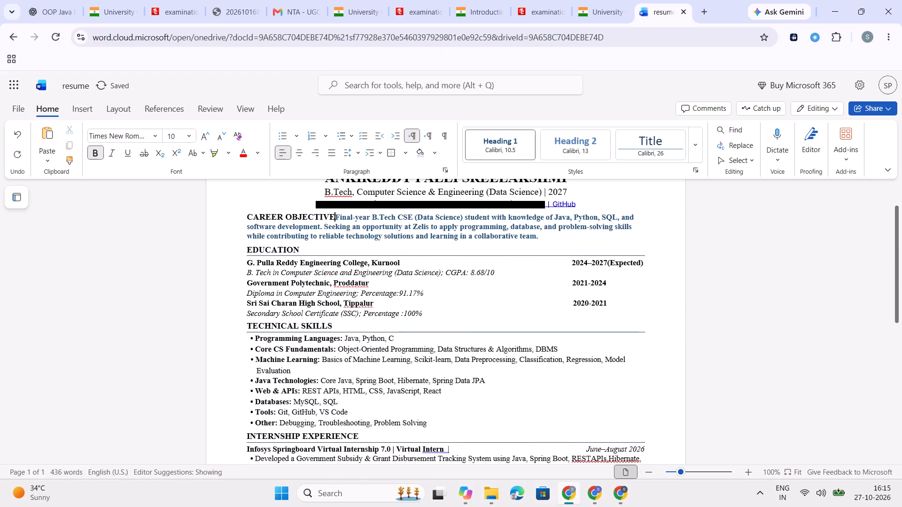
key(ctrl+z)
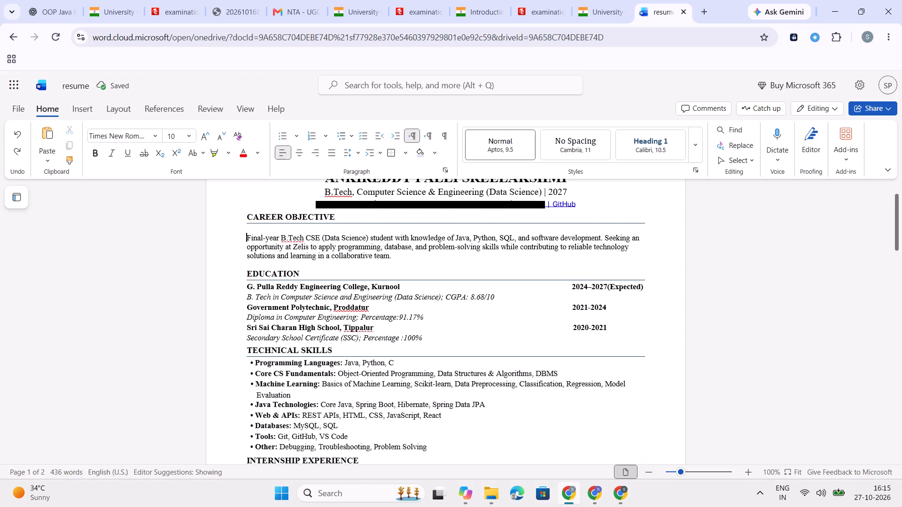
Place the text cursor at the end of the Career Objective paragraph, after "collaborative team.".
click(316, 232)
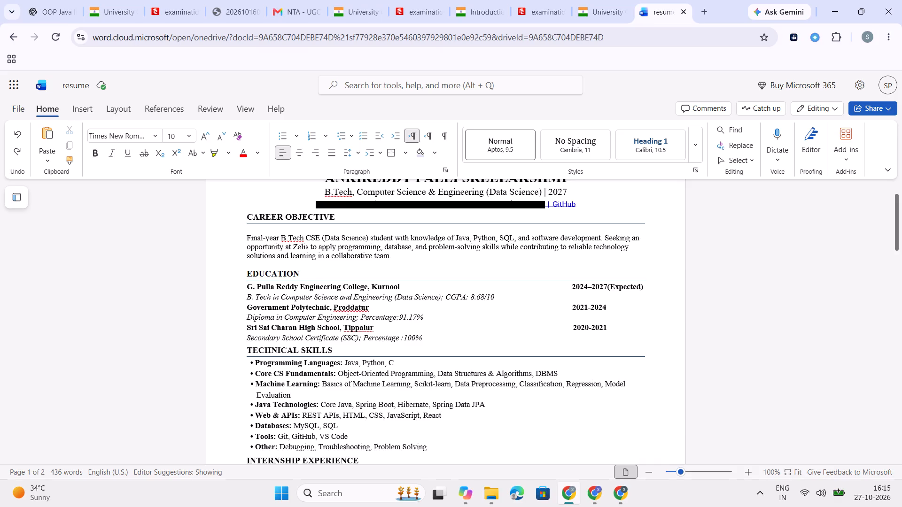
click(409, 255)
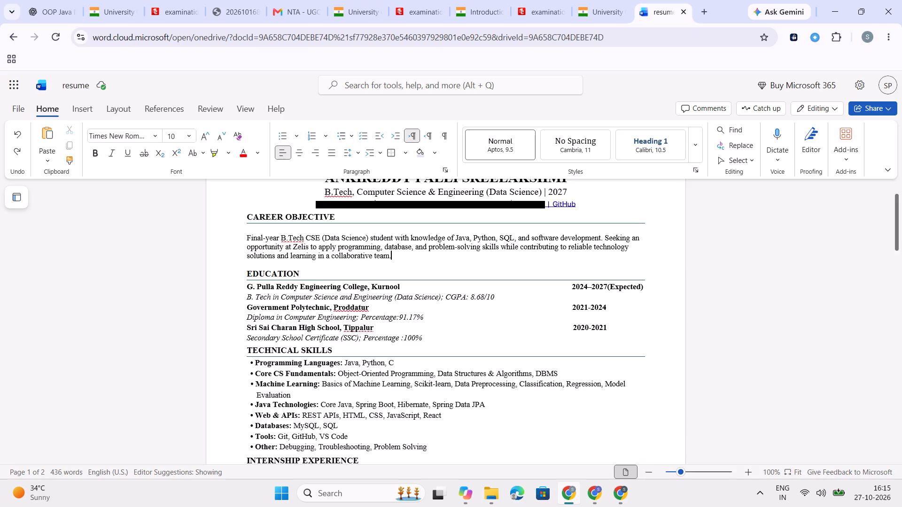
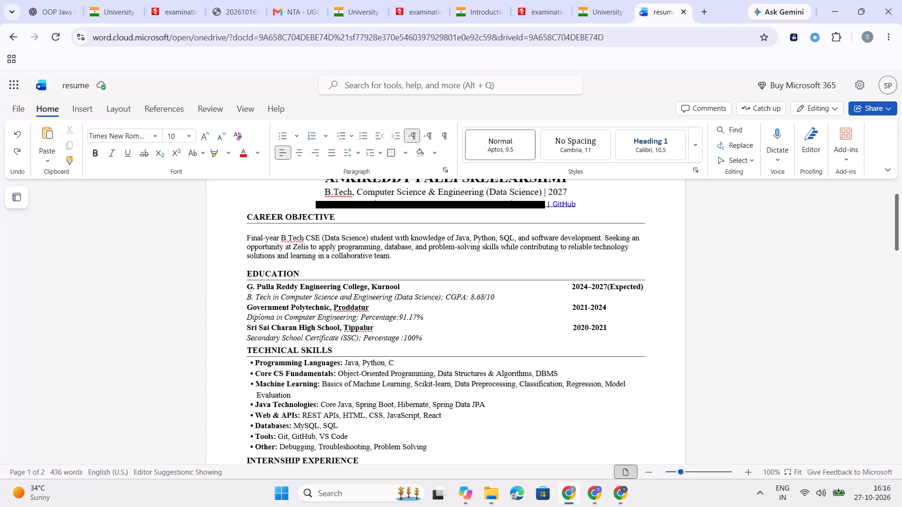
Remove spacing before the G. Pulla Reddy Engineering College dates to make room, and add "Aug" before 2024.
click(572, 287)
key(BackSpace)
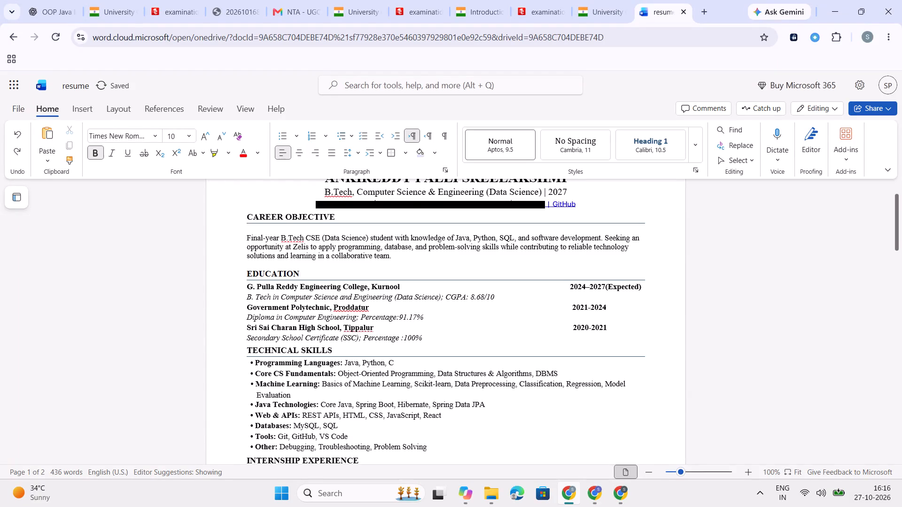
key(BackSpace)
key(BackSpace)
key(BackSpace)
key(BackSpace)
key(BackSpace)
key(BackSpace)
key(BackSpace)
key(BackSpace)
key(BackSpace)
key(BackSpace)
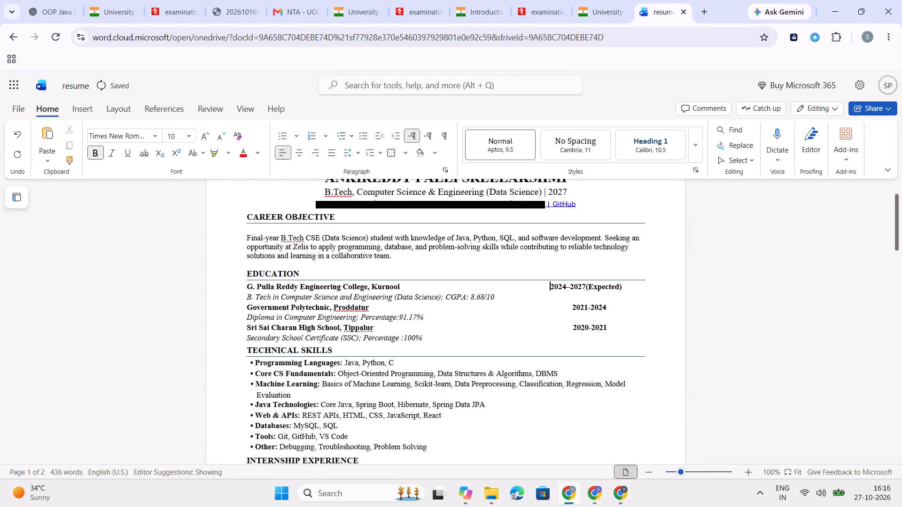
key(BackSpace)
key(BackSpace)
key(BackSpace)
key(BackSpace)
key(BackSpace)
key(BackSpace)
key(BackSpace)
key(BackSpace)
key(BackSpace)
key(BackSpace)
key(BackSpace)
key(BackSpace)
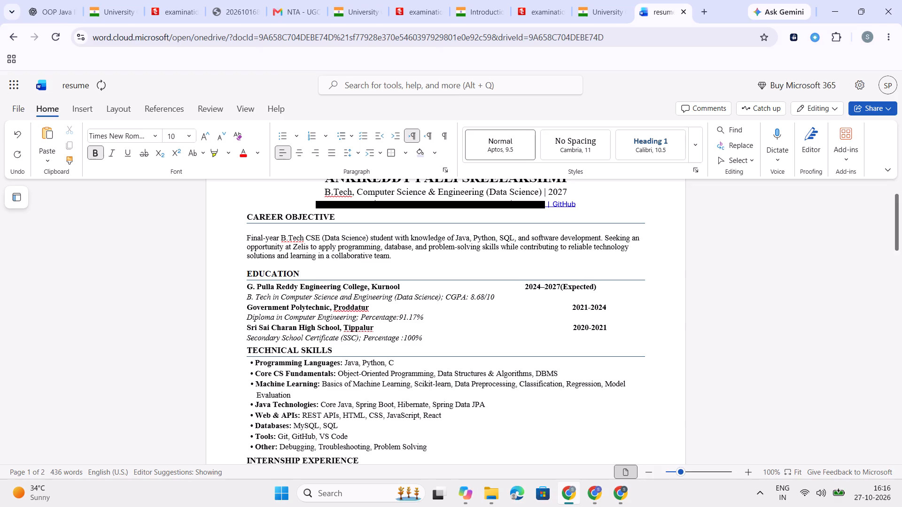
text(G)
key(space)
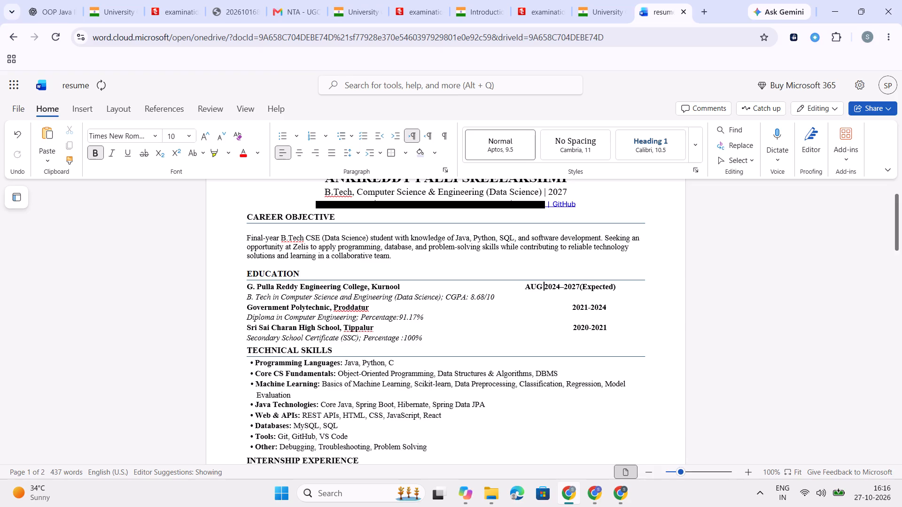
key(BackSpace)
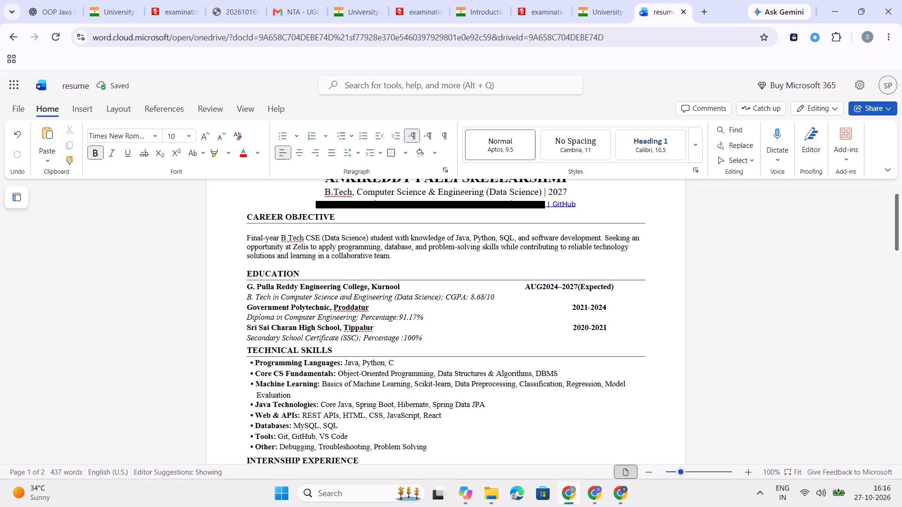
key(BackSpace)
key(BackSpace)
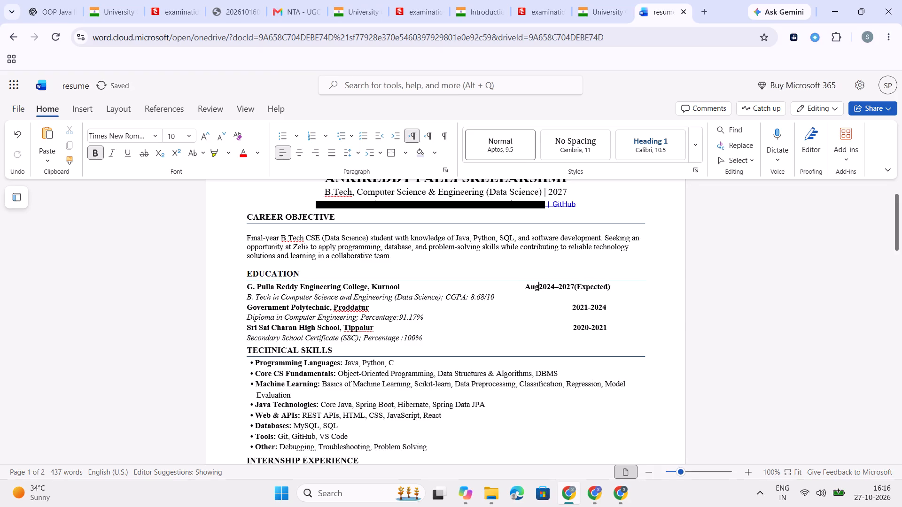
Add the end month "May" before 2027 in the G. Pulla Reddy Engineering College date range.
click(563, 286)
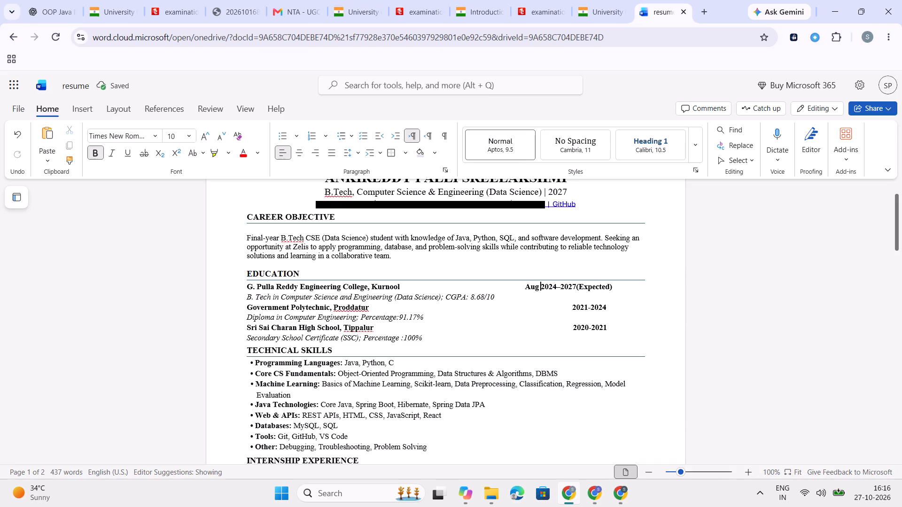
click(563, 286)
key(Left)
text(ay)
key(space)
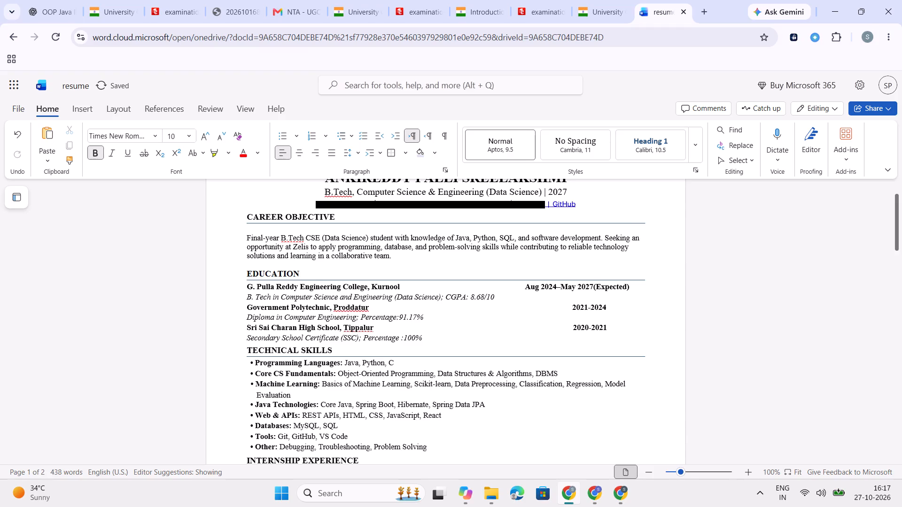
Shift the "Aug 2024–May 2027(Expected)" date range toward the right margin by adding spaces before it.
click(521, 288)
key(Right)
key(space)
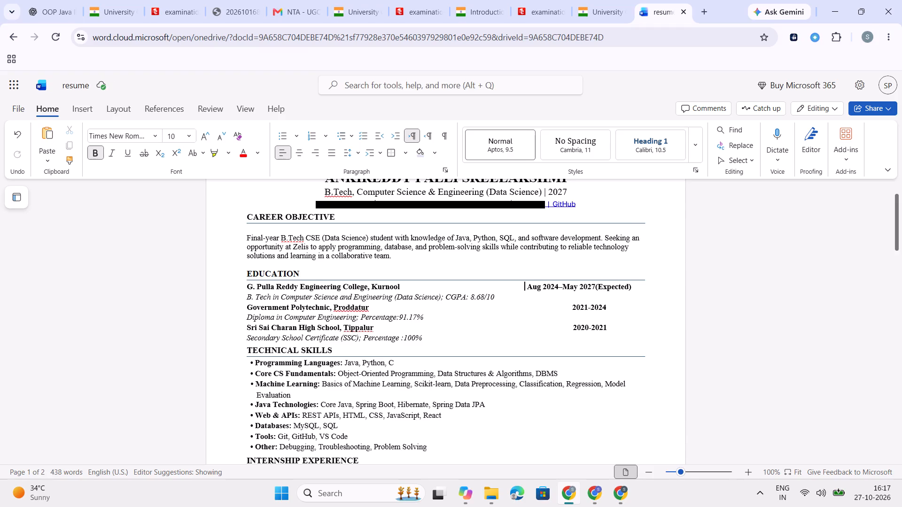
key(space)
key(space)
key(space)
key(space)
key(space)
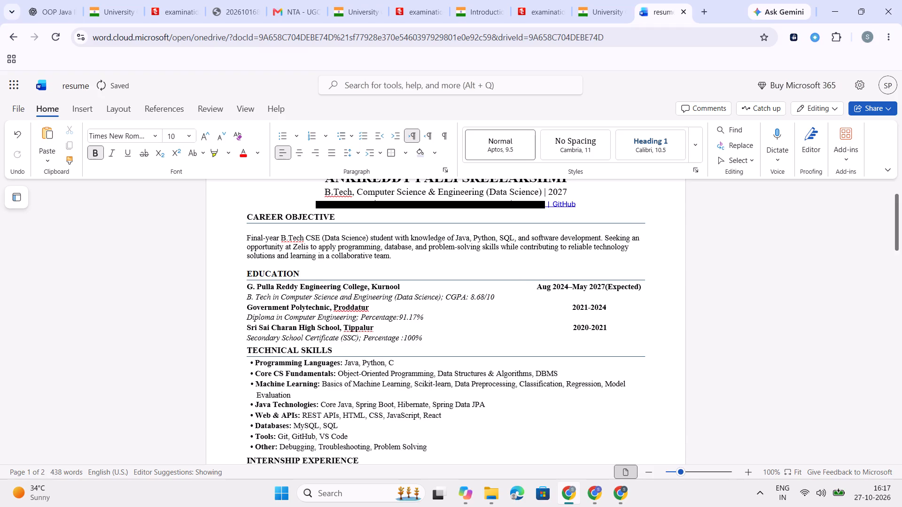
key(space)
key(space)
key(BackSpace)
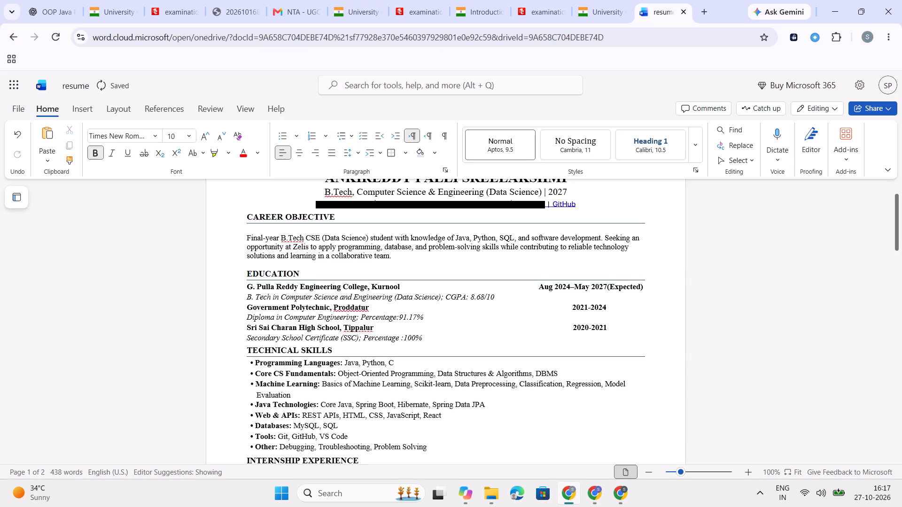
Add the start month "Oct" before 2021 in the Government Polytechnic date range.
click(575, 311)
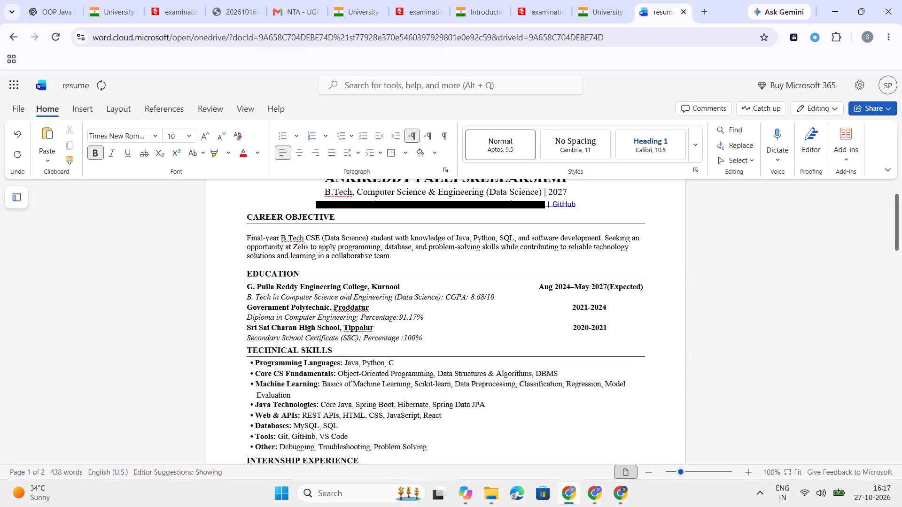
click(574, 310)
key(o)
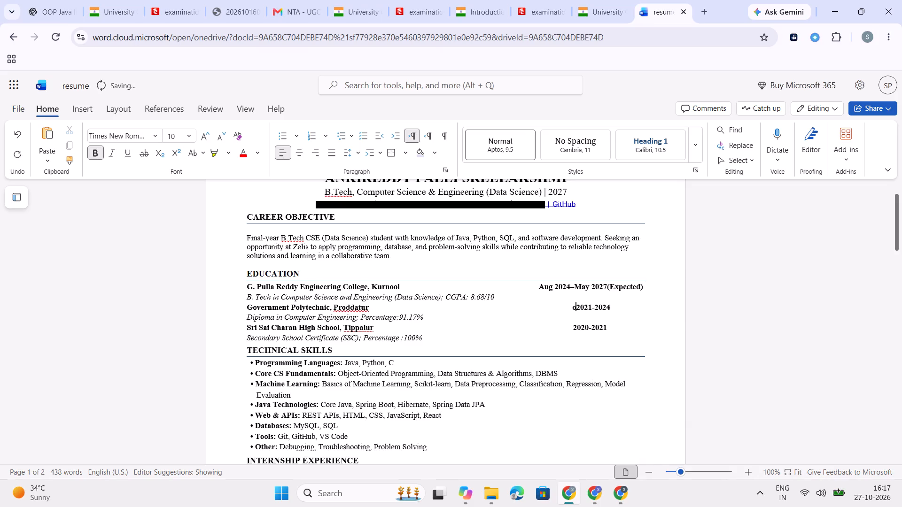
key(BackSpace)
key(o)
key(minus)
key(BackSpace)
key(space)
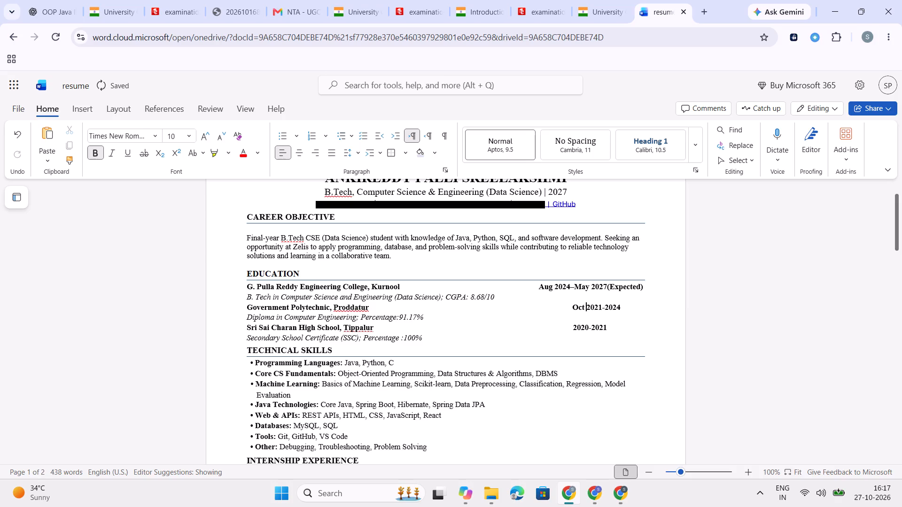
Remove several spaces before the Government Polytechnic dates to make room for a longer date range.
click(575, 307)
key(BackSpace)
key(BackSpace)
key(BackSpace)
key(BackSpace)
key(BackSpace)
key(BackSpace)
key(BackSpace)
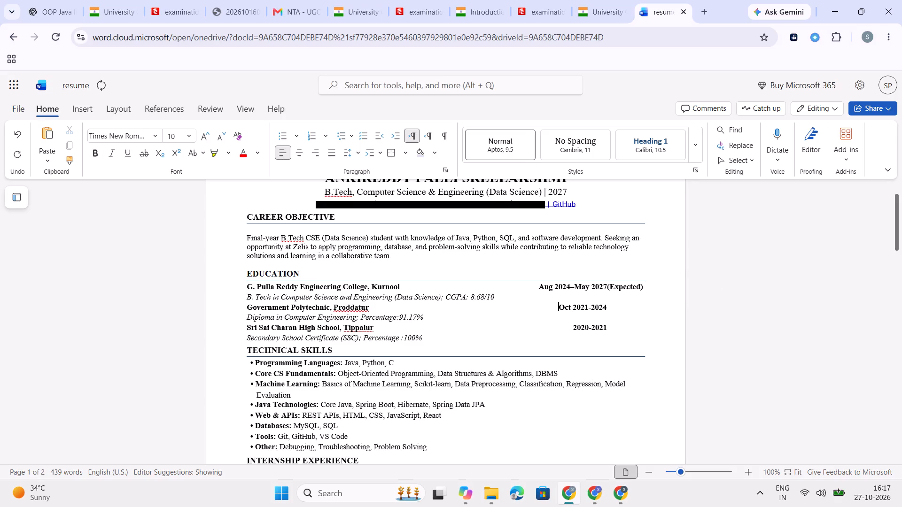
Add the end month to the Government Polytechnic dates so the range reads "Oct 2021- May 2024".
click(593, 308)
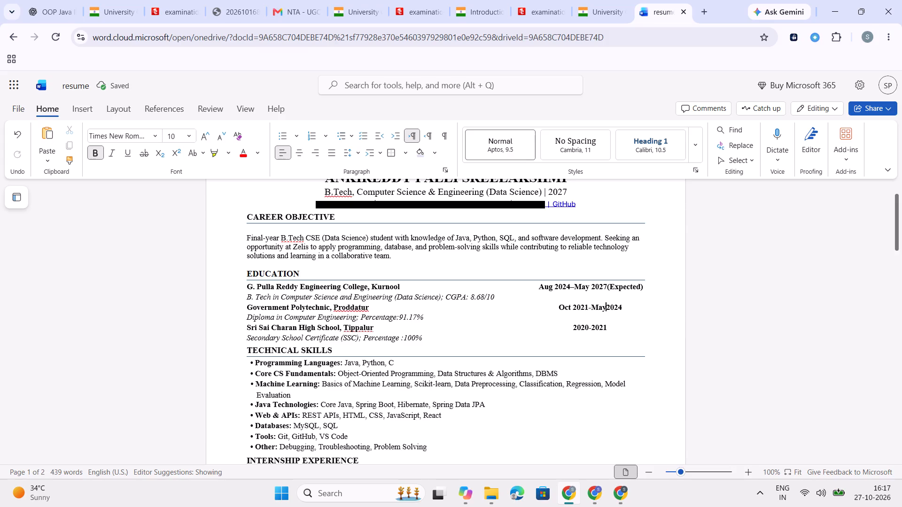
key(Left)
key(Left)
key(Left)
key(space)
key(space)
key(BackSpace)
key(BackSpace)
key(space)
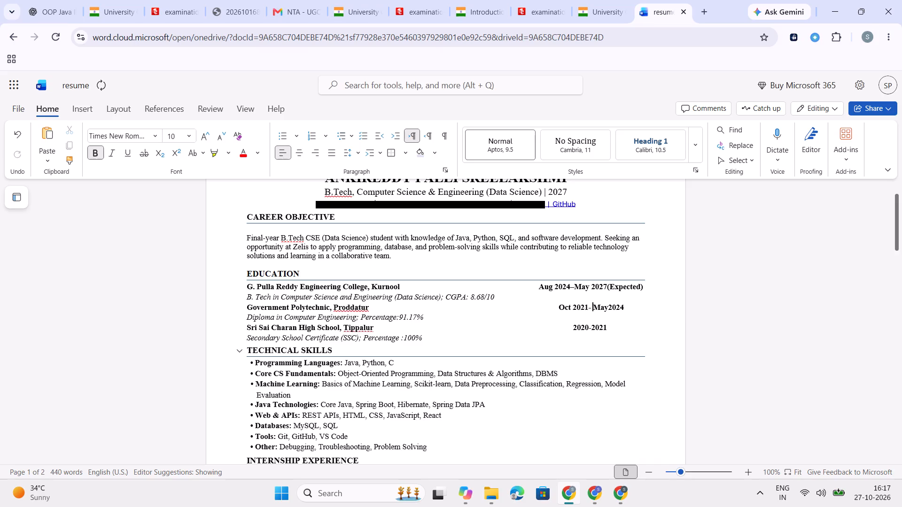
click(612, 308)
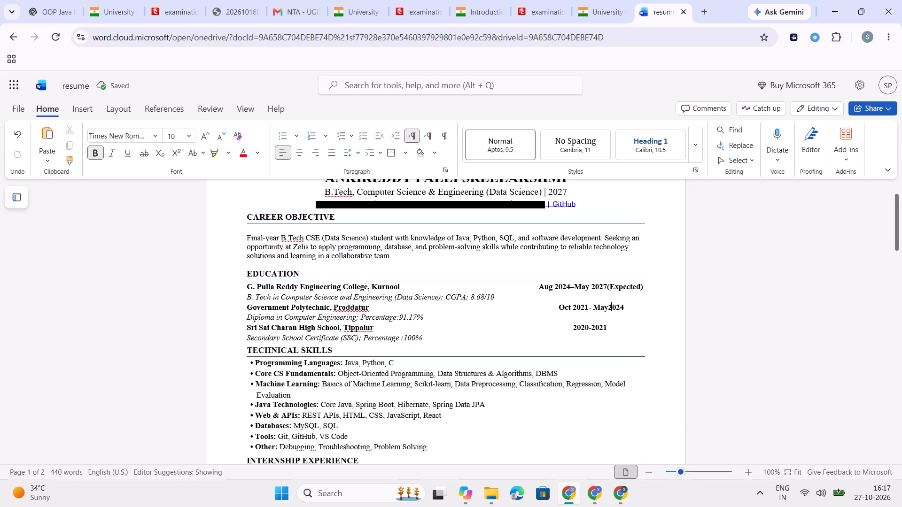
key(Left)
key(space)
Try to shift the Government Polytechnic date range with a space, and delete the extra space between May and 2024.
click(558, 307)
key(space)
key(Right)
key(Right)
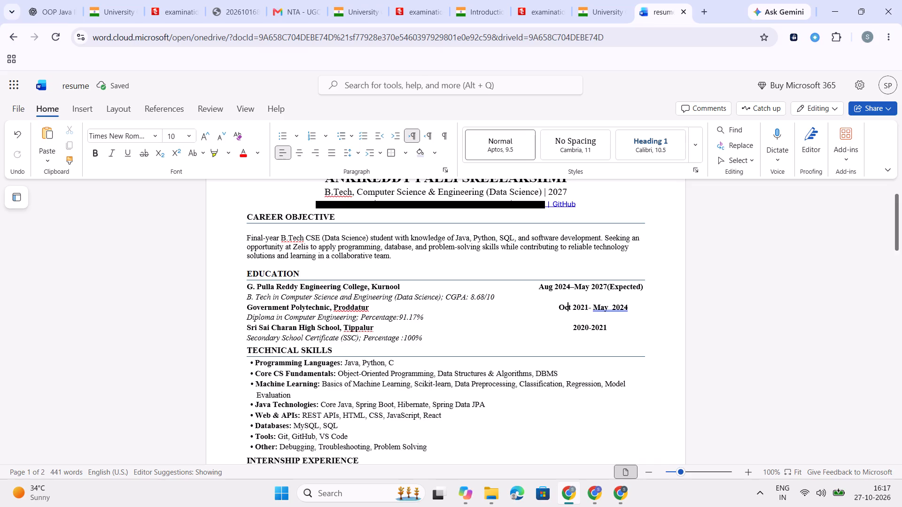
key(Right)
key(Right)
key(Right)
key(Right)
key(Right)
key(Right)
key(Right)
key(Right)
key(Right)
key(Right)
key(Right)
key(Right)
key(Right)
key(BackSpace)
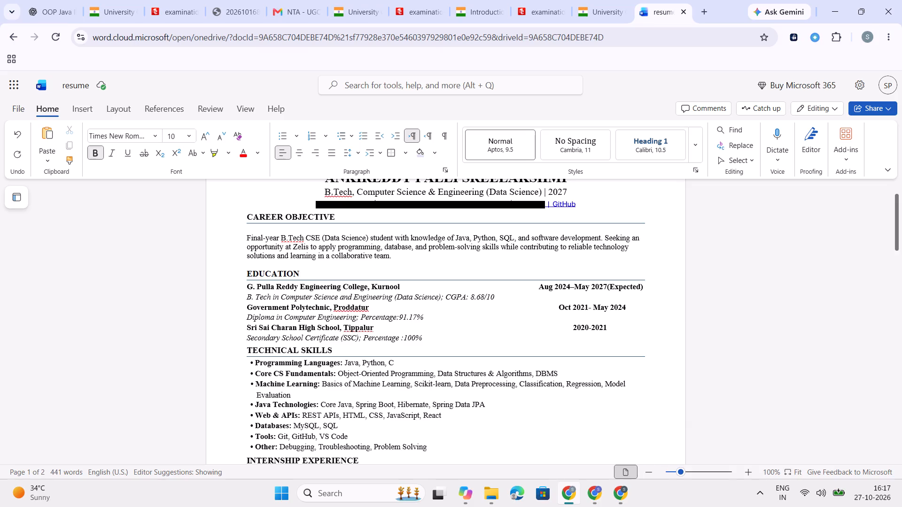
Shift the "Oct 2021- May 2024" date range toward the right margin with added spaces, keeping it on one line.
click(557, 309)
key(space)
key(space)
key(space)
key(space)
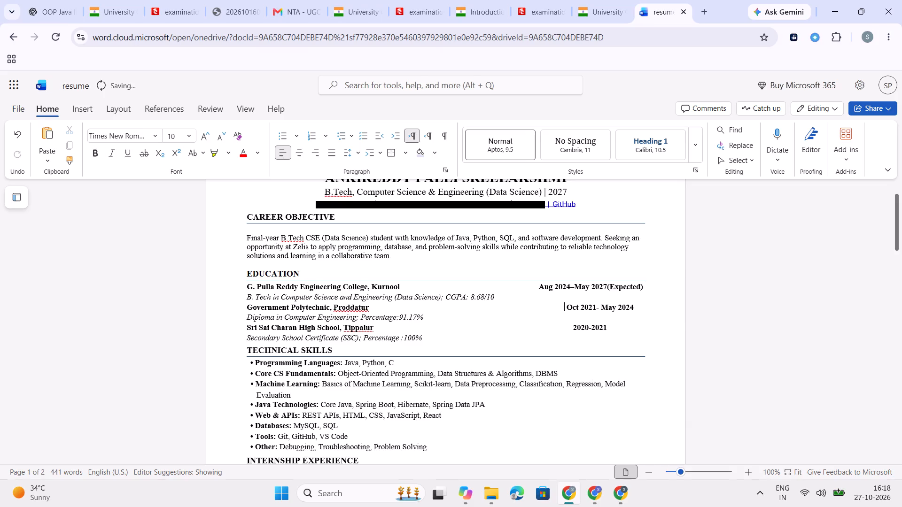
key(space)
key(space)
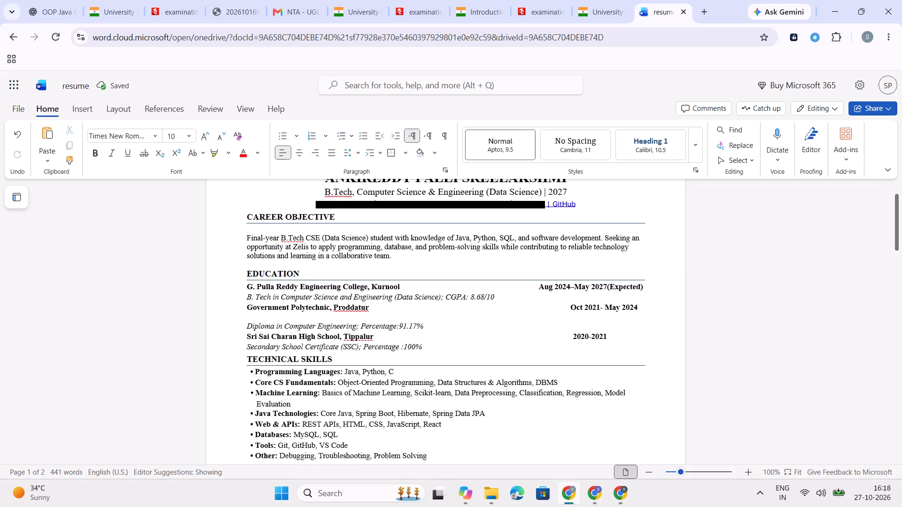
key(Right)
key(BackSpace)
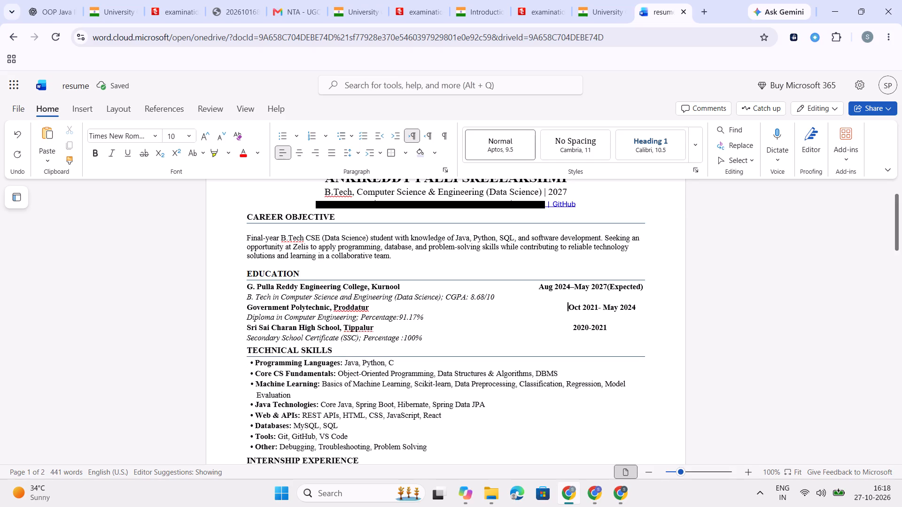
click(568, 306)
key(space)
key(BackSpace)
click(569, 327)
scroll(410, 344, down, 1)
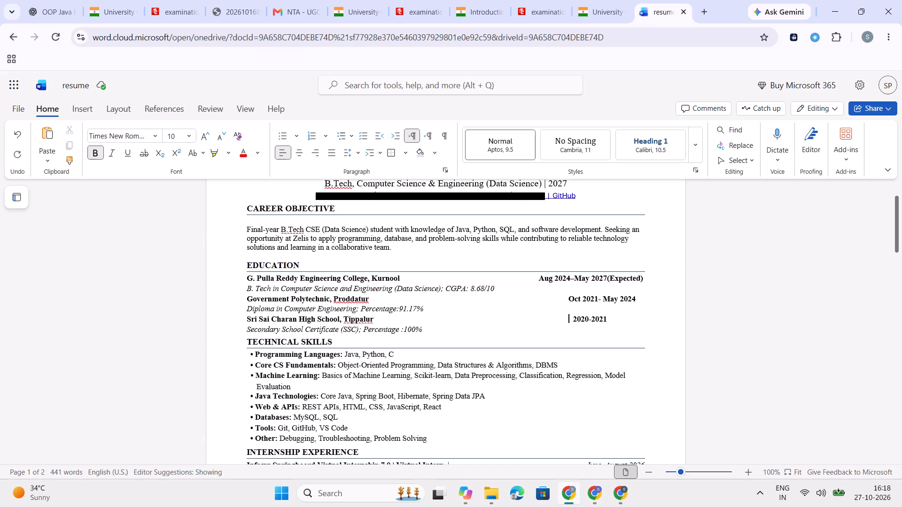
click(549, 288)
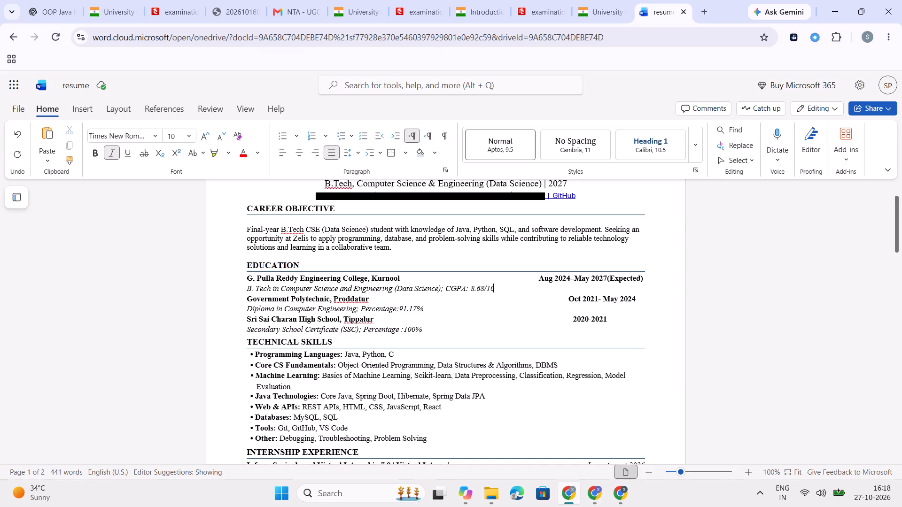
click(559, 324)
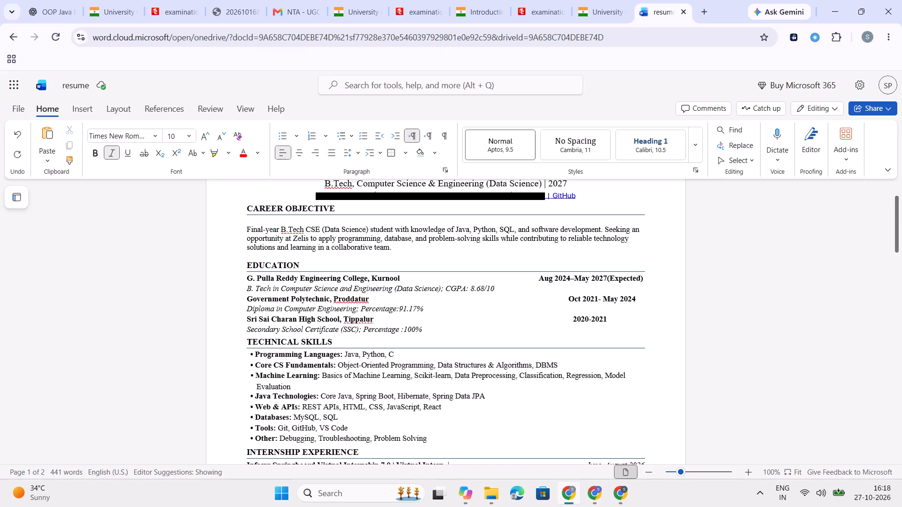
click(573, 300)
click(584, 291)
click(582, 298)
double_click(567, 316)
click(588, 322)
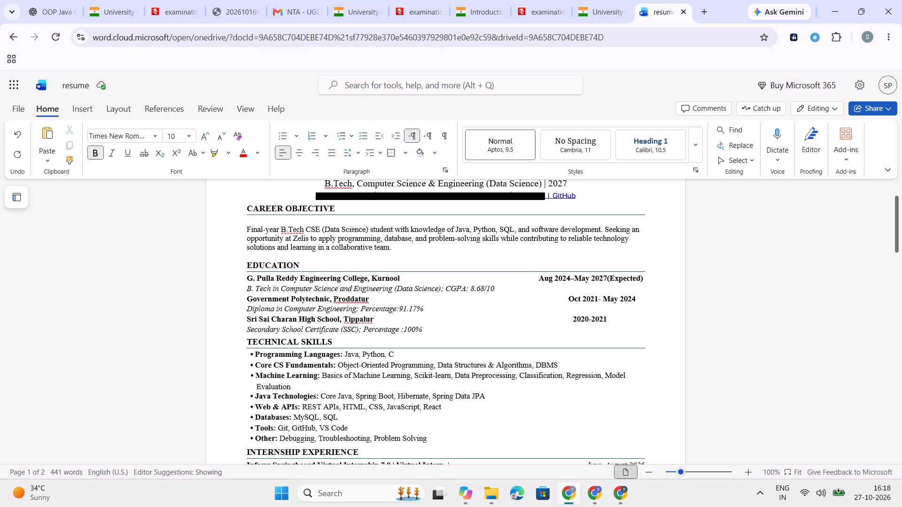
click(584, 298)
Remove one space before the G. Pulla Reddy Engineering College dates and add a space between 2024 and the dash.
click(572, 283)
key(space)
key(BackSpace)
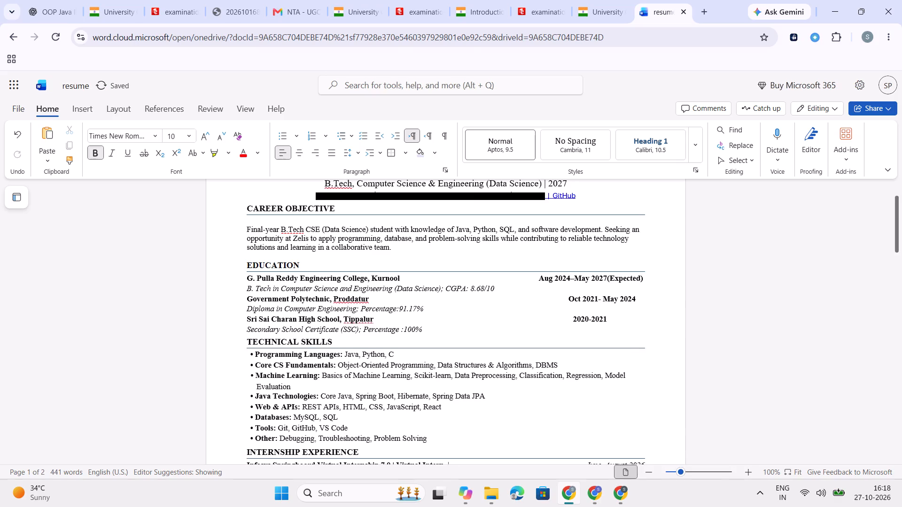
key(Left)
key(Left)
key(Left)
key(Left)
key(Left)
key(Left)
key(Left)
key(Left)
key(BackSpace)
key(Right)
key(Right)
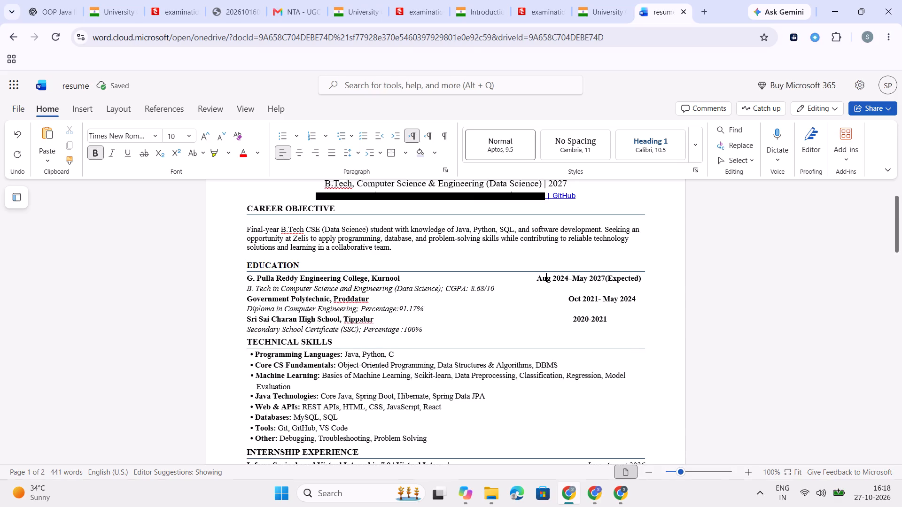
key(Right)
key(Right)
key(Right)
key(Right)
key(Right)
key(Right)
key(space)
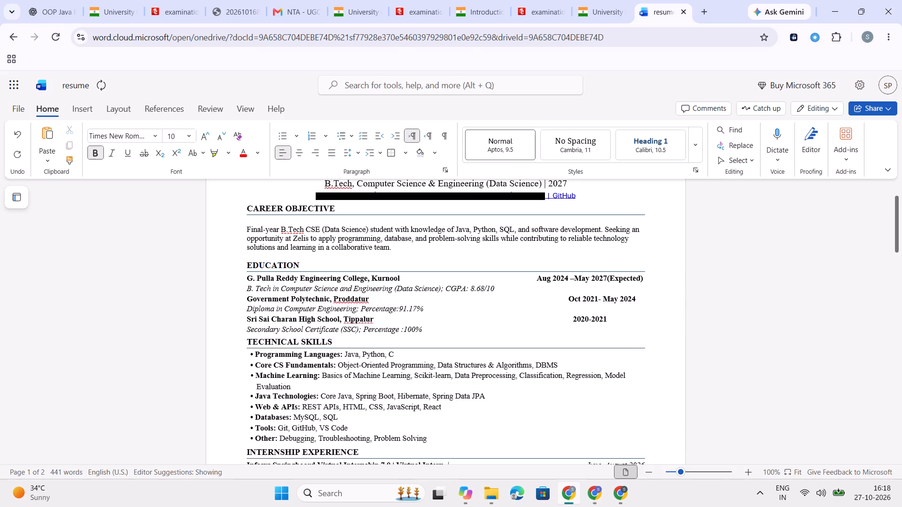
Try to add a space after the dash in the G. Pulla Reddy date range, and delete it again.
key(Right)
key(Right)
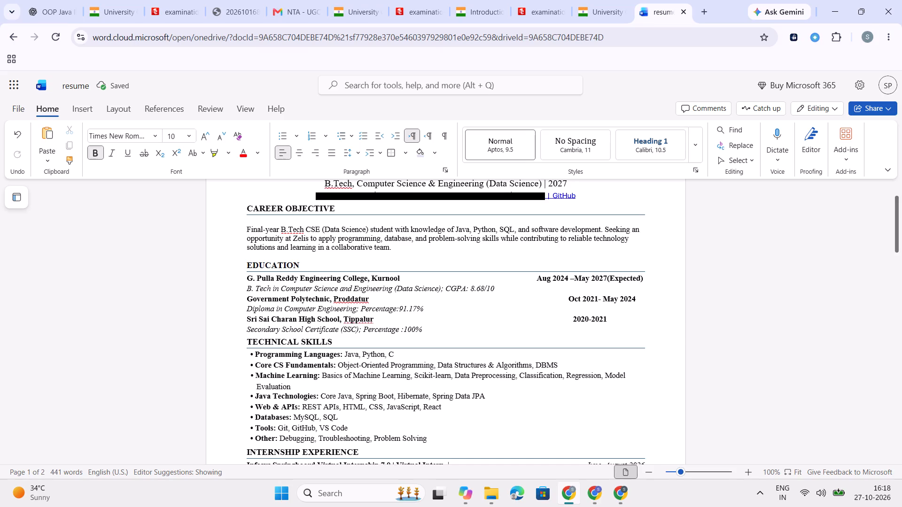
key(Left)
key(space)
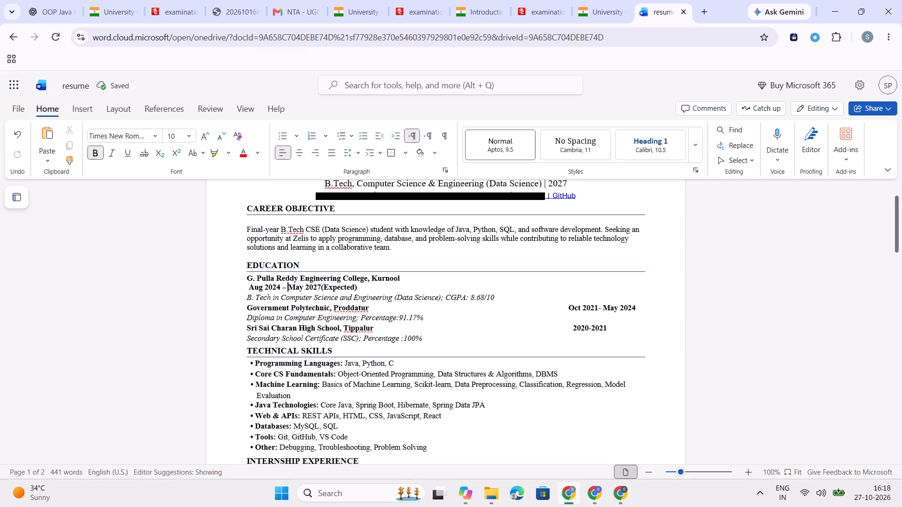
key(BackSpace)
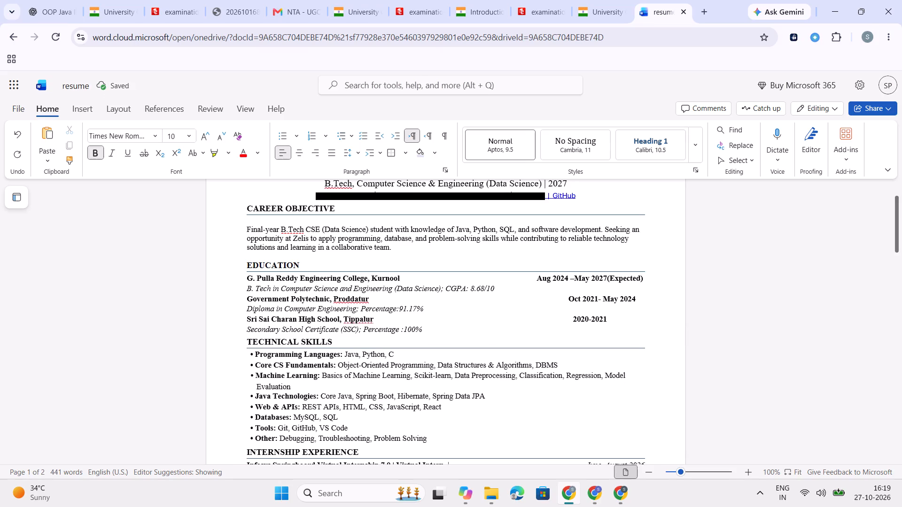
Remove another space before the G. Pulla Reddy dates and space the dash so the range reads "Aug 2024 – May 2027(Expected)".
click(538, 280)
click(538, 280)
key(BackSpace)
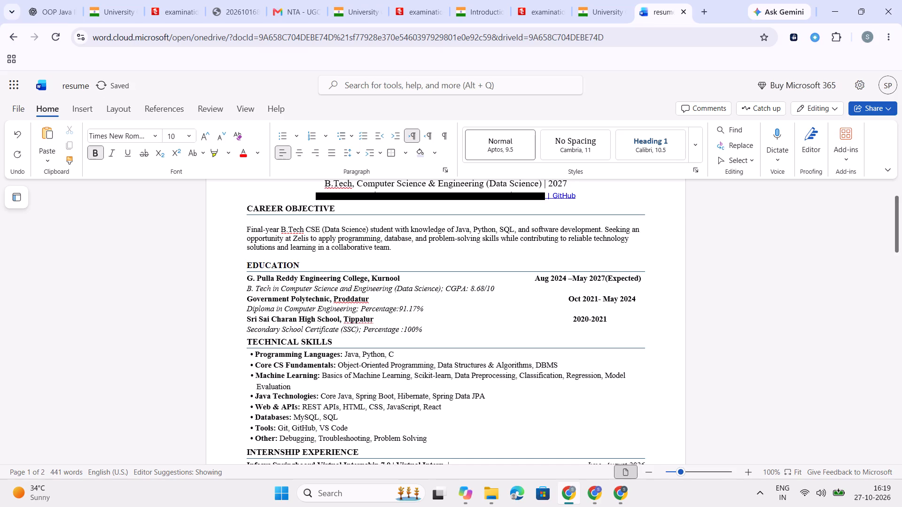
key(Right)
key(Right)
key(Right)
key(Right)
key(Right)
key(Right)
key(Right)
key(Right)
key(Right)
key(Right)
key(space)
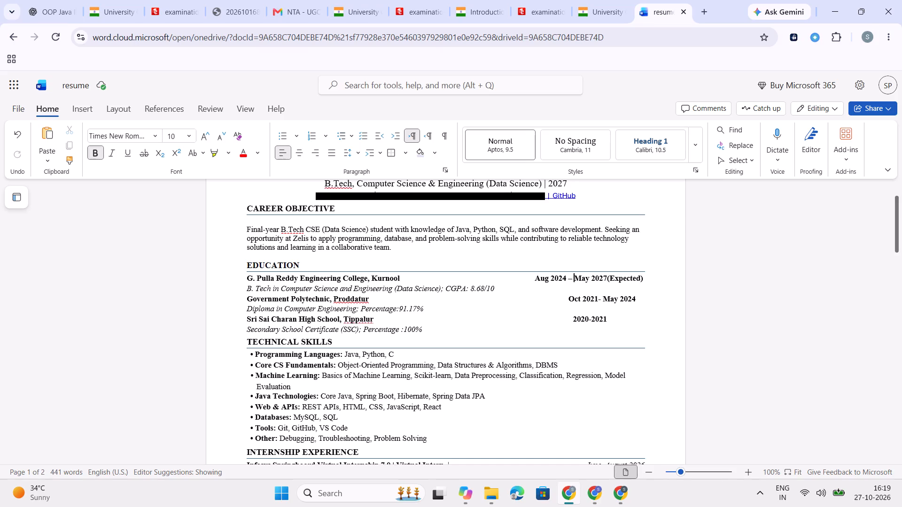
key(space)
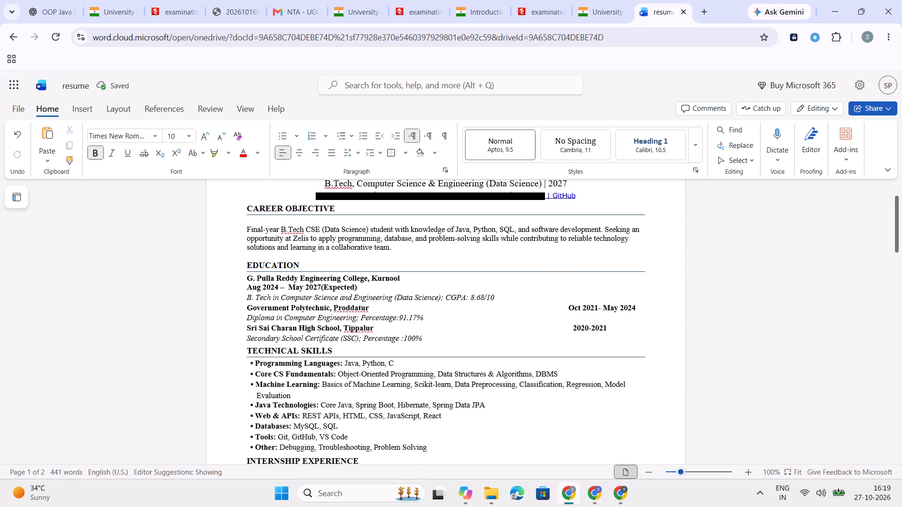
key(BackSpace)
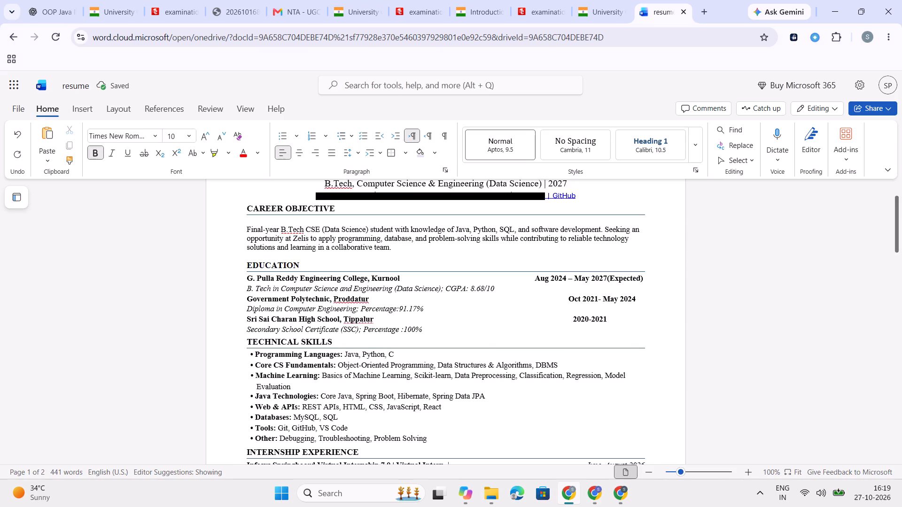
Remove one space before the Government Polytechnic dates and add one before the hyphen so the range reads "Oct 2021 - May 2024".
click(567, 300)
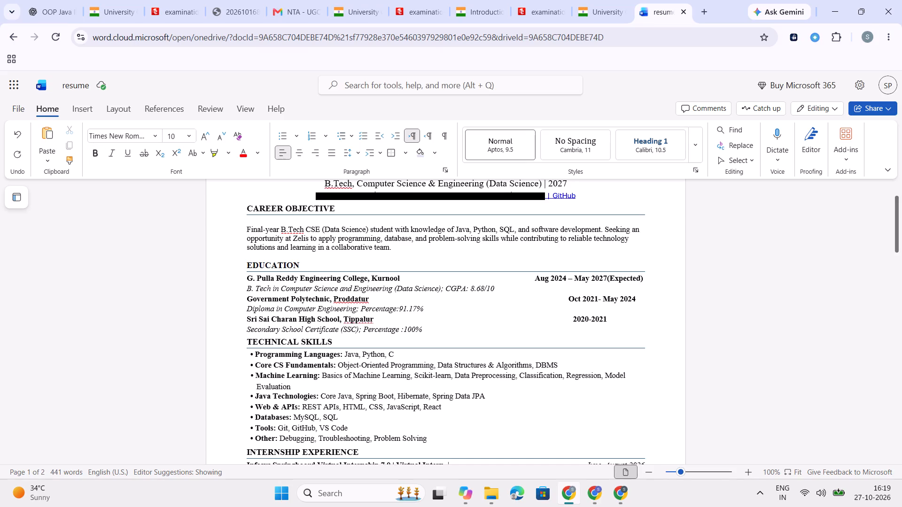
key(Right)
key(space)
key(BackSpace)
key(BackSpace)
key(space)
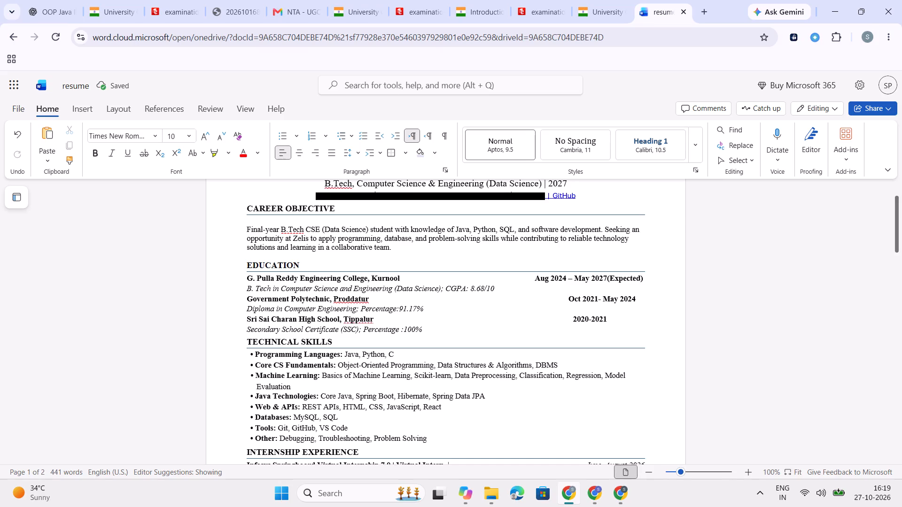
key(BackSpace)
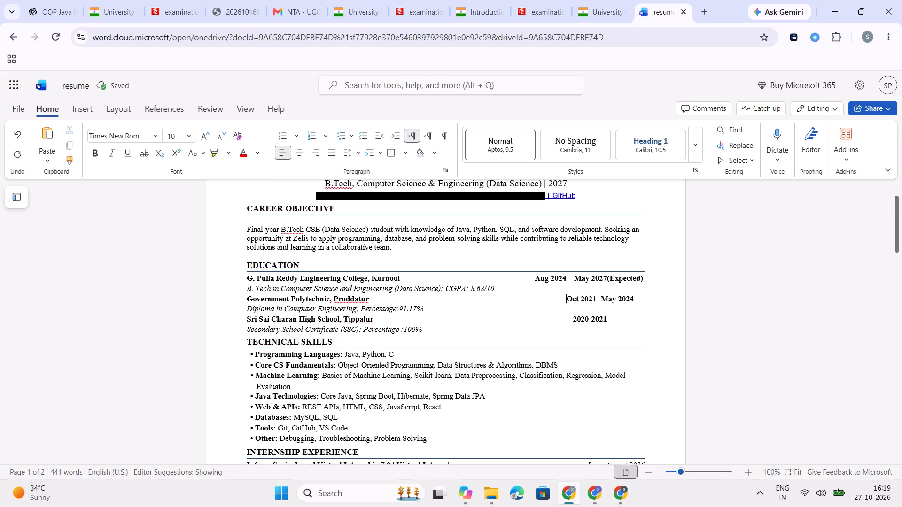
click(597, 300)
key(space)
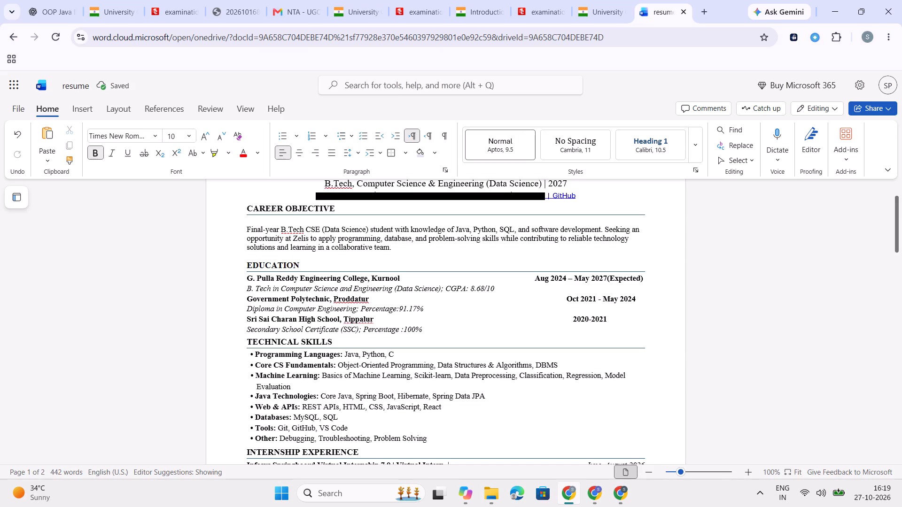
Remove three spaces before the Sri Sai Charan High School dates and add the start month so they read "June 2020-2021".
click(570, 315)
key(Right)
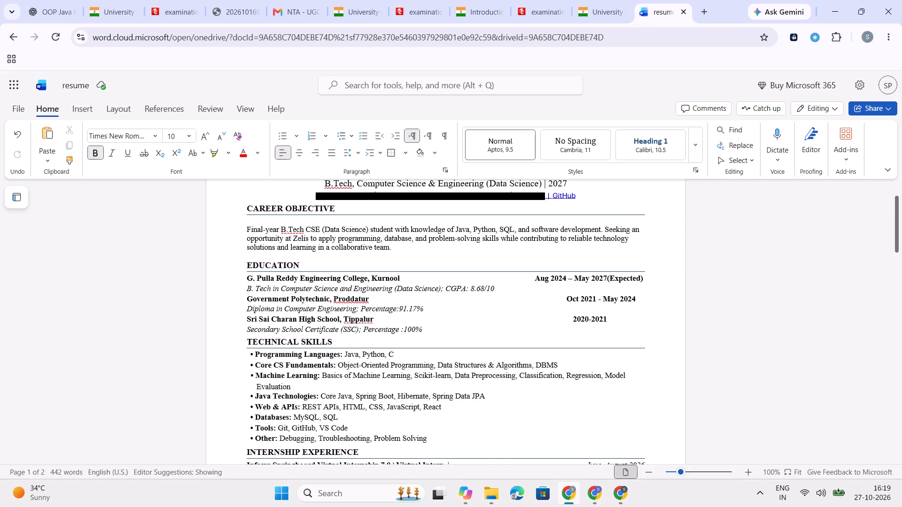
key(BackSpace)
key(BackSpace)
key(BackSpace)
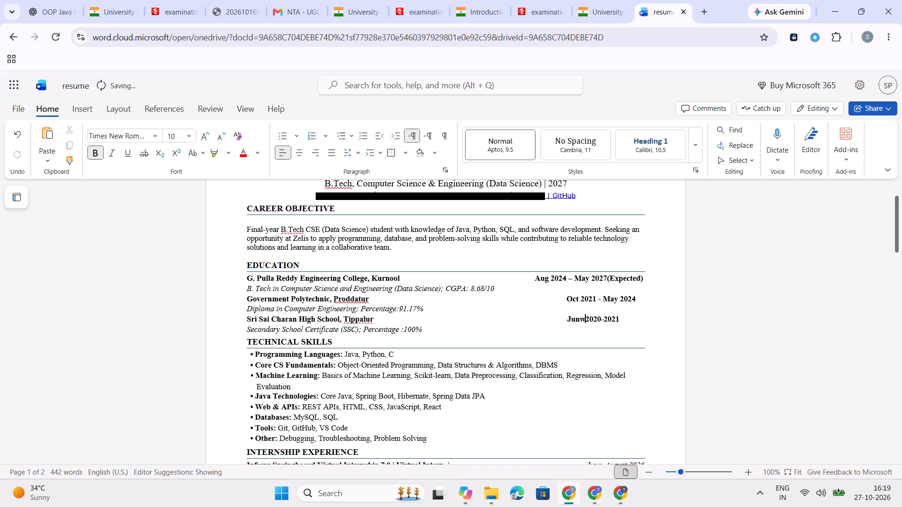
key(BackSpace)
text(e)
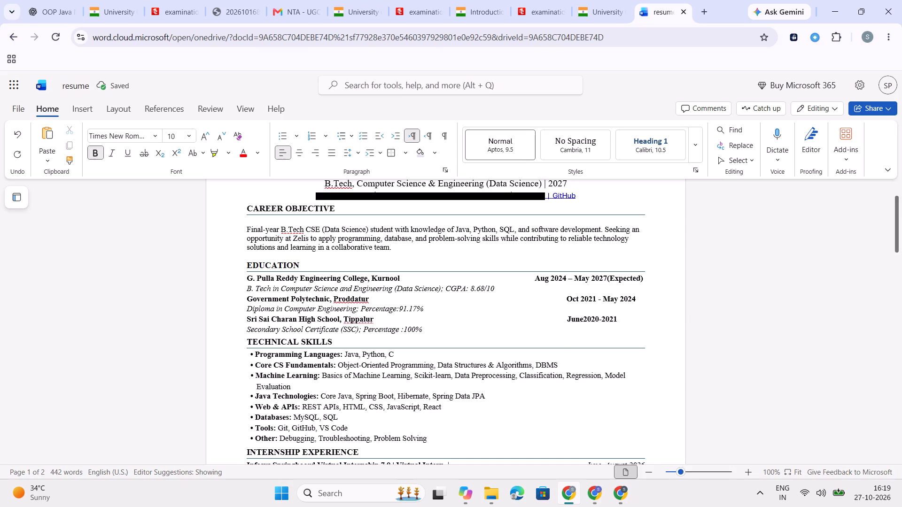
key(space)
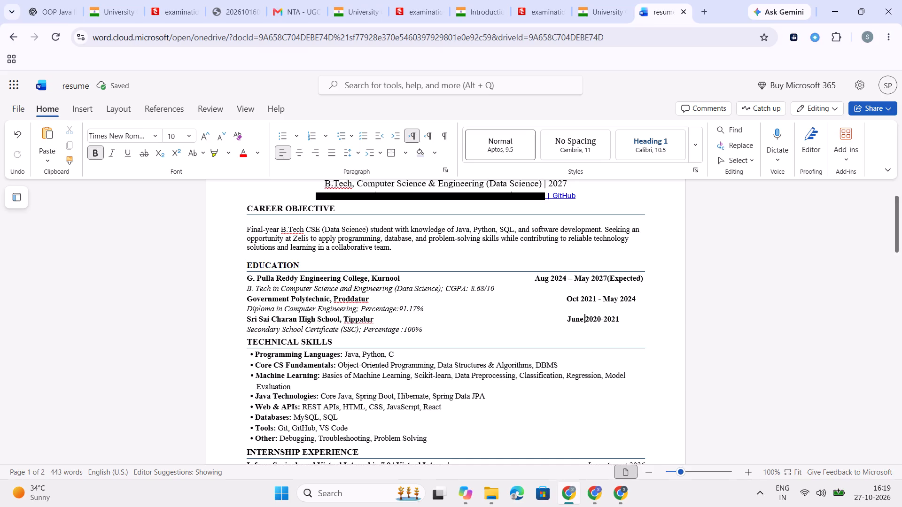
Add a space after the hyphen in the Sri Sai Charan High School dates so they read "June 2020- 2021".
click(601, 315)
key(Right)
key(BackSpace)
key(space)
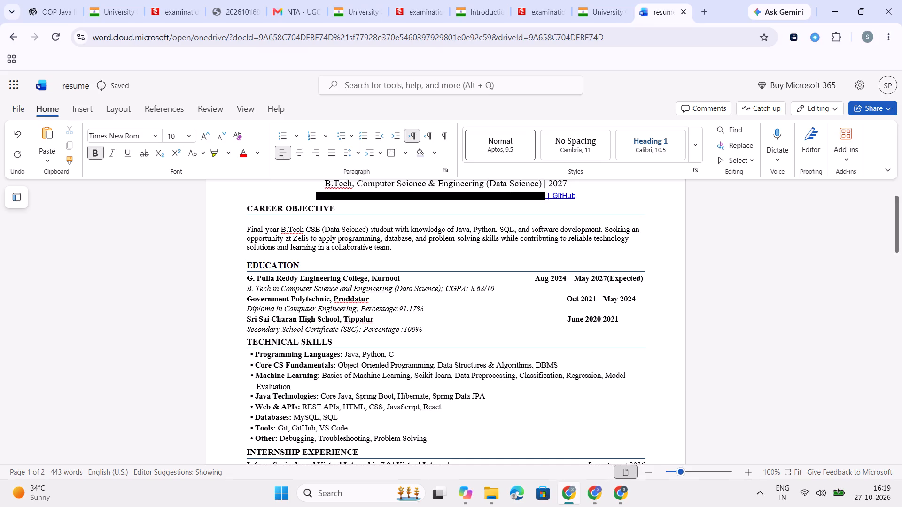
key(BackSpace)
key(minus)
key(space)
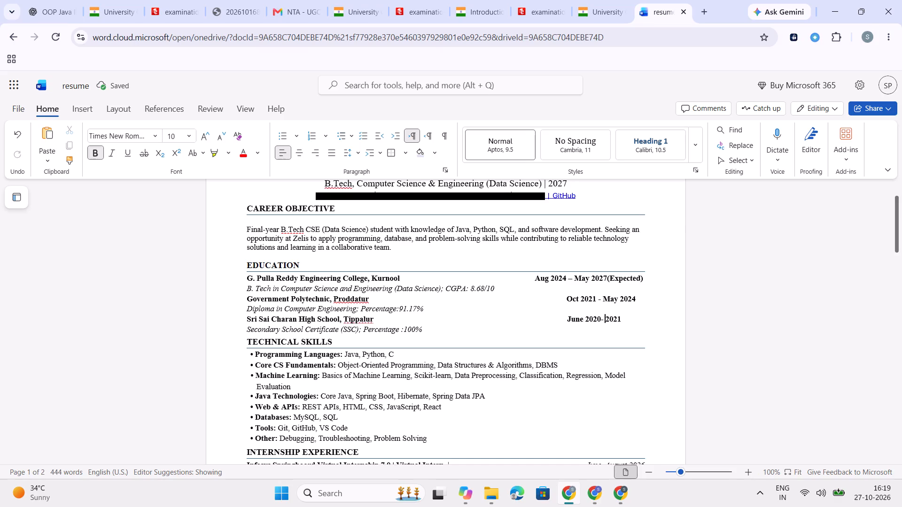
Remove seven spaces before the Sri Sai Charan High School dates in the Education section.
click(568, 319)
key(BackSpace)
key(BackSpace)
key(BackSpace)
key(BackSpace)
key(BackSpace)
key(BackSpace)
key(BackSpace)
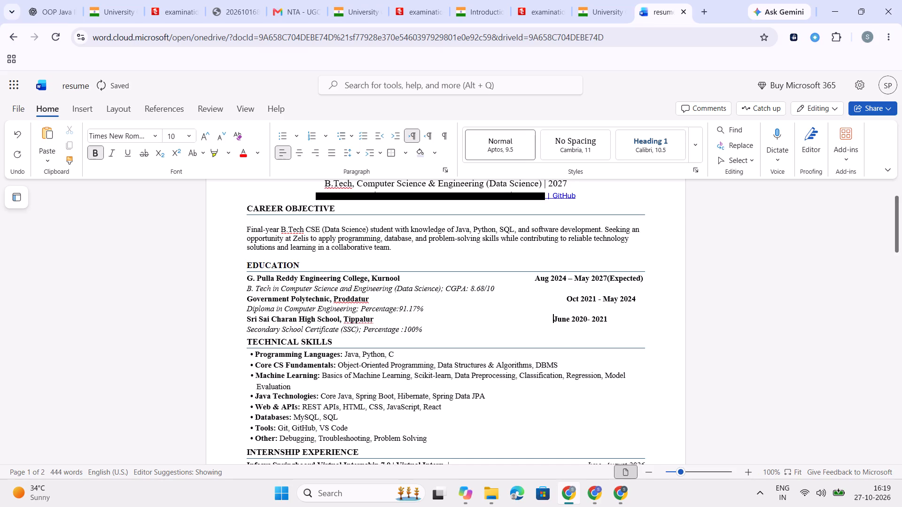
Add the end month so the Sri Sai Charan High School dates read "June 2020- June 2021".
click(592, 321)
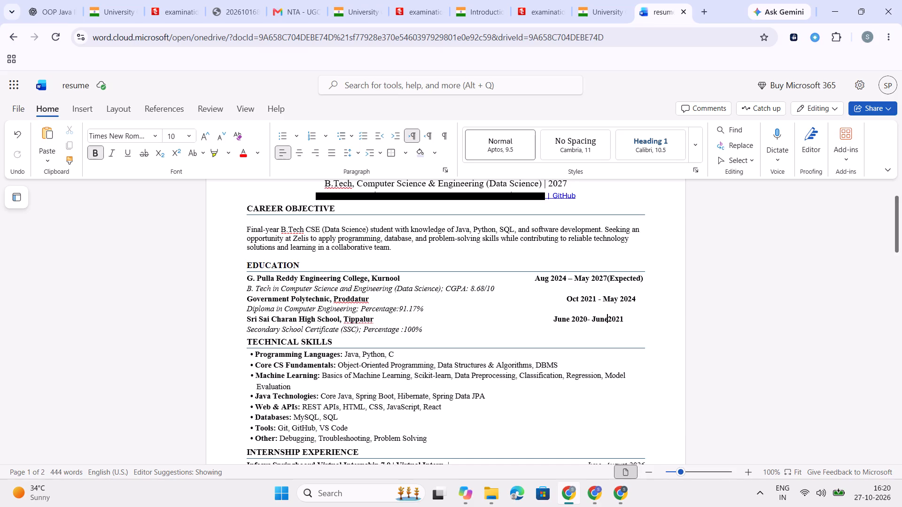
key(ctrl+z)
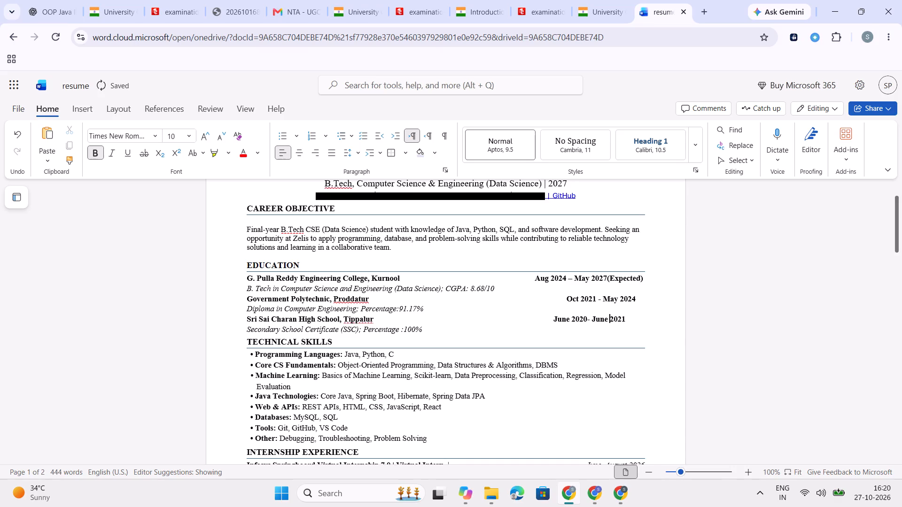
Shorten both months in the Sri Sai Charan High School dates so they read "Jun 2020- Jun 2021".
click(552, 320)
key(Right)
key(Right)
key(Right)
key(Right)
key(Right)
key(BackSpace)
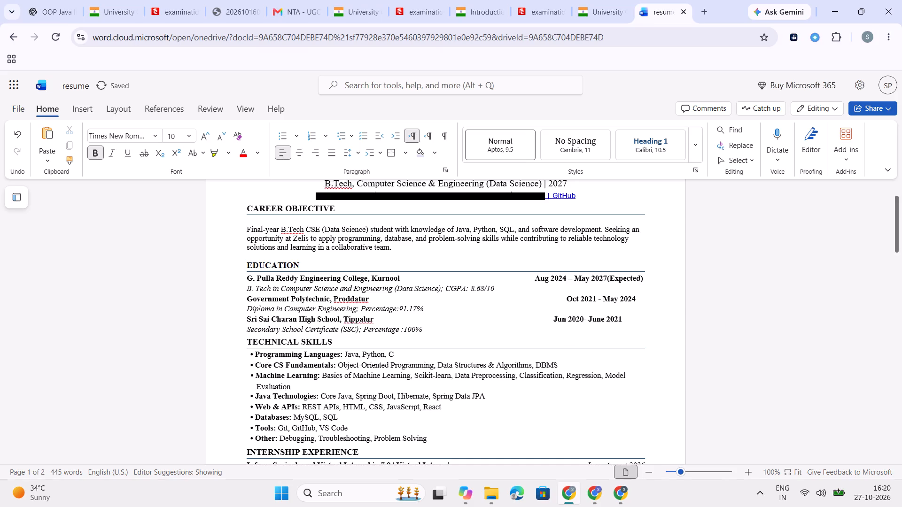
click(603, 323)
key(BackSpace)
Rework the hyphen in the Sri Sai Charan High School dates so a space separates it from 2020.
key(Left)
key(Left)
key(Left)
key(Left)
key(space)
key(Left)
key(space)
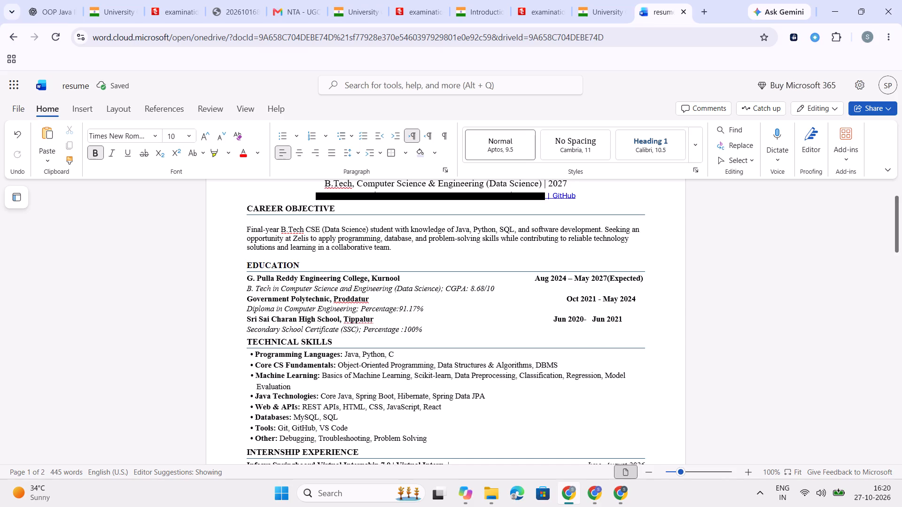
key(Left)
key(BackSpace)
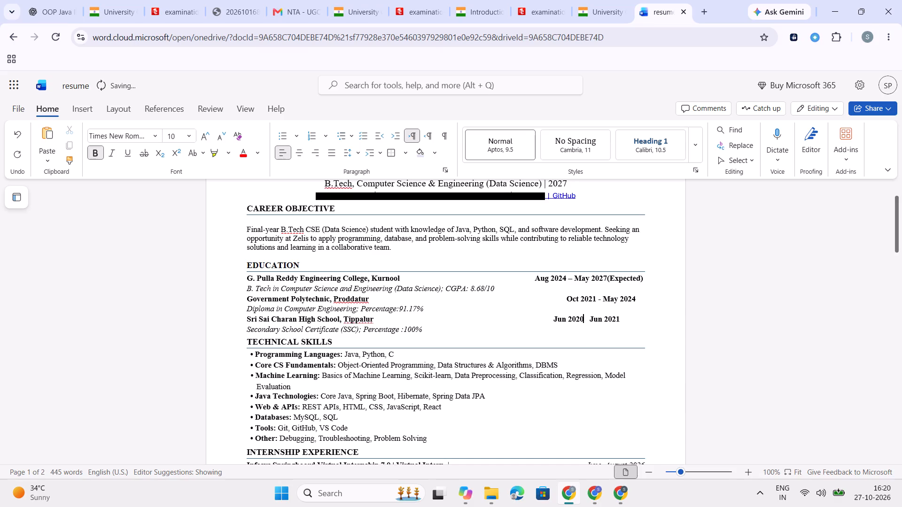
key(Right)
key(BackSpace)
key(minus)
key(Left)
key(space)
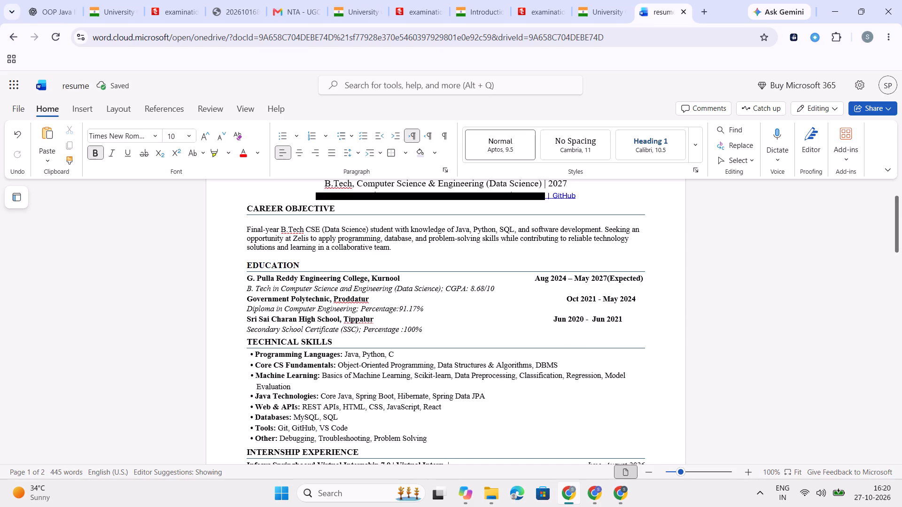
Insert seven spaces before the Sri Sai Charan High School dates to align them with the Government Polytechnic dates.
click(553, 317)
key(space)
key(space)
key(space)
key(space)
key(space)
key(space)
key(space)
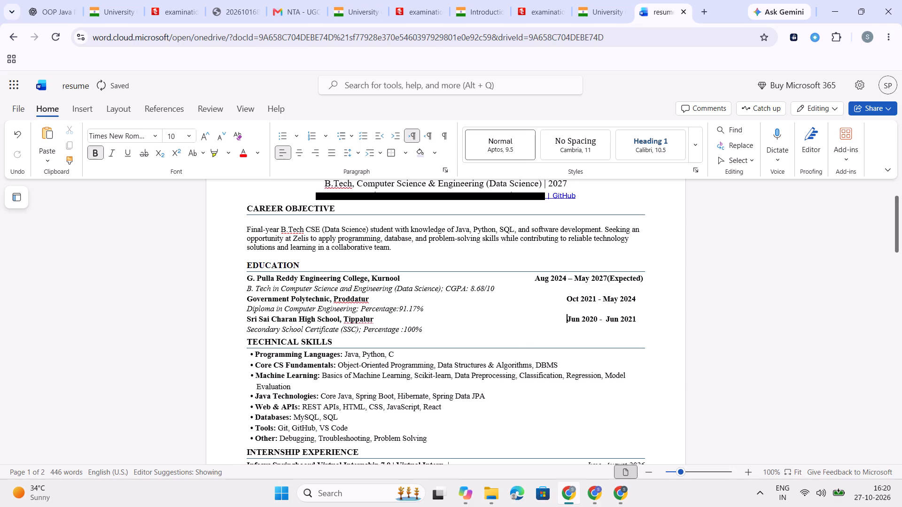
key(space)
key(BackSpace)
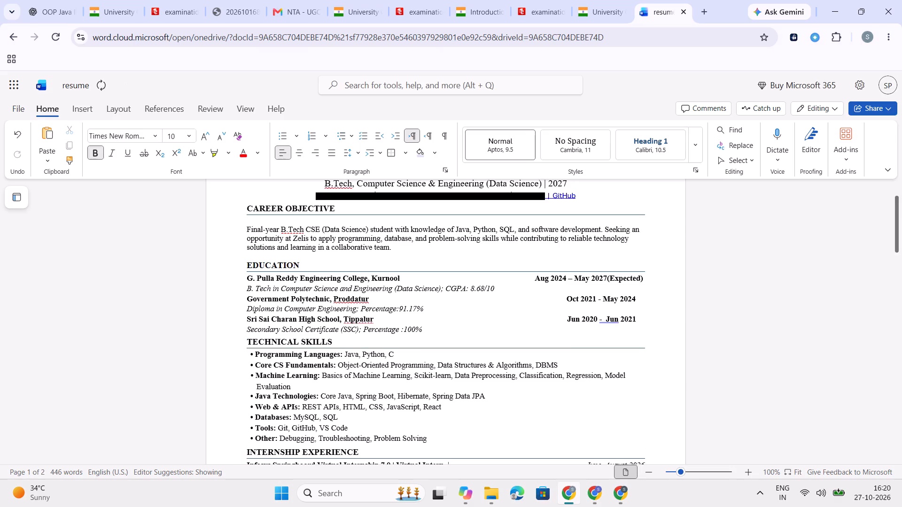
Remove the extra space after the hyphen so the Sri Sai Charan High School dates read "Jun 2020 - Jun 2021".
click(603, 321)
key(Right)
key(BackSpace)
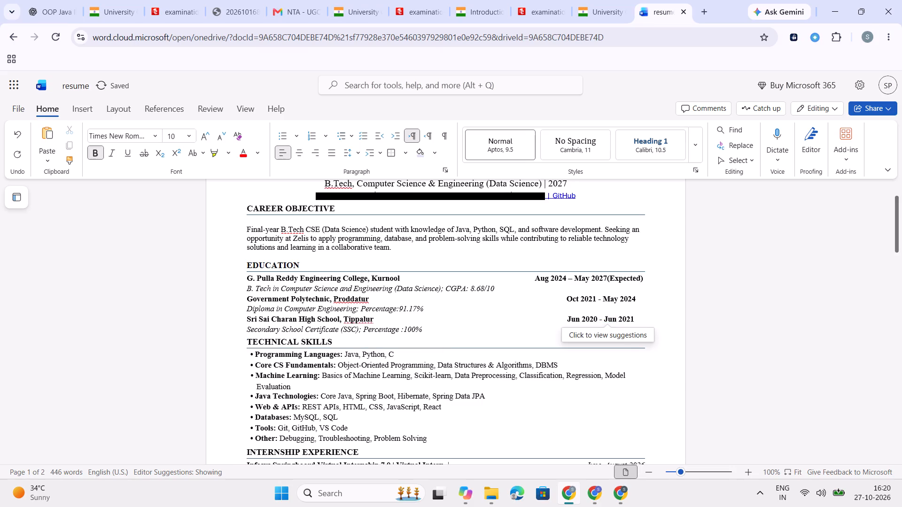
Add one more space before the Sri Sai Charan High School dates to align their end with the Government Polytechnic dates.
click(568, 317)
key(space)
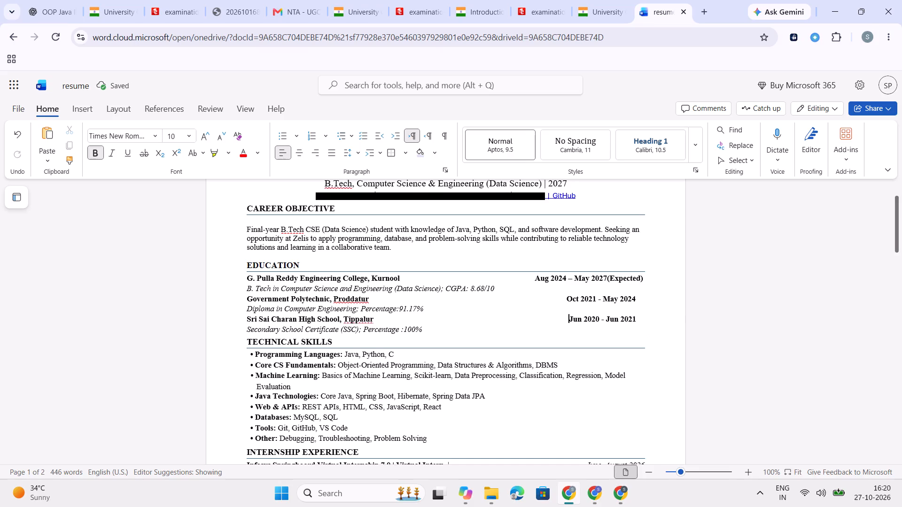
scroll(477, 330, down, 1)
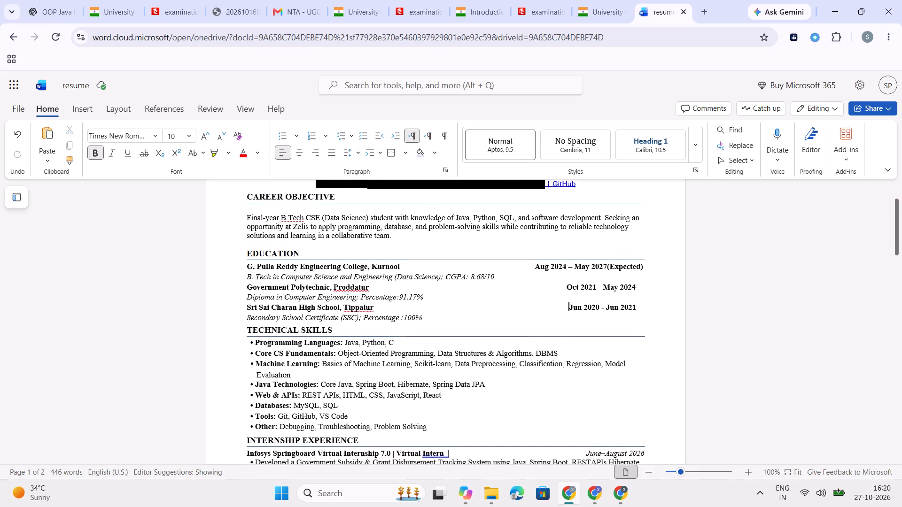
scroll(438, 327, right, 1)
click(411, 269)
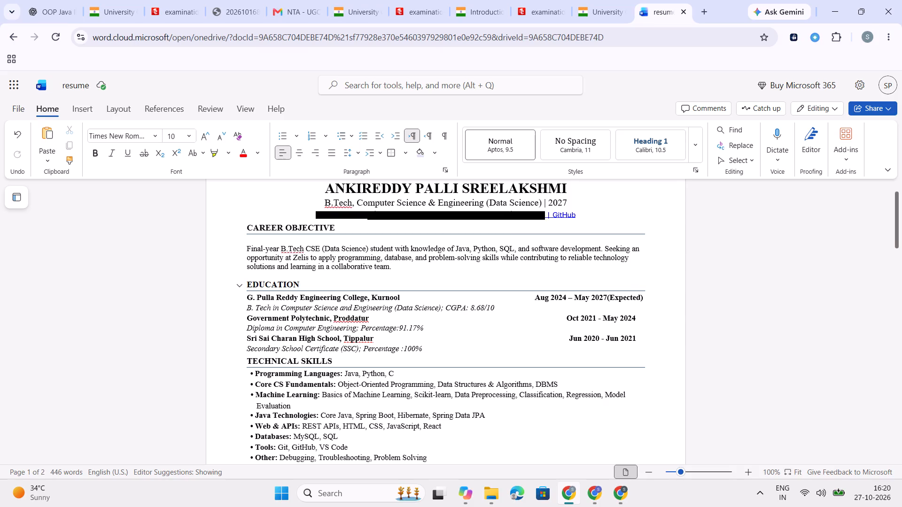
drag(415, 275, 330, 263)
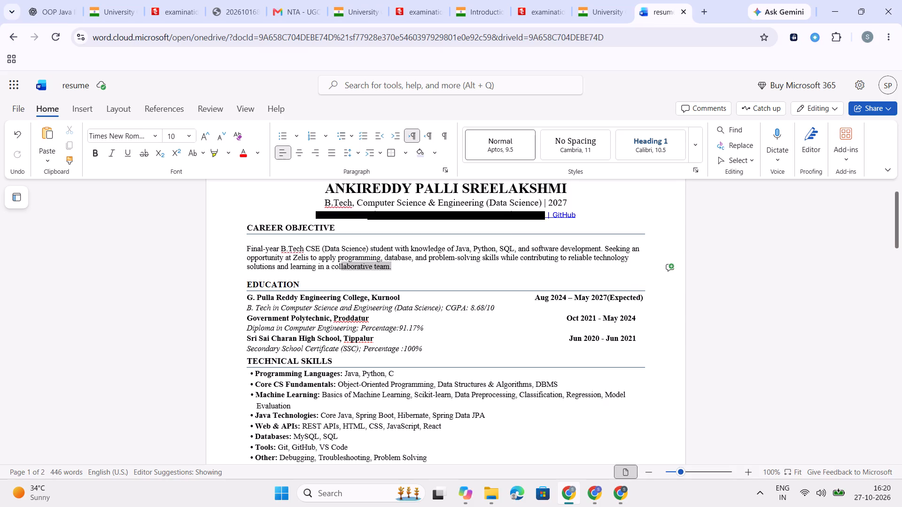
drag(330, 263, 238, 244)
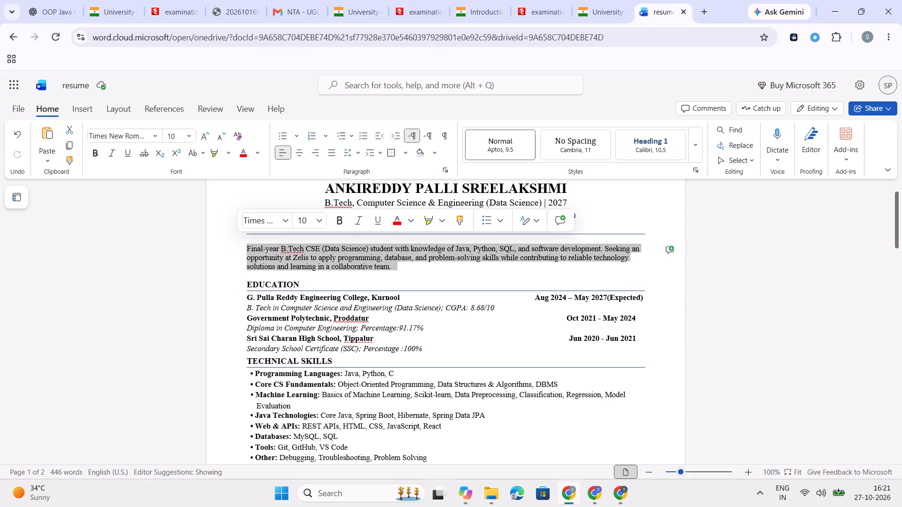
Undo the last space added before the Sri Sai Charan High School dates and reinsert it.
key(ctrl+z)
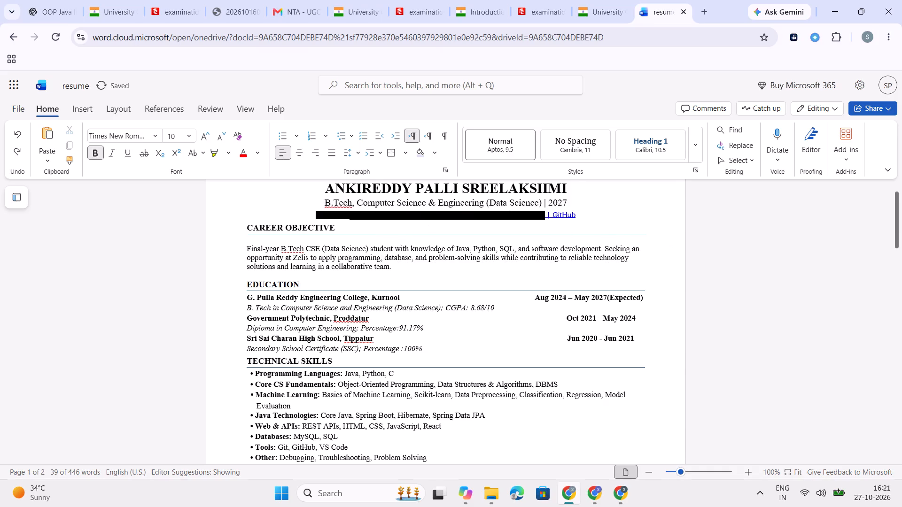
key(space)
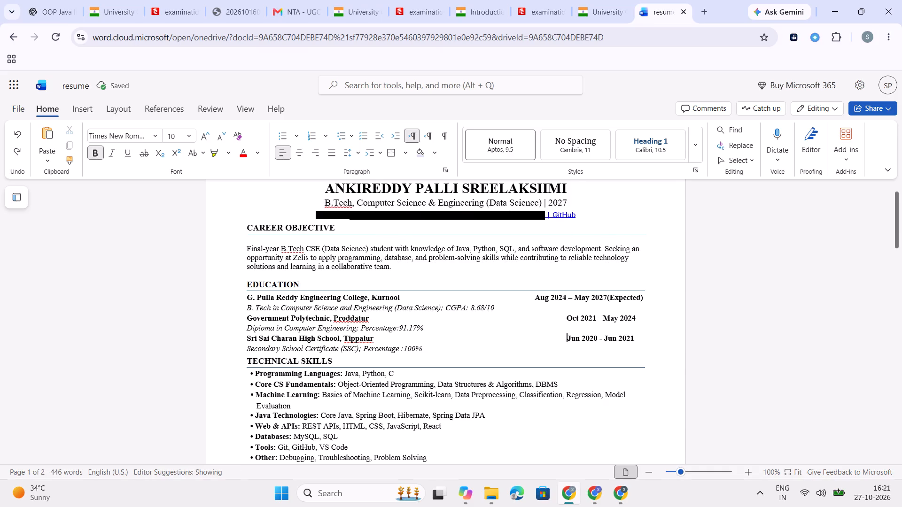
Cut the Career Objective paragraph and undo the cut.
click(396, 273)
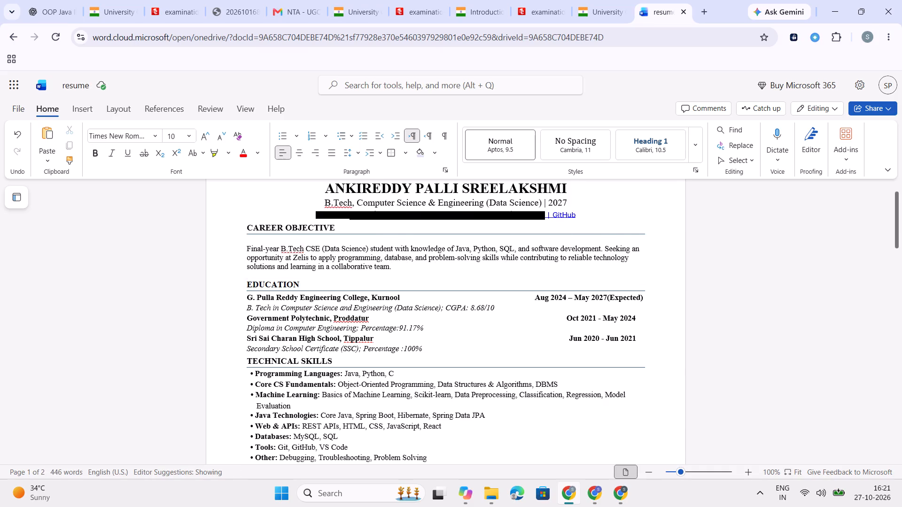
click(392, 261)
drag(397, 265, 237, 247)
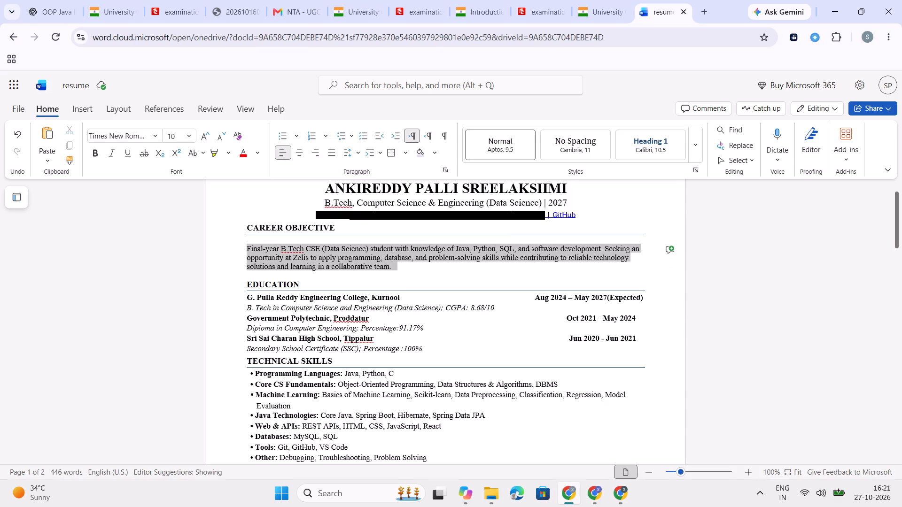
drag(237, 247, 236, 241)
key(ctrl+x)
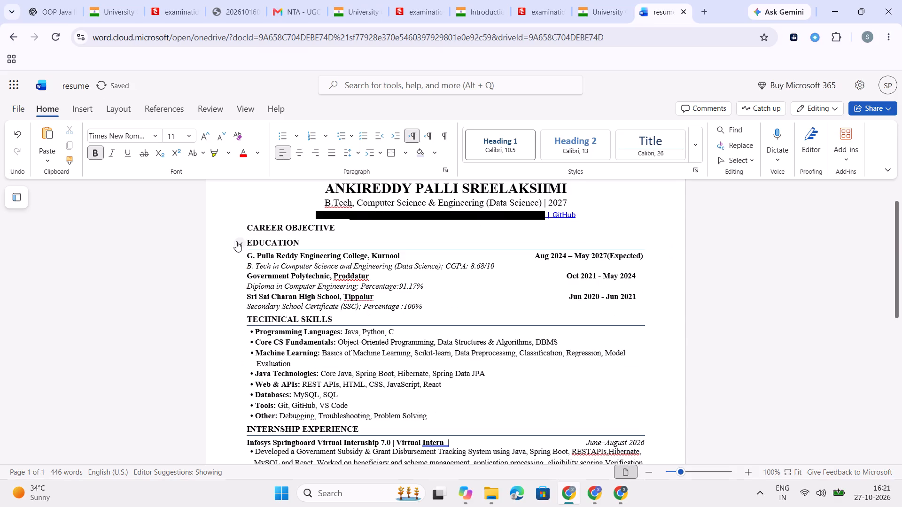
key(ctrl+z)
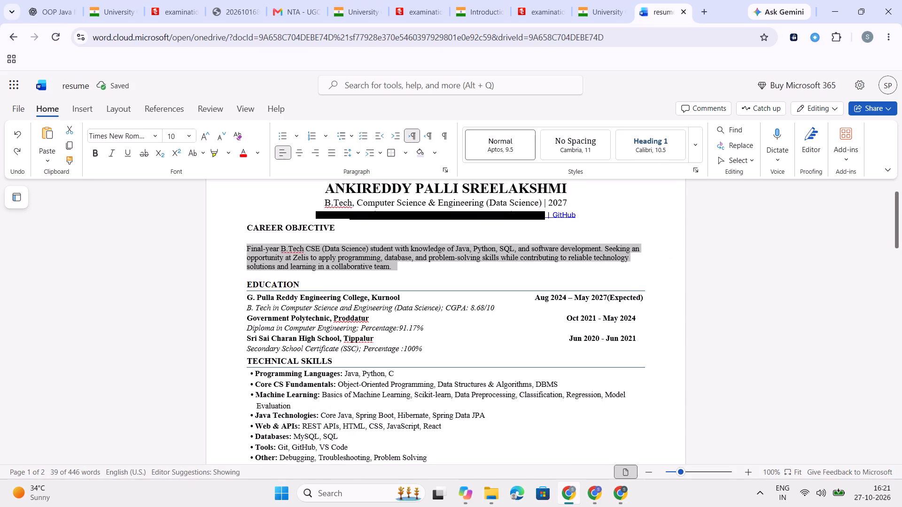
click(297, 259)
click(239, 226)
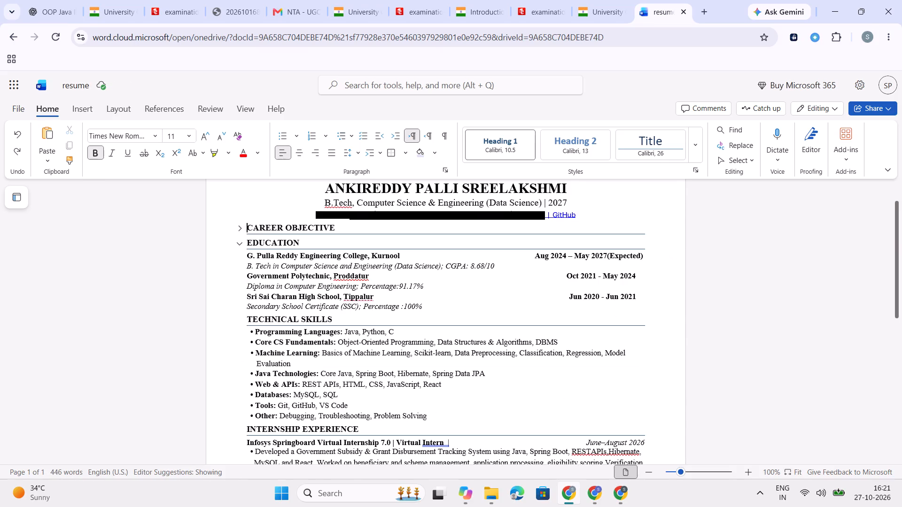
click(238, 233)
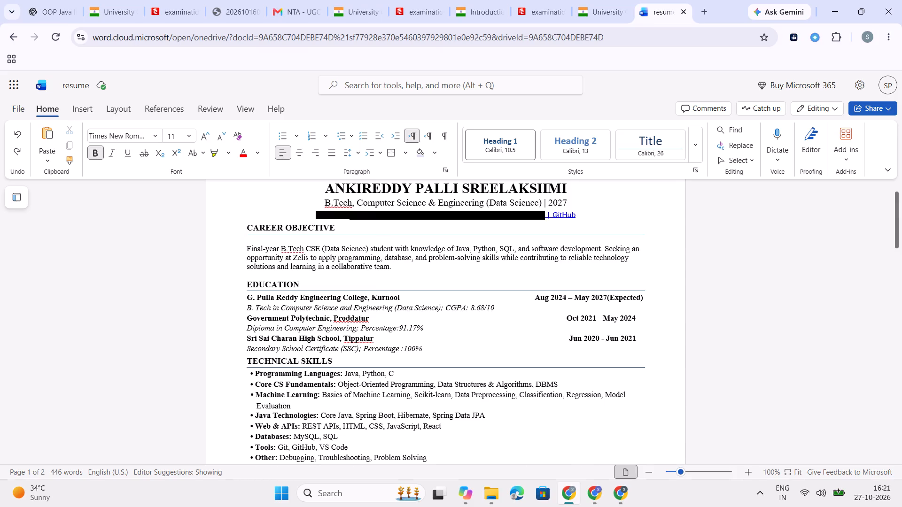
Copy the whole Career Objective paragraph and delete it from under its heading.
drag(397, 271, 235, 253)
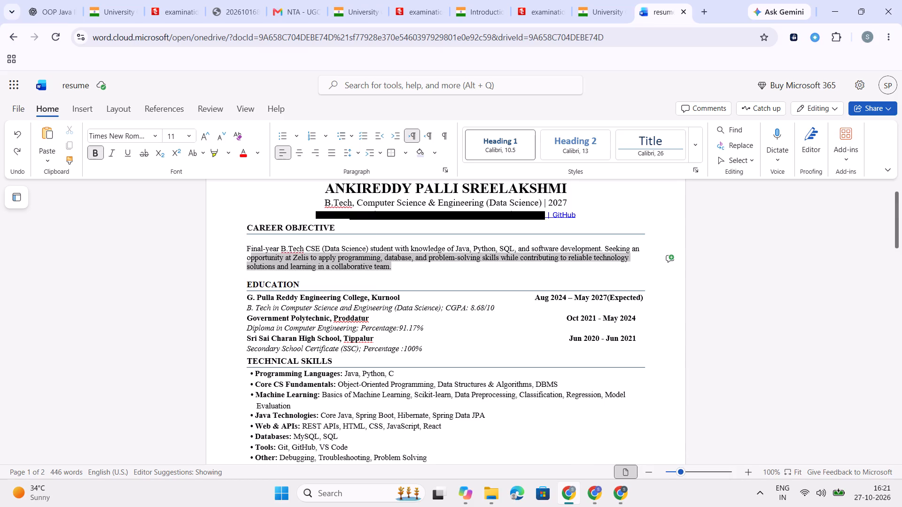
drag(235, 253, 241, 251)
key(ctrl+c)
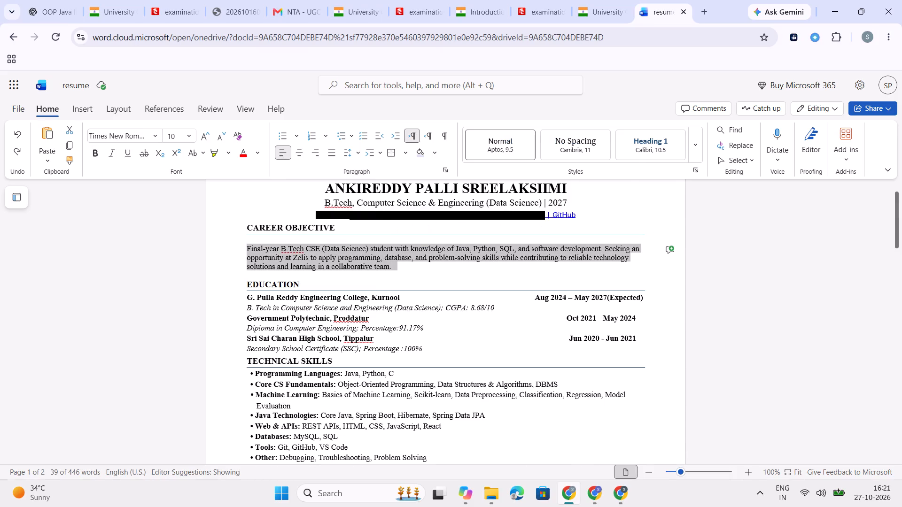
key(BackSpace)
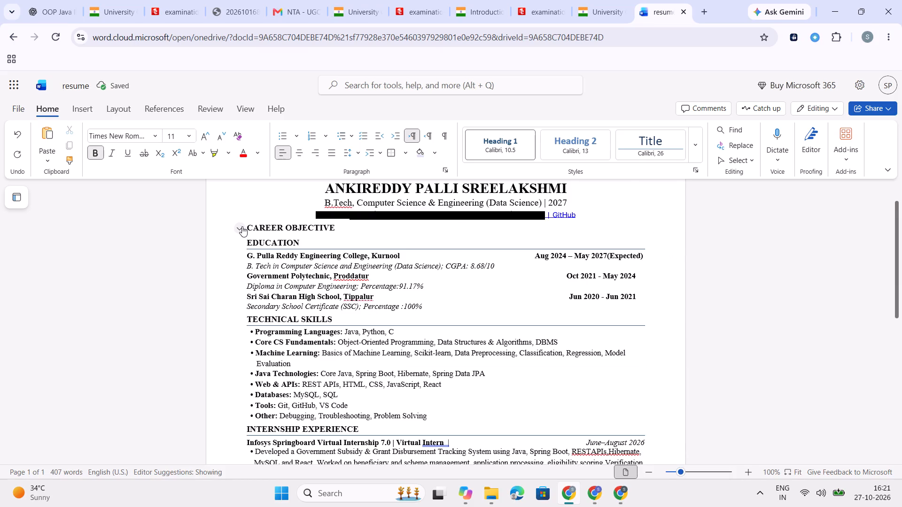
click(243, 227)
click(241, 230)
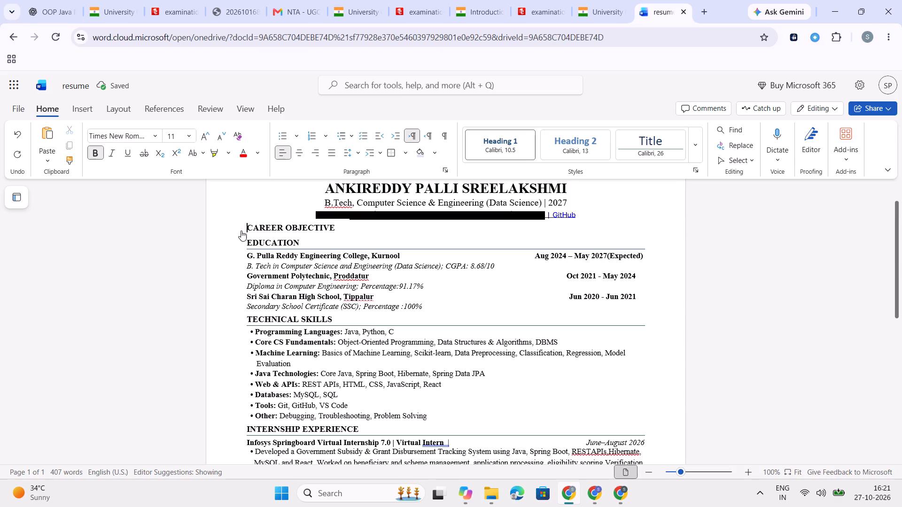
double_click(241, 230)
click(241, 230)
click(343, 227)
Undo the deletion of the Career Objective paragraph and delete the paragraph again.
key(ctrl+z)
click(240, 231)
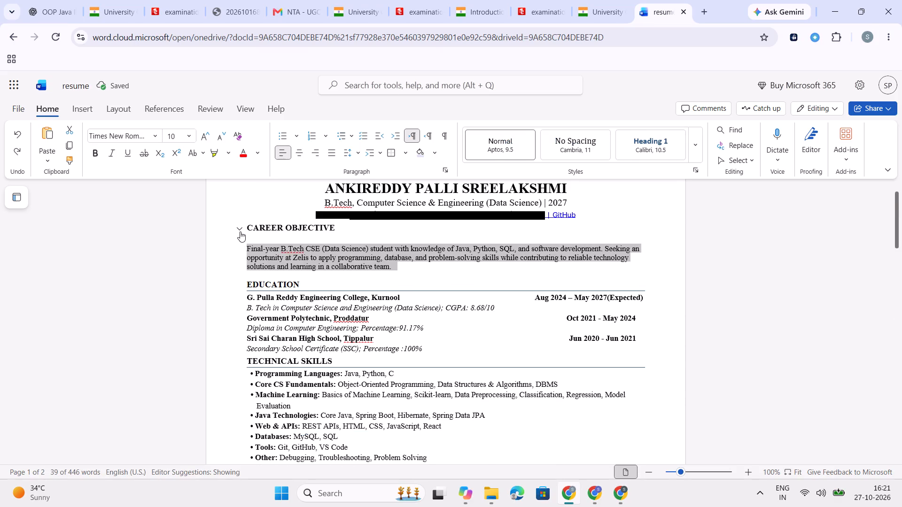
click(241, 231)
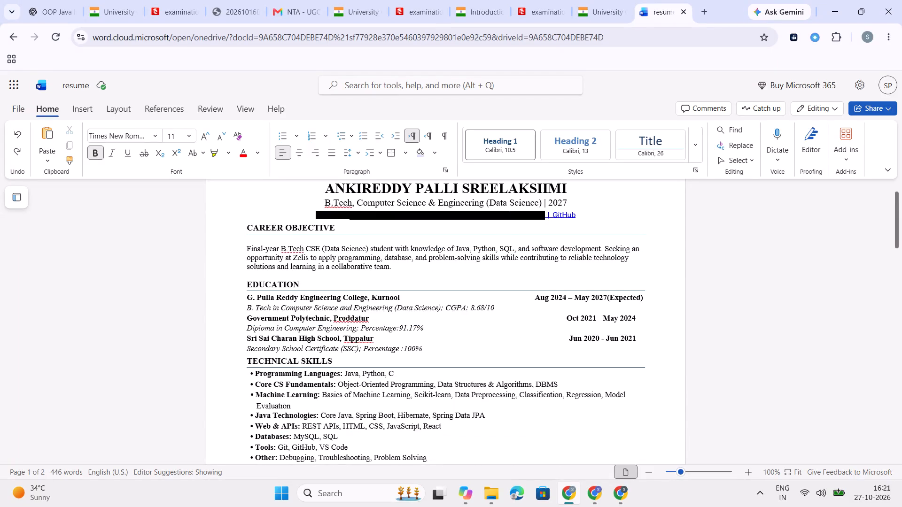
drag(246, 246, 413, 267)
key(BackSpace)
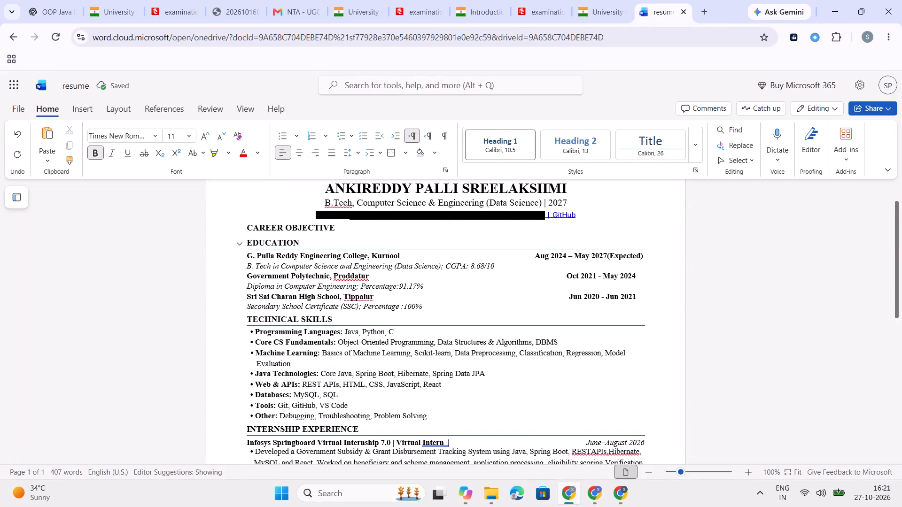
Add an empty body line under the Career Objective heading.
click(239, 229)
click(239, 229)
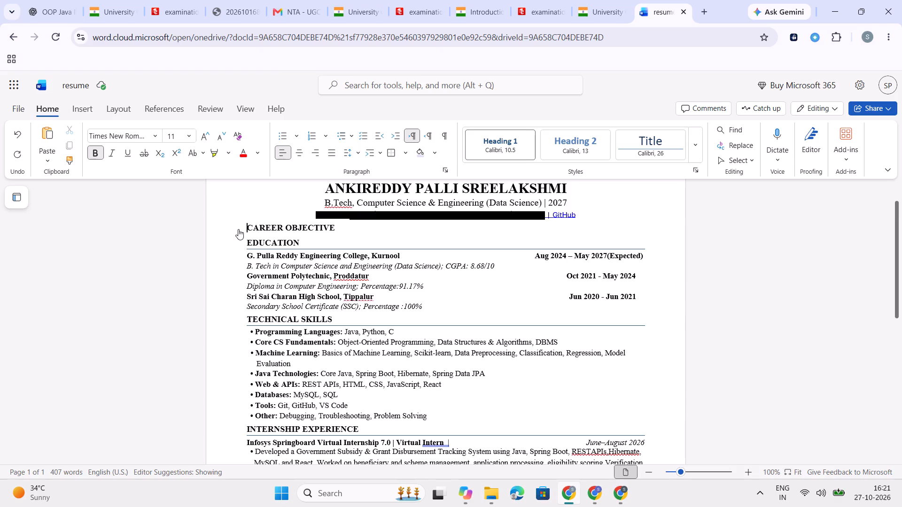
click(238, 229)
click(238, 229)
click(343, 223)
key(Return)
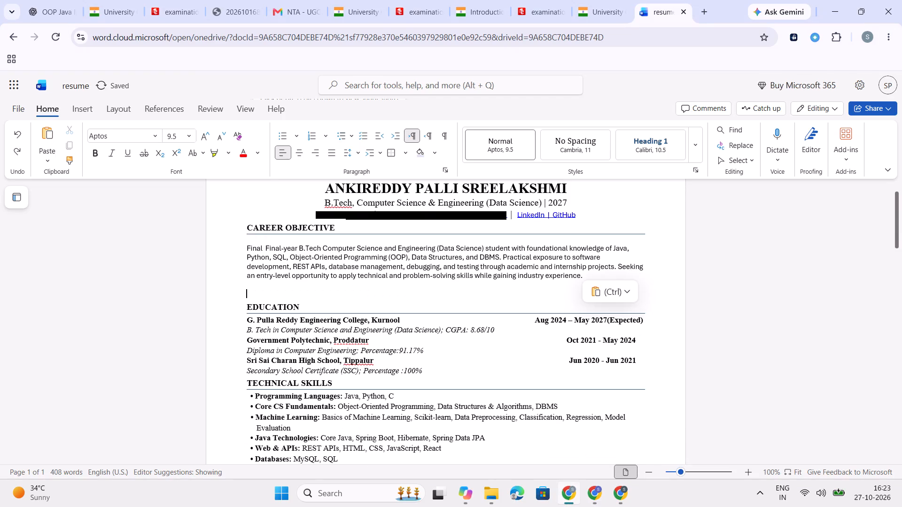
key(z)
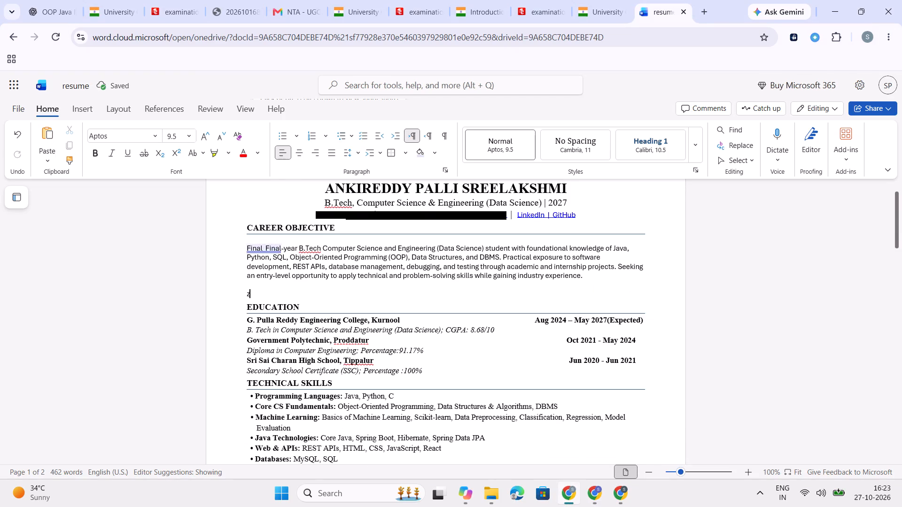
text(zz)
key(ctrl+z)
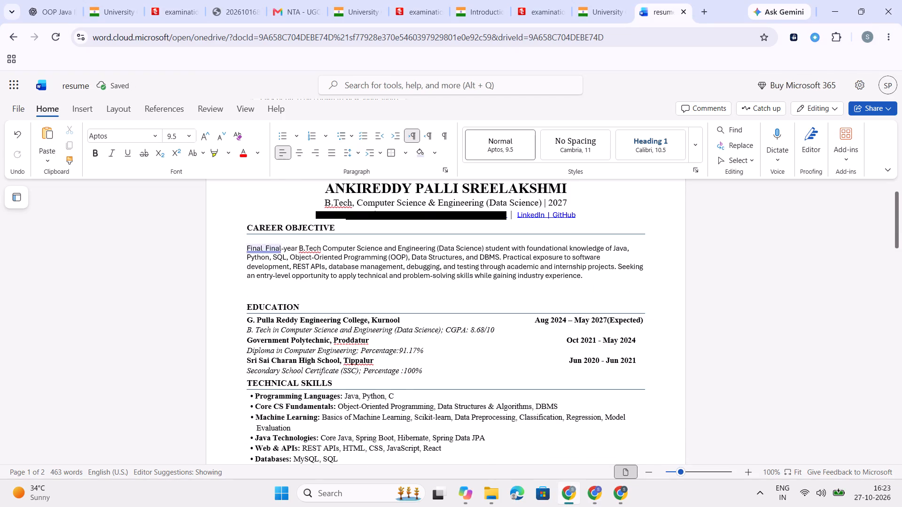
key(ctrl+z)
Format the word "Final" under Career Objective in Times New Roman at size 10.
click(285, 241)
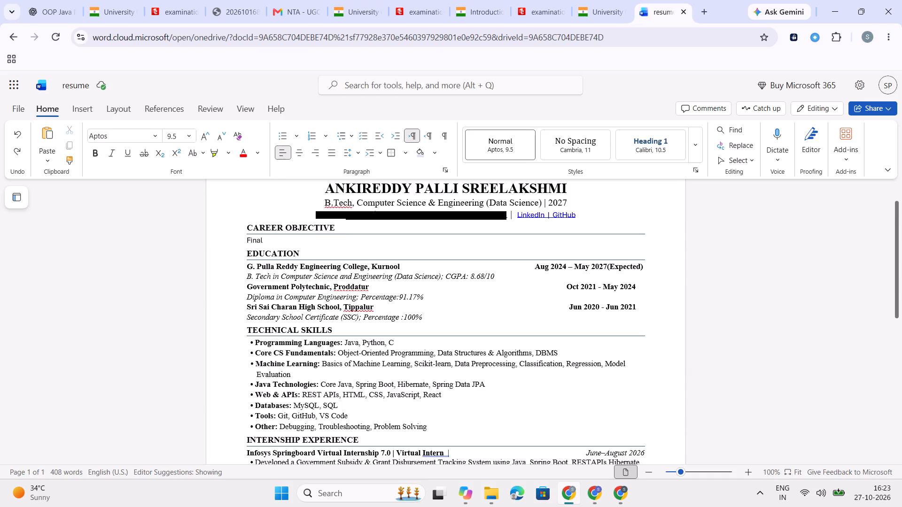
drag(245, 239, 272, 243)
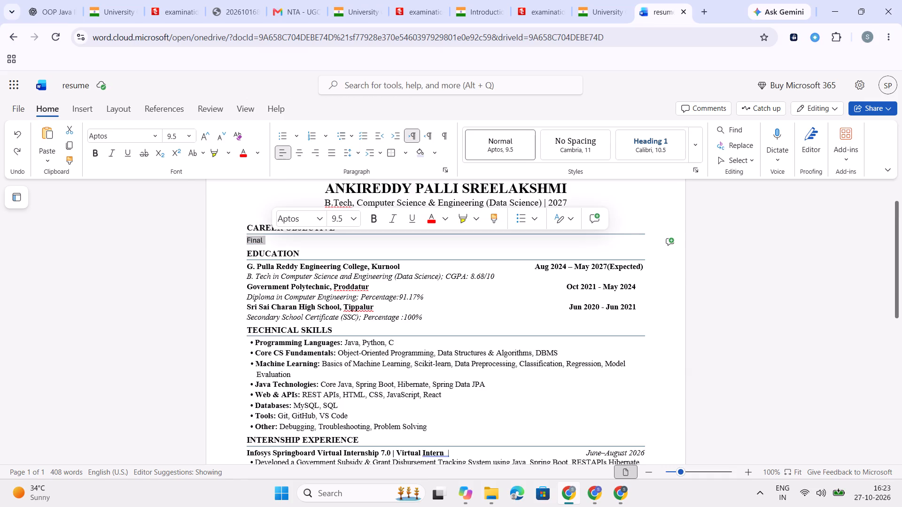
click(157, 135)
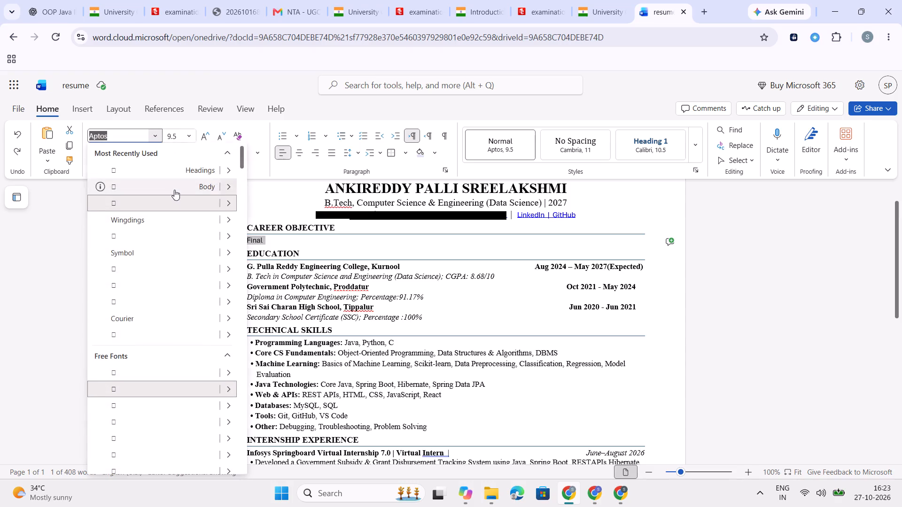
click(148, 233)
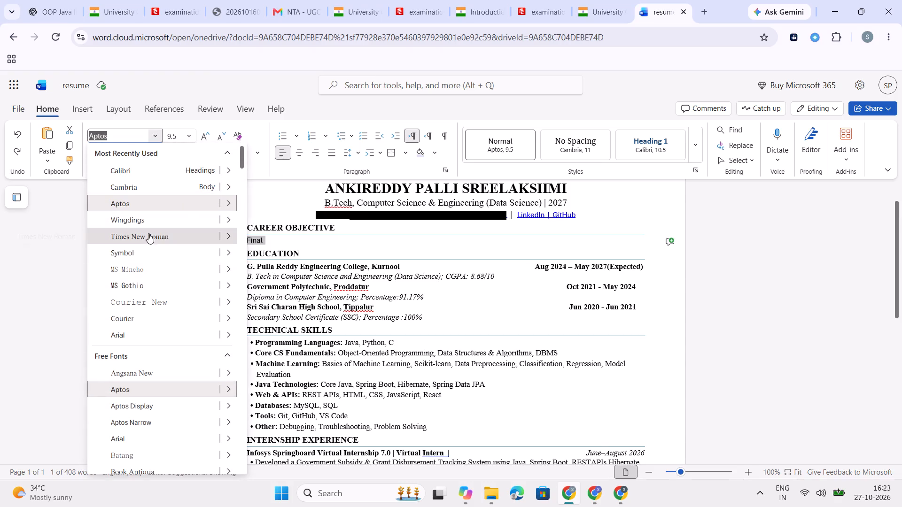
click(280, 239)
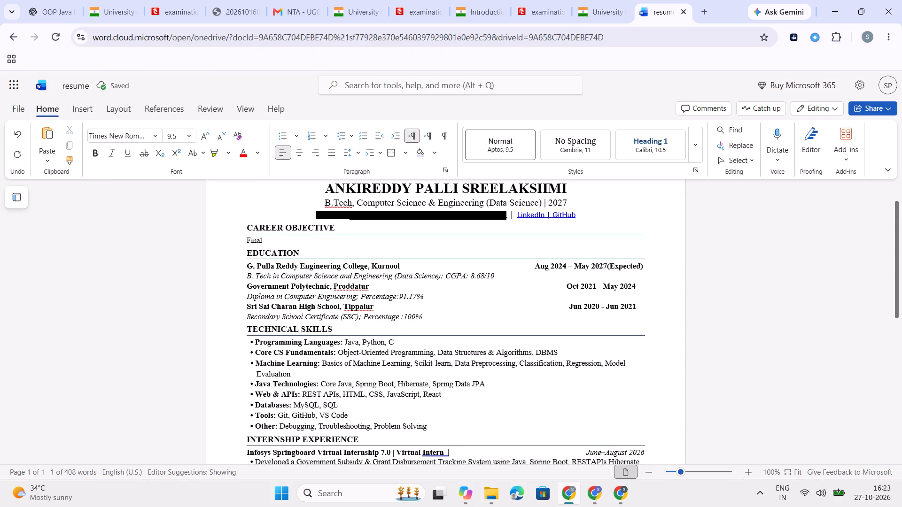
click(363, 346)
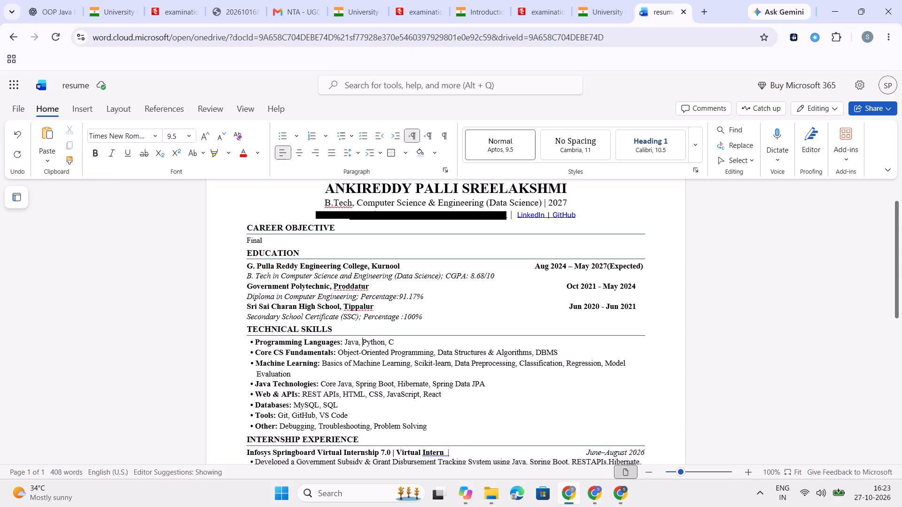
click(254, 242)
drag(265, 241, 241, 239)
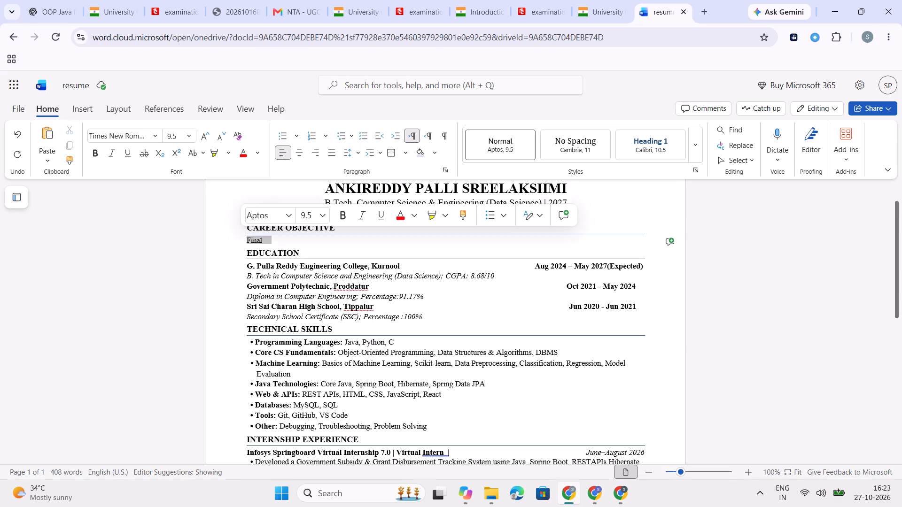
click(192, 138)
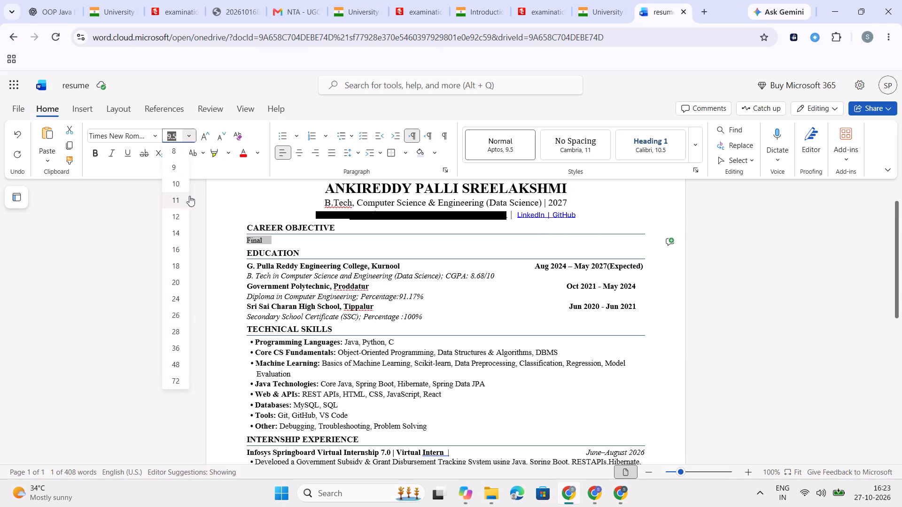
click(180, 189)
click(272, 240)
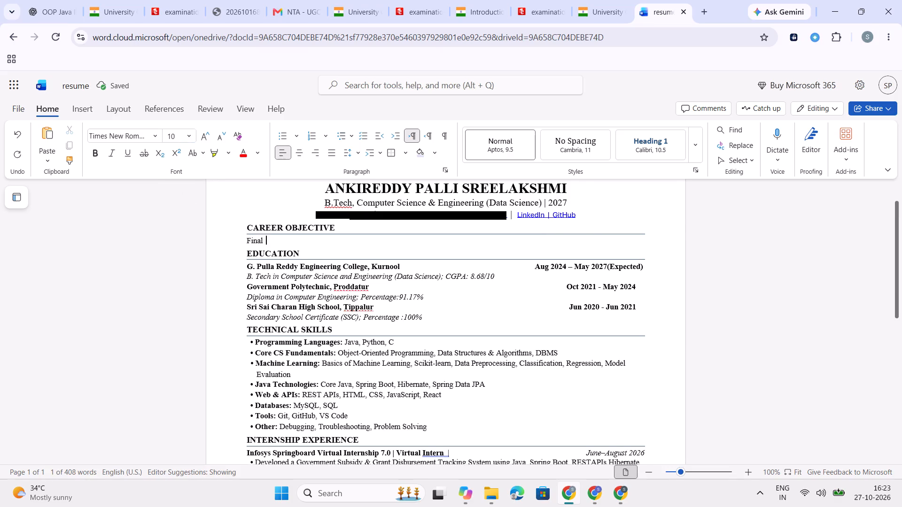
Extend the Career Objective text to read "Final Year", followed by a space.
key(BackSpace)
key(space)
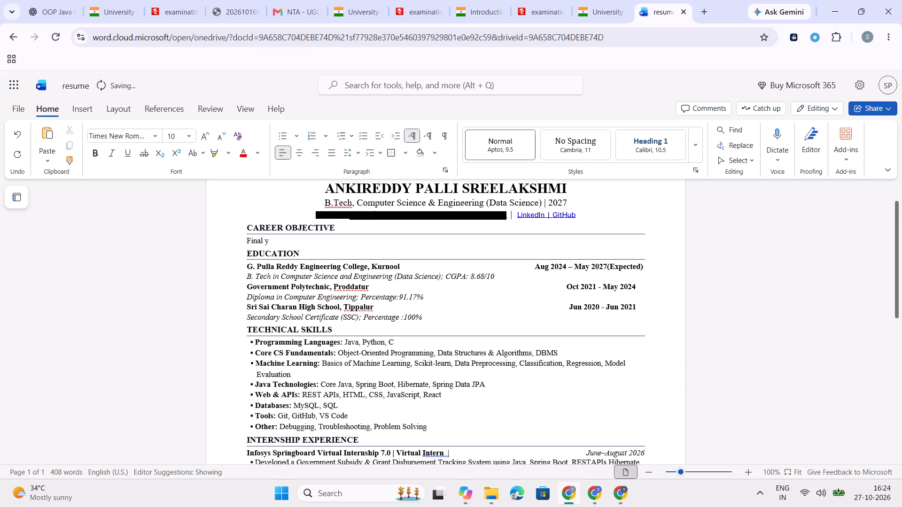
key(BackSpace)
key(BackSpace)
key(BackSpace)
text(ear)
key(space)
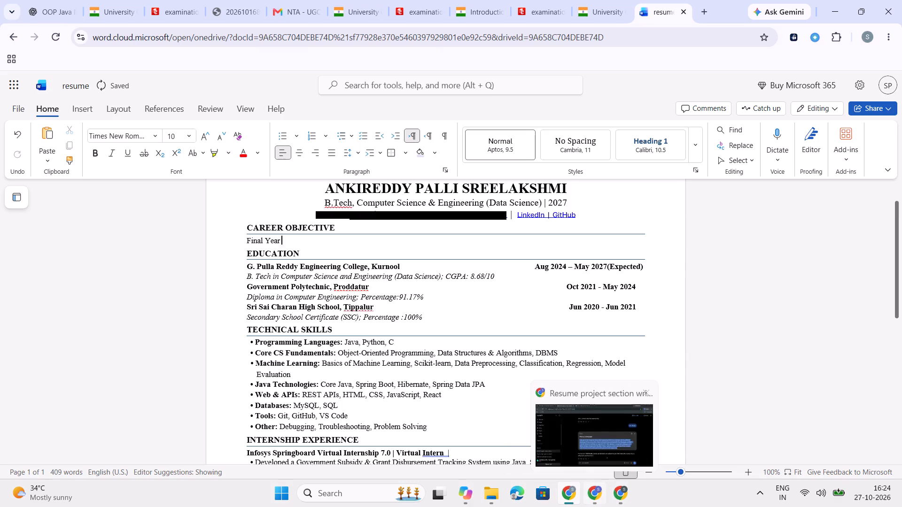
Paste the copied ATS-friendly summary after "Final Year" and remove the blank line below the paragraph.
key(ctrl+v)
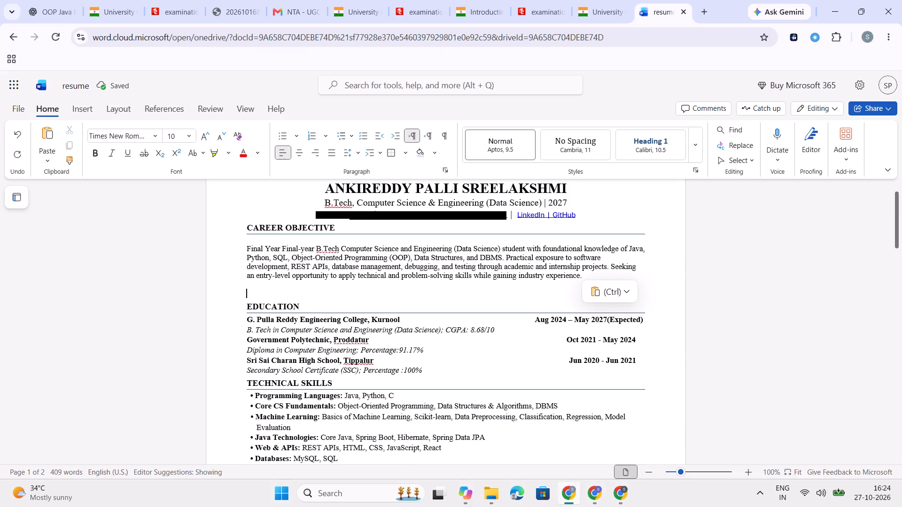
click(250, 241)
click(260, 290)
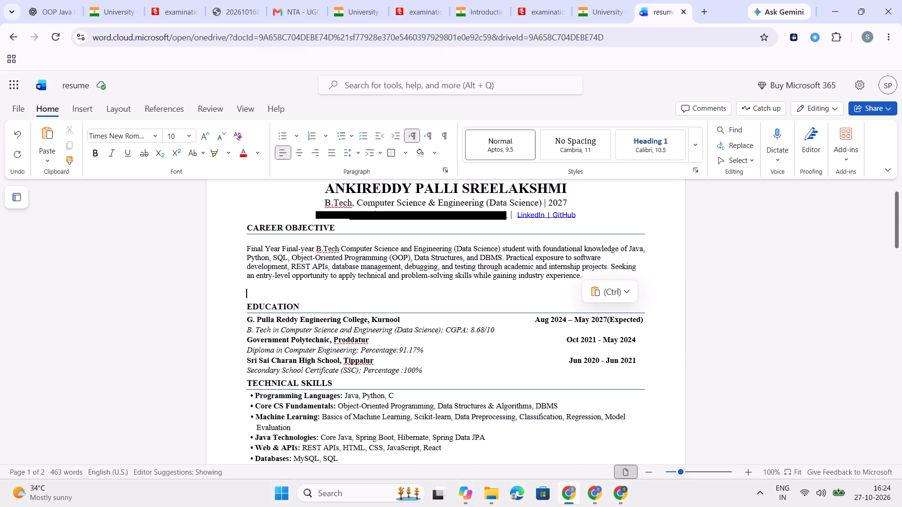
key(BackSpace)
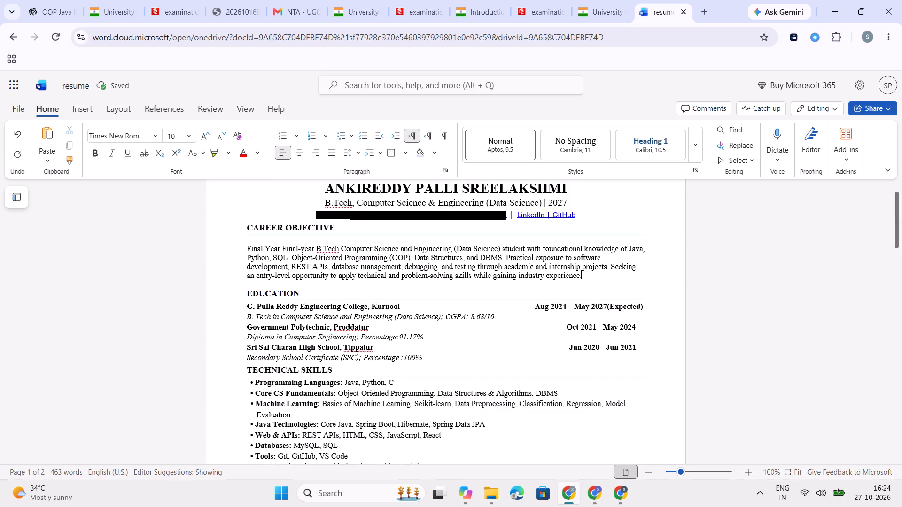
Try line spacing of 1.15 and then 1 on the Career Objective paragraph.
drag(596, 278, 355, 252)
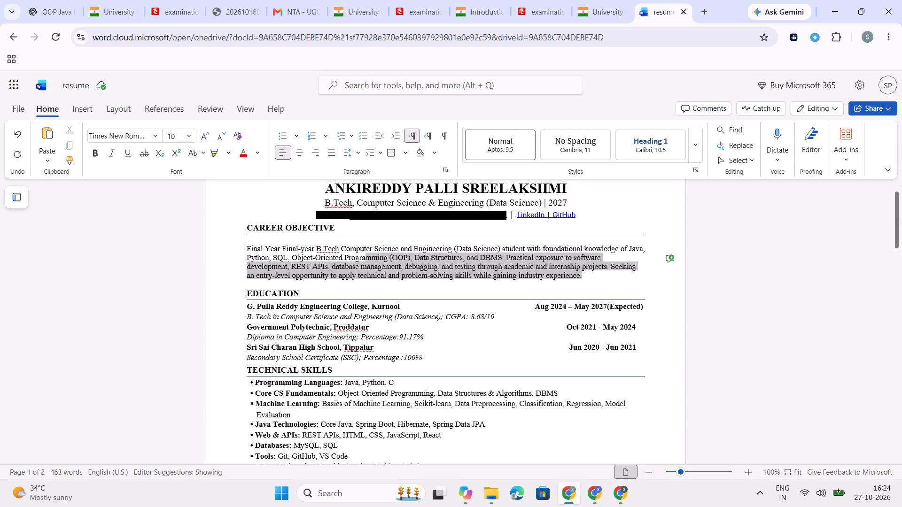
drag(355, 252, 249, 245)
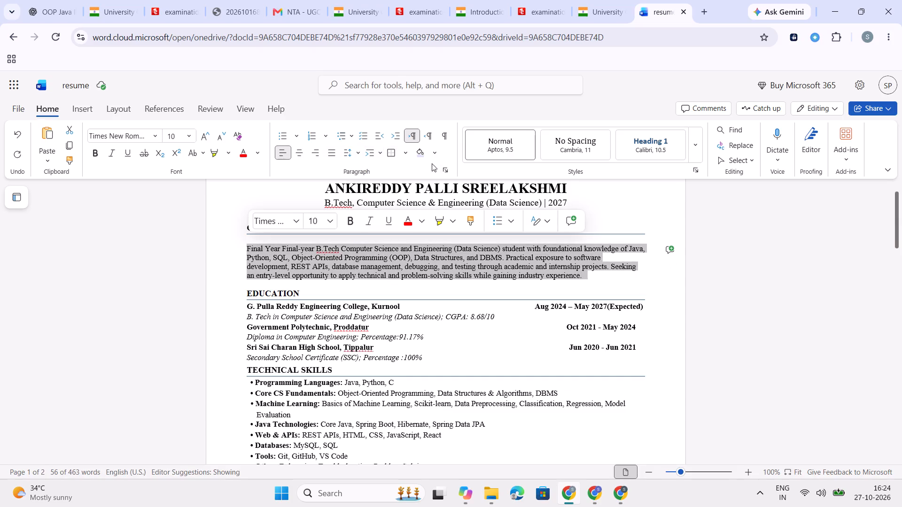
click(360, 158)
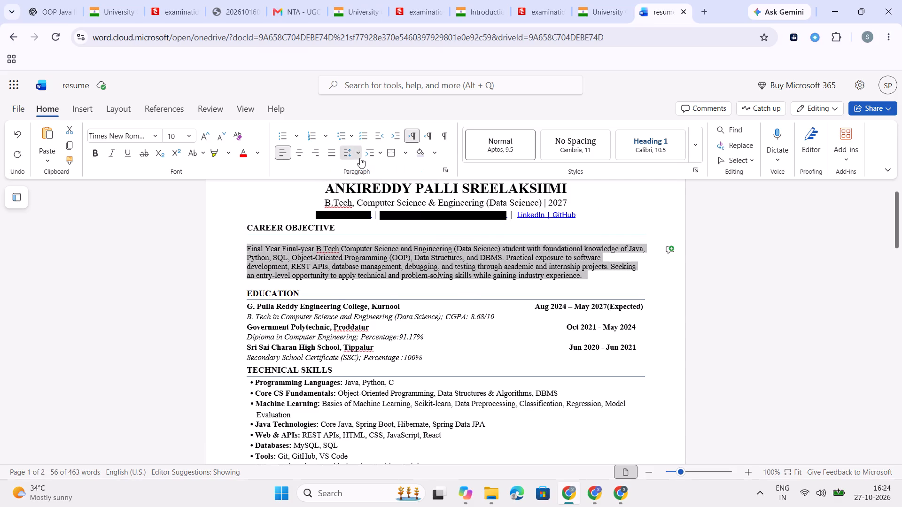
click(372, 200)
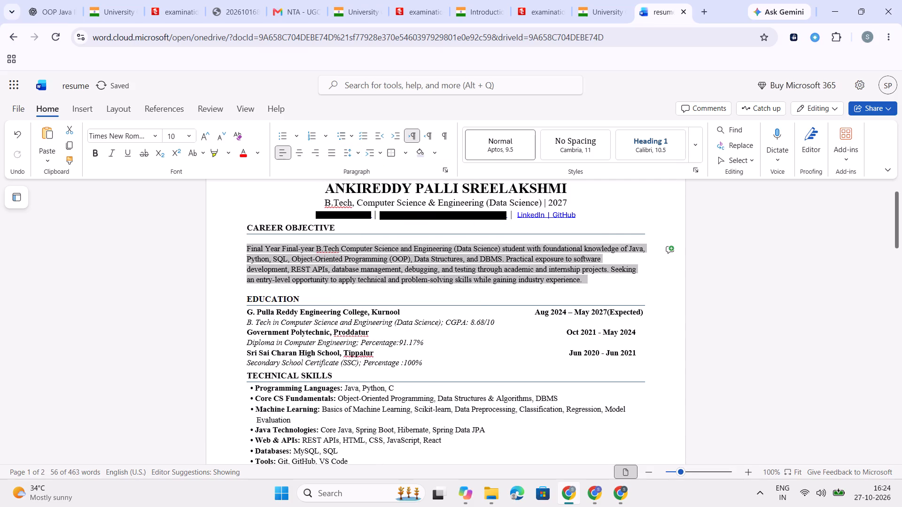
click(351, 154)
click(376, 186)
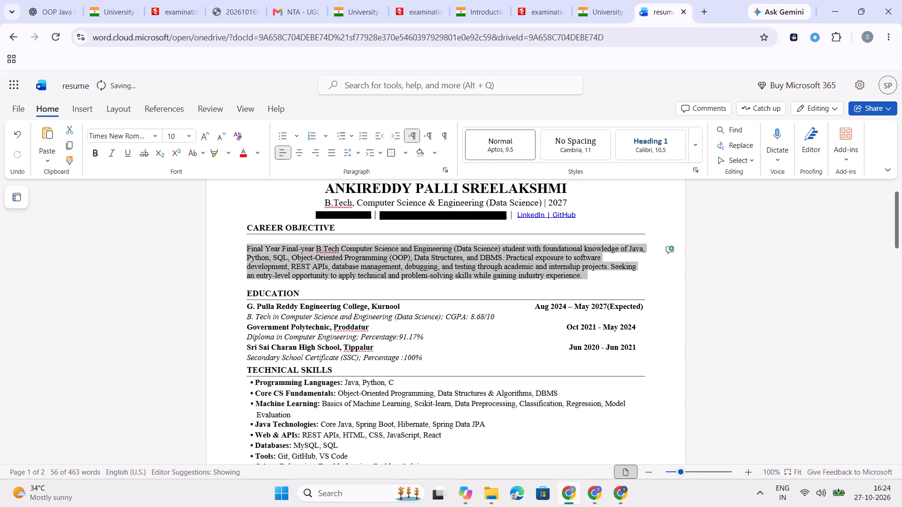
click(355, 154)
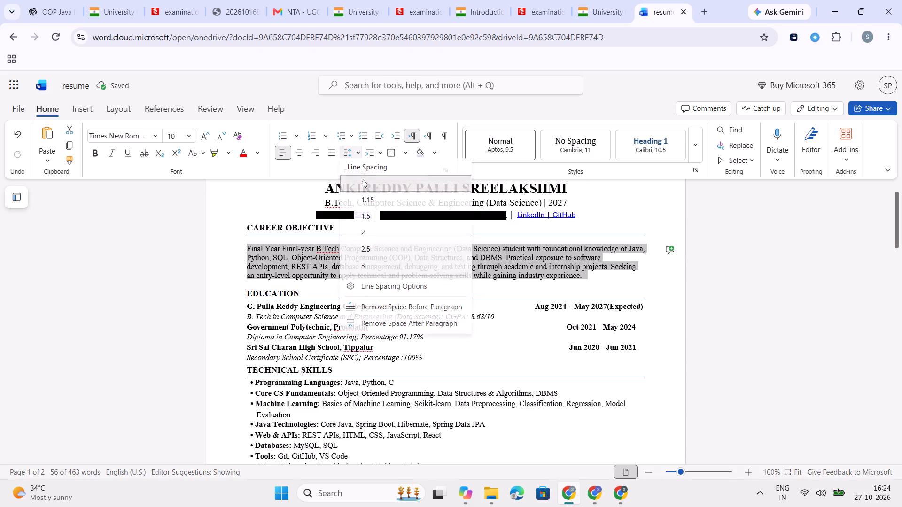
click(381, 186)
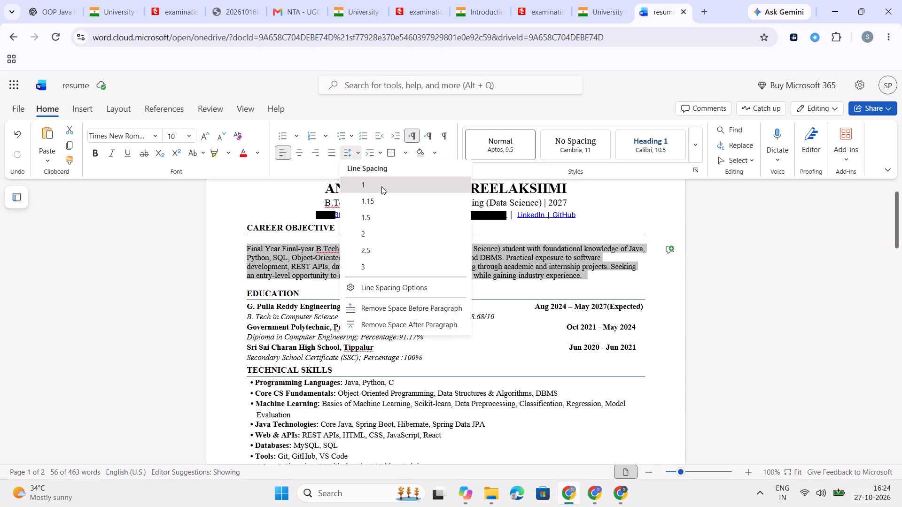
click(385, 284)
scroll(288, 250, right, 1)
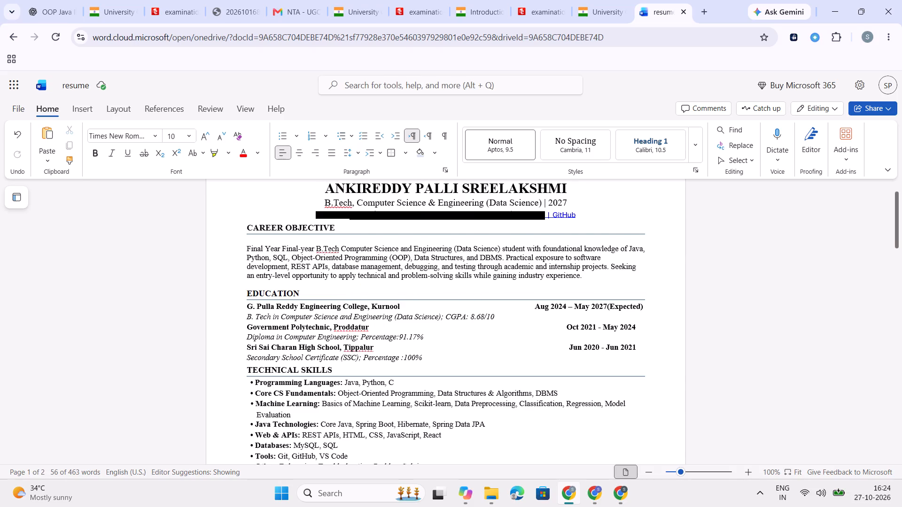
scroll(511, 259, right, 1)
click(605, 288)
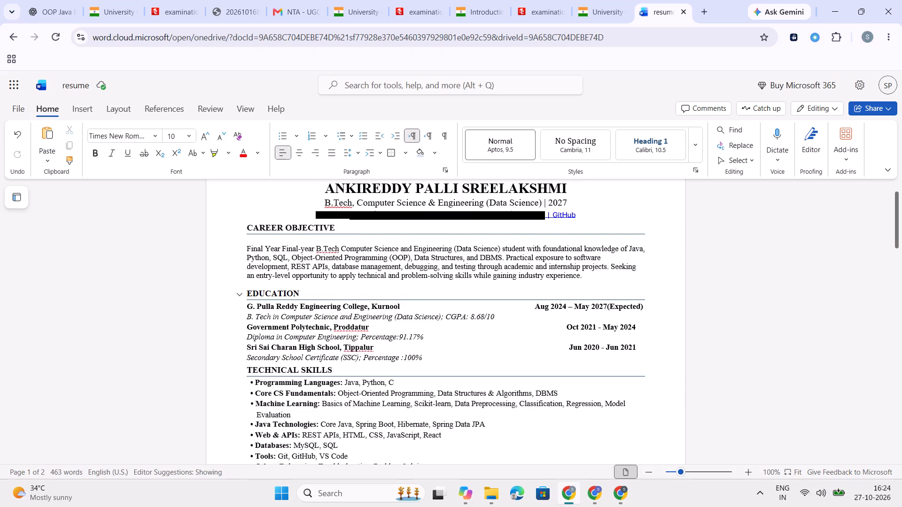
Cut the Career Objective paragraph to the clipboard, and undo back past the cut and the line spacing changes.
key(ctrl+z)
key(ctrl+x)
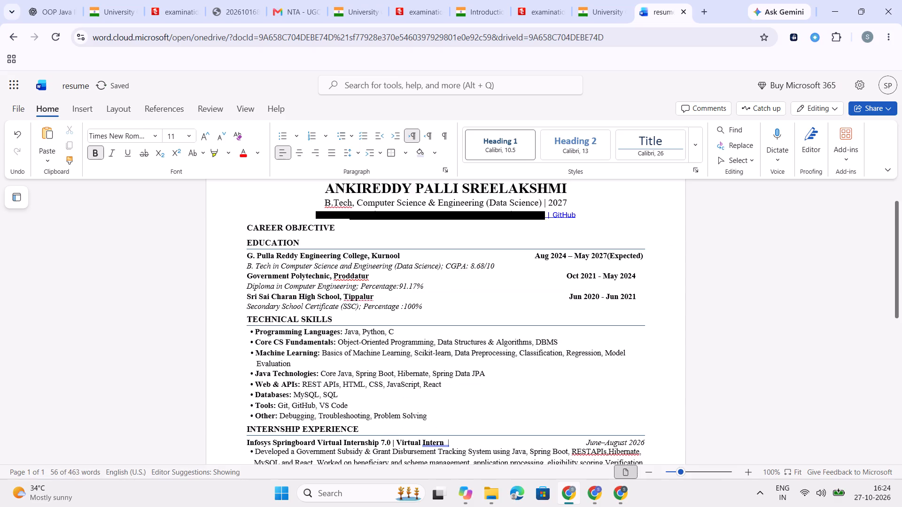
key(ctrl+z)
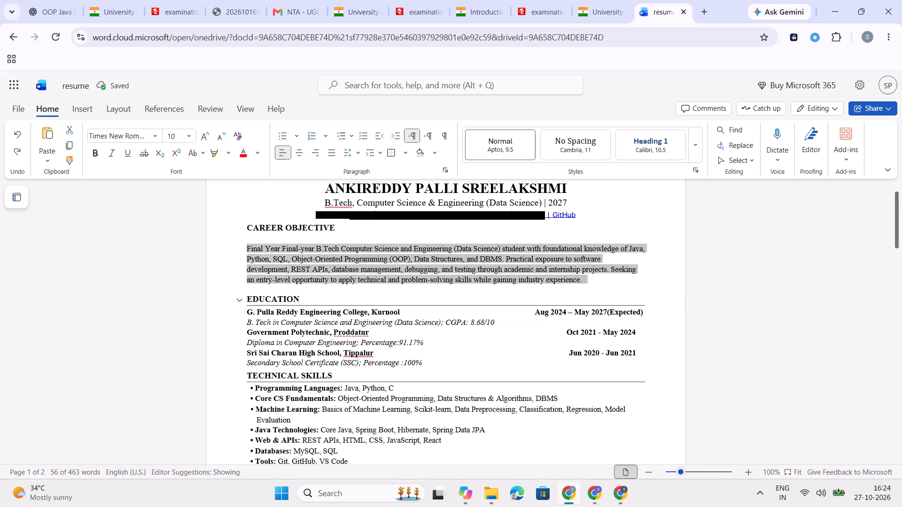
key(ctrl+z)
key(ctrl+z)
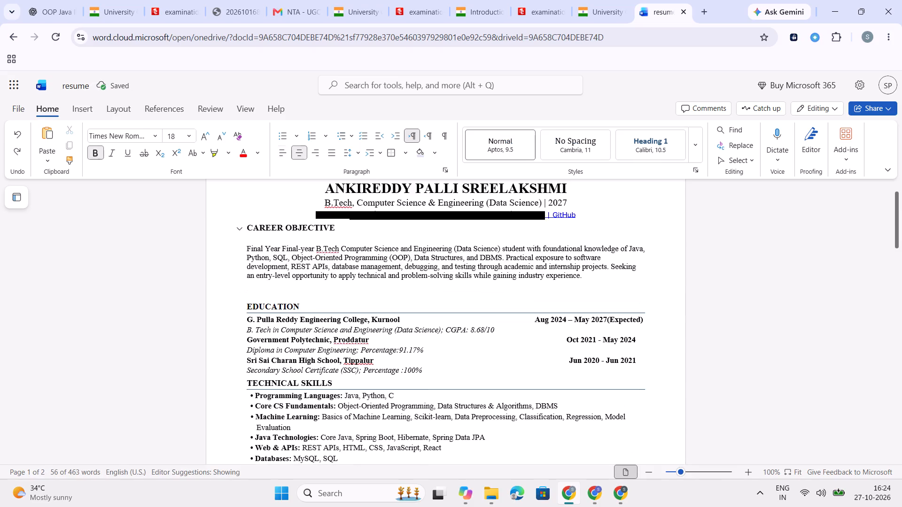
click(238, 225)
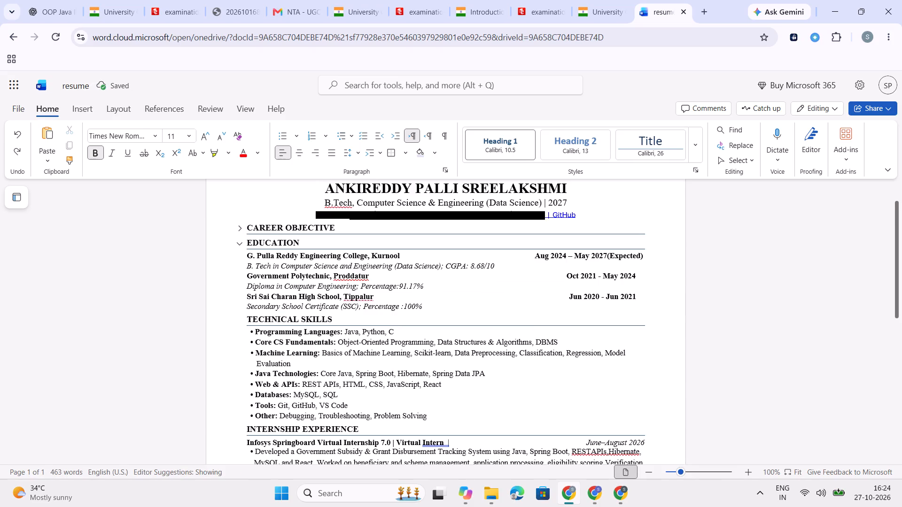
click(237, 224)
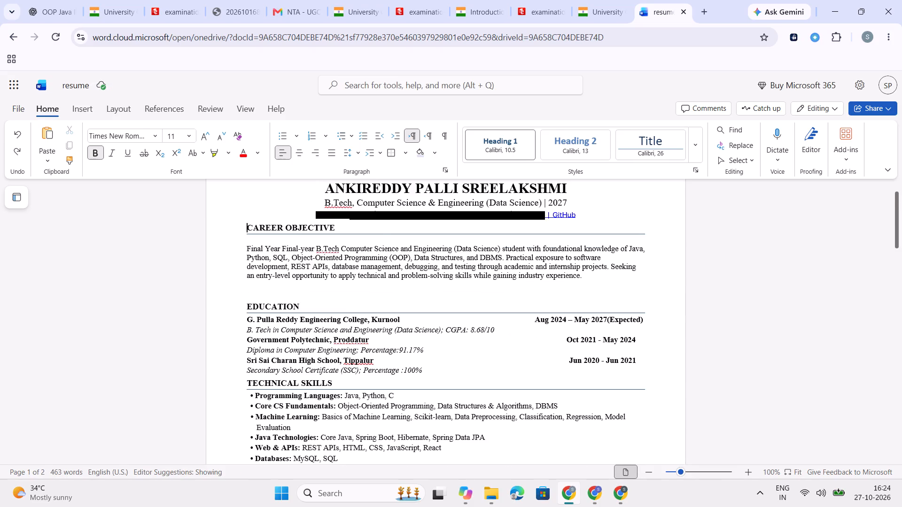
Delete the entire Career Objective paragraph, including "Final Year" and any stray brackets, back to the end of the heading.
drag(280, 249, 581, 290)
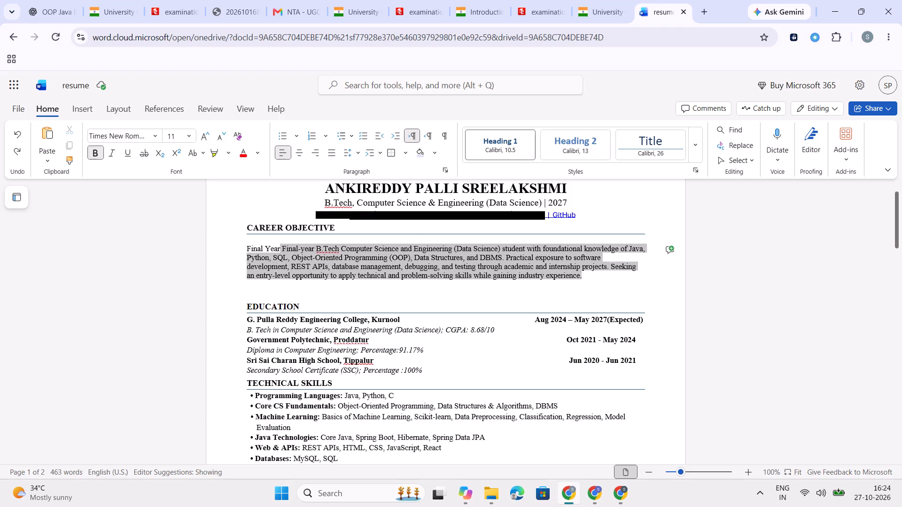
drag(581, 290, 582, 282)
key(bracketright)
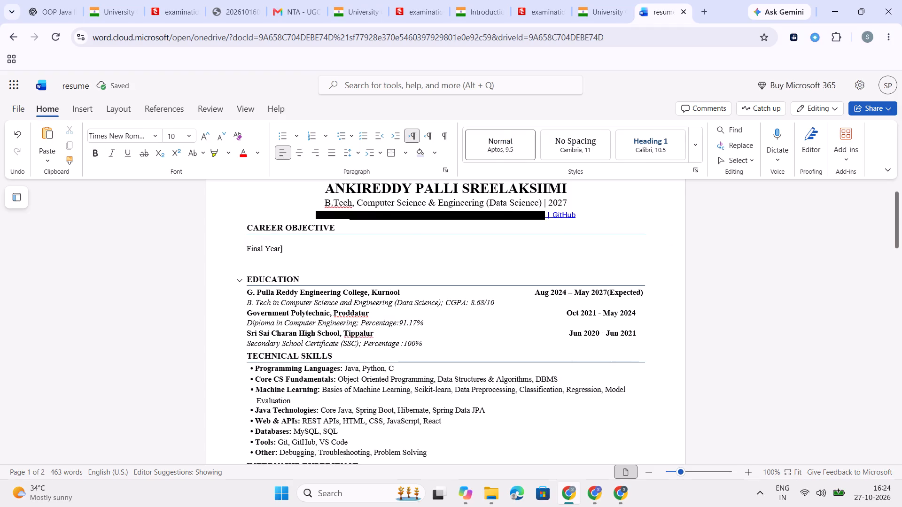
text(]])
key(BackSpace)
key(BackSpace)
key(BackSpace)
key(BackSpace)
key(BackSpace)
key(BackSpace)
key(BackSpace)
key(BackSpace)
key(BackSpace)
key(BackSpace)
key(BackSpace)
key(BackSpace)
key(BackSpace)
key(BackSpace)
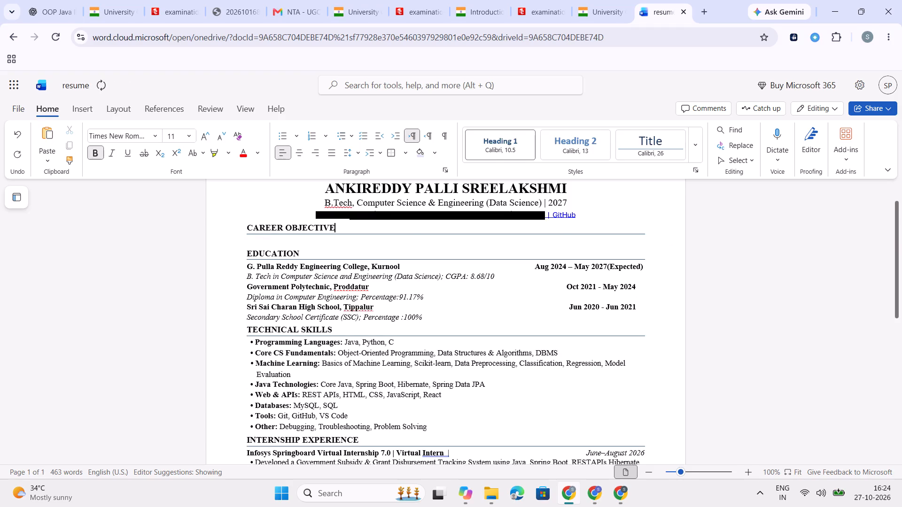
Paste the cut summary on a new line under CAREER OBJECTIVE and remove the blank lines and final period after it.
key(Return)
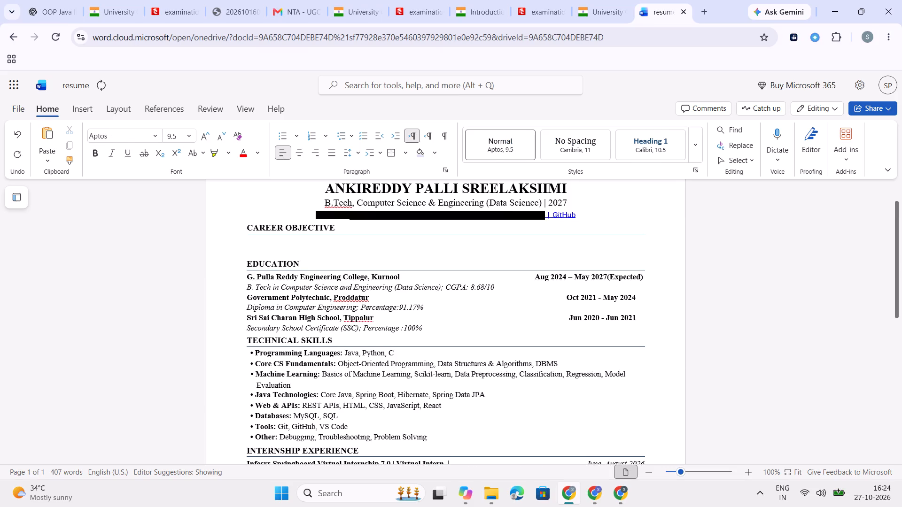
key(ctrl+v)
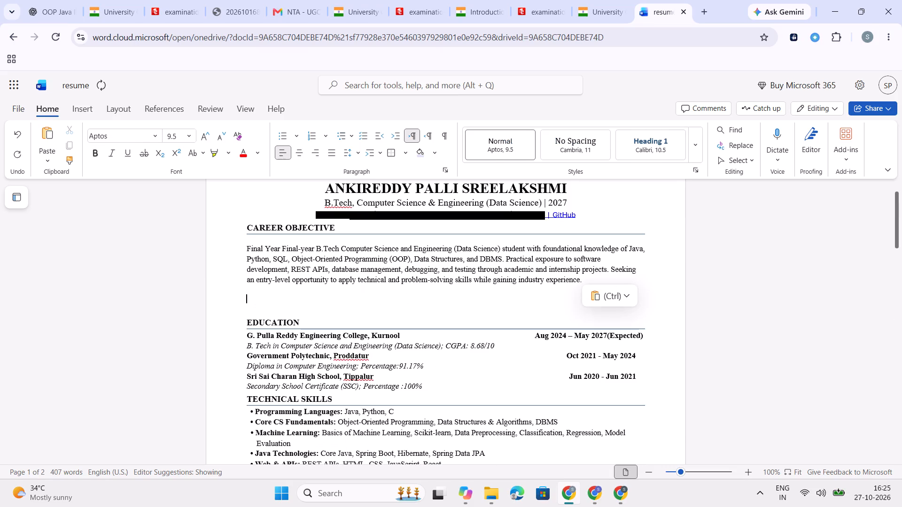
key(a)
key(BackSpace)
key(BackSpace)
key(BackSpace)
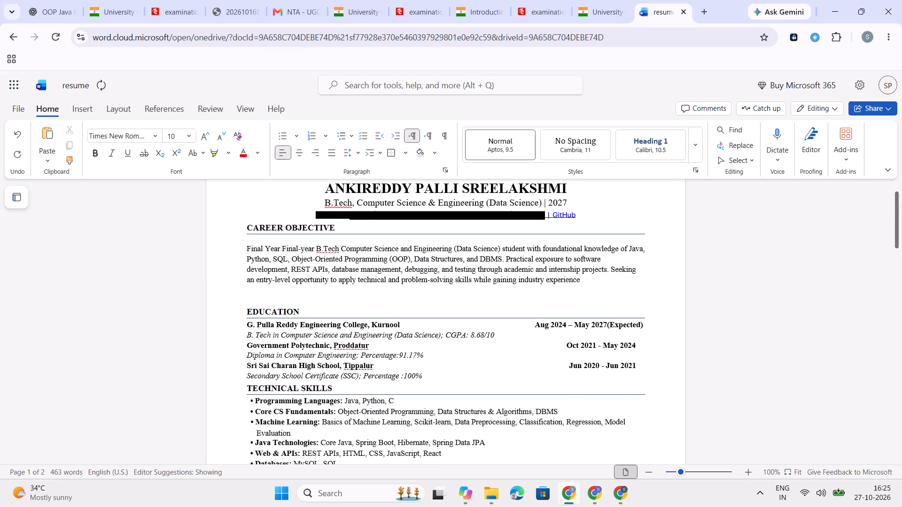
click(322, 292)
click(293, 302)
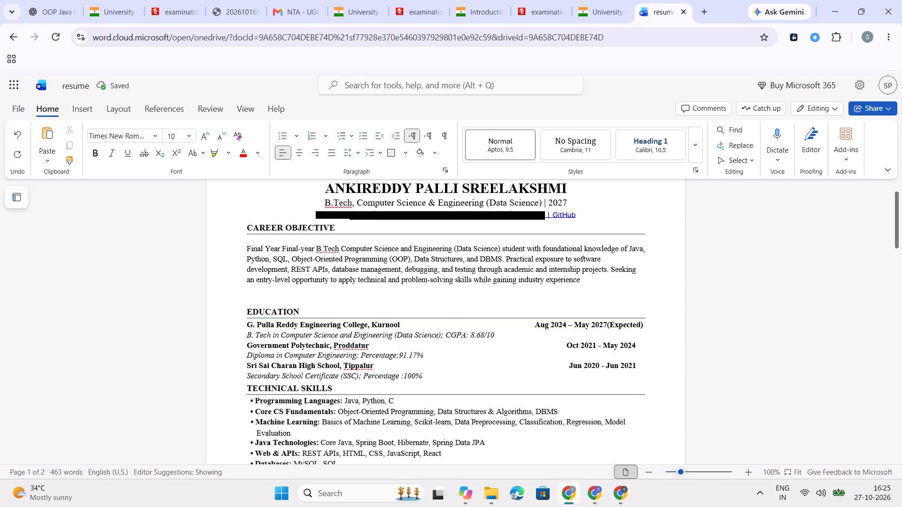
key(BackSpace)
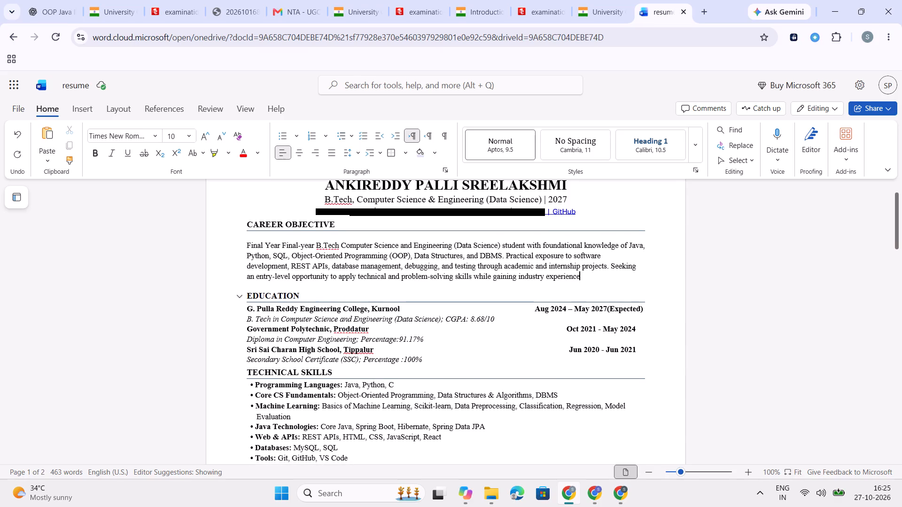
Add a blank line below the EDUCATION heading.
click(306, 298)
key(Return)
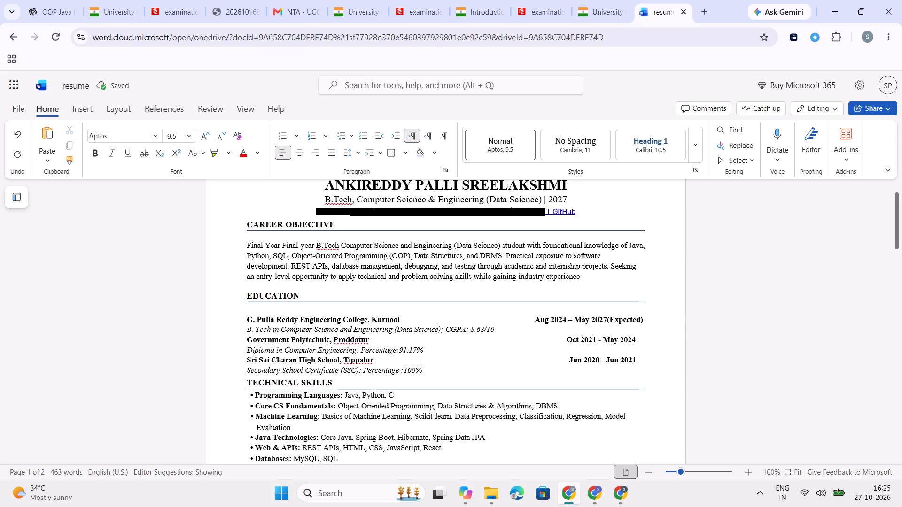
Join the summary paragraph to the CAREER OBJECTIVE heading and split it back onto its own line.
click(322, 240)
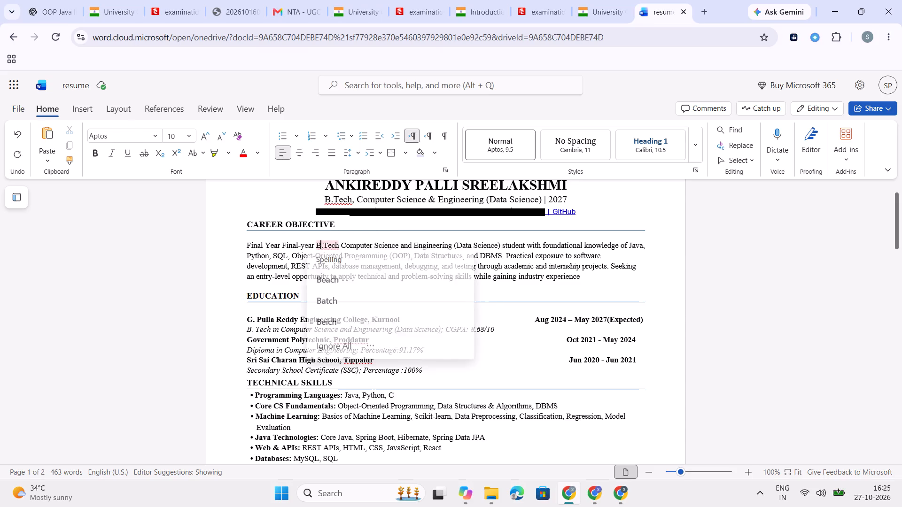
click(243, 247)
key(BackSpace)
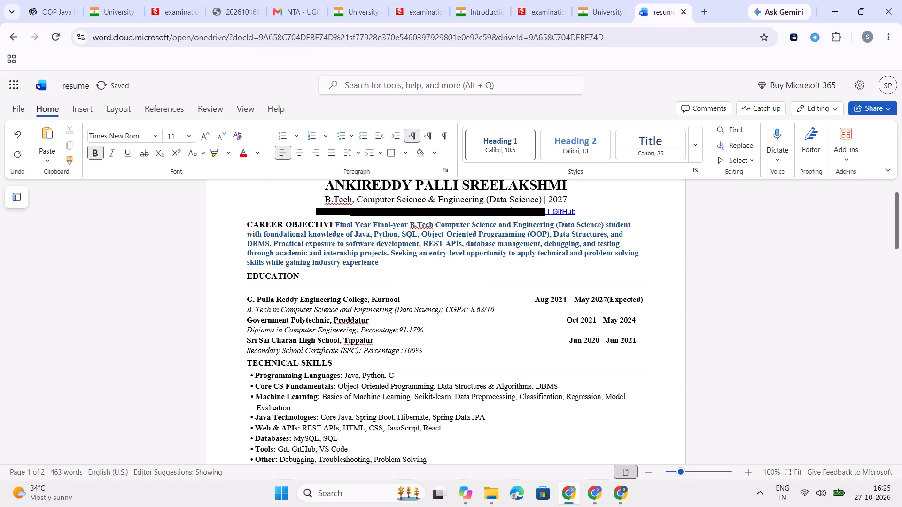
key(Return)
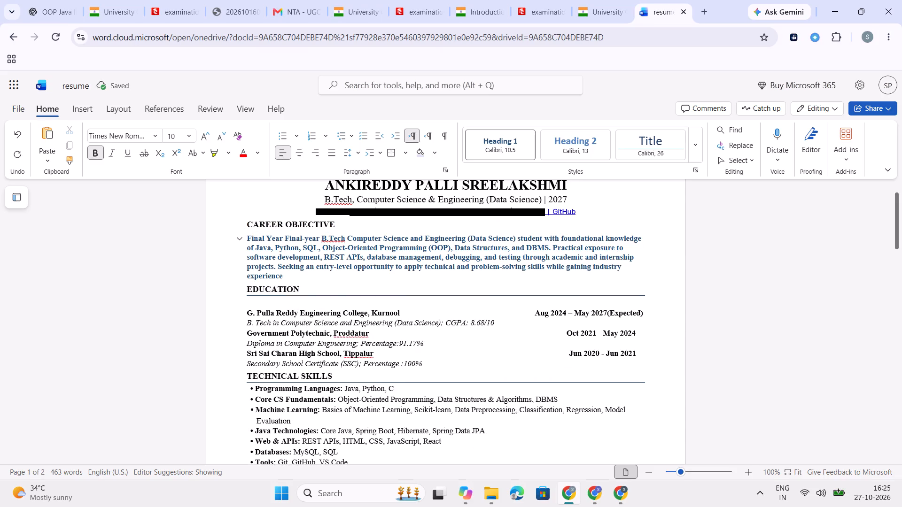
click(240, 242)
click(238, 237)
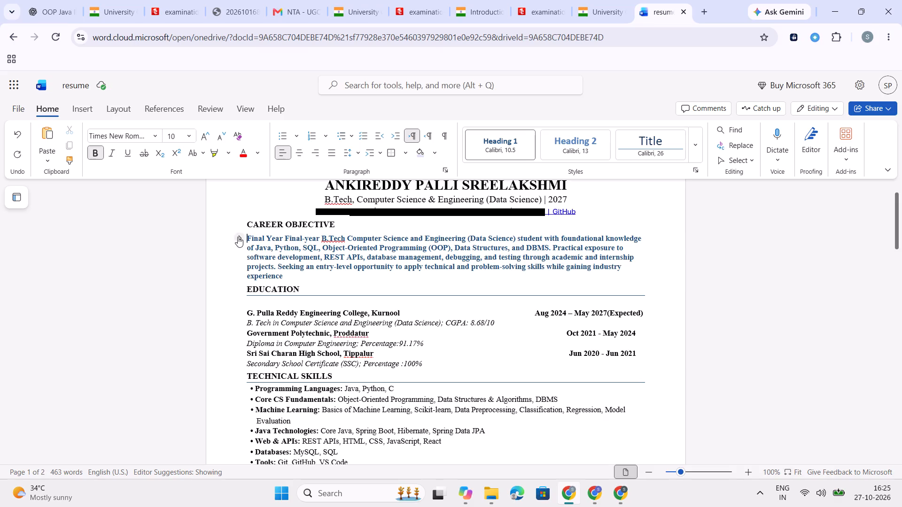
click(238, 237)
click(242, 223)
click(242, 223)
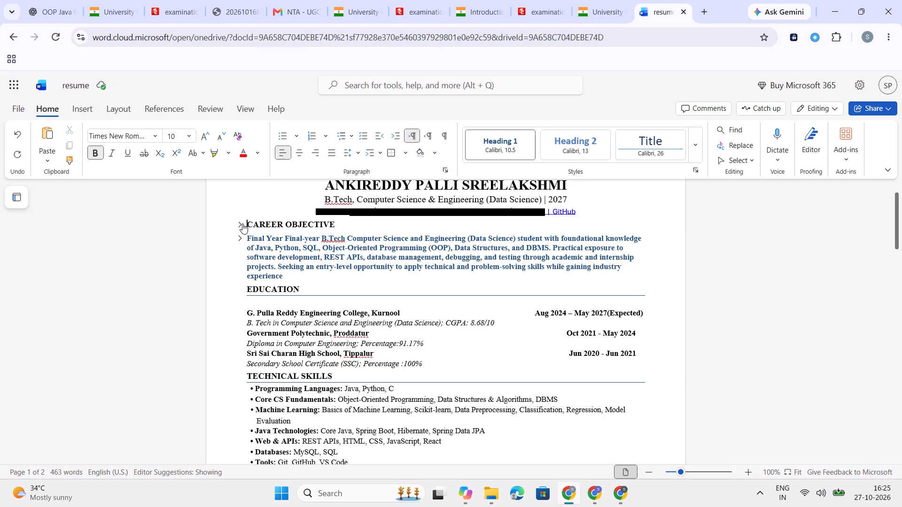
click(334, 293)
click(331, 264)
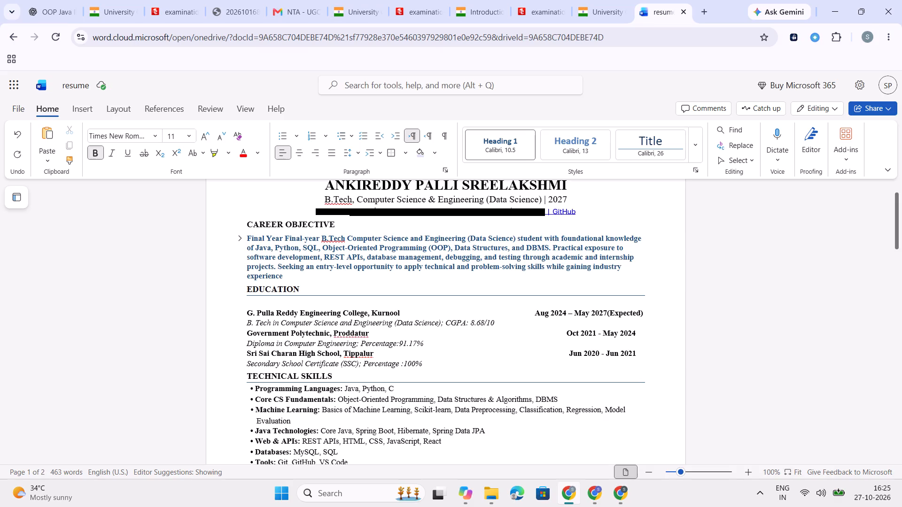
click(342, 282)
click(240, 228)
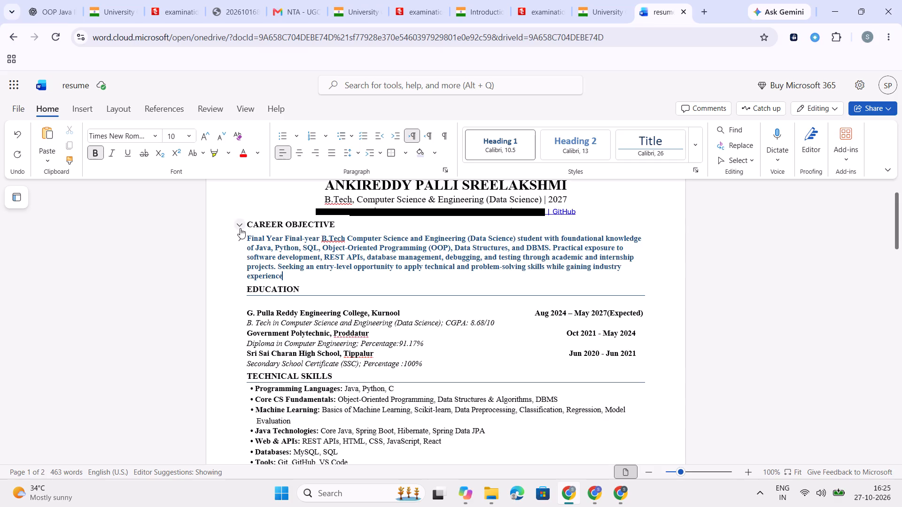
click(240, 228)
Insert a new line after the CAREER OBJECTIVE heading and remove the blank line above the summary.
click(337, 223)
key(Return)
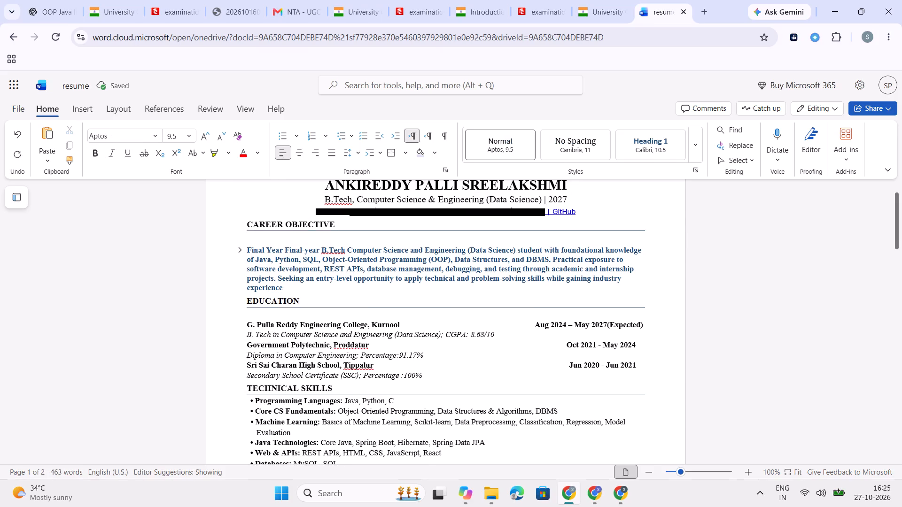
key(Down)
key(BackSpace)
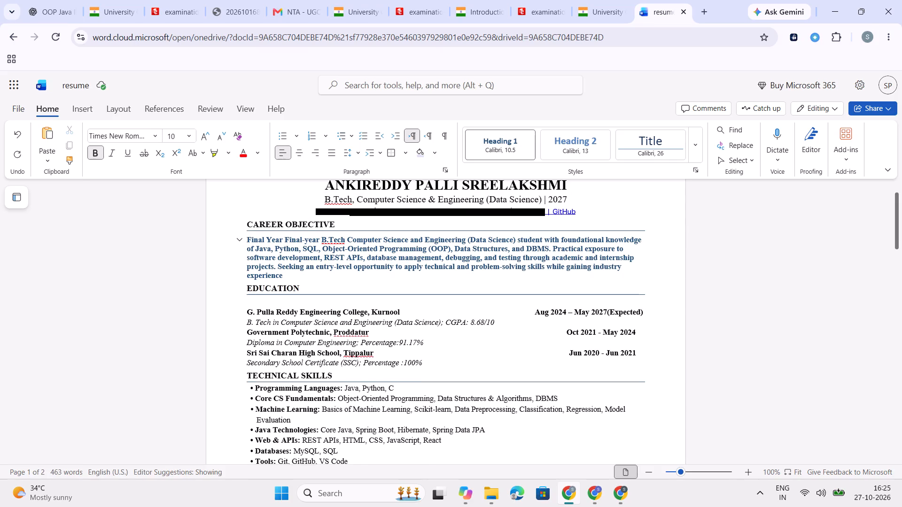
Set the font color of the summary paragraph under CAREER OBJECTIVE to Automatic.
drag(289, 277, 239, 237)
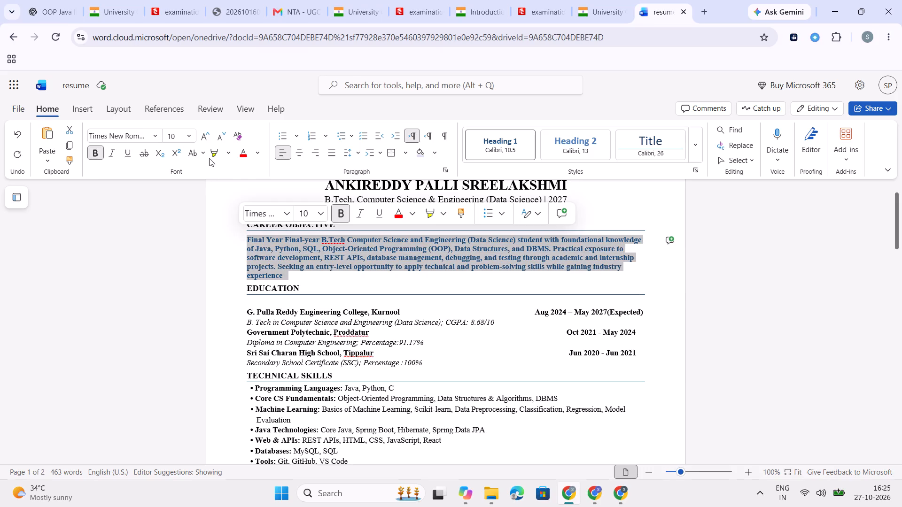
click(247, 154)
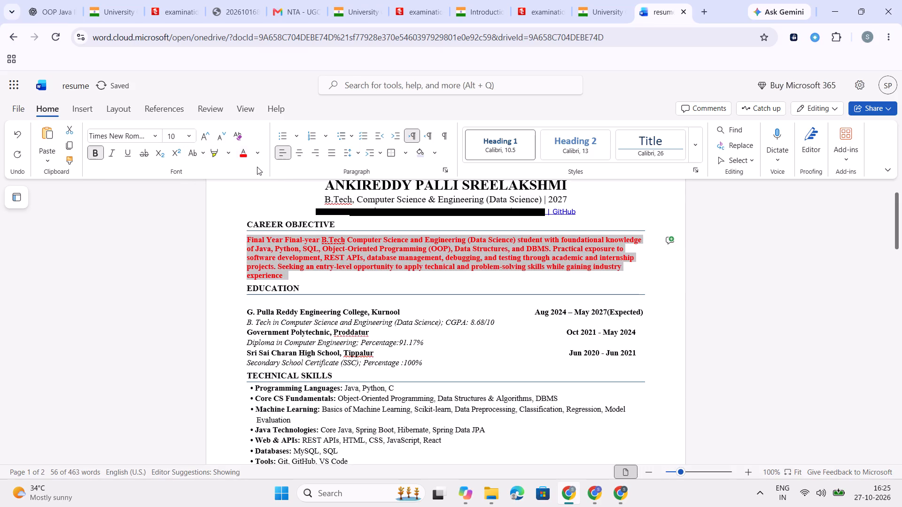
click(259, 156)
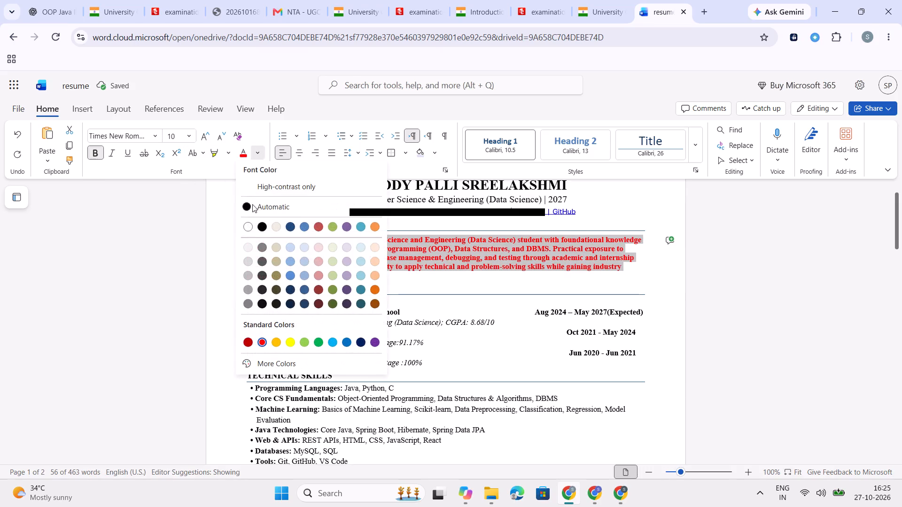
click(251, 204)
click(319, 278)
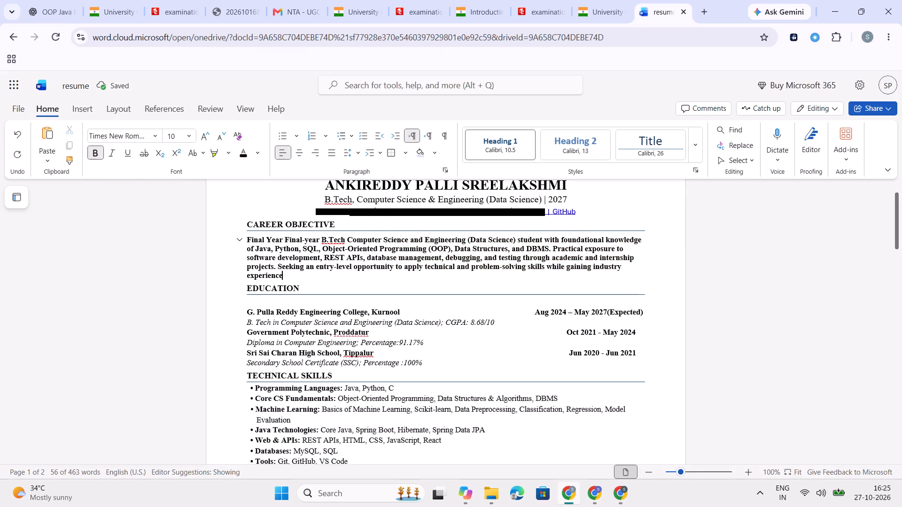
Remove the bold formatting from the whole summary paragraph under CAREER OBJECTIVE.
drag(299, 278, 235, 247)
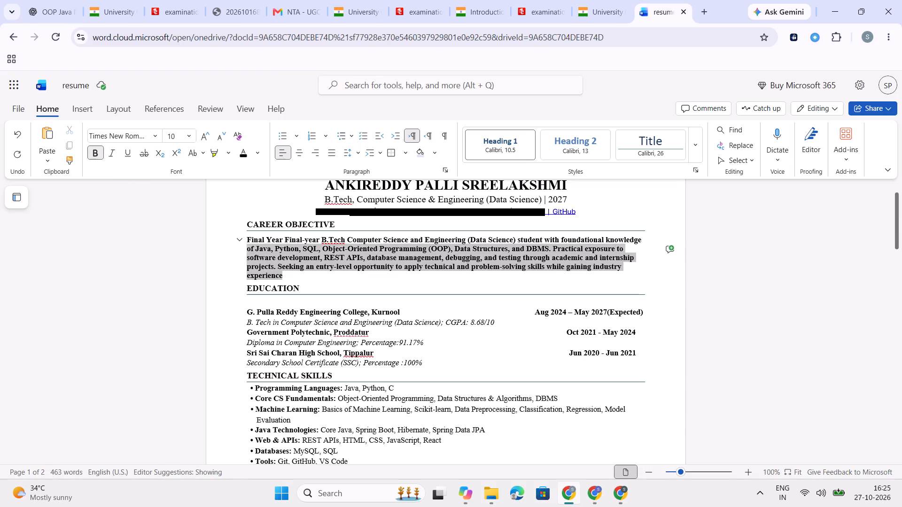
drag(235, 247, 242, 238)
click(95, 154)
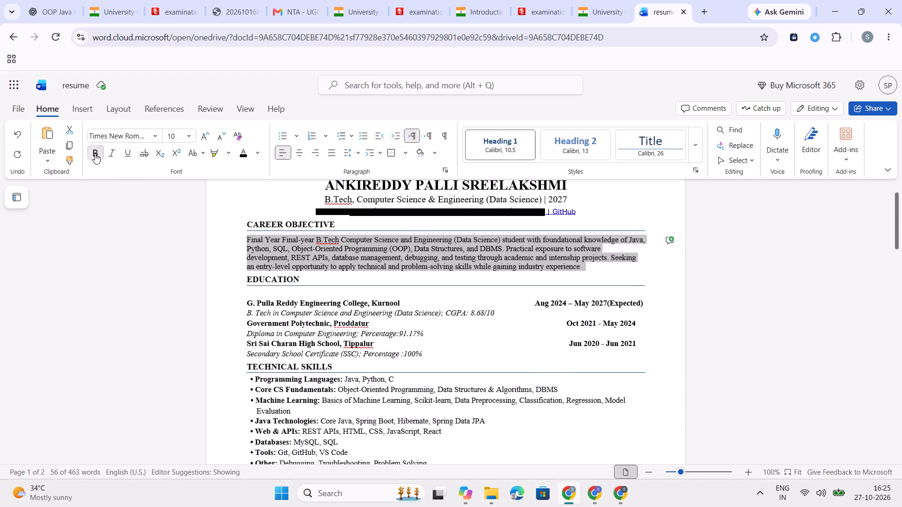
click(355, 275)
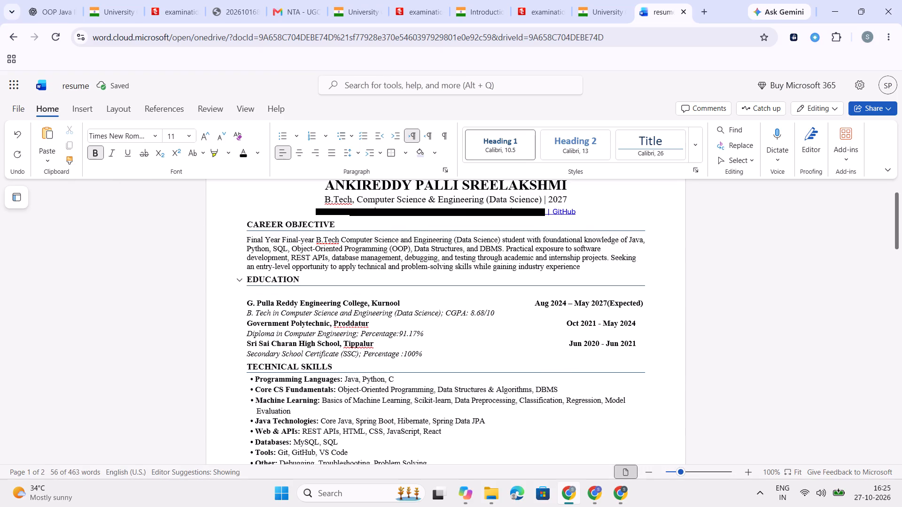
Delete the blank line below the EDUCATION heading.
click(279, 295)
key(BackSpace)
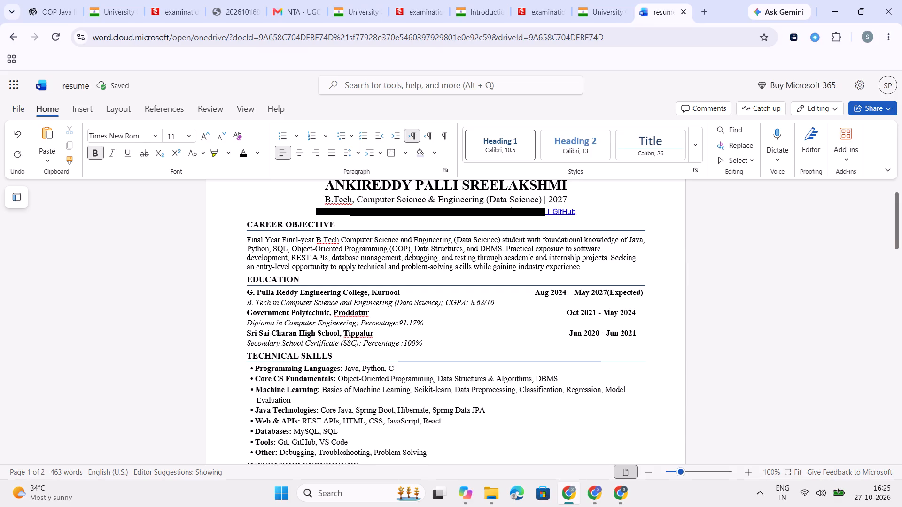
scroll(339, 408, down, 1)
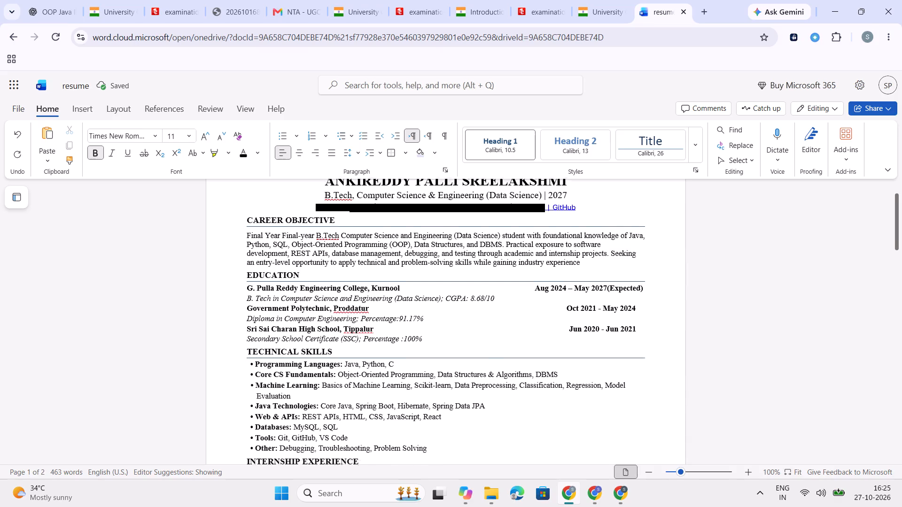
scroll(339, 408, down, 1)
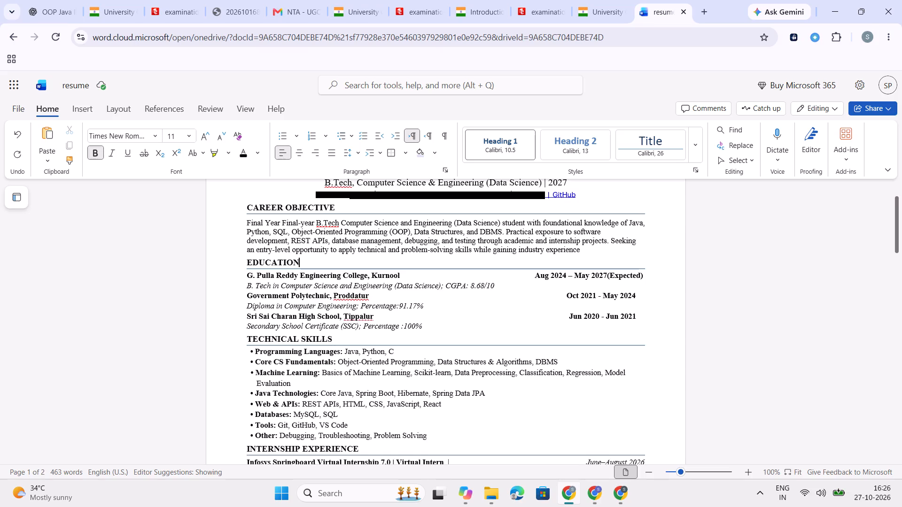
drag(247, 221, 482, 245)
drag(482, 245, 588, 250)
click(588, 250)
click(597, 503)
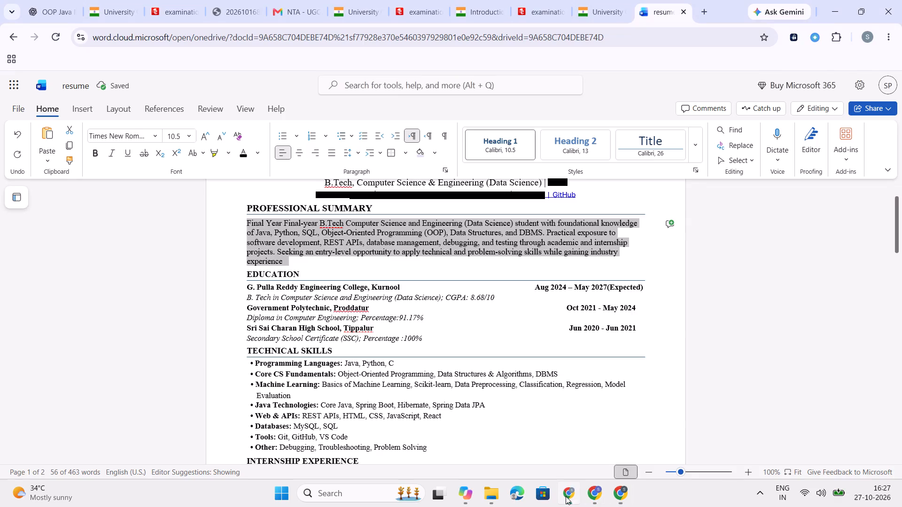
Set the paragraph under PROFESSIONAL SUMMARY to line spacing 1 and justified alignment.
click(360, 151)
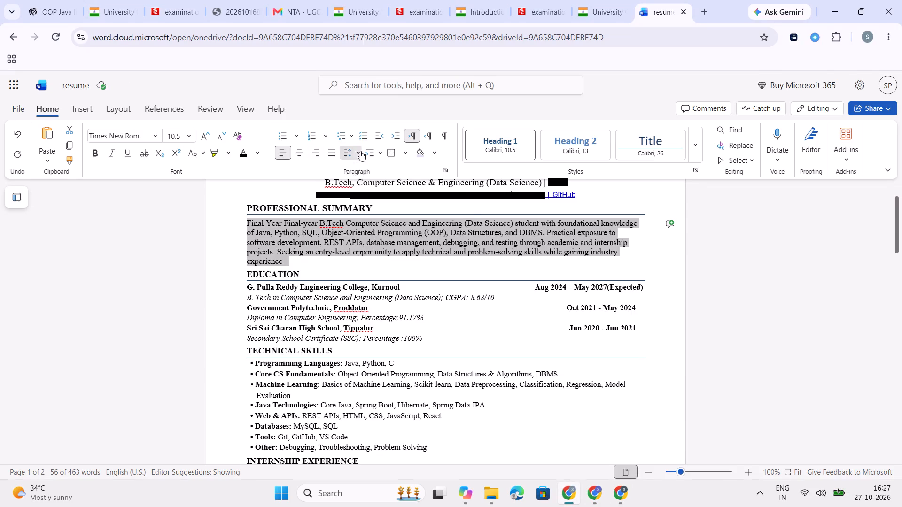
click(368, 186)
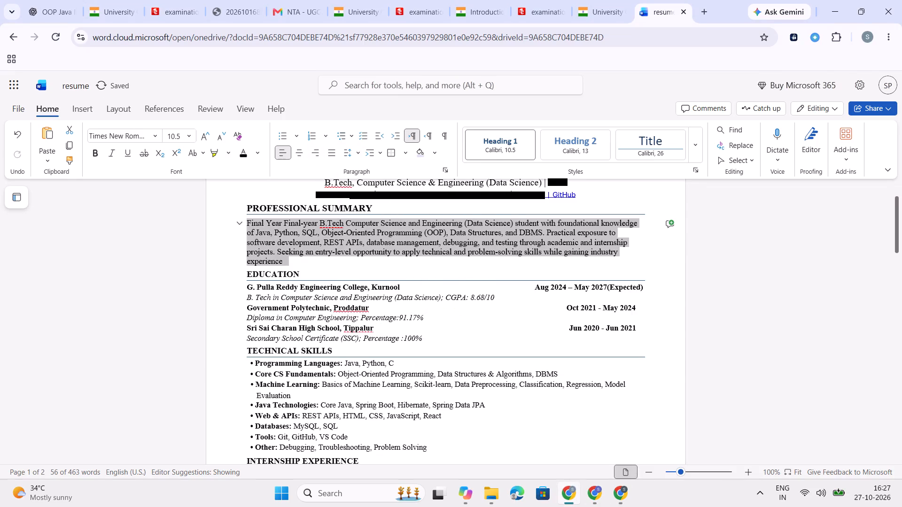
click(340, 151)
click(336, 151)
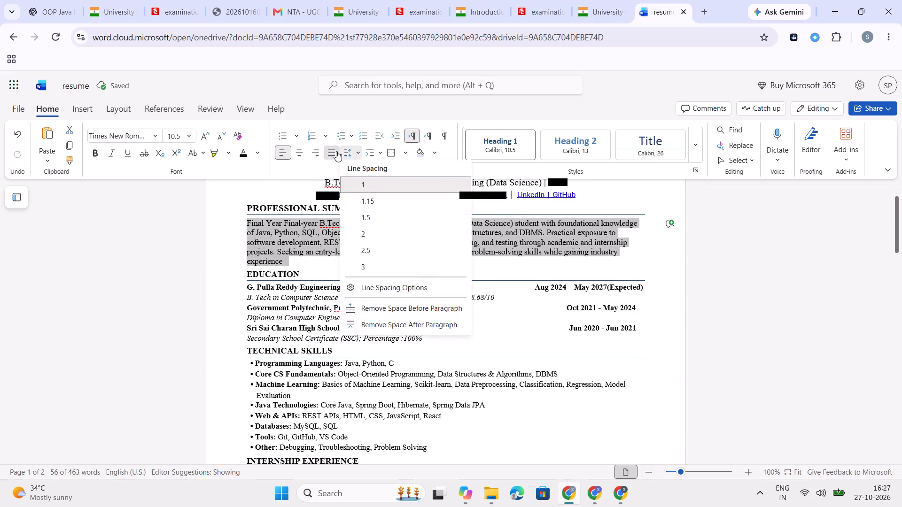
click(487, 258)
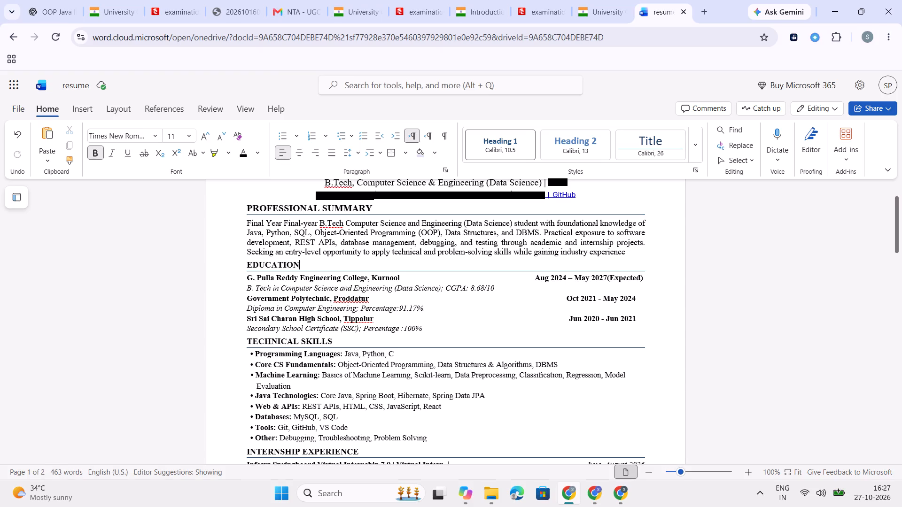
Set the EDUCATION heading's font size to 12 pt.
drag(305, 264, 247, 266)
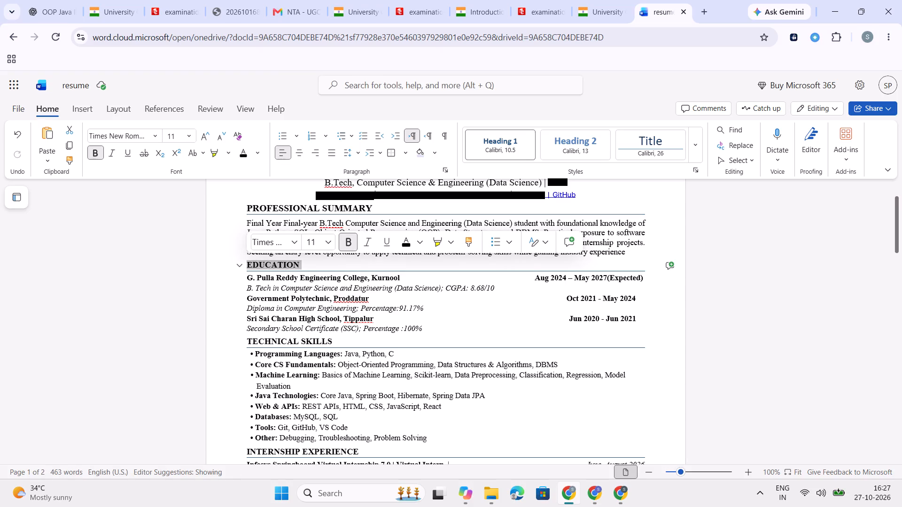
click(185, 131)
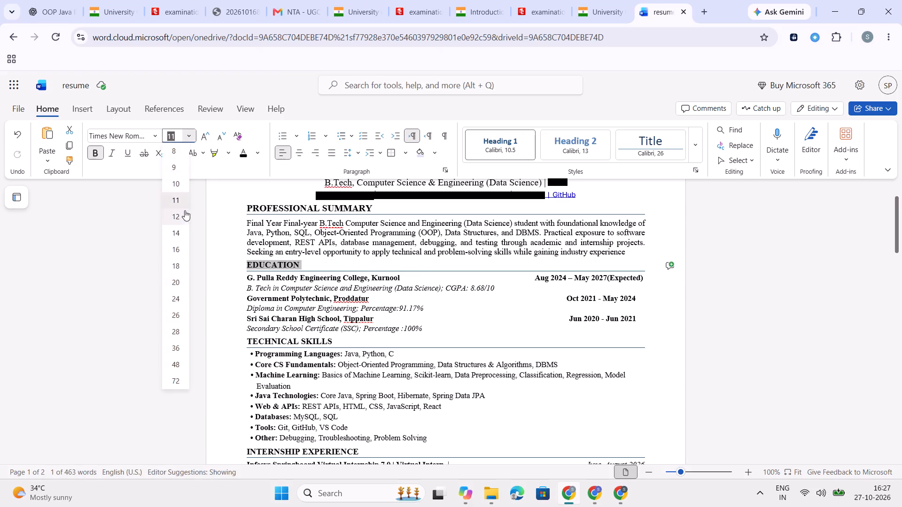
click(182, 218)
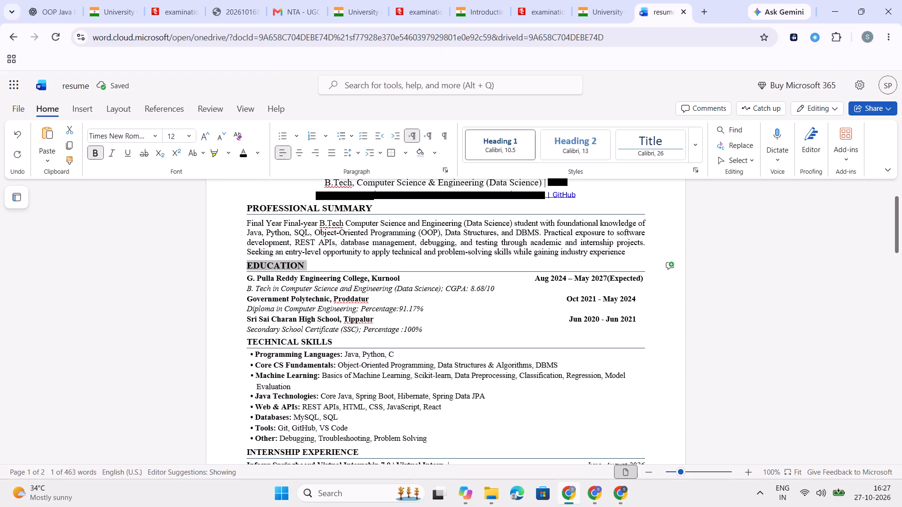
click(344, 265)
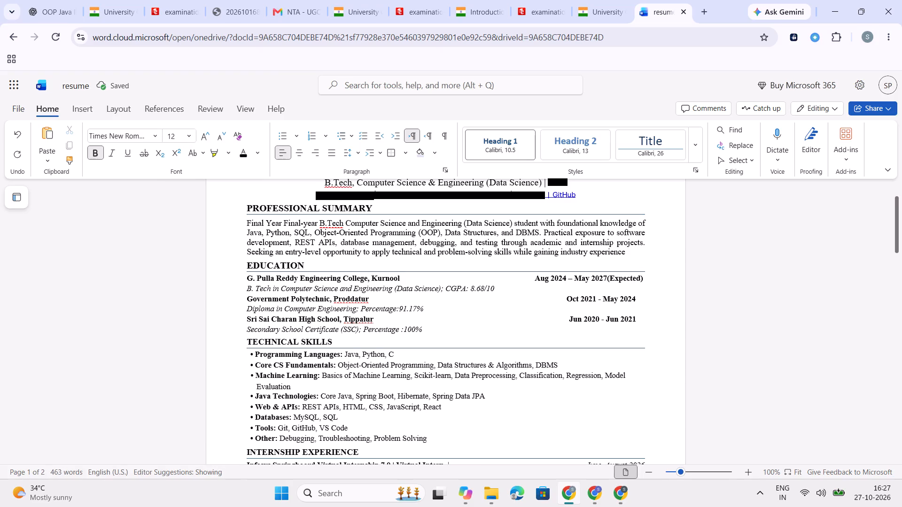
Set the font size of all three school entries under EDUCATION to 10.5 pt.
drag(246, 278, 353, 309)
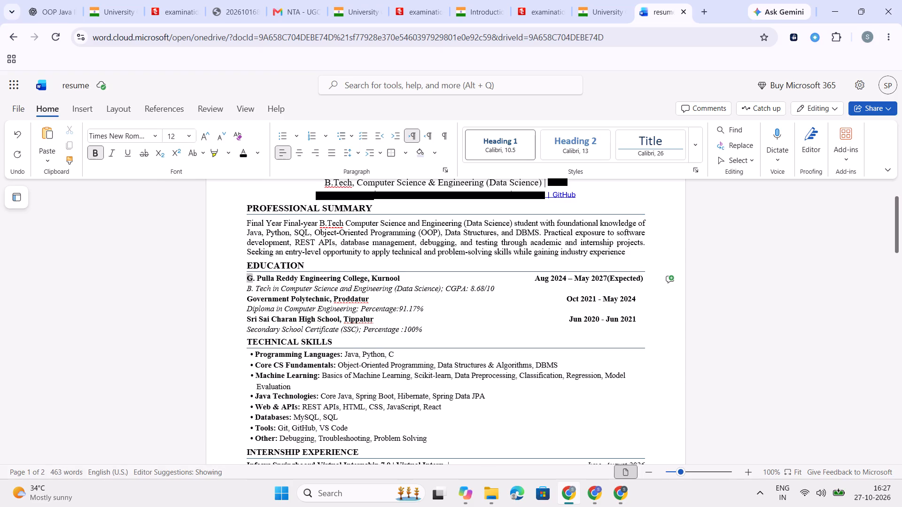
drag(353, 309, 544, 330)
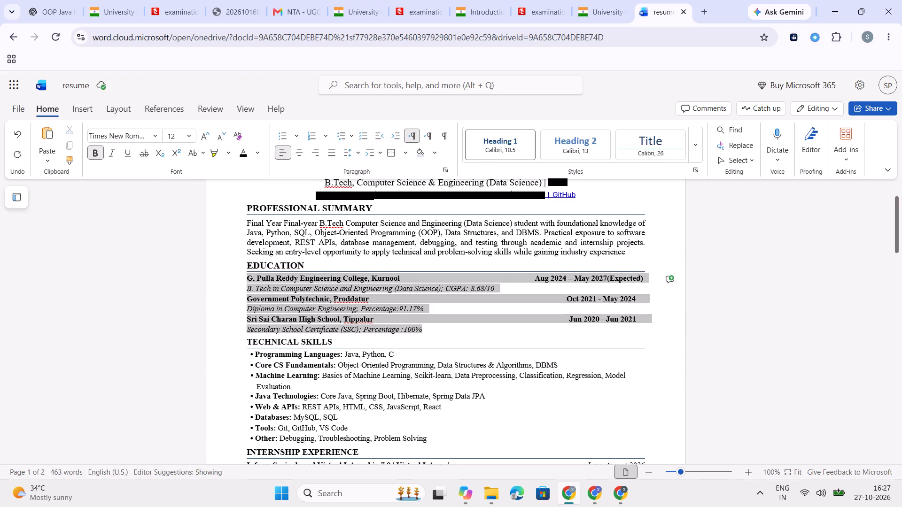
click(187, 137)
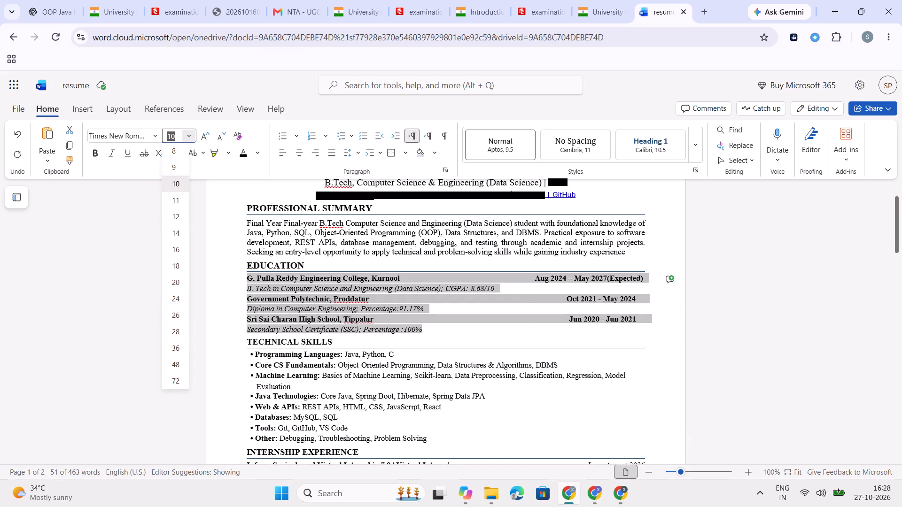
click(177, 138)
text(.5)
key(Return)
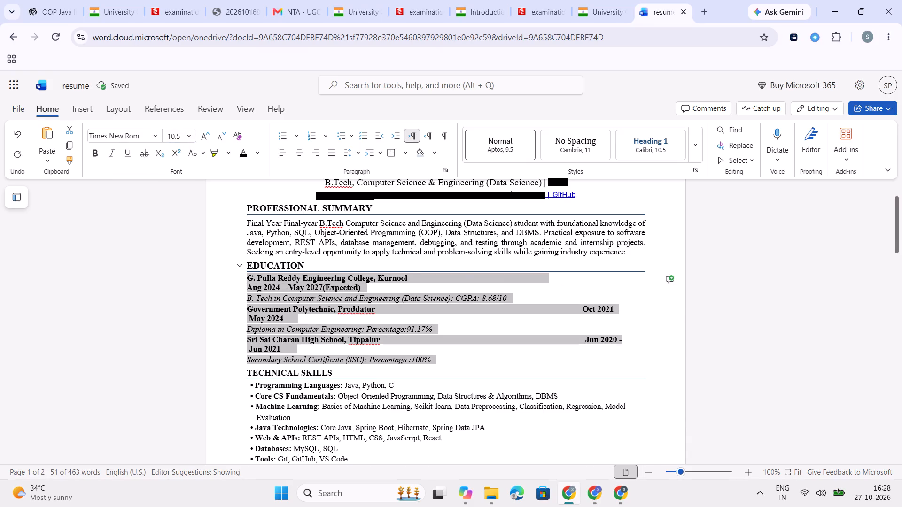
Remove excess spaces before "Aug 2024 – May 2027(Expected)" so it fits on the G. Pulla Reddy Engineering College line.
click(251, 291)
click(244, 288)
key(BackSpace)
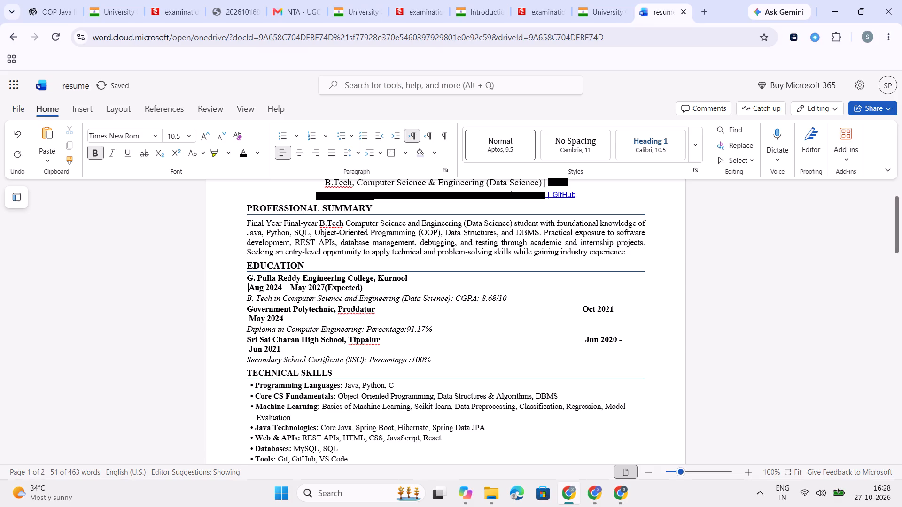
key(BackSpace)
key(BackSpace)
key(BackSpace)
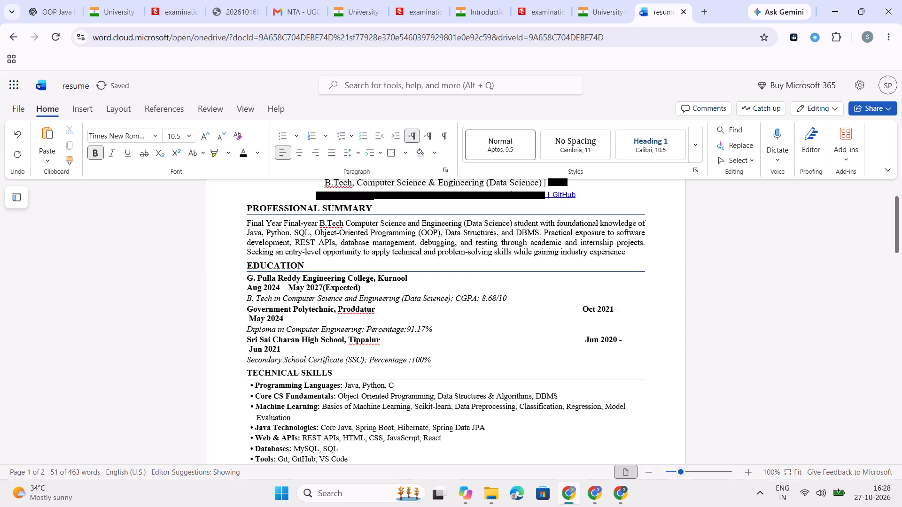
click(621, 284)
click(608, 281)
key(BackSpace)
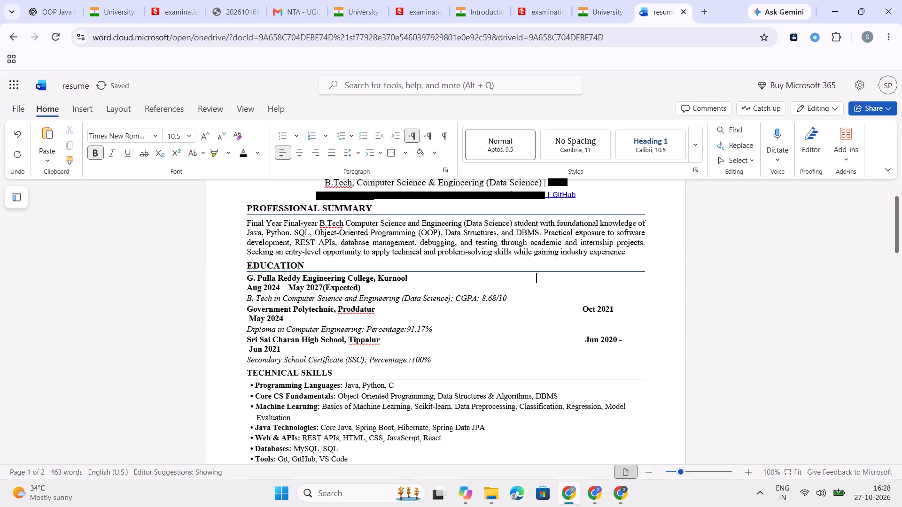
key(BackSpace)
key(BackSpace)
key(BackSpace)
key(BackSpace)
key(BackSpace)
key(space)
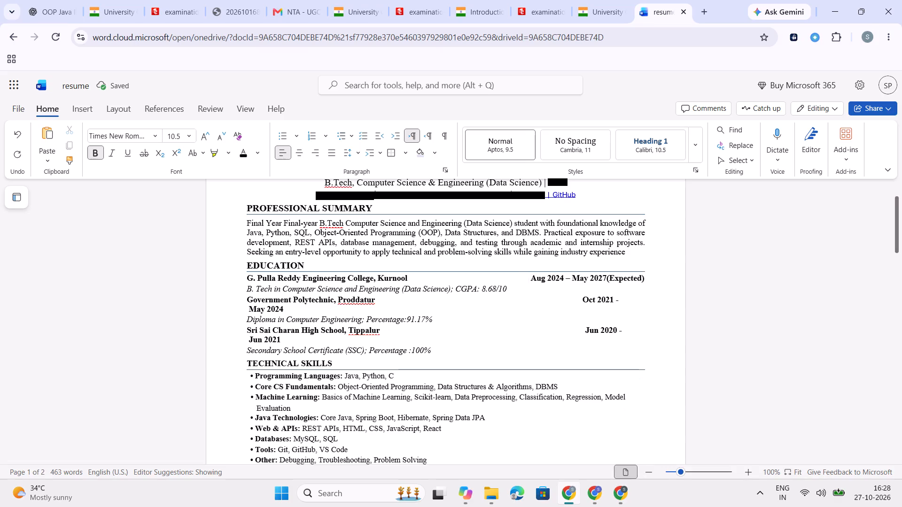
key(space)
key(BackSpace)
Remove excess spaces before "Oct 2021 - May 2024" so the whole date range fits on the Government Polytechnic line.
click(581, 305)
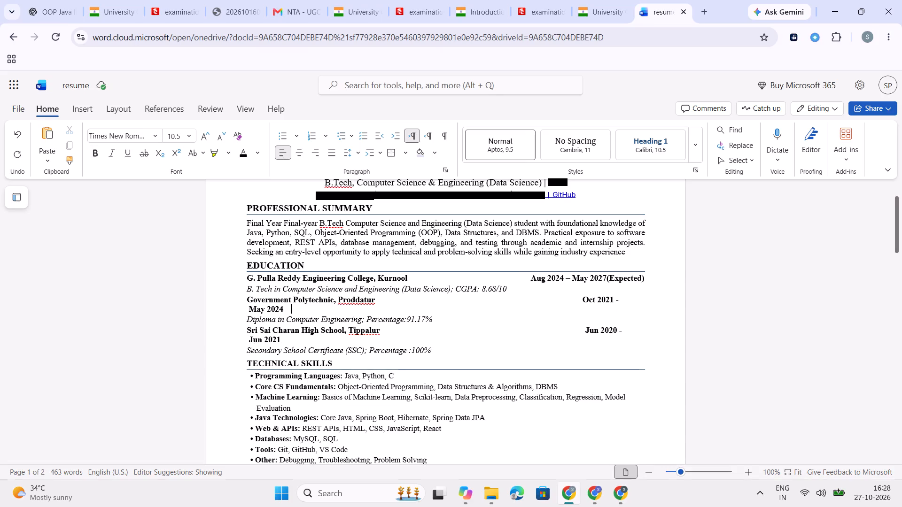
click(582, 298)
key(BackSpace)
key(BackSpace)
key(BackSpace)
key(BackSpace)
key(BackSpace)
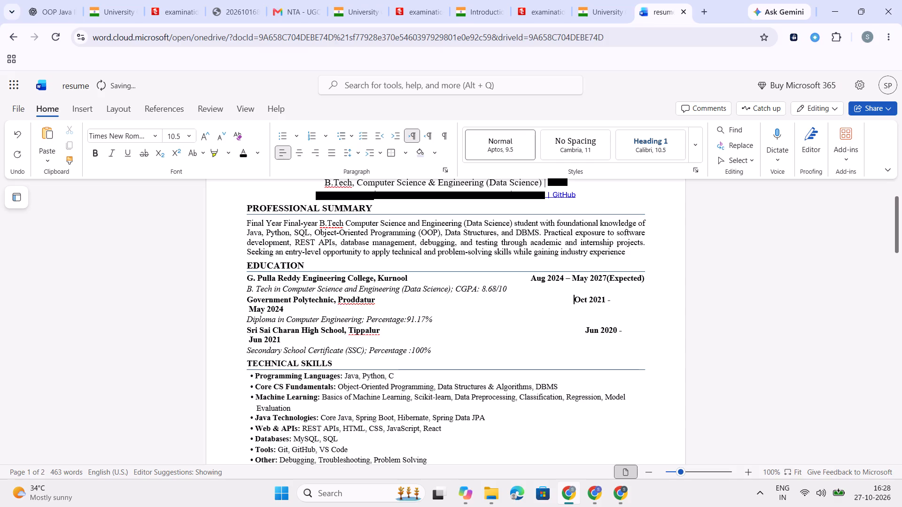
key(BackSpace)
key(BackSpace)
key(space)
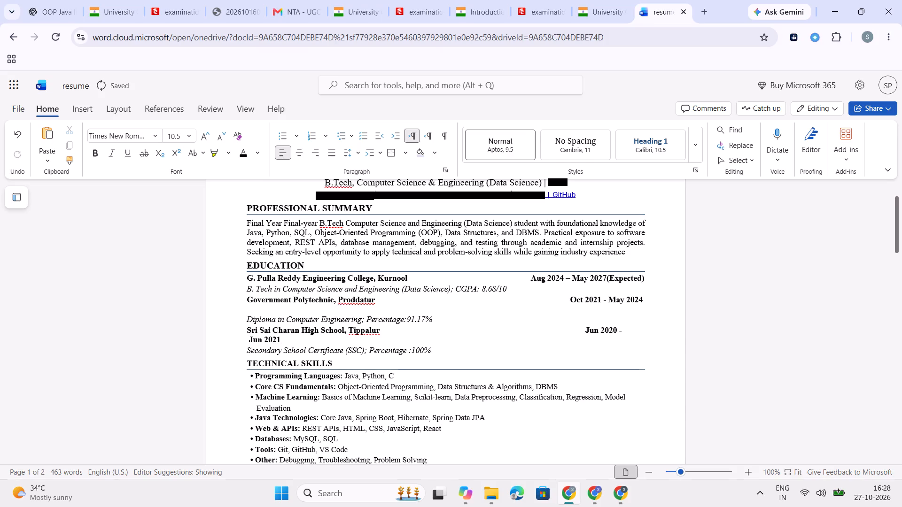
Remove excess spaces before "Jun 2020 - Jun 2021" so the whole date range fits on the Sri Sai Charan High School line.
click(583, 329)
key(BackSpace)
key(BackSpace)
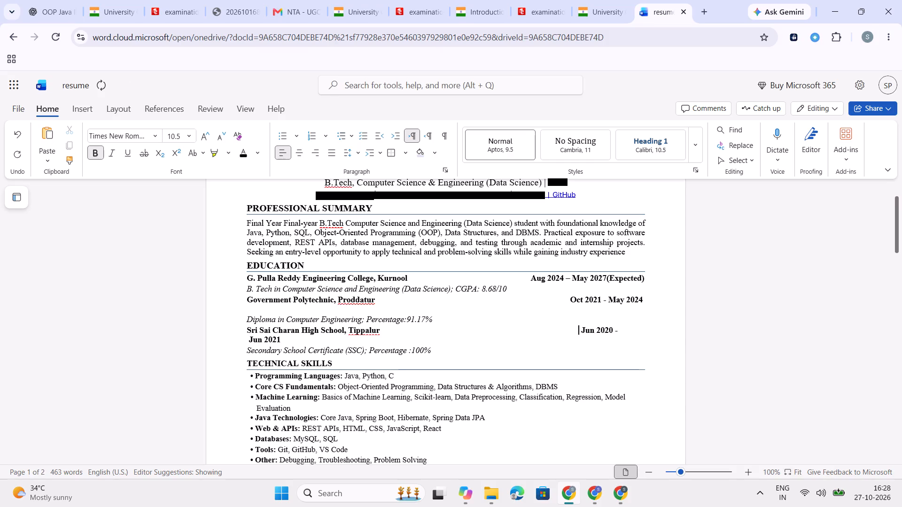
key(BackSpace)
key(BackSpace)
key(BackSpace)
key(BackSpace)
key(BackSpace)
key(space)
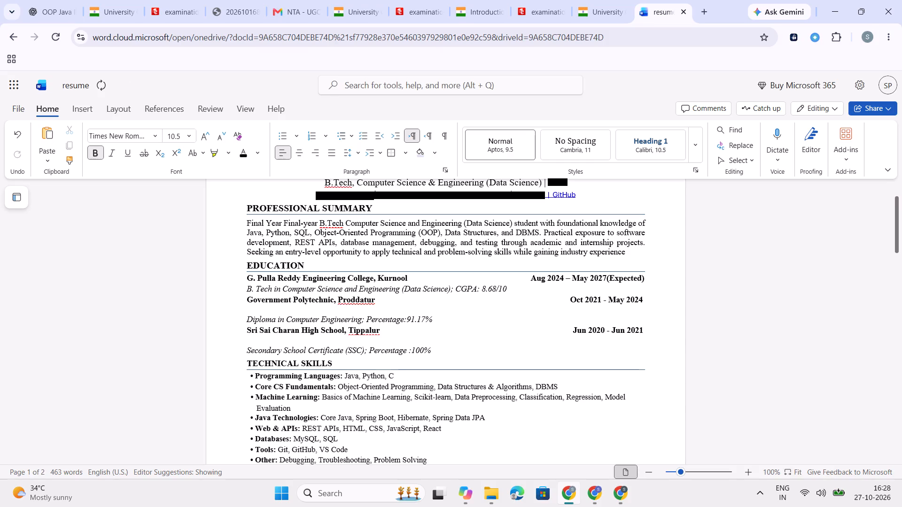
Delete the blank line above the Diploma in Computer Engineering line and the leftover spaces in front of it.
click(257, 311)
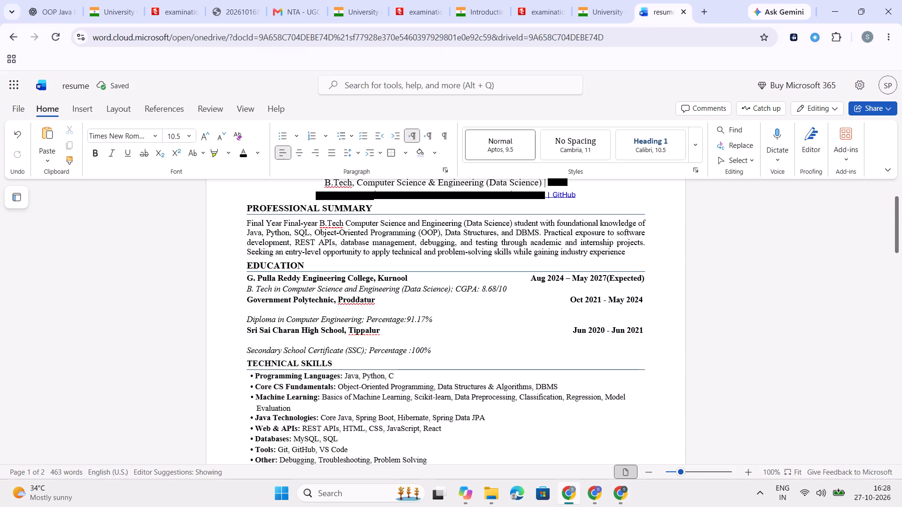
click(244, 318)
key(BackSpace)
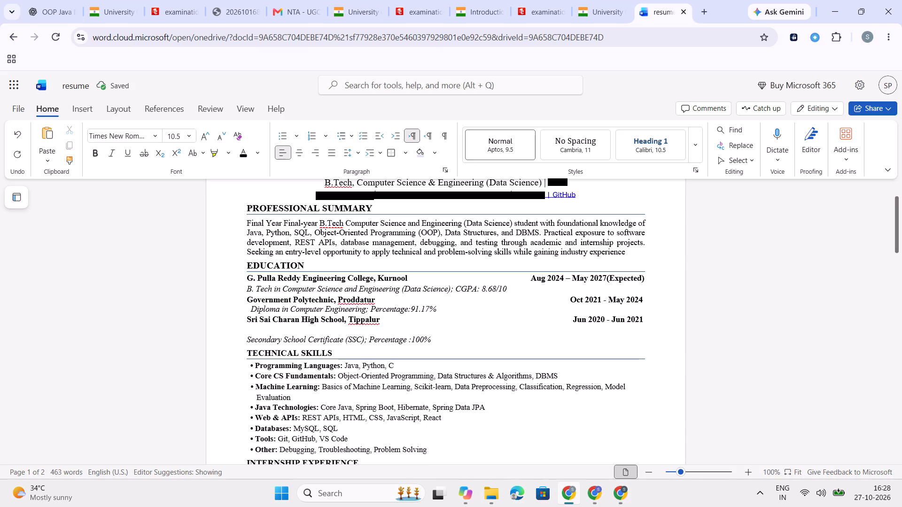
key(Right)
key(Left)
key(BackSpace)
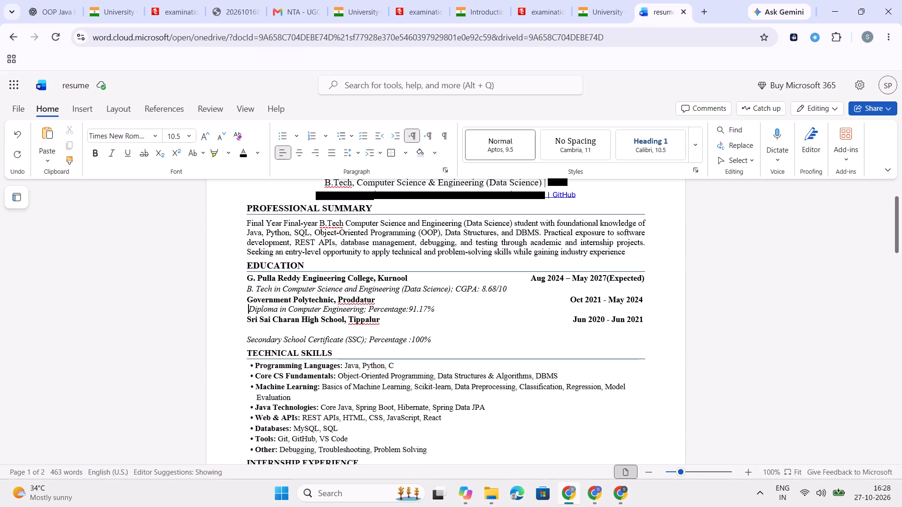
key(BackSpace)
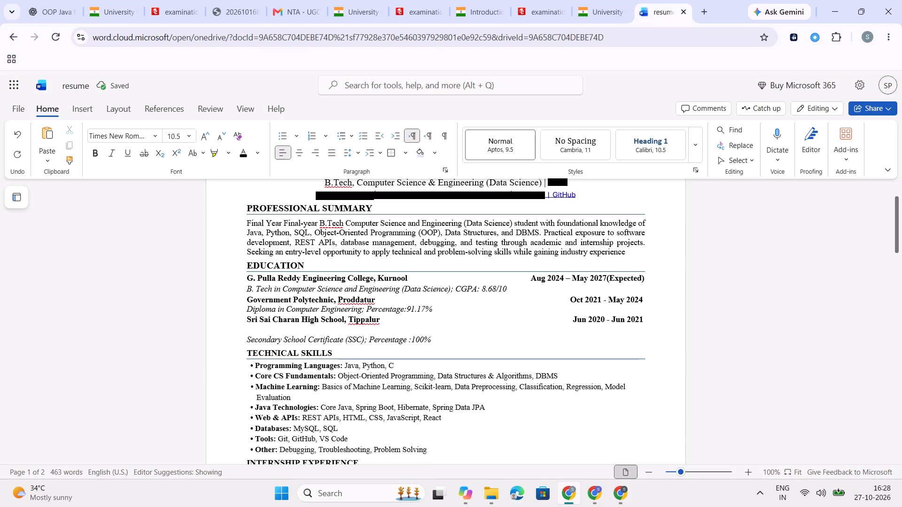
Delete the blank line and leftover spaces above the Secondary School Certificate line.
click(253, 330)
key(BackSpace)
key(BackSpace)
key(BackSpace)
key(BackSpace)
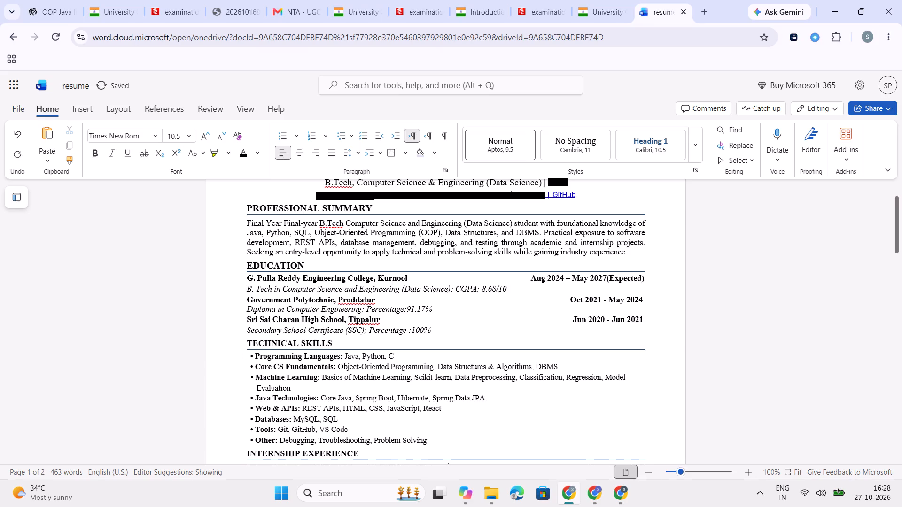
Close the extra gap between the Sri Sai Charan High School line and the Secondary School Certificate line.
scroll(253, 330, left, 1)
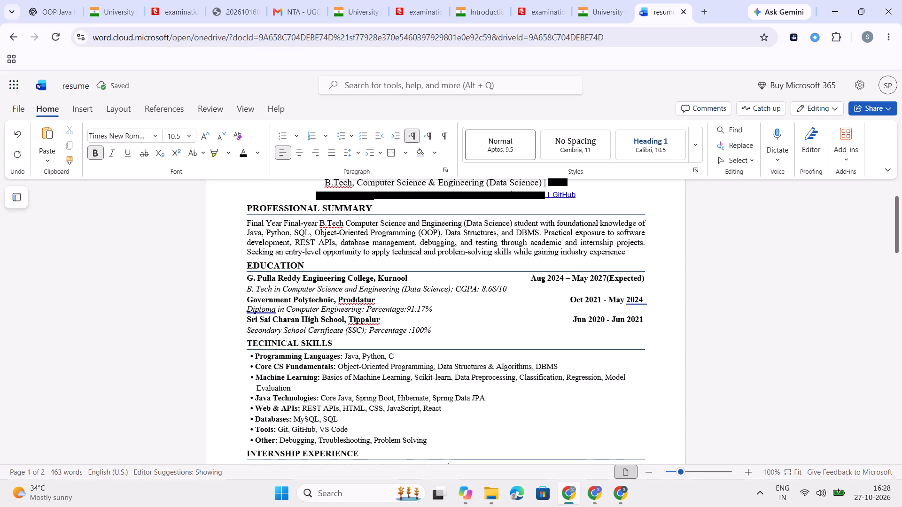
click(249, 331)
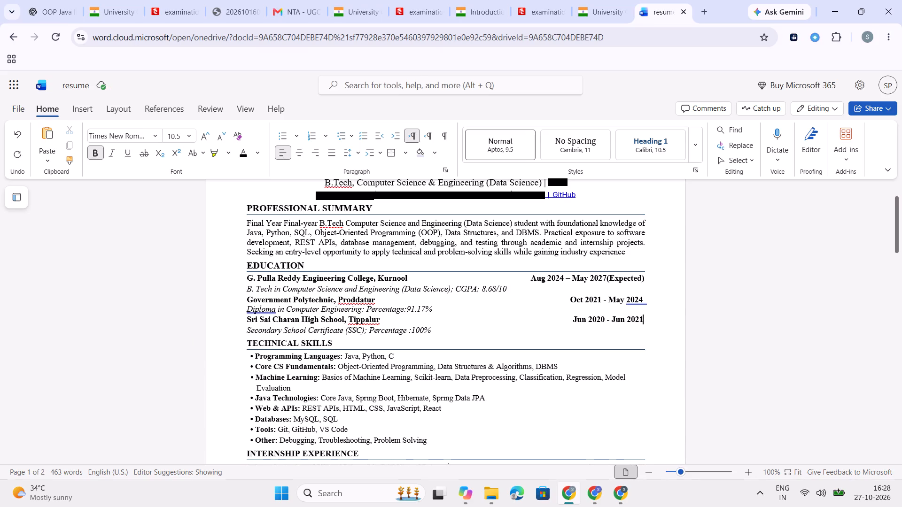
key(Left)
key(space)
key(BackSpace)
key(BackSpace)
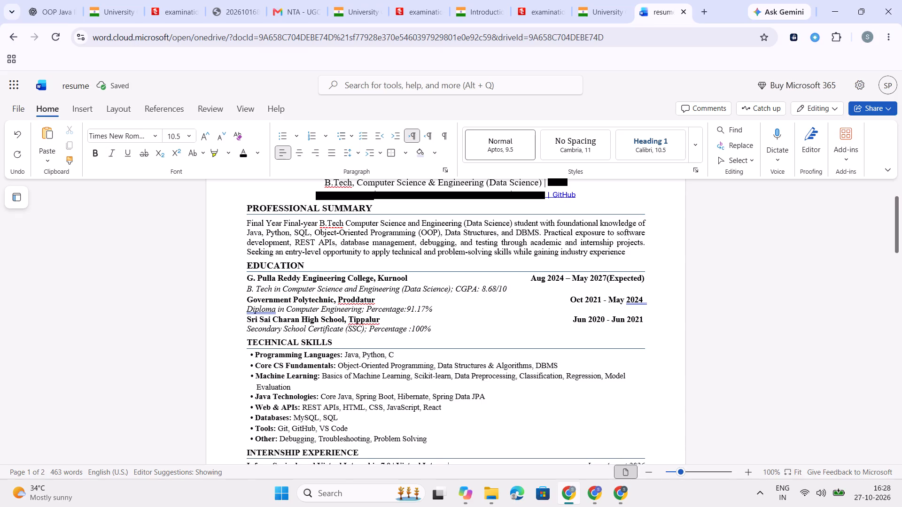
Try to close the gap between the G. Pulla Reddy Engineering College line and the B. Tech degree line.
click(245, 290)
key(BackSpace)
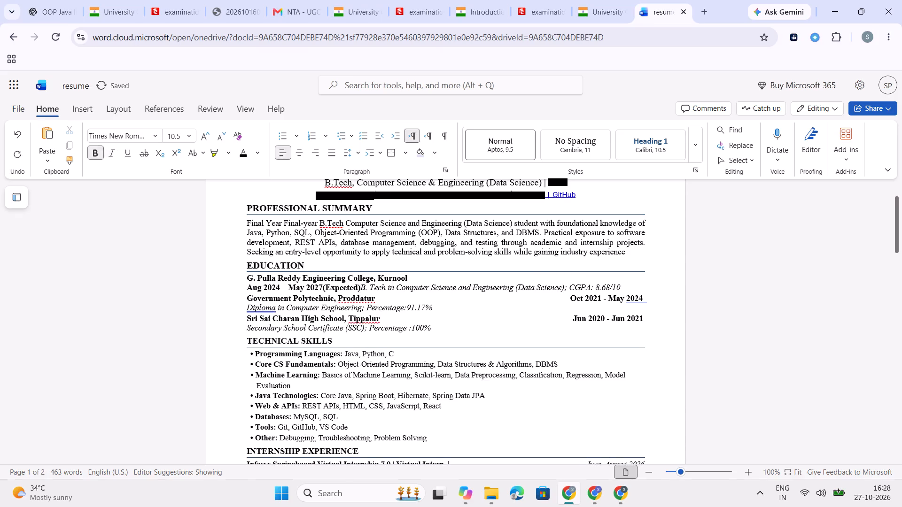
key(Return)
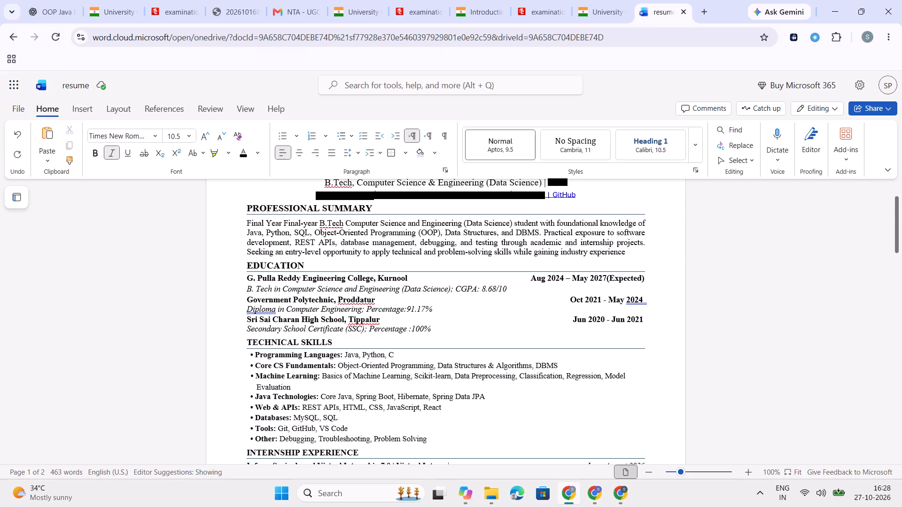
Set the line spacing of all Education entries, from G. Pulla Reddy to the Secondary School Certificate line, to 1.
drag(248, 276, 524, 328)
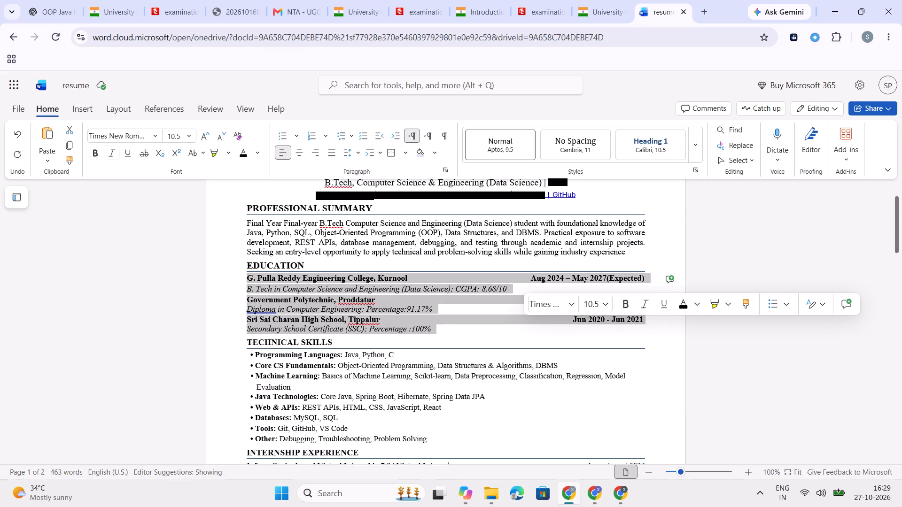
click(356, 151)
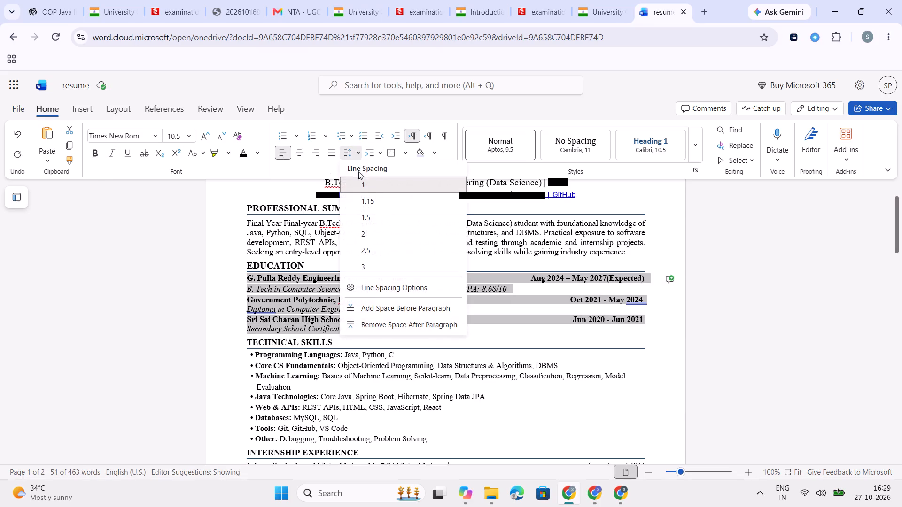
click(385, 185)
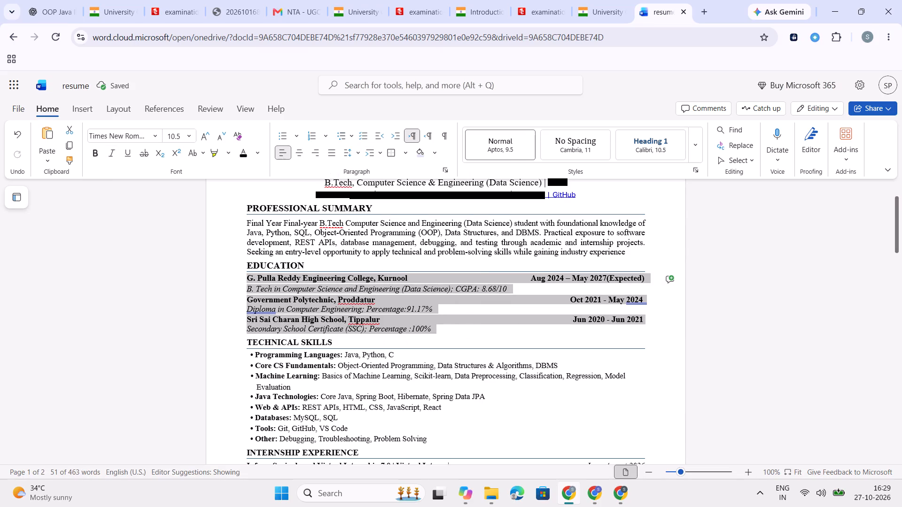
click(450, 333)
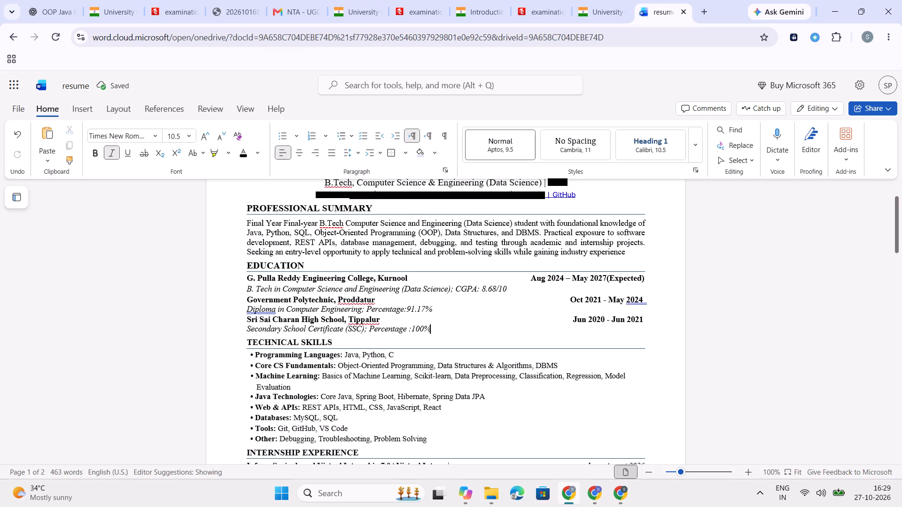
Review the layout from Education through Technical Skills, Internship Experience, Projects and Certifications, including the overflow onto the second page.
scroll(333, 329, down, 1)
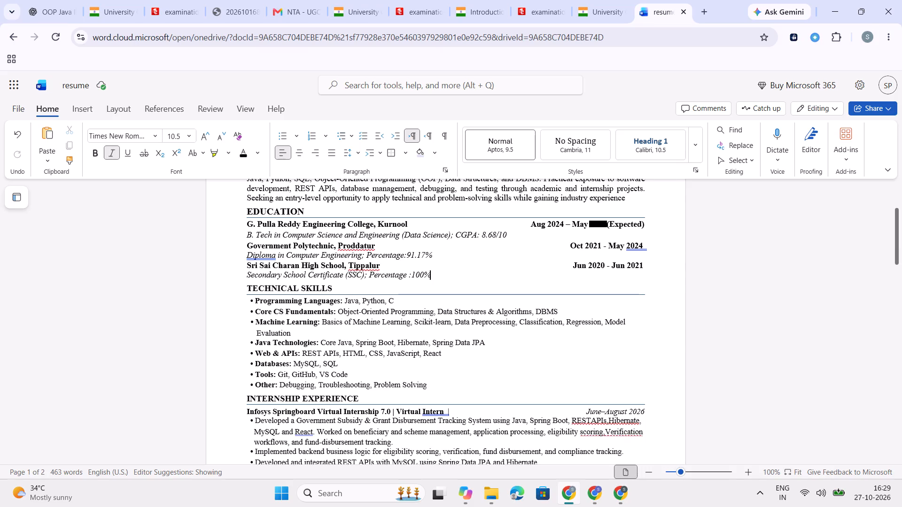
scroll(348, 318, down, 1)
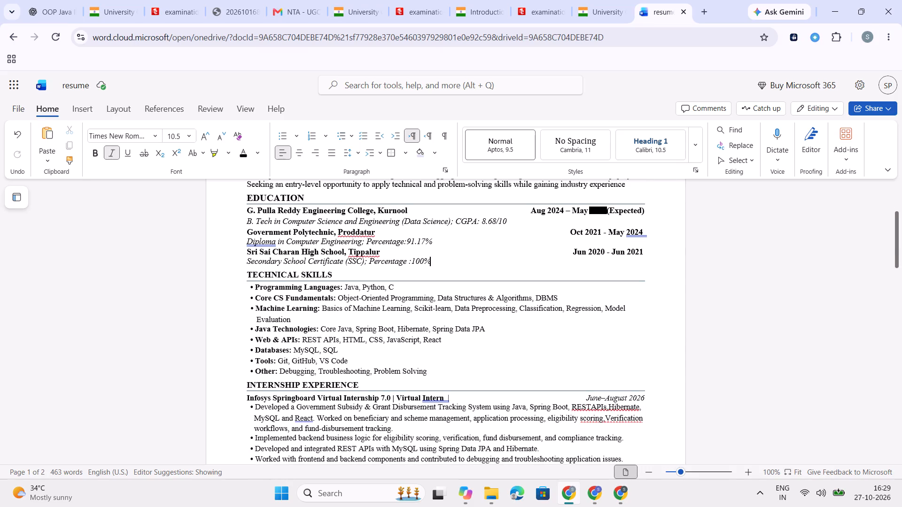
click(302, 277)
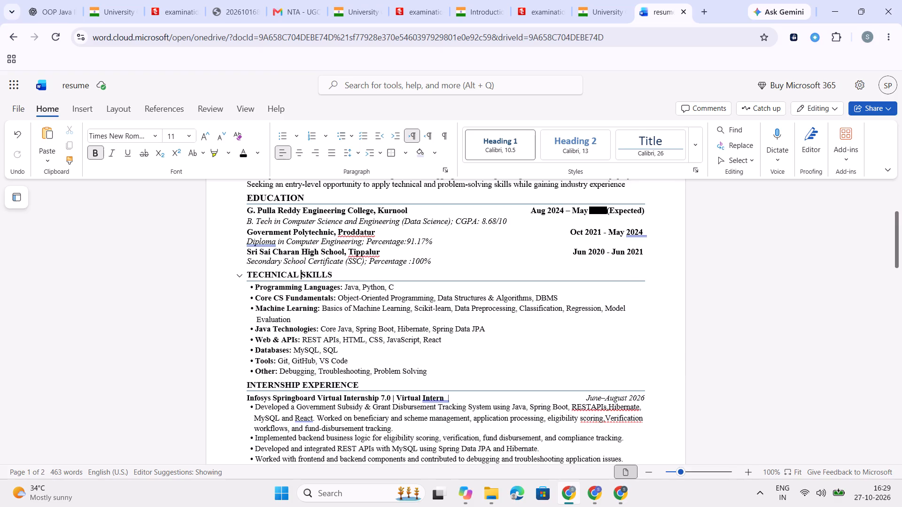
click(302, 277)
scroll(335, 353, down, 2)
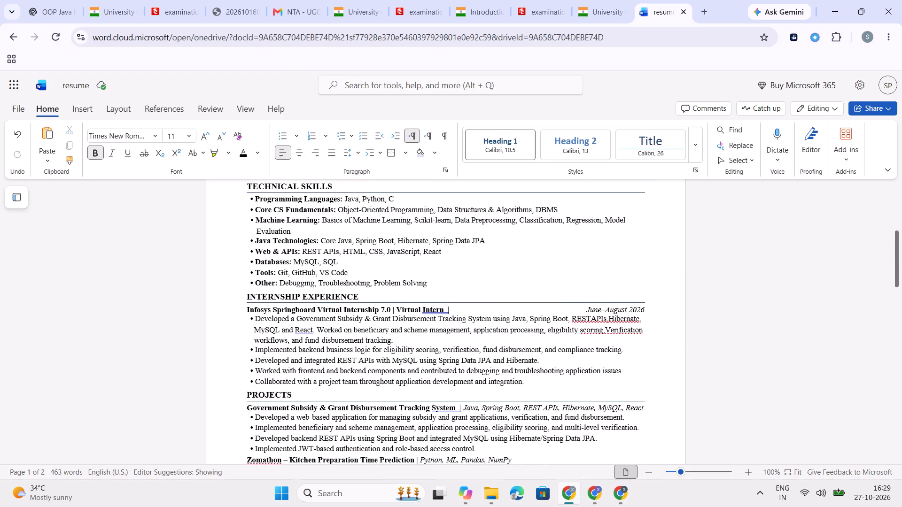
click(586, 311)
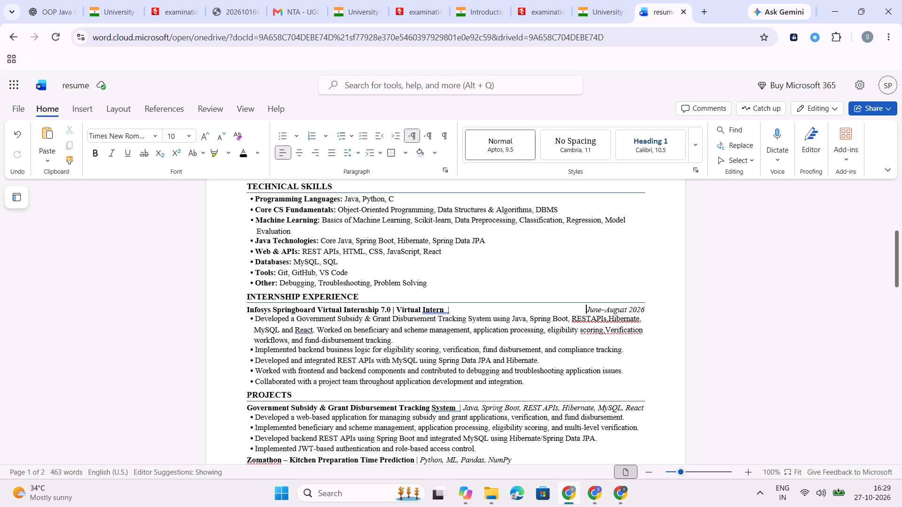
scroll(525, 372, down, 1)
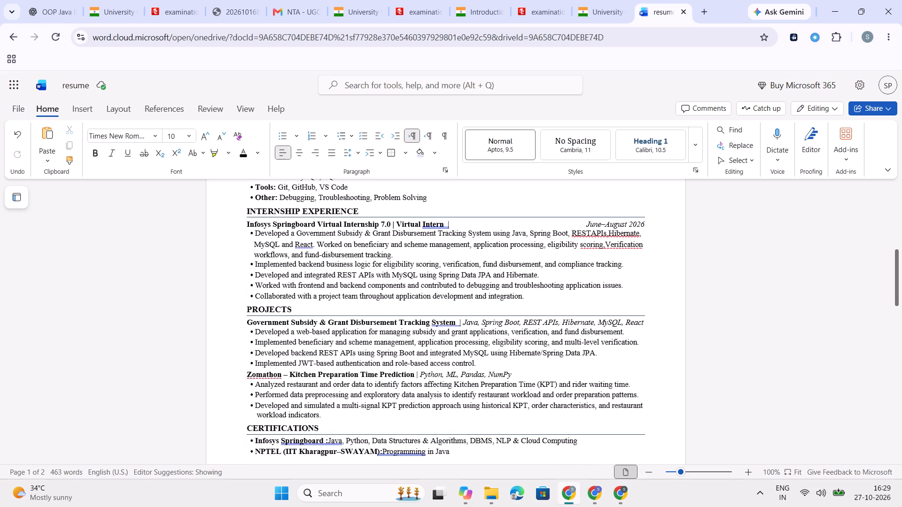
scroll(380, 345, down, 1)
scroll(348, 309, up, 2)
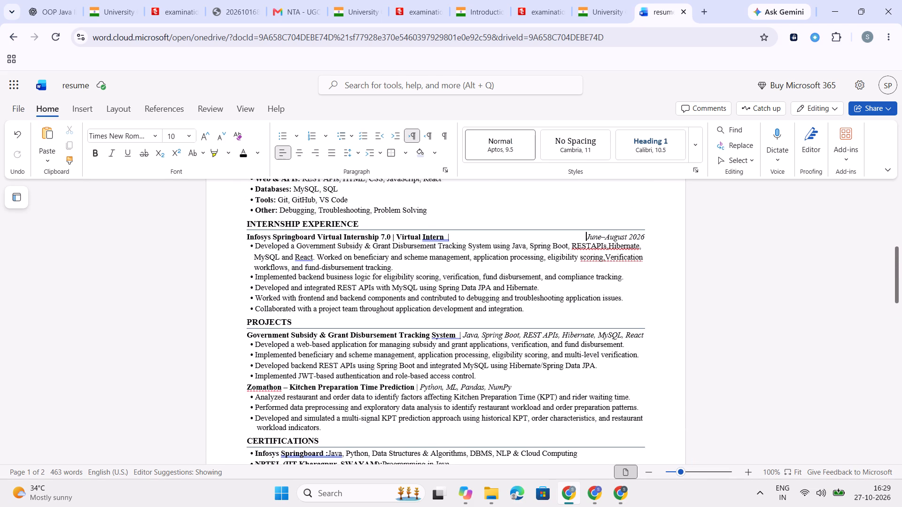
scroll(328, 373, right, 1)
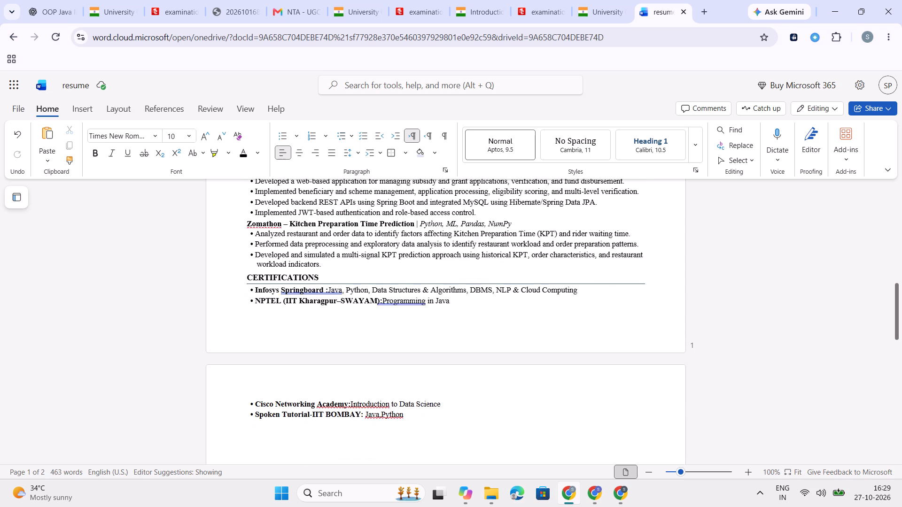
scroll(328, 373, right, 2)
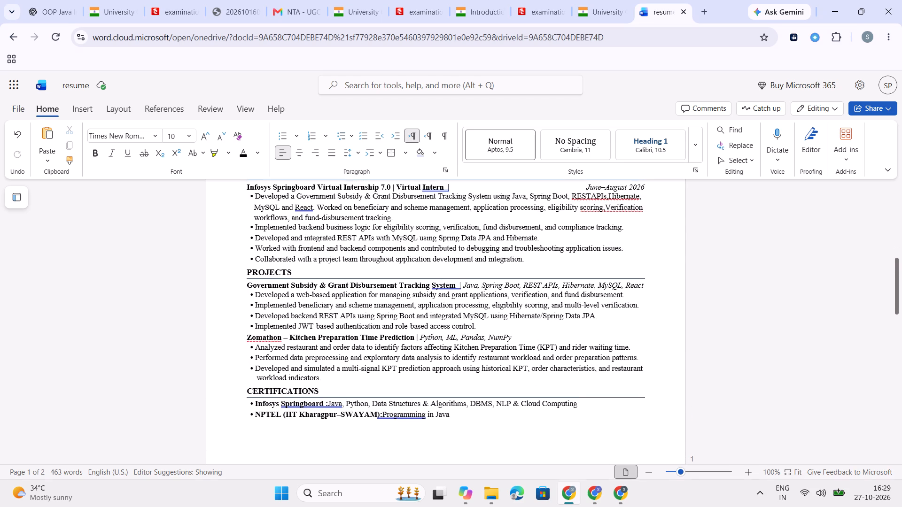
scroll(325, 329, up, 1)
scroll(318, 382, right, 1)
scroll(336, 359, up, 1)
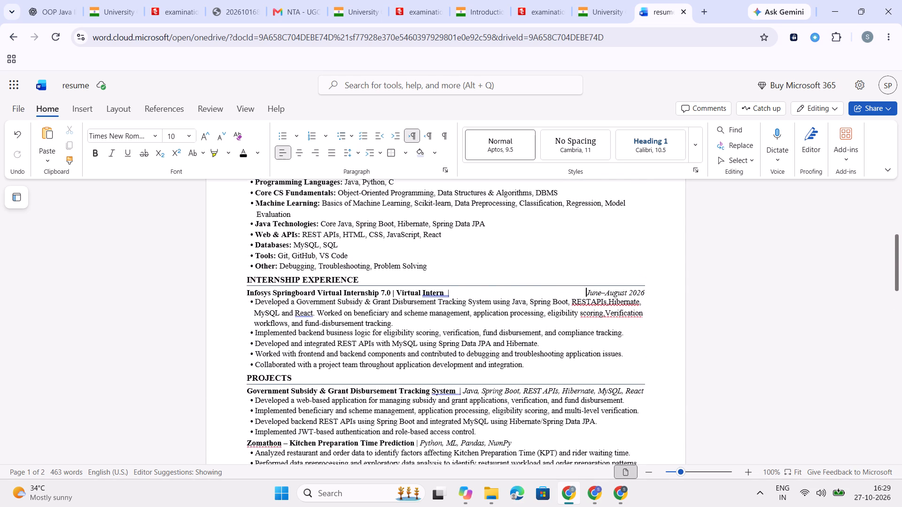
scroll(356, 343, up, 1)
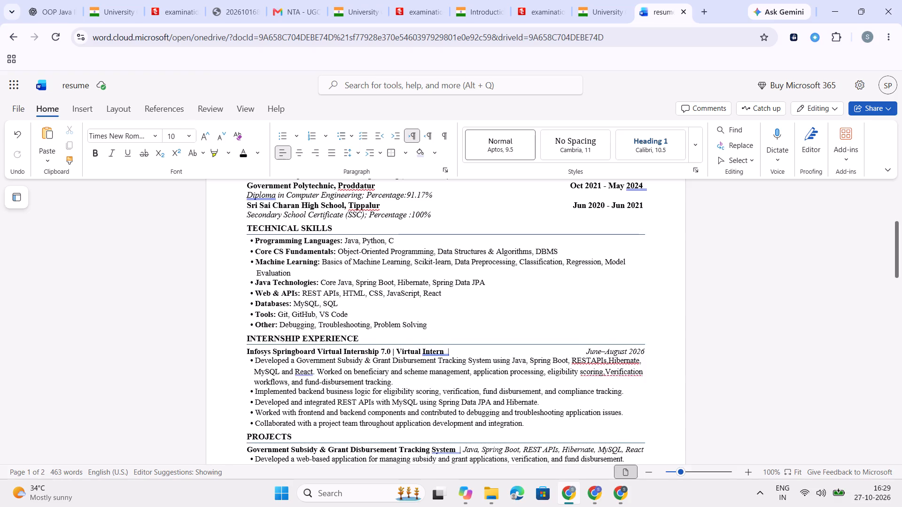
scroll(381, 275, up, 1)
scroll(434, 319, down, 1)
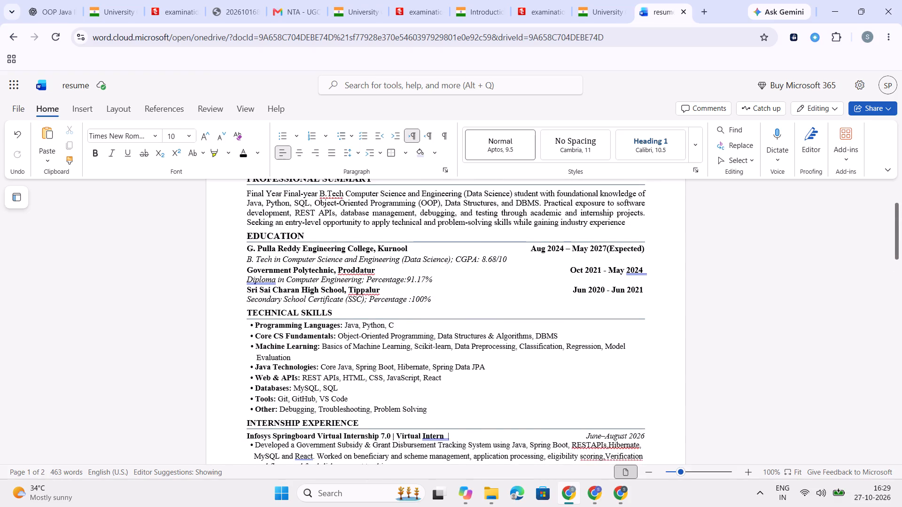
Insert a space between "Percentage:" and "91.17%" on the Diploma in Computer Engineering line.
scroll(511, 349, down, 1)
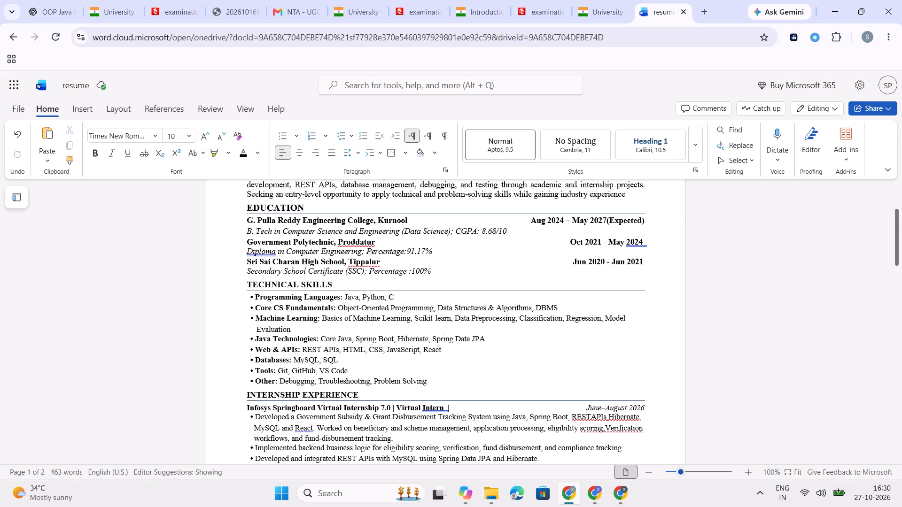
click(404, 250)
key(Right)
key(space)
Delete the Sri Sai Charan High School entry, including its Secondary School Certificate line, from the Education section.
drag(449, 272, 235, 265)
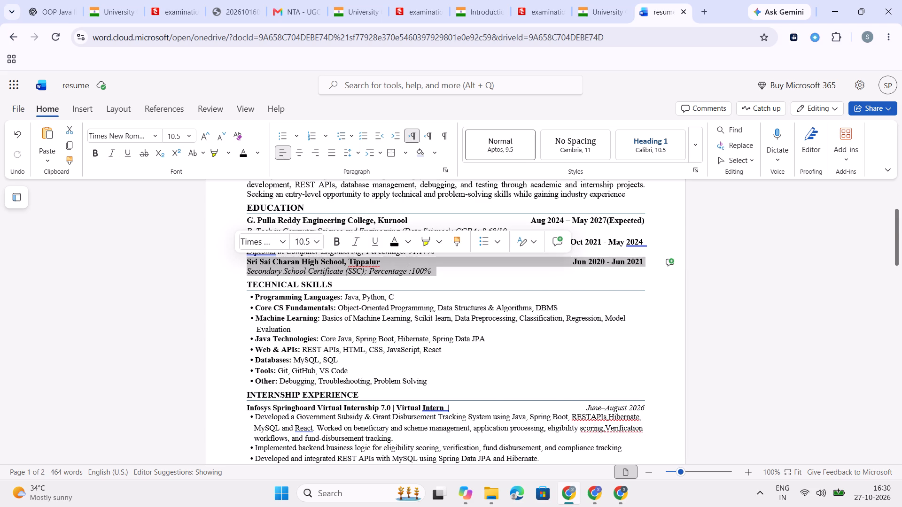
key(BackSpace)
scroll(395, 307, up, 1)
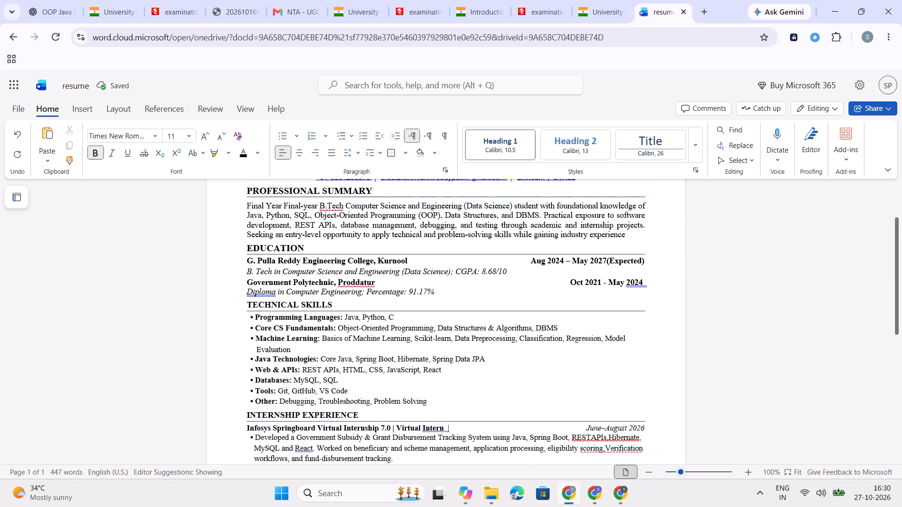
click(344, 303)
scroll(334, 361, down, 1)
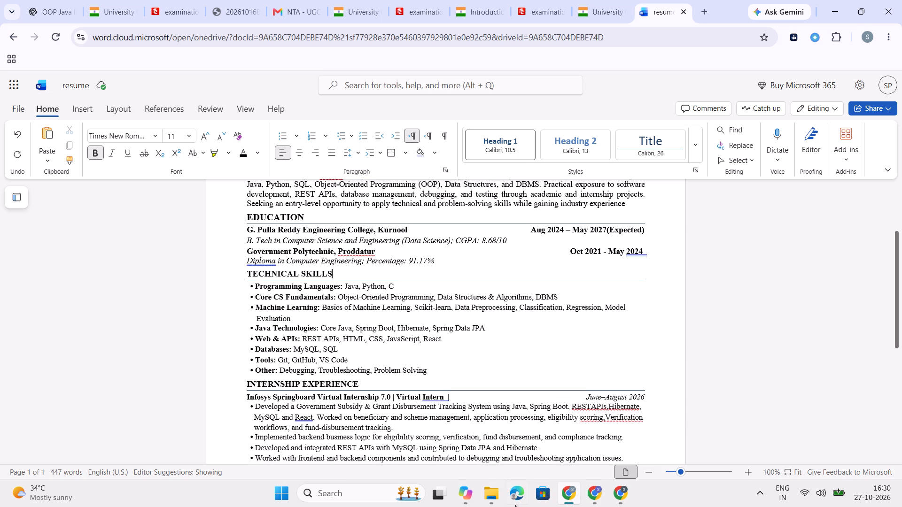
Launch another Google Chrome window using the profile with the night-sky tower picture.
click(345, 496)
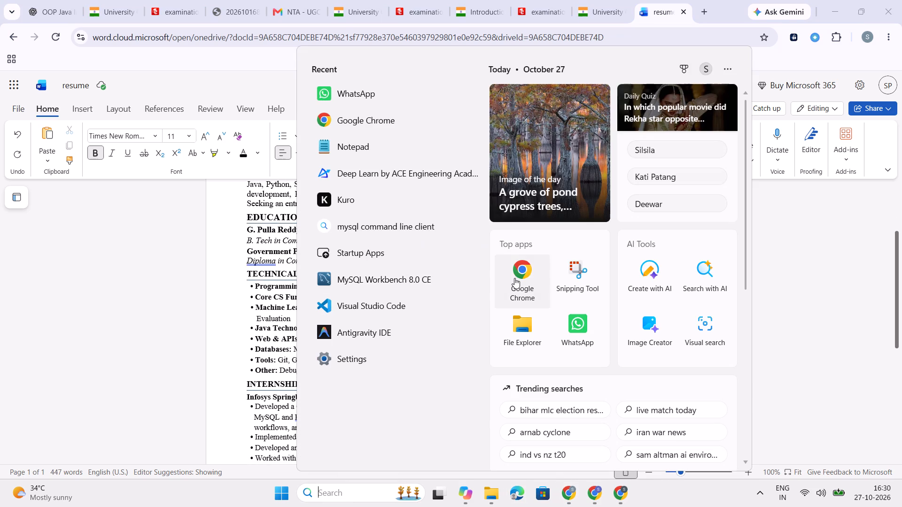
click(514, 278)
click(385, 239)
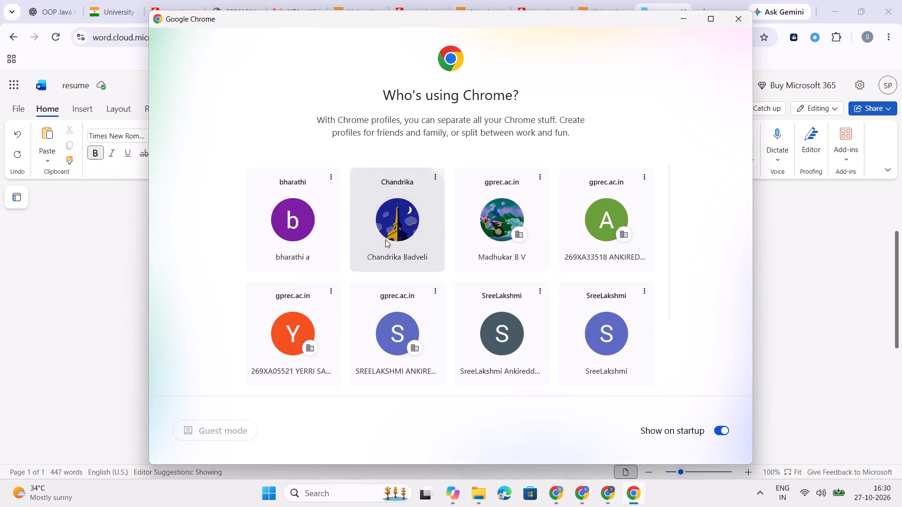
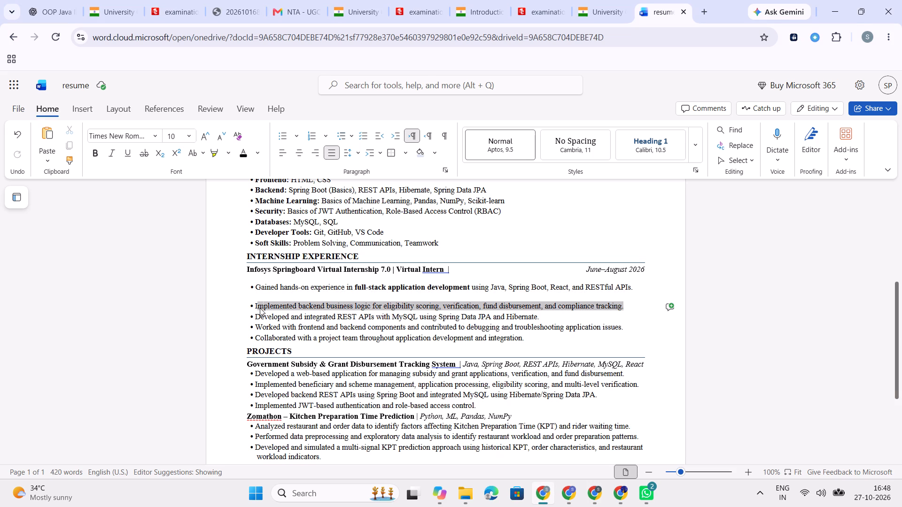
drag(260, 308, 257, 307)
key(BackSpace)
key(BackSpace)
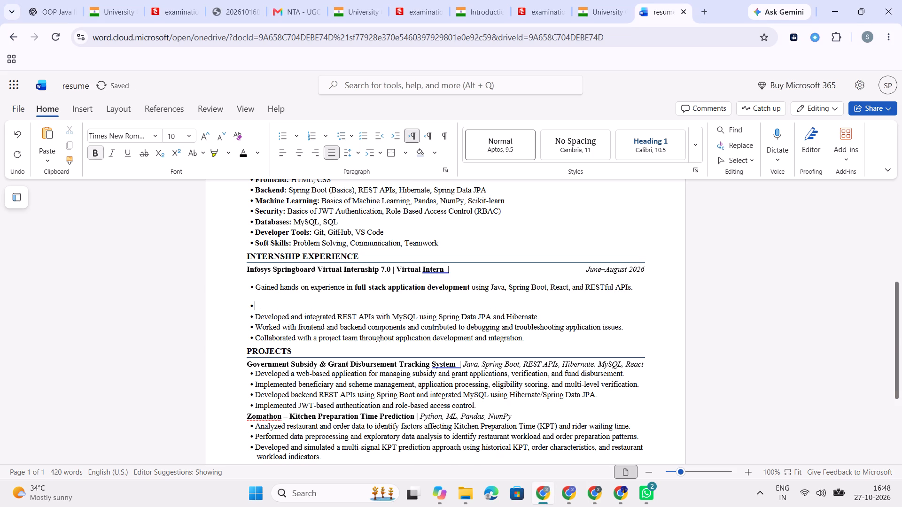
key(ctrl+v)
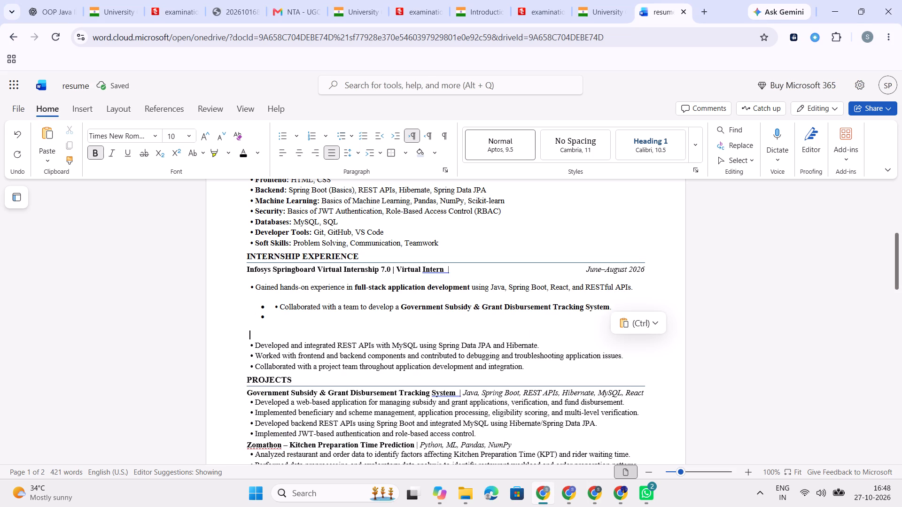
Remove the duplicate list bullet before "Collaborated with a team" and indent the line by two spaces to match the first bullet.
click(276, 306)
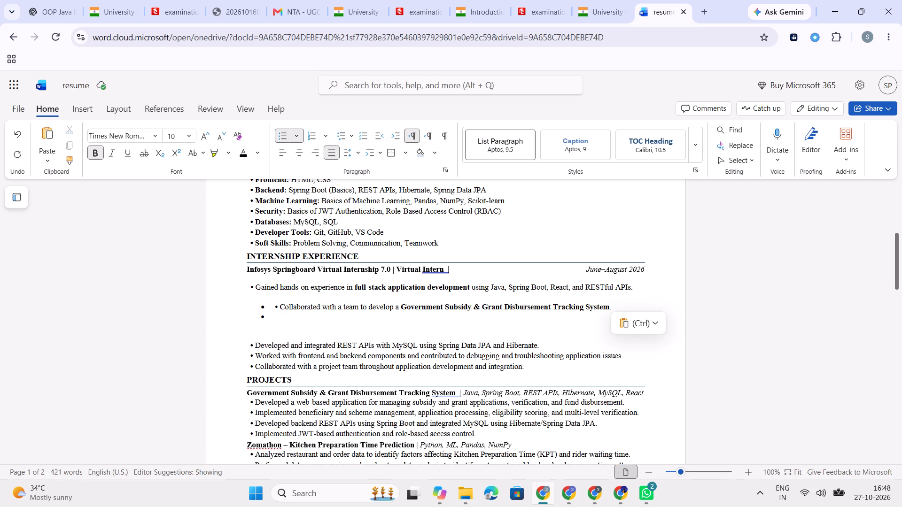
key(BackSpace)
key(BackSpace)
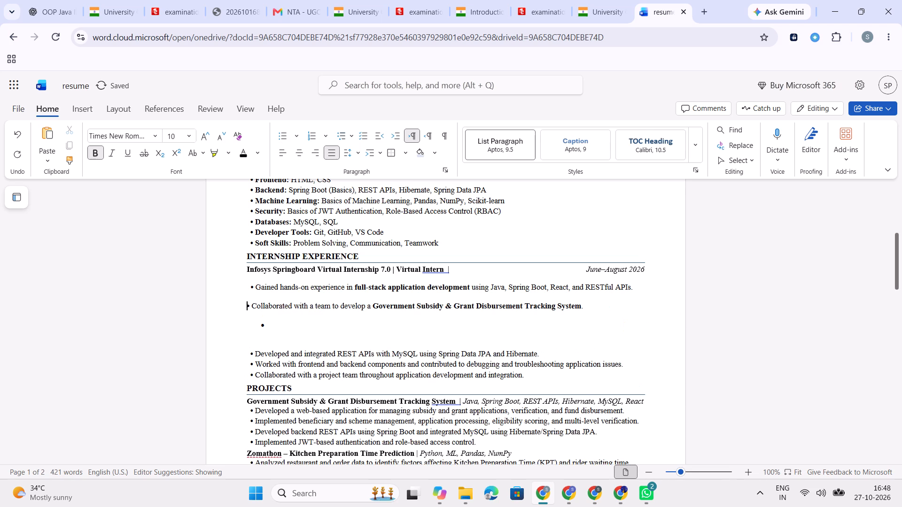
key(BackSpace)
key(Return)
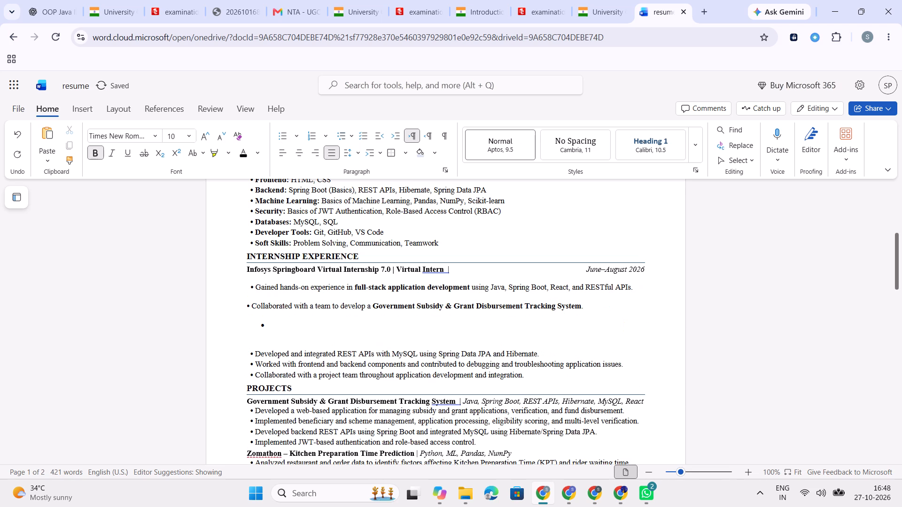
key(space)
key(space)
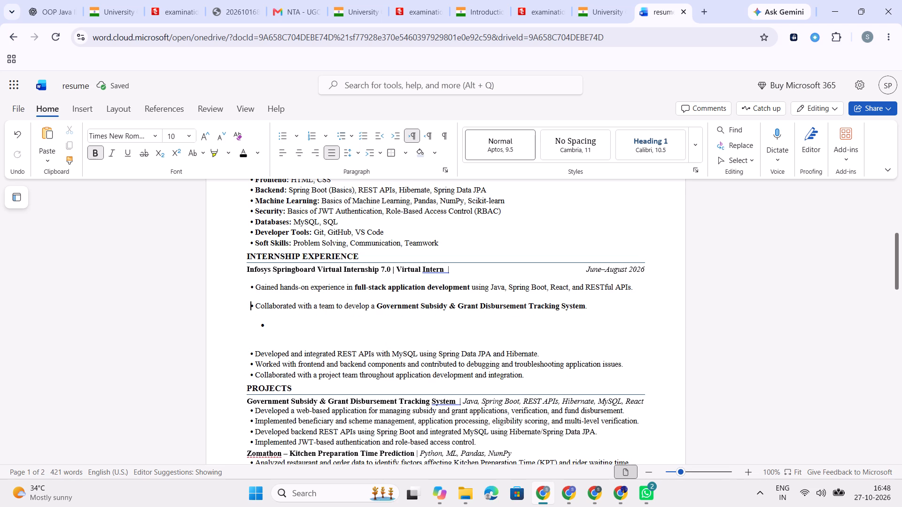
Delete the empty bullet and blank lines between the "Collaborated with a team" and "Developed and integrated REST APIs" bullets.
click(262, 297)
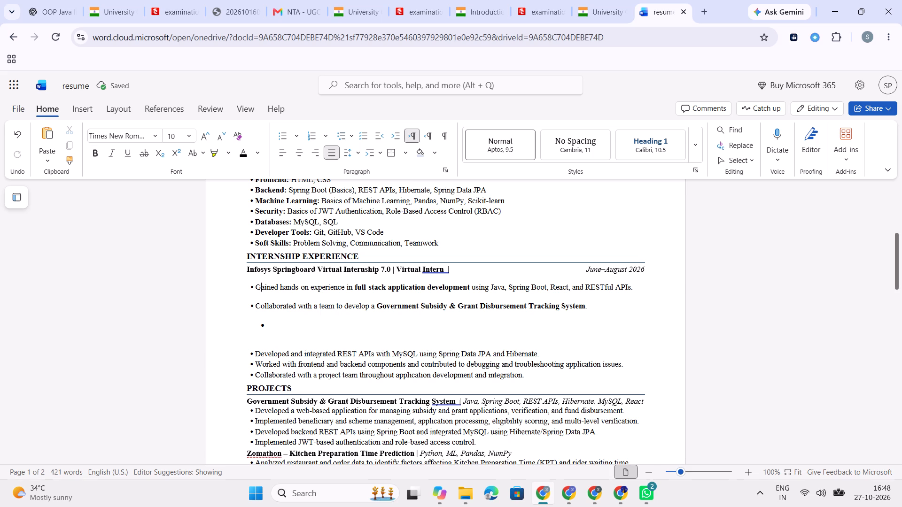
click(299, 293)
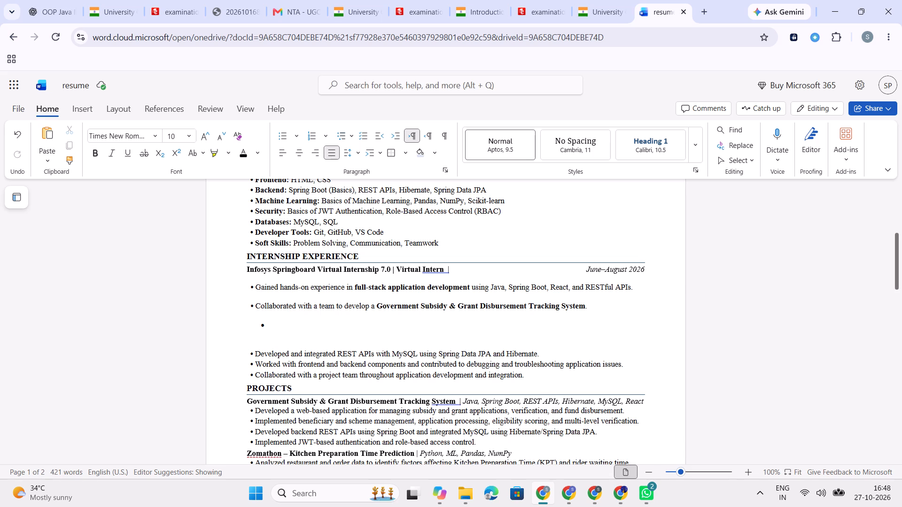
click(256, 297)
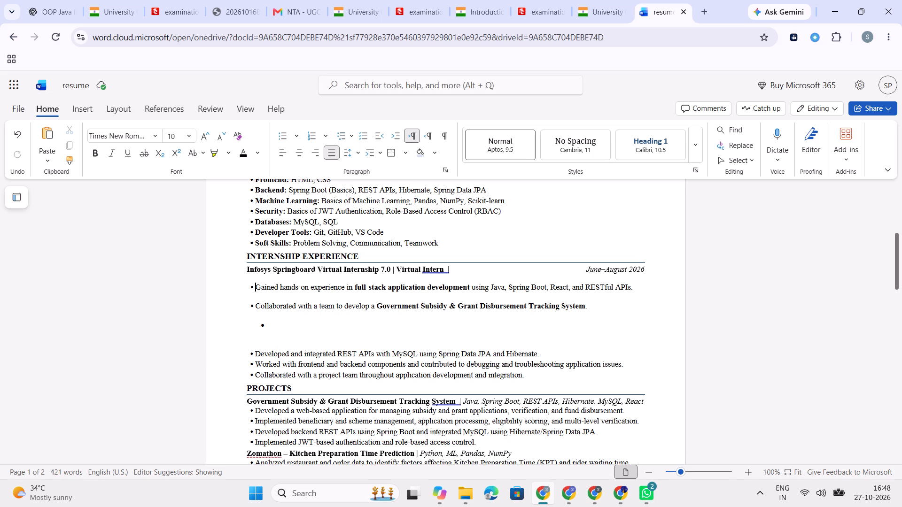
click(271, 323)
click(259, 352)
click(261, 345)
key(BackSpace)
key(BackSpace)
key(BackSpace)
key(BackSpace)
key(BackSpace)
key(BackSpace)
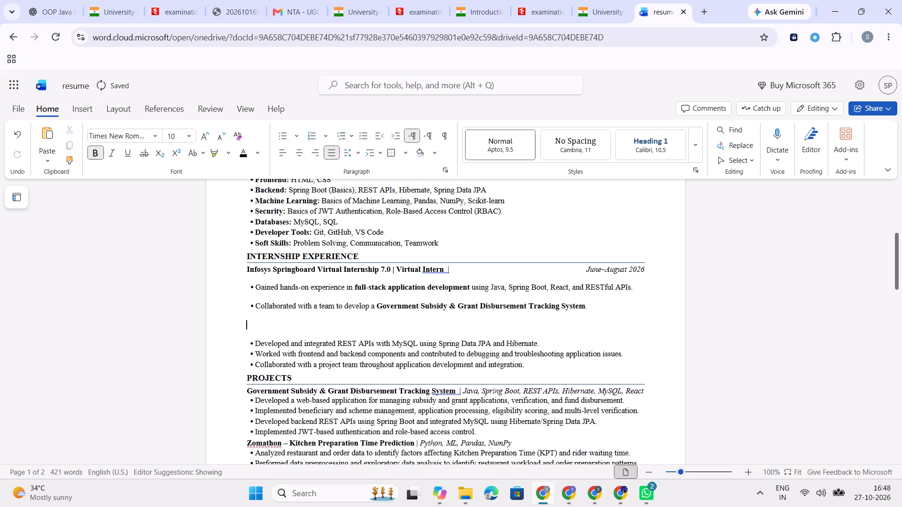
key(BackSpace)
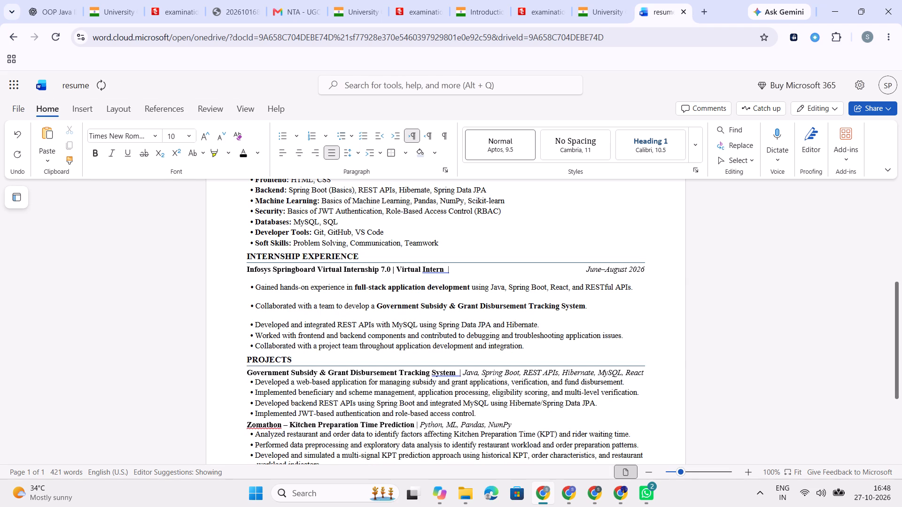
Set the line spacing of all five Internship Experience bullets to 1.
click(273, 316)
click(241, 277)
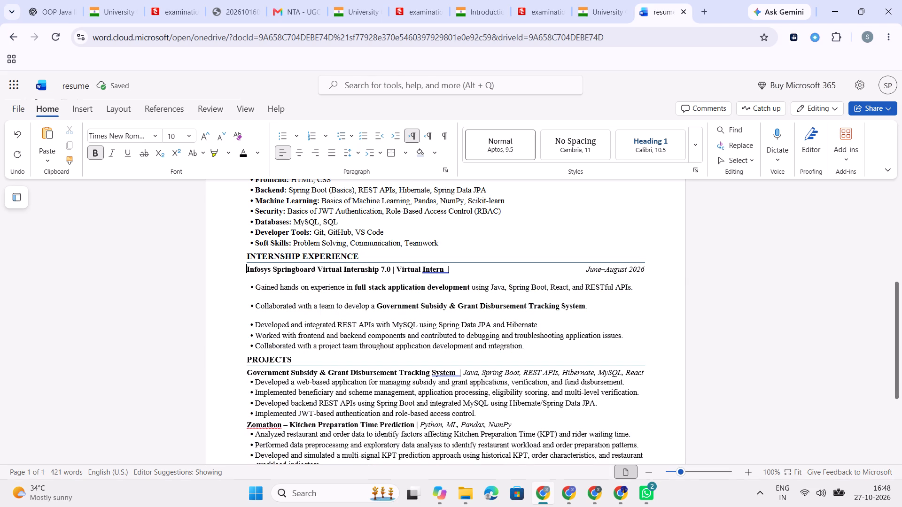
drag(249, 286, 525, 350)
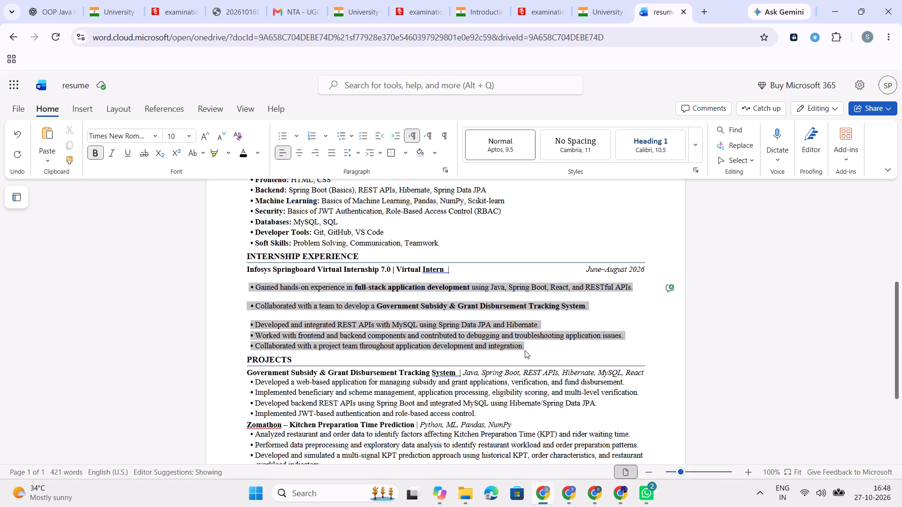
drag(525, 350, 525, 349)
drag(366, 151, 359, 151)
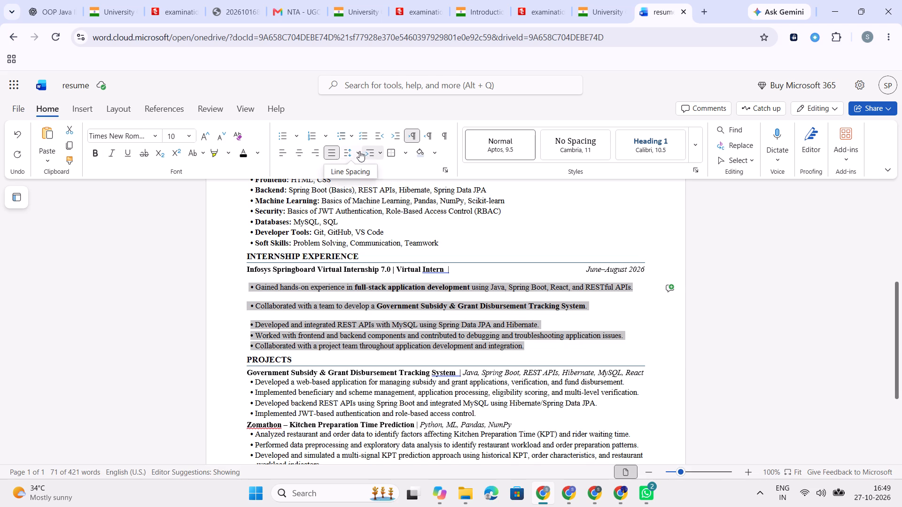
drag(359, 151, 360, 151)
click(360, 151)
click(386, 191)
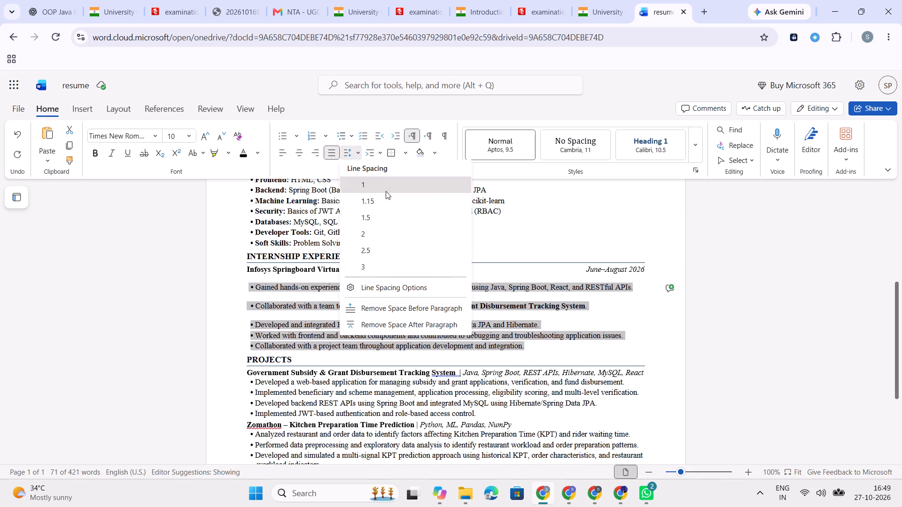
click(447, 315)
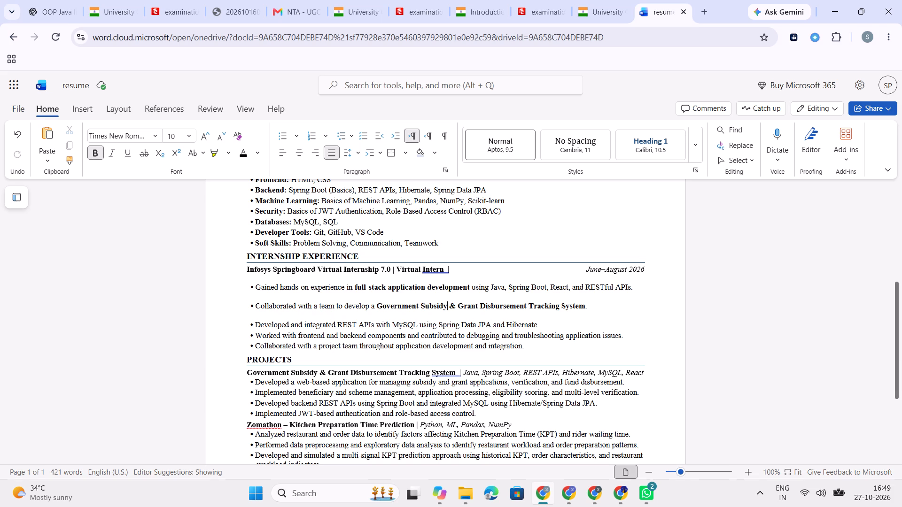
click(291, 299)
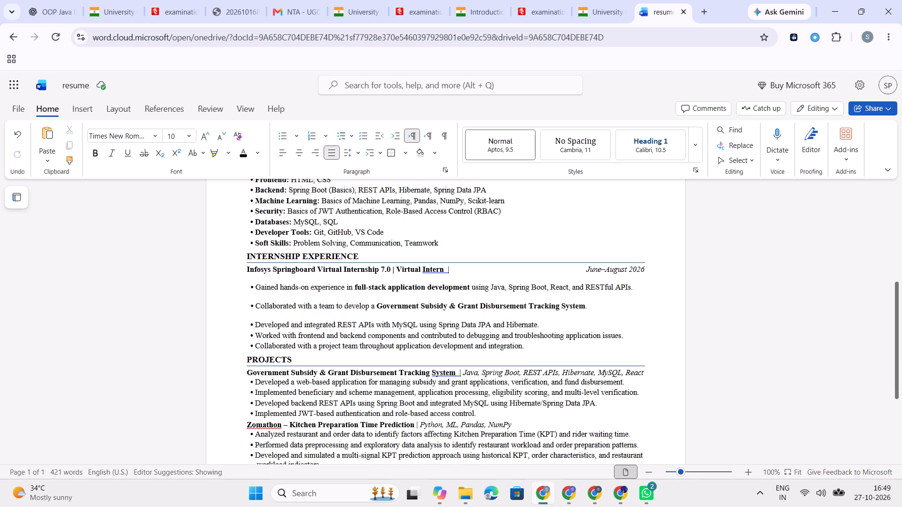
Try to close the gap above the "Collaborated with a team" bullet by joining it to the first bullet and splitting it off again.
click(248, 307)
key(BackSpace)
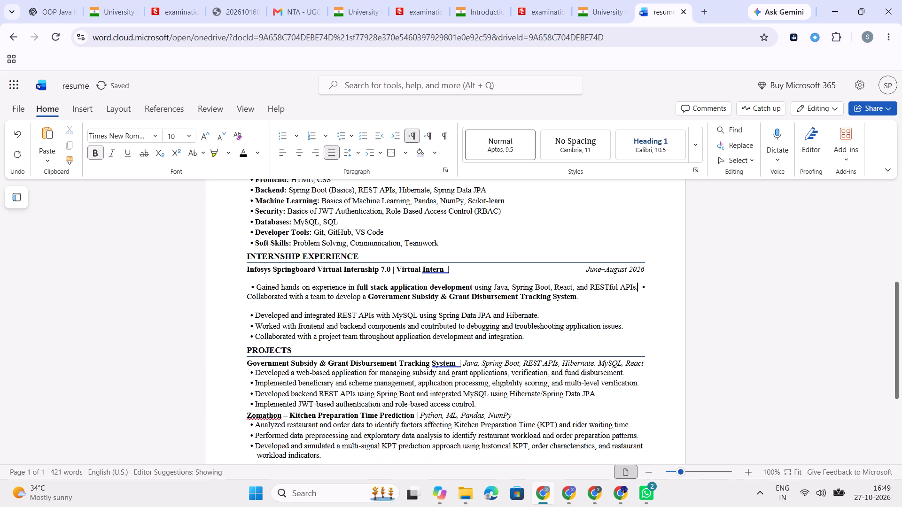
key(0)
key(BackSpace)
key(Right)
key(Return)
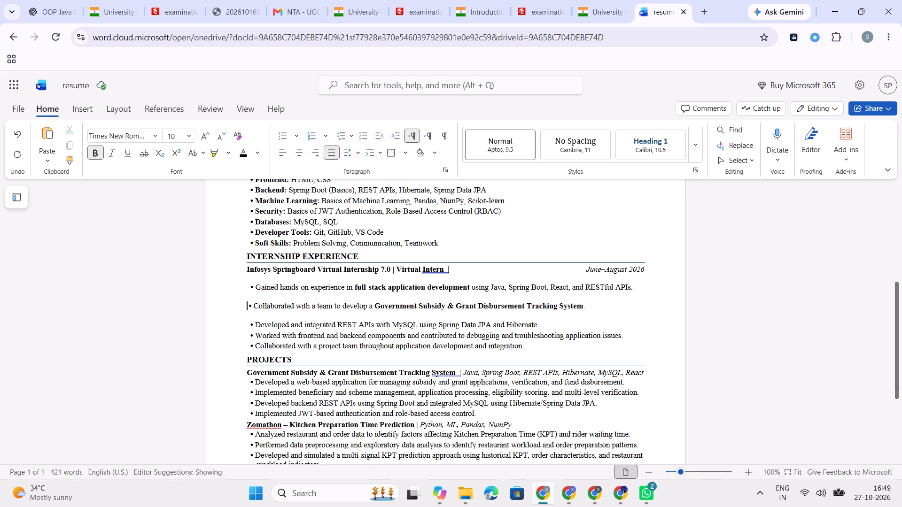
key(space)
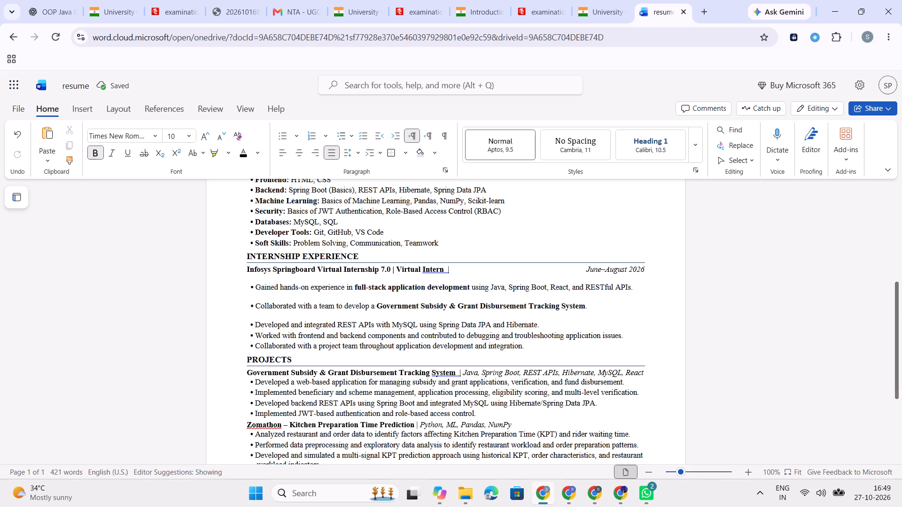
Replace "Gained" with "Completed a" at the start of the first Internship Experience bullet.
click(334, 296)
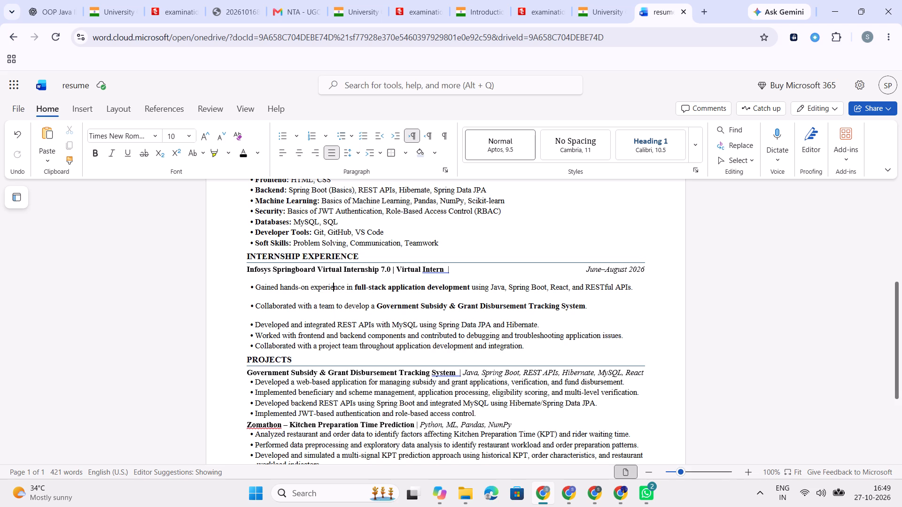
click(279, 286)
key(BackSpace)
key(BackSpace)
key(BackSpace)
key(BackSpace)
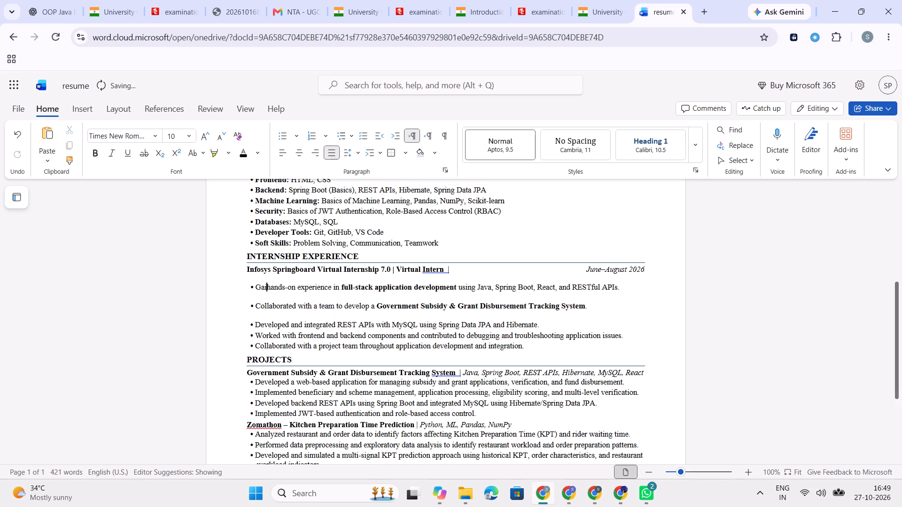
key(BackSpace)
key(BackSpace)
key(BackSpace)
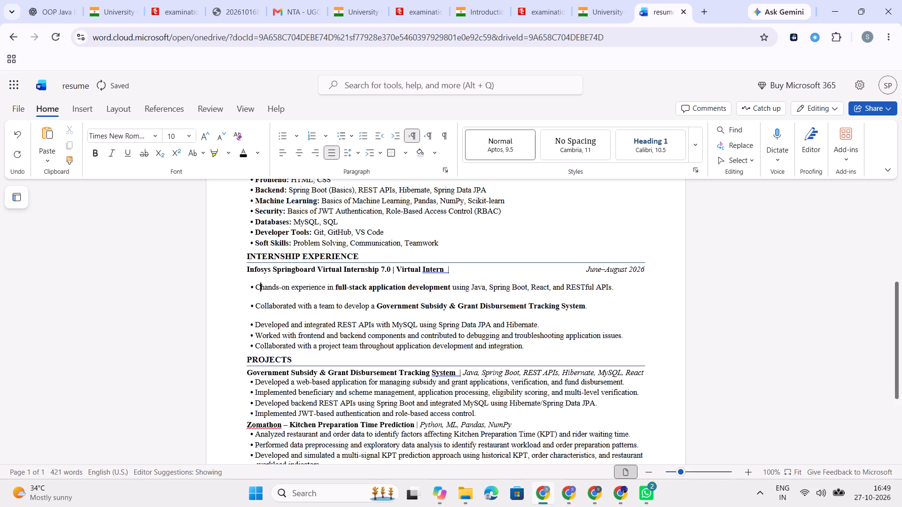
text(ompleted)
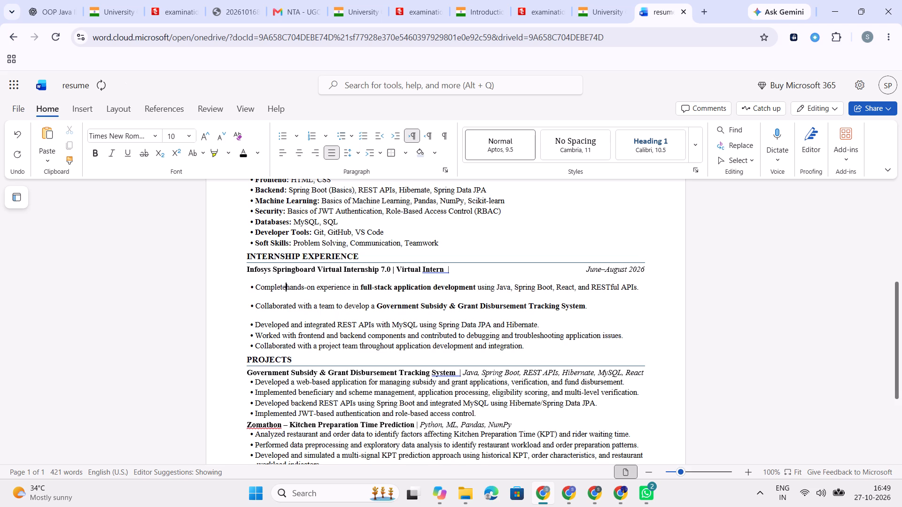
key(space)
text(a)
key(space)
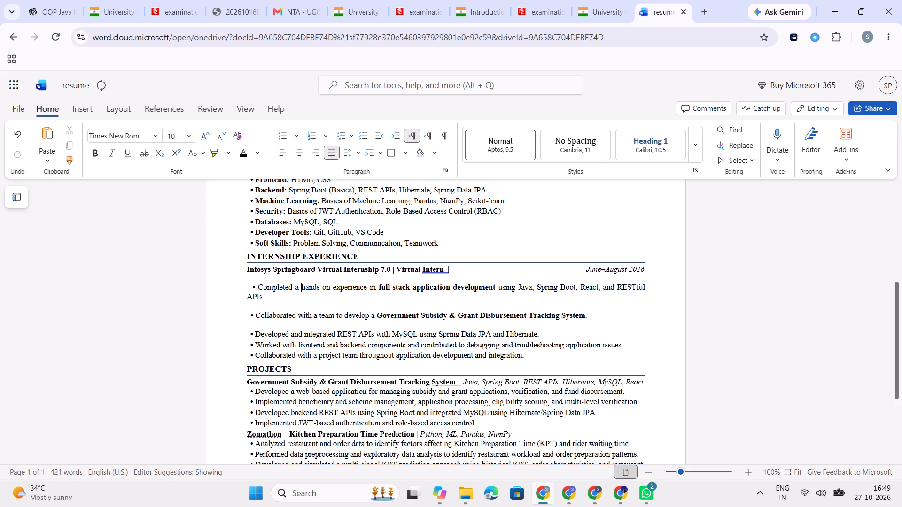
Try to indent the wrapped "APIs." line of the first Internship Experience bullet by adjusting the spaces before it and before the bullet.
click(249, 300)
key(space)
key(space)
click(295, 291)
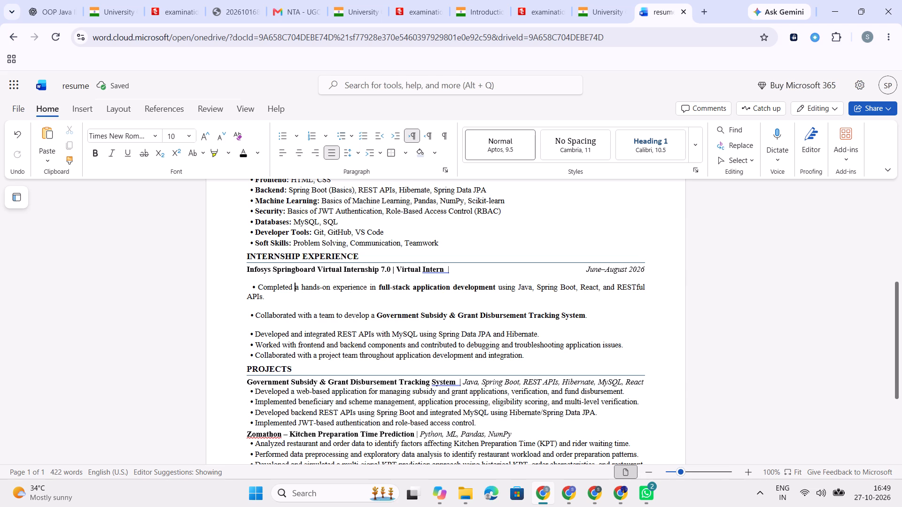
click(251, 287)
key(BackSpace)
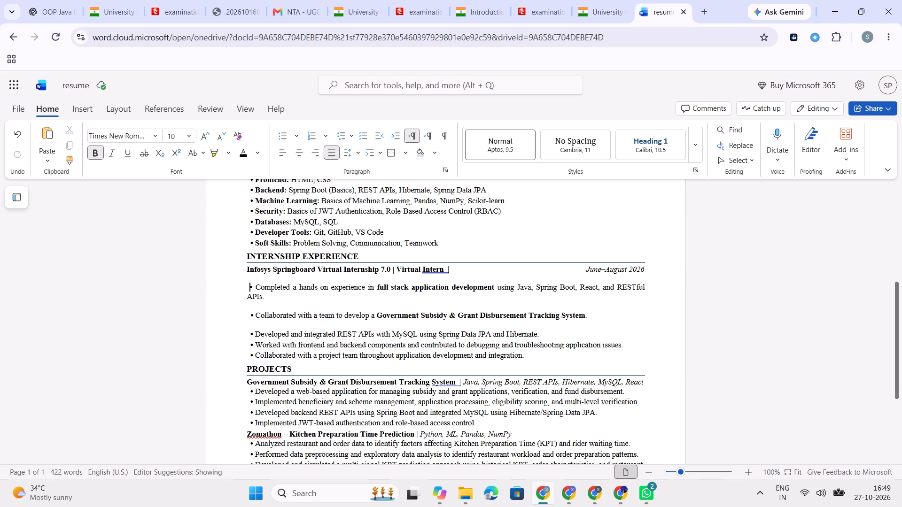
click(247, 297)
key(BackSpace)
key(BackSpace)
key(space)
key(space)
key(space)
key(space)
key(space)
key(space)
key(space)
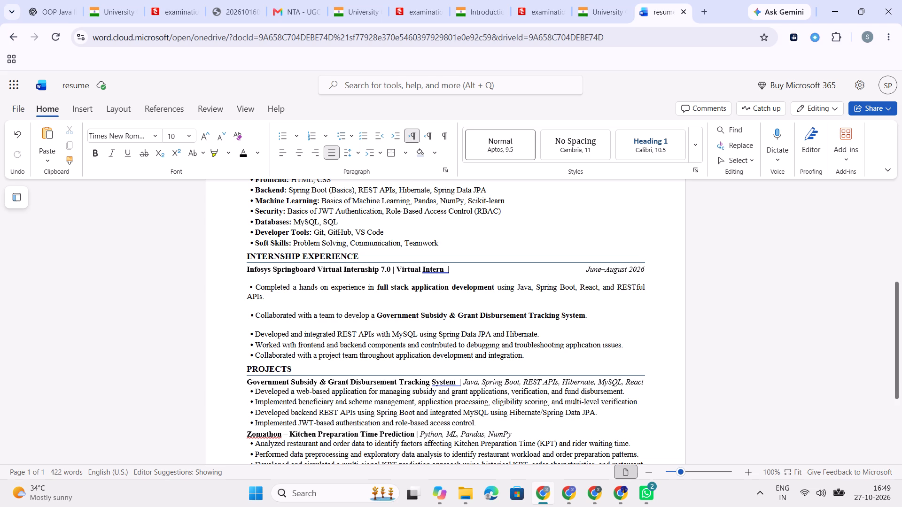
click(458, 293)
Close the gap under the Infosys Springboard heading by rejoining and re-splitting the first bullet's line, and indent the bullet by two spaces.
click(249, 287)
key(BackSpace)
key(BackSpace)
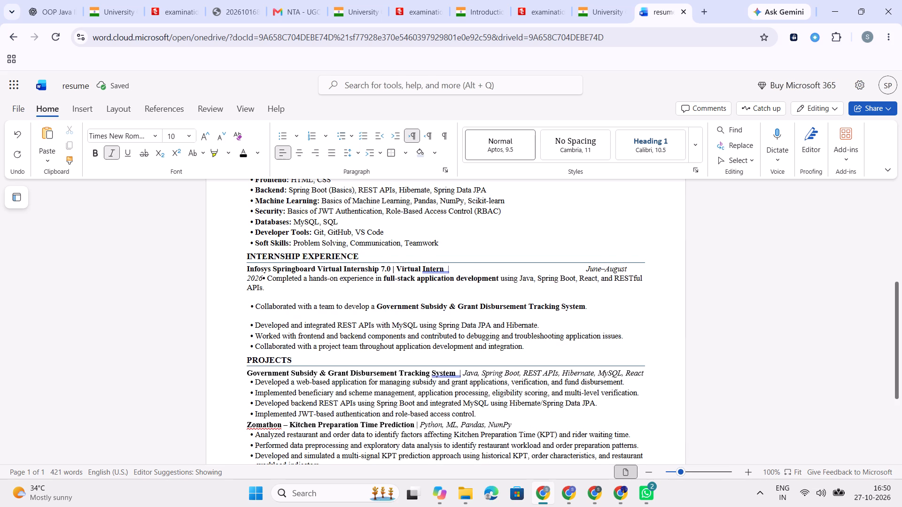
key(Return)
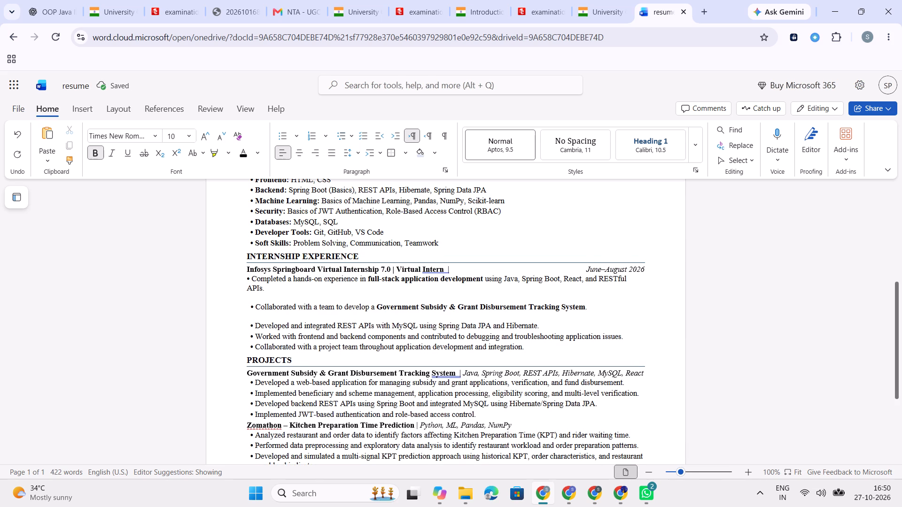
key(space)
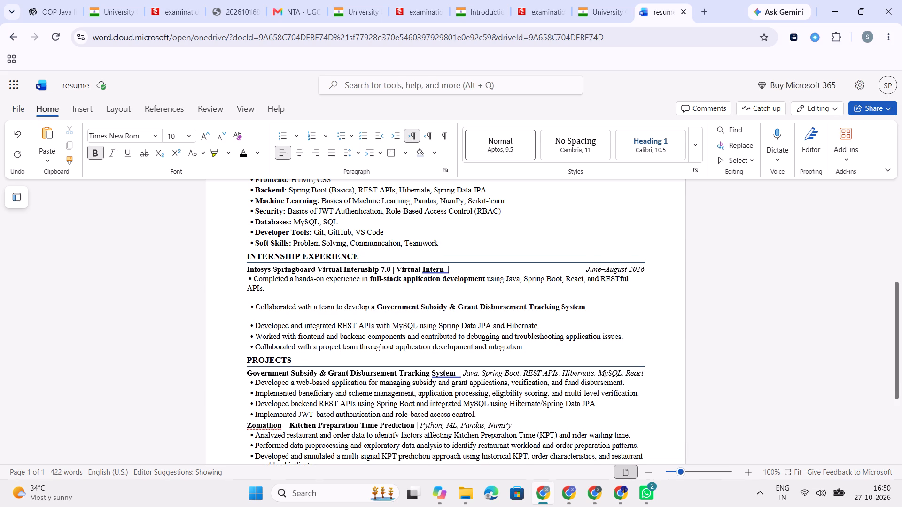
key(space)
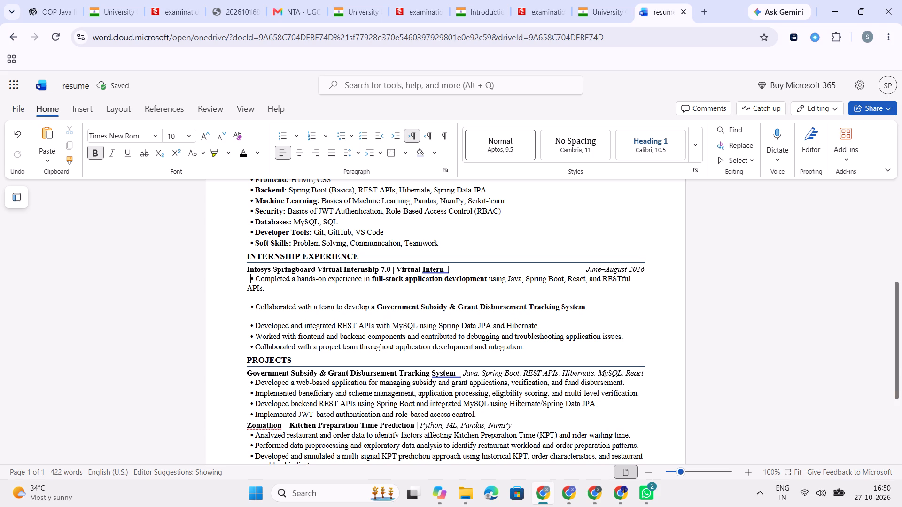
key(space)
key(BackSpace)
Delete the space between "React," and "and" in the first Internship Experience bullet.
scroll(491, 267, right, 1)
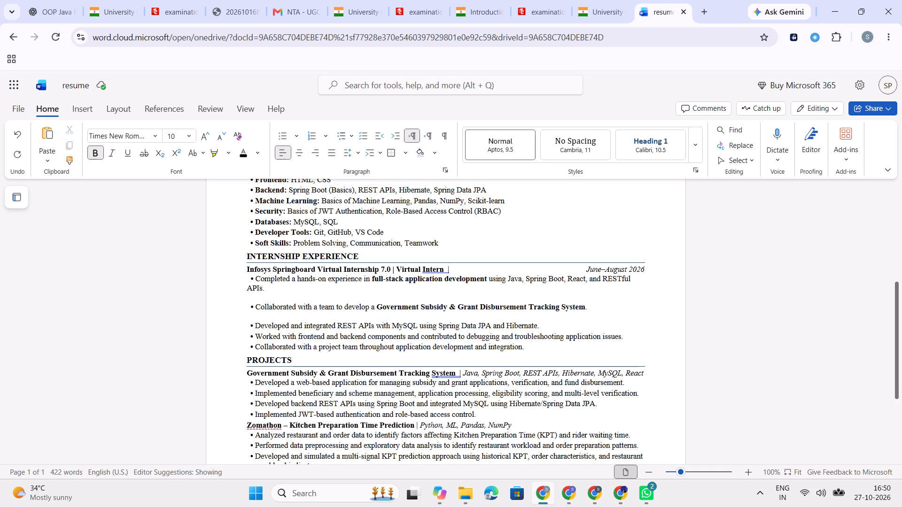
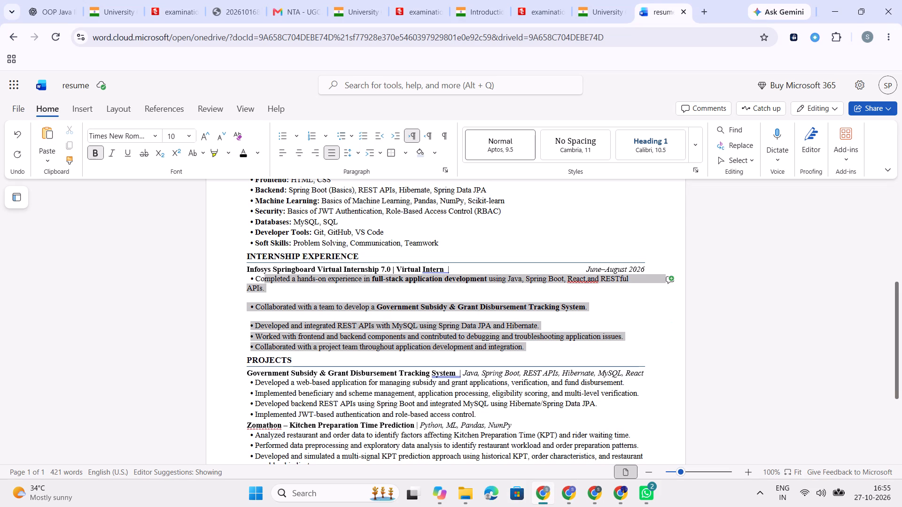
drag(264, 277, 255, 278)
key(BackSpace)
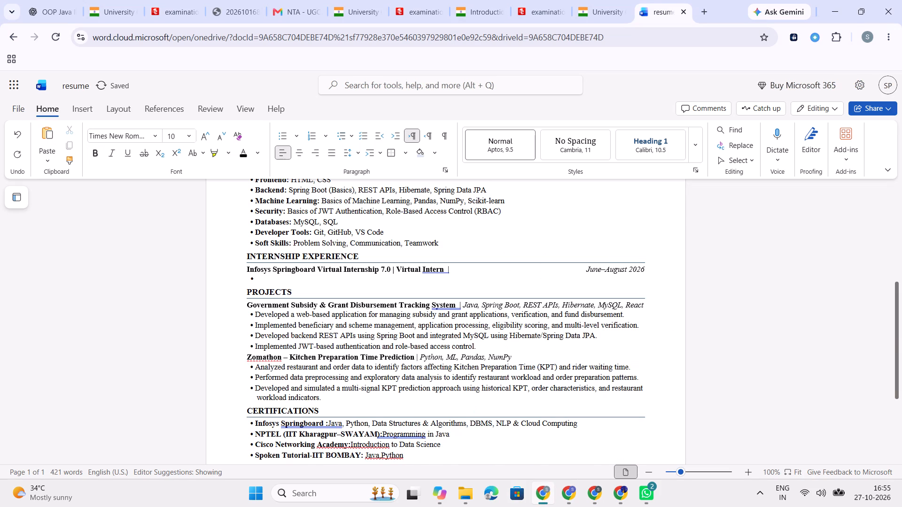
key(ctrl+v)
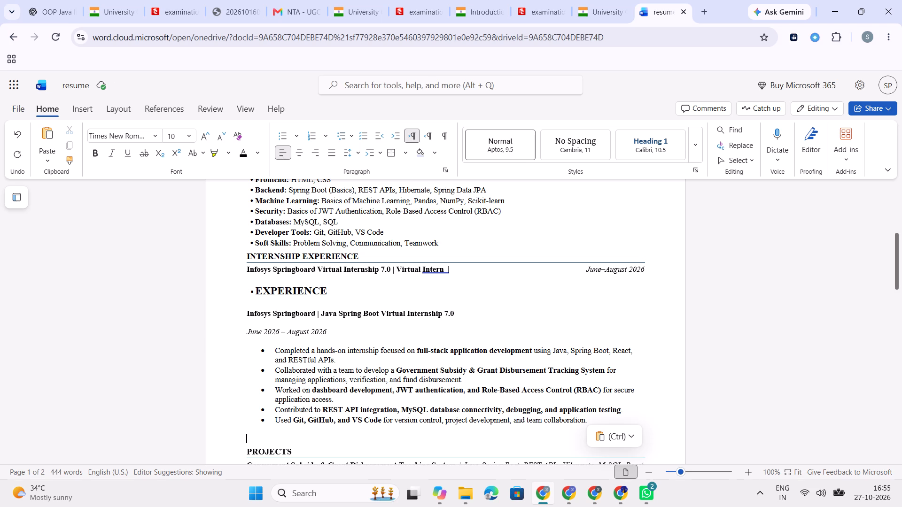
Shorten the INTERNSHIP EXPERIENCE section heading to EXPERIENCE.
click(302, 254)
key(BackSpace)
key(BackSpace)
key(BackSpace)
key(BackSpace)
key(BackSpace)
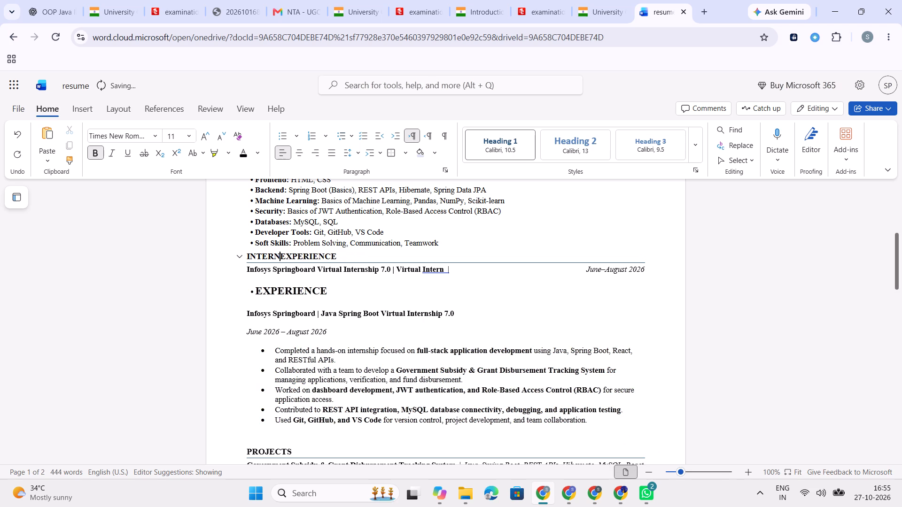
key(BackSpace)
click(302, 254)
key(BackSpace)
key(BackSpace)
key(BackSpace)
key(BackSpace)
key(BackSpace)
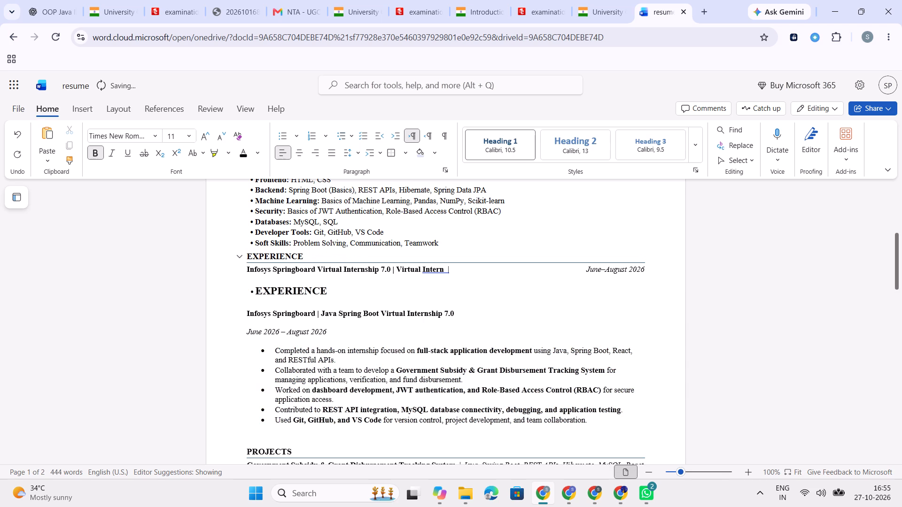
scroll(303, 266, up, 1)
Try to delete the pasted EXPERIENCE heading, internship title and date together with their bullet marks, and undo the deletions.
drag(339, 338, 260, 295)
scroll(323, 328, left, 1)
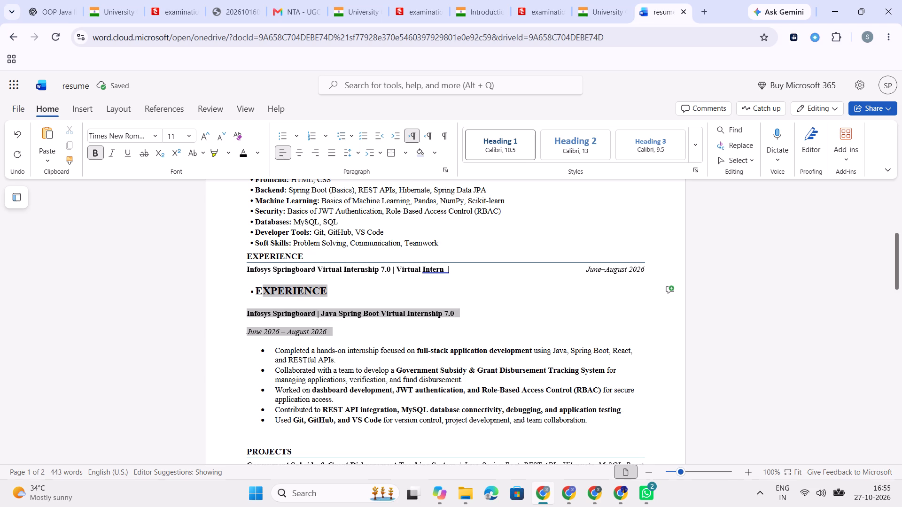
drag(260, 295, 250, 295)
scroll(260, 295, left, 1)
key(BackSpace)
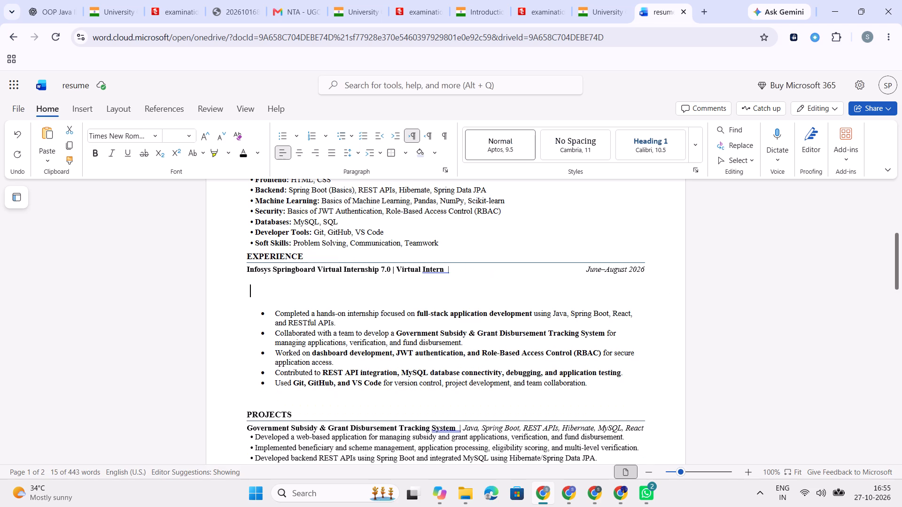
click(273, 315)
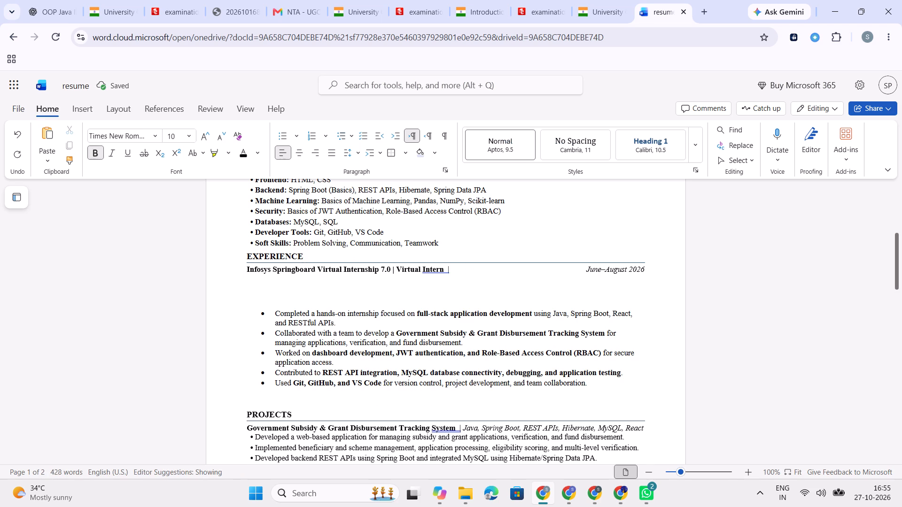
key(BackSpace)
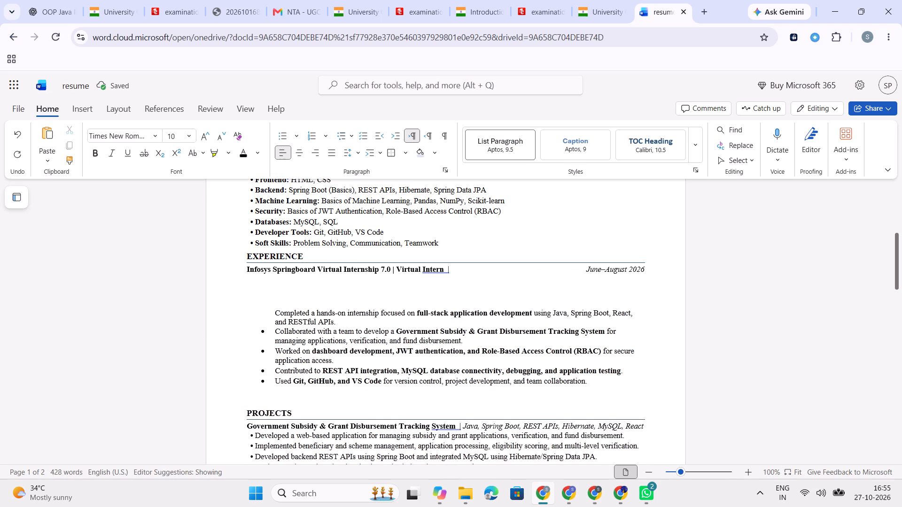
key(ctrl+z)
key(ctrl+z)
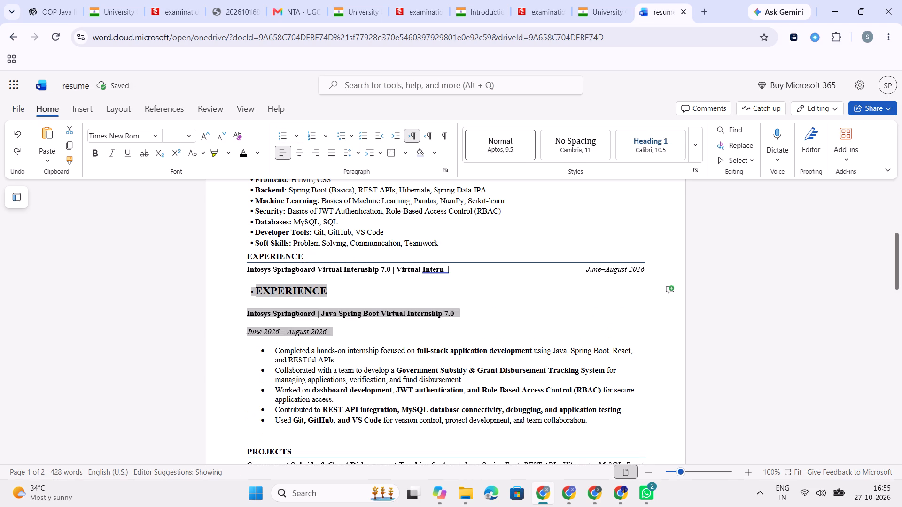
Delete the duplicate pasted EXPERIENCE heading, internship title and date lines, keeping the original bullet mark.
click(322, 332)
drag(341, 331, 313, 309)
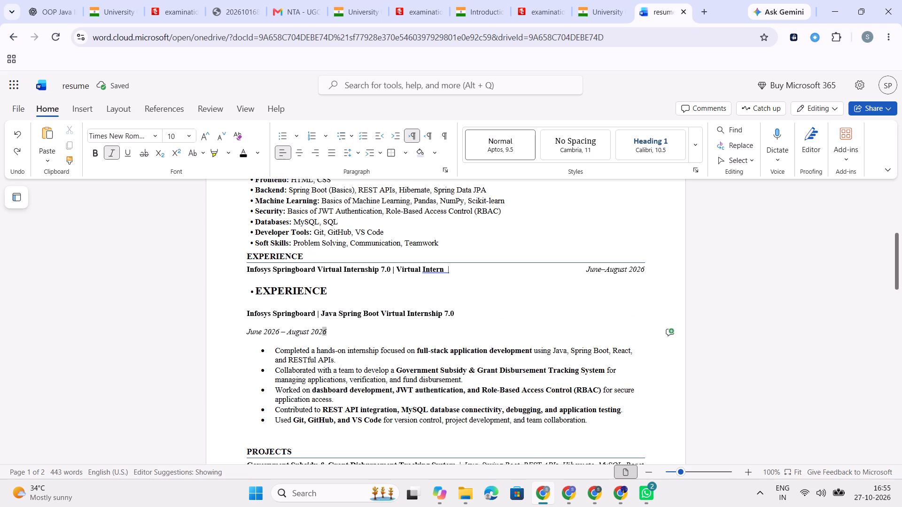
drag(313, 309, 255, 291)
key(BackSpace)
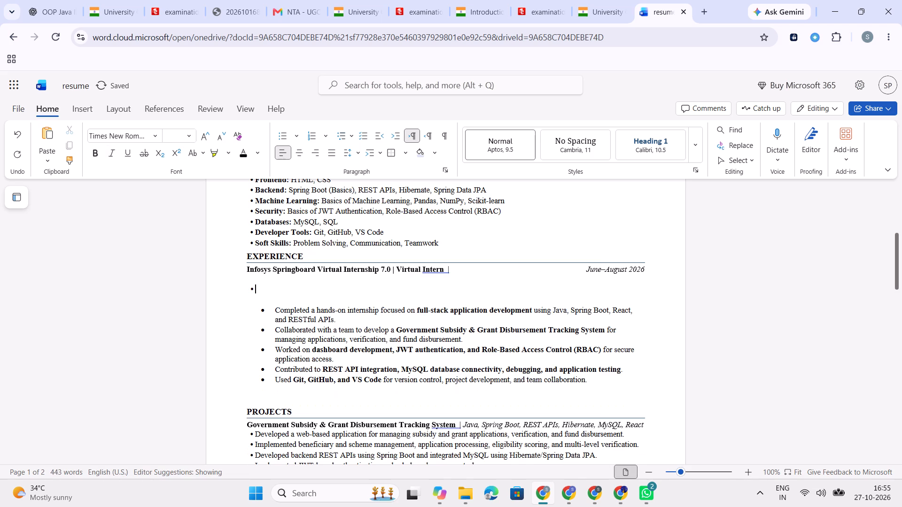
Join the "Completed a hands-on internship" text to the empty bullet above it and add a space before "RESTful APIs.".
click(271, 312)
key(BackSpace)
key(BackSpace)
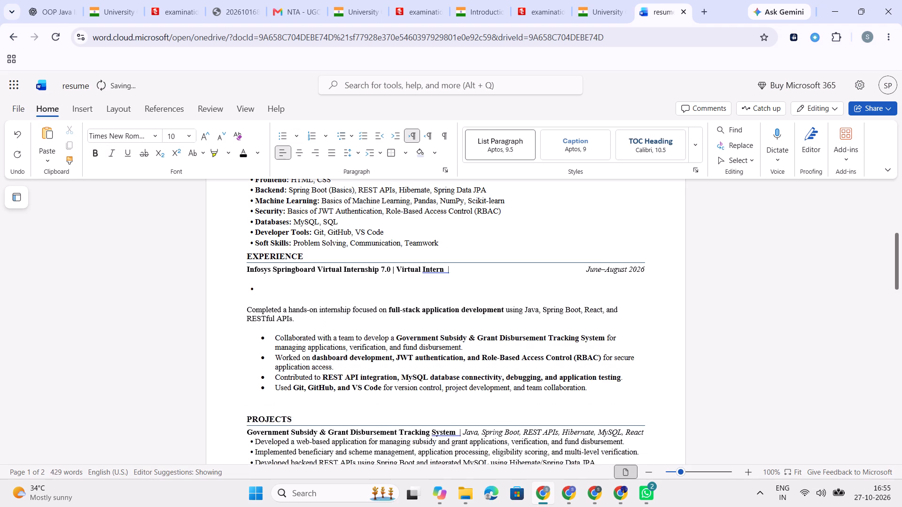
key(BackSpace)
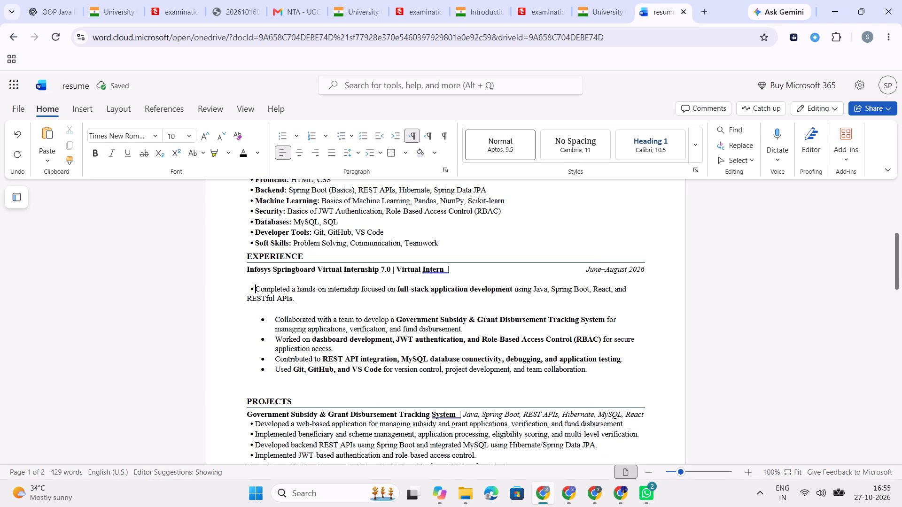
click(246, 297)
key(space)
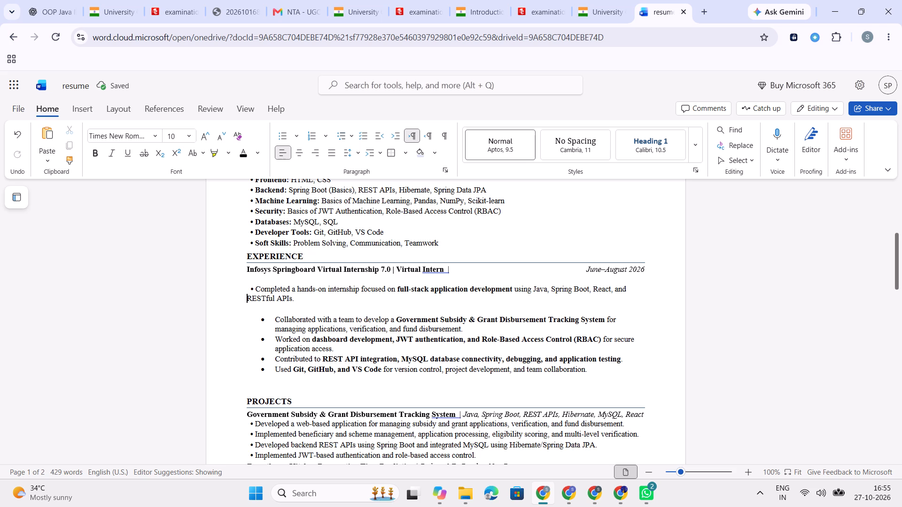
click(264, 282)
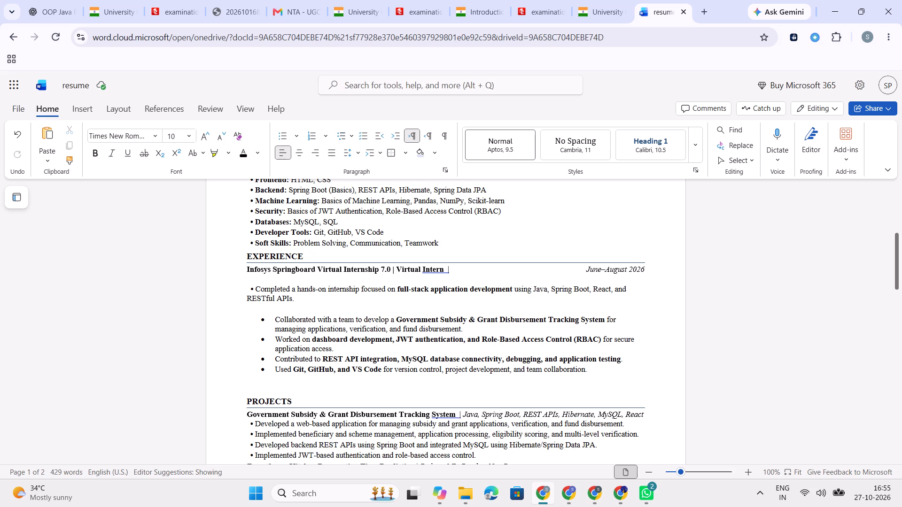
Remove the gap between the Infosys Springboard title line and the first Experience bullet, keeping them on separate lines.
click(253, 288)
key(Left)
key(BackSpace)
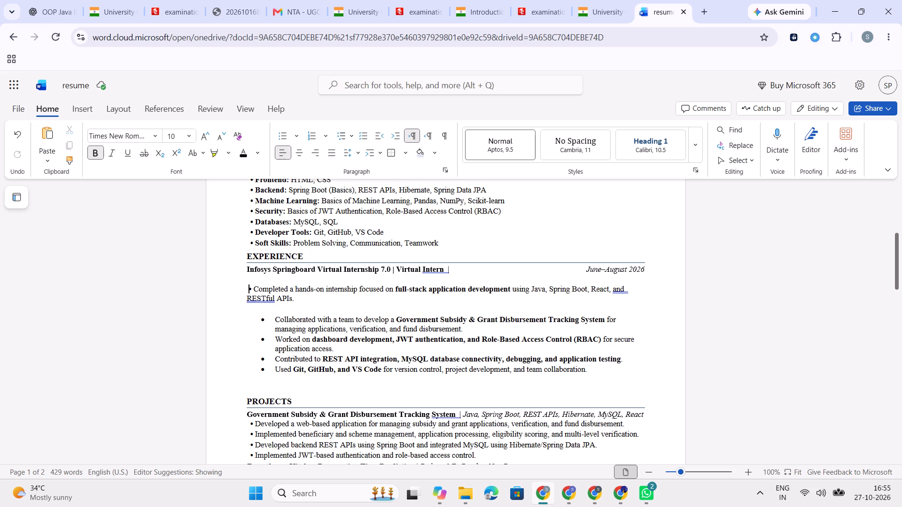
key(BackSpace)
key(BackSpace)
key(Return)
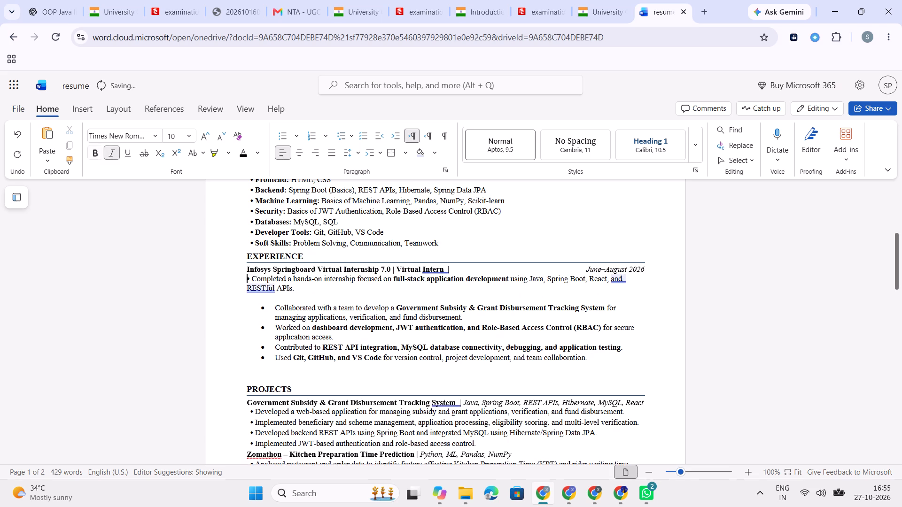
click(253, 288)
click(253, 288)
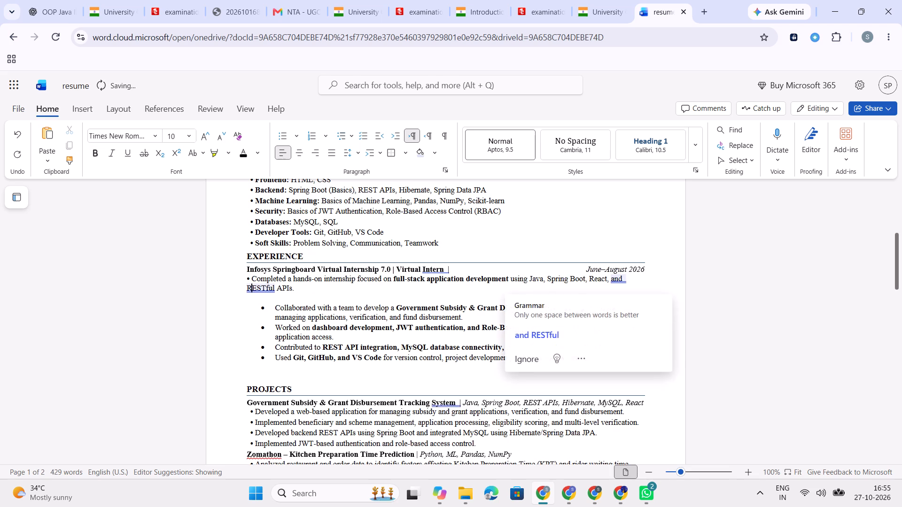
click(230, 267)
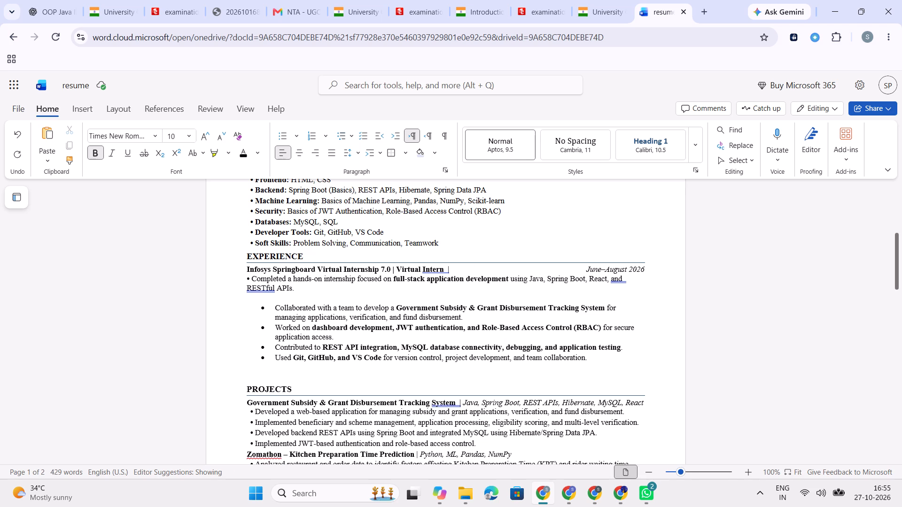
Indent the first Experience bullet by two spaces and add two more spaces before its wrapped "RESTful APIs." text.
click(248, 278)
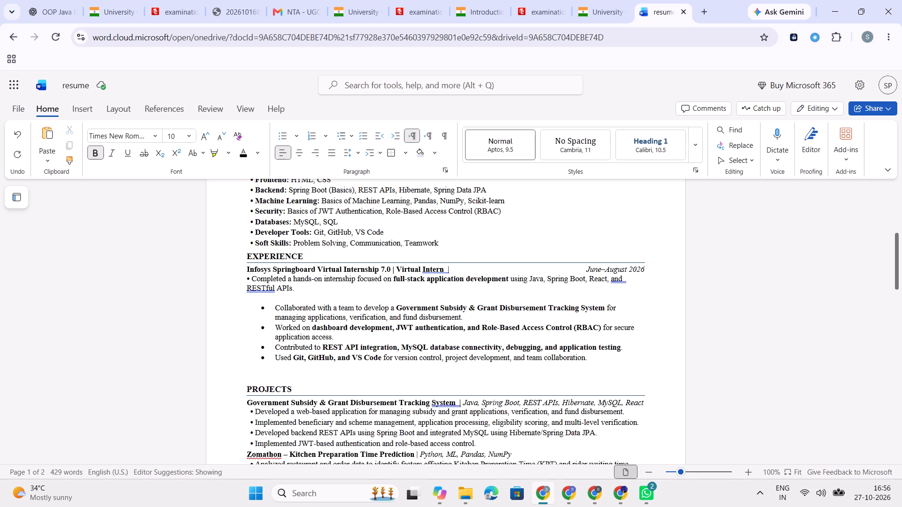
key(space)
key(space)
key(space)
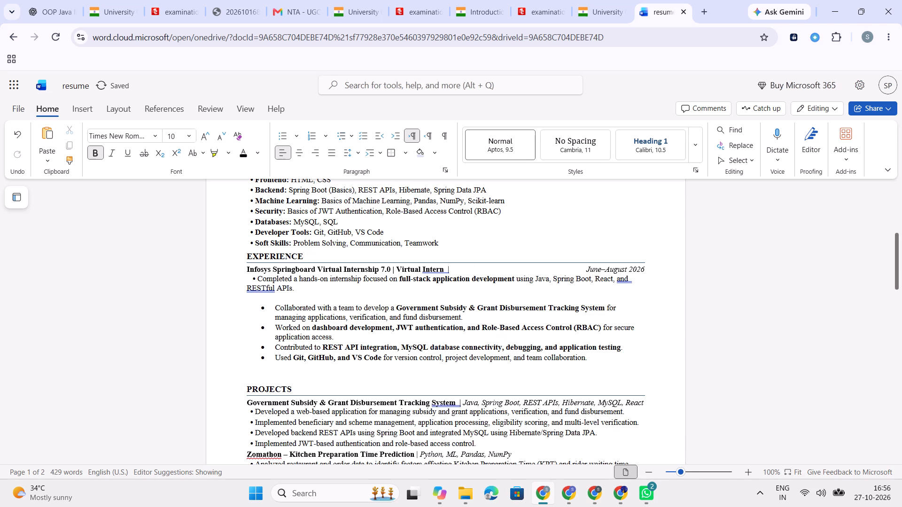
key(space)
click(249, 290)
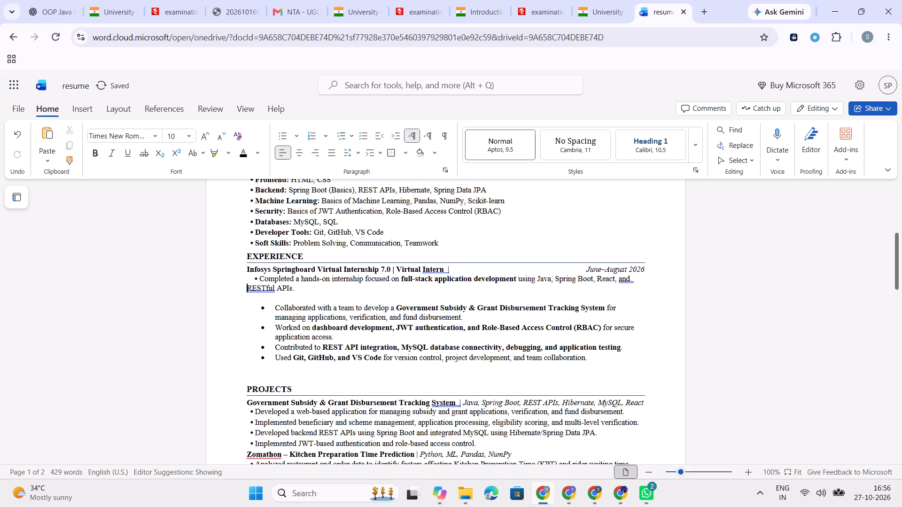
key(space)
key(space)
click(253, 279)
key(BackSpace)
key(BackSpace)
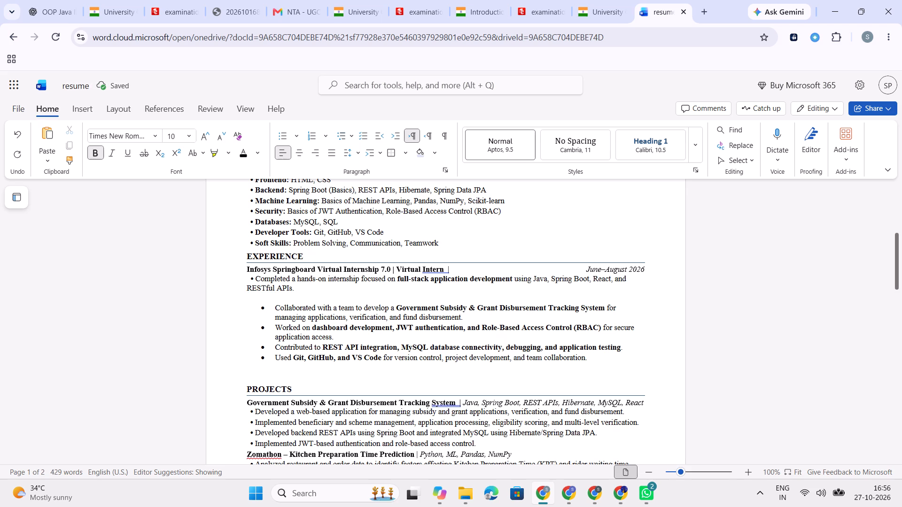
Undo the manual spacing and joining edits on the first Experience bullet until "Completed a hands-on internship" is a list bullet again.
click(271, 311)
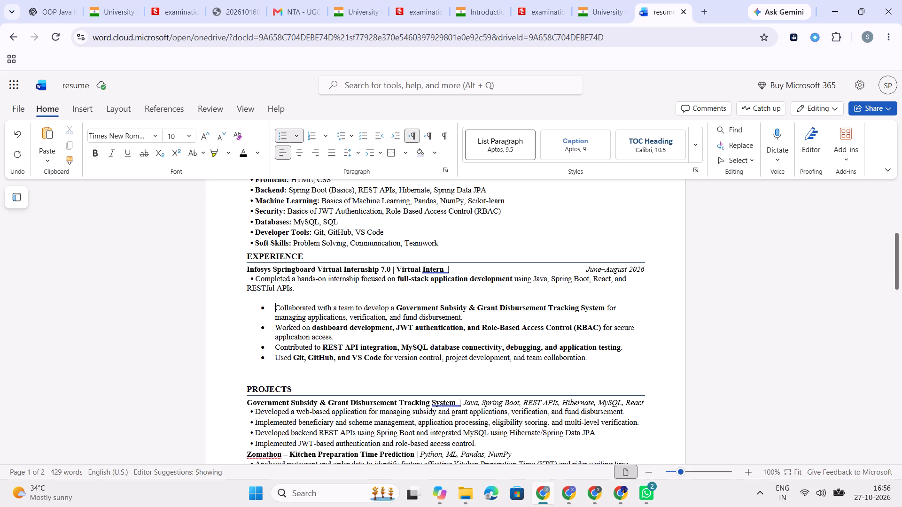
key(ctrl+z)
key(ctrl+z)
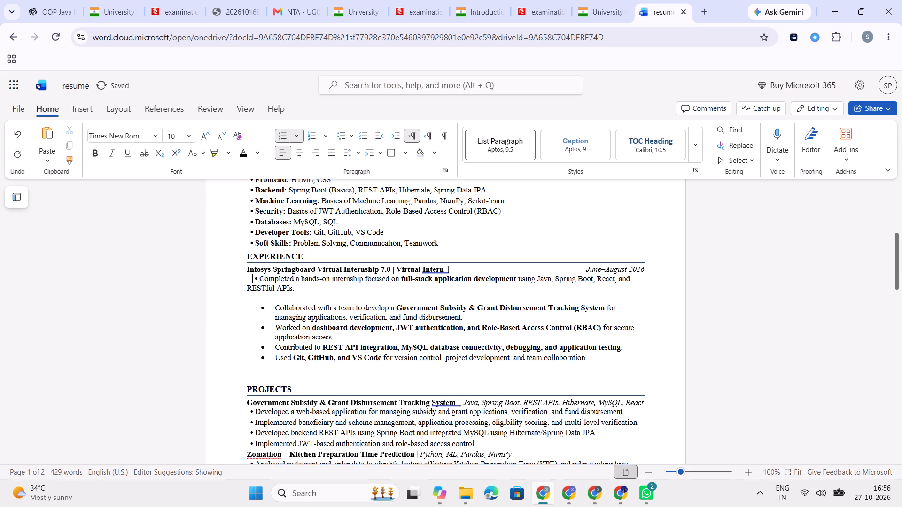
key(ctrl+z)
key(ctrl+z)
key(ctrl+z)
key(ctrl+z)
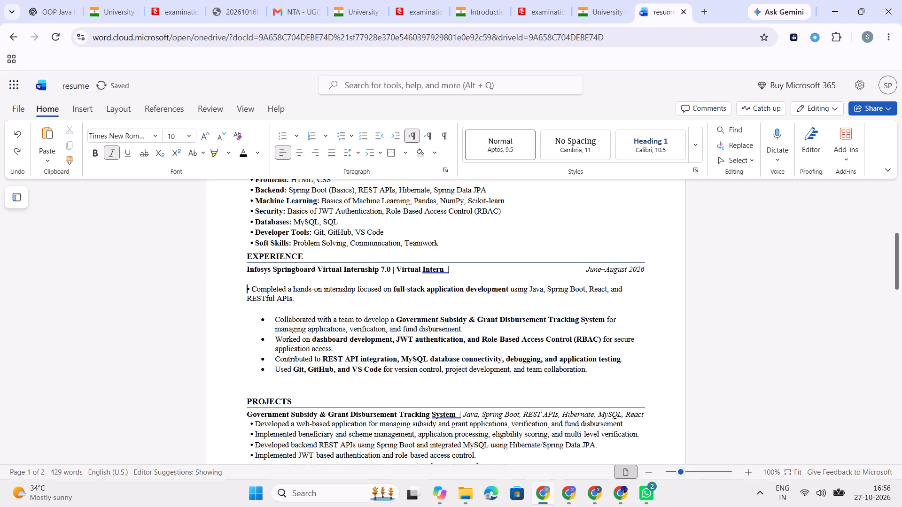
key(ctrl+z)
key(ctrl+z)
key(ctrl+z)
key(ctrl+z)
key(ctrl+z)
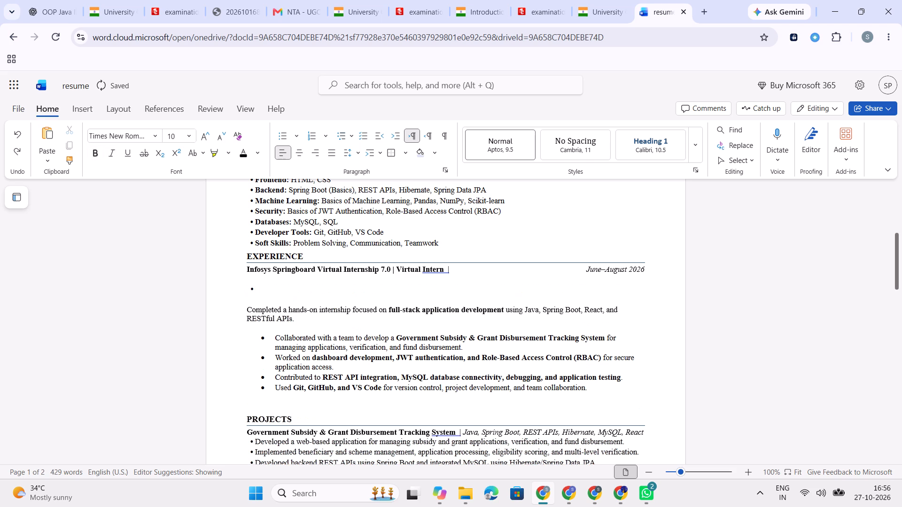
key(ctrl+z)
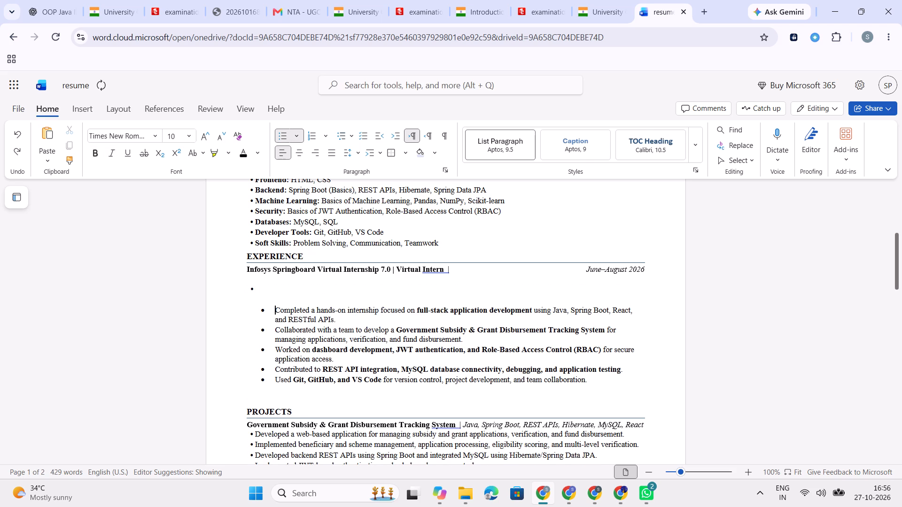
Delete the stray bullet mark and its empty line between the Infosys Springboard title line and the Experience bullet list.
click(275, 297)
text(\\)
key(BackSpace)
key(BackSpace)
key(BackSpace)
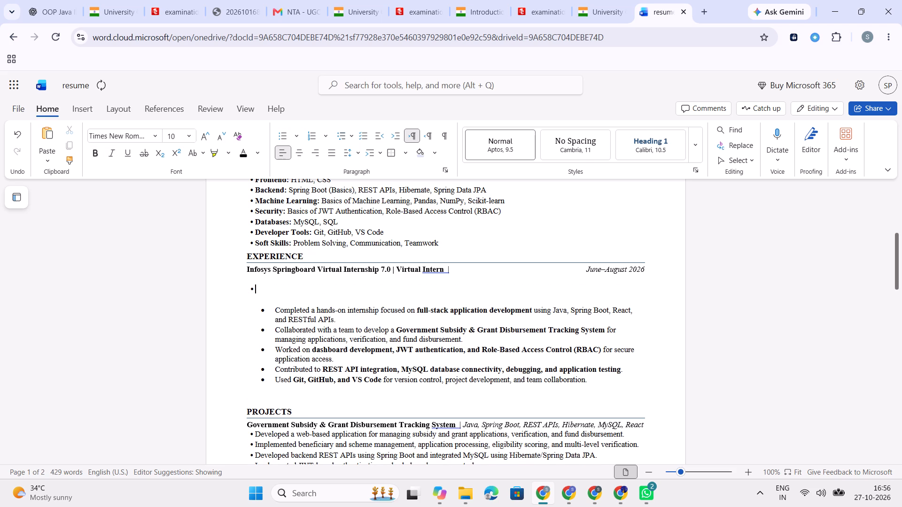
key(BackSpace)
key(BackSpace)
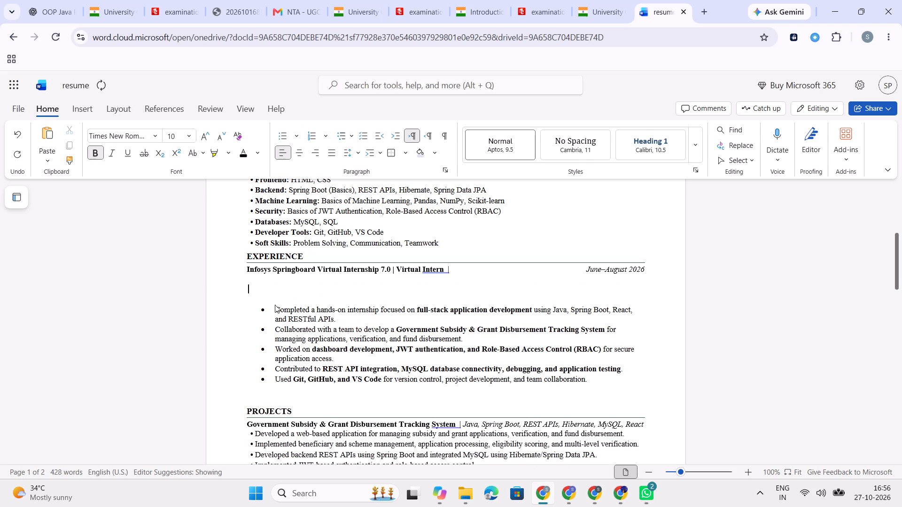
click(255, 311)
key(BackSpace)
key(BackSpace)
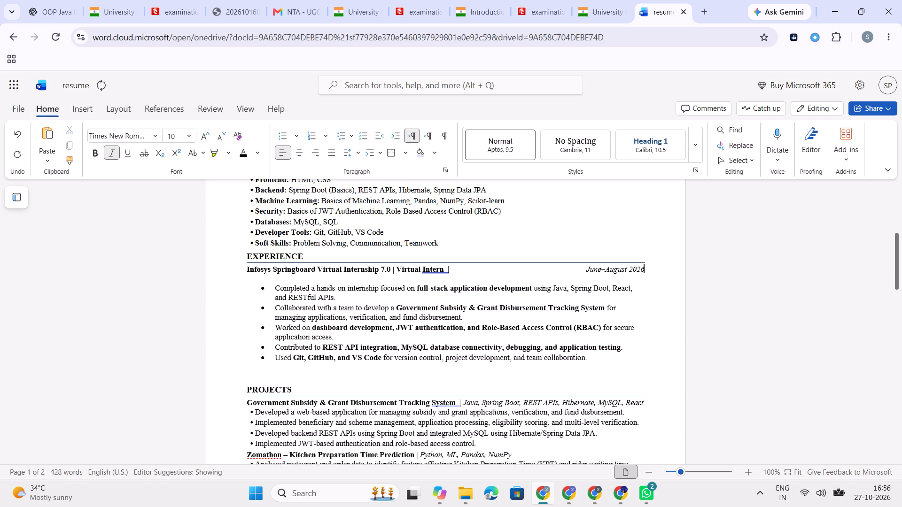
Trim the spaces before the June–August 2026 dates on the Infosys Springboard title line to shift the dates toward the title.
click(587, 272)
key(BackSpace)
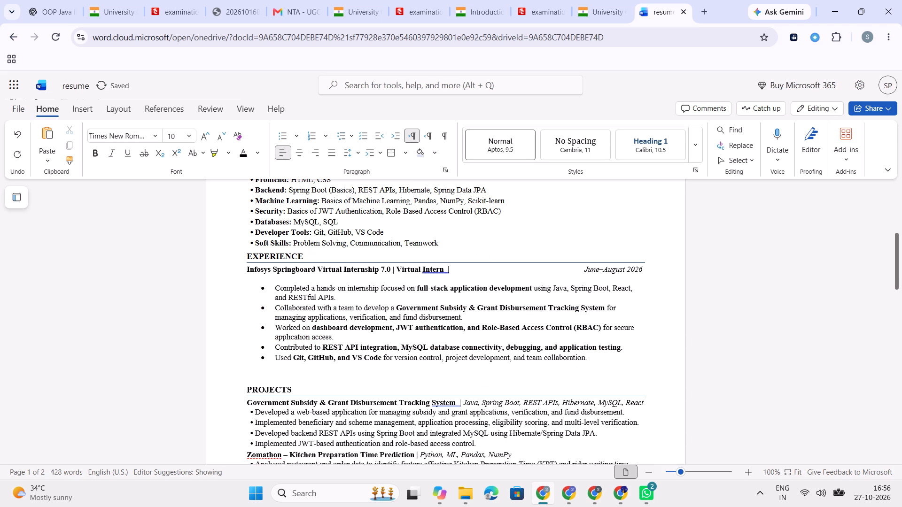
key(BackSpace)
key(BackSpace)
key(BackSpace)
key(BackSpace)
key(BackSpace)
key(BackSpace)
key(BackSpace)
Change the internship dates to "June 2026–August 2026" and remove a bit more space before them so they fit on the title line.
key(Right)
key(Right)
key(Right)
key(Right)
key(2)
key(BackSpace)
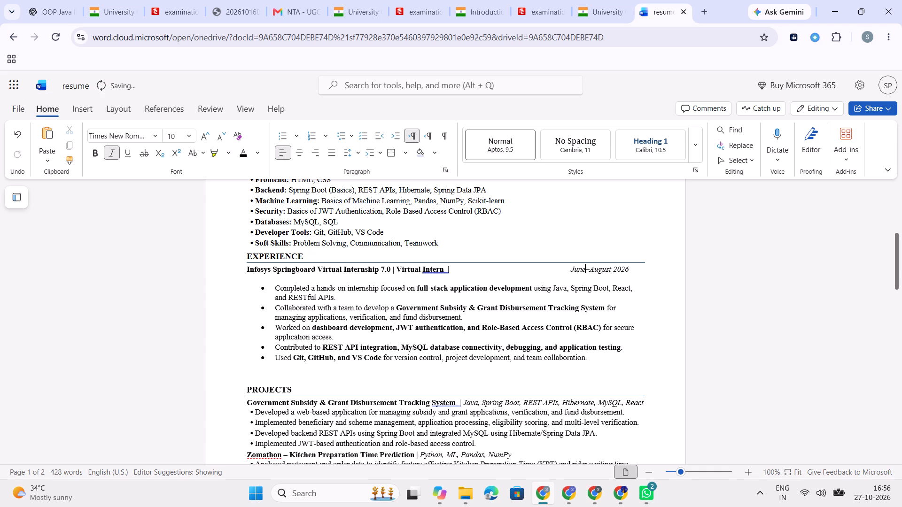
key(space)
text(2026)
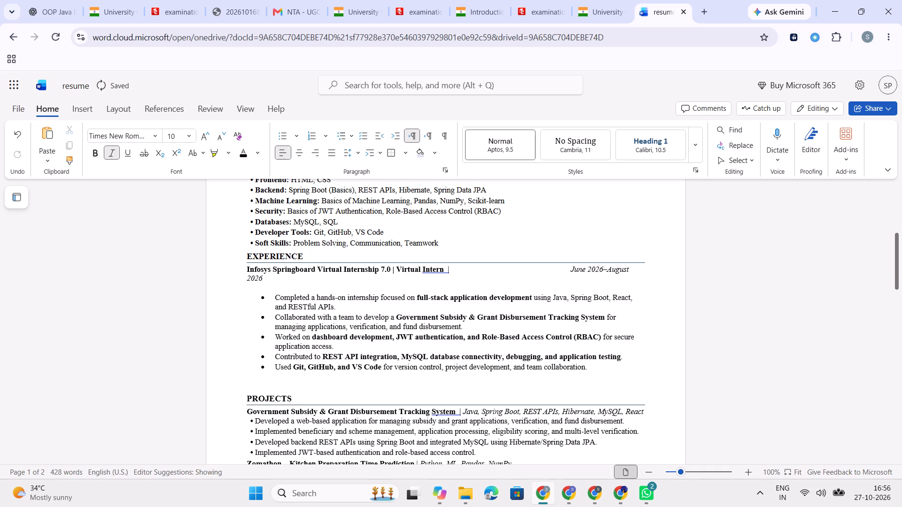
click(563, 272)
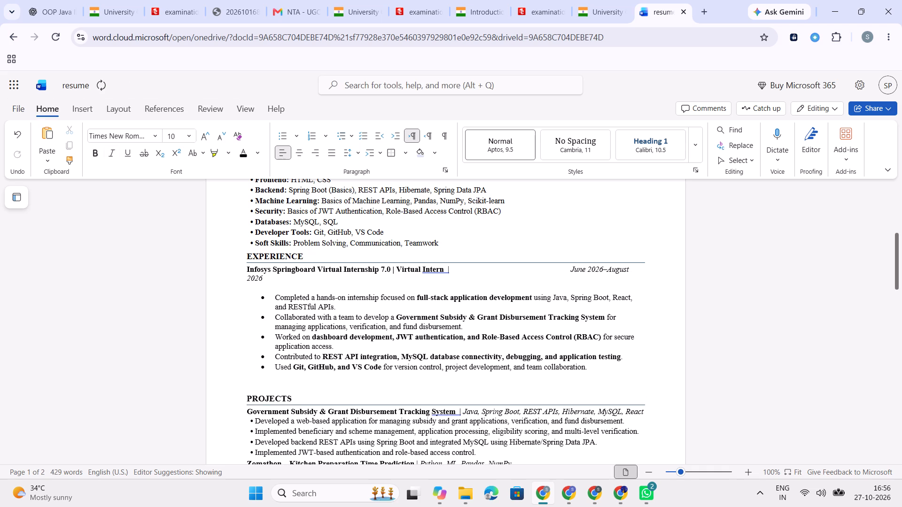
key(BackSpace)
scroll(459, 288, left, 1)
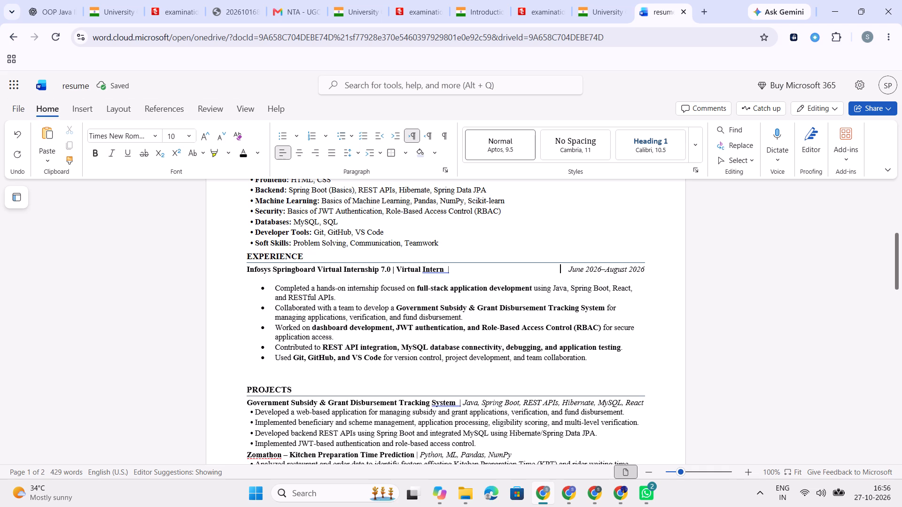
Remove the bold formatting from "full-stack application development" in the first Experience bullet.
scroll(447, 333, down, 1)
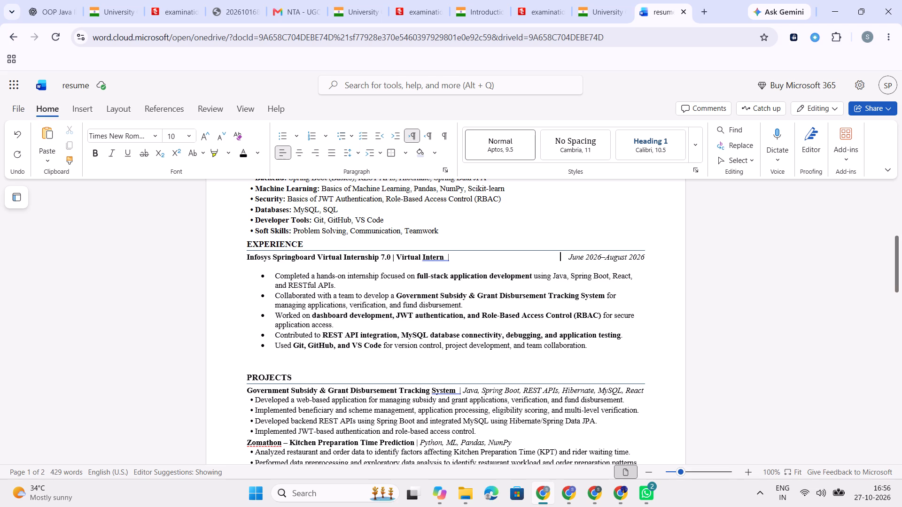
drag(415, 275, 508, 271)
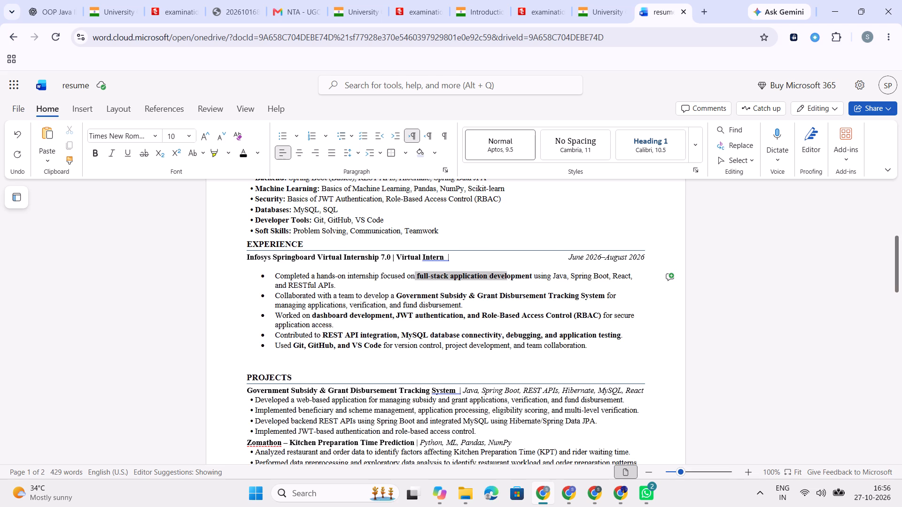
drag(508, 271, 532, 276)
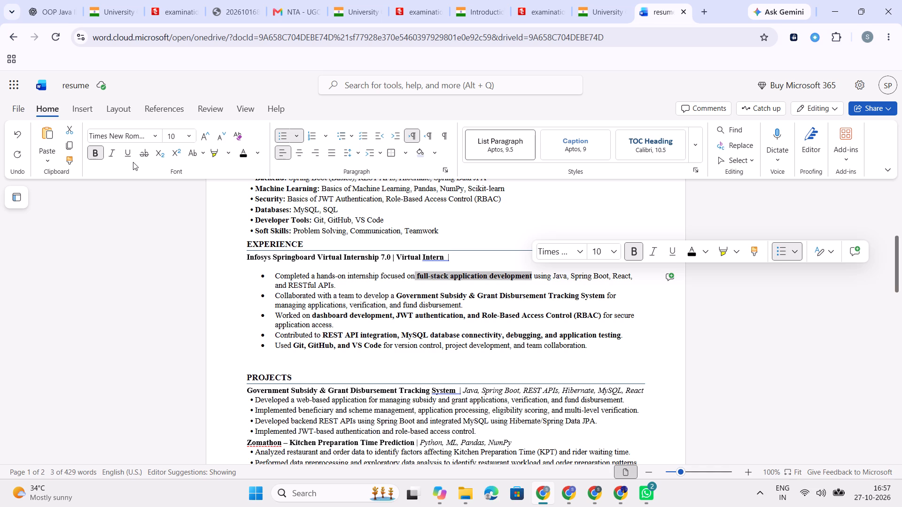
click(96, 153)
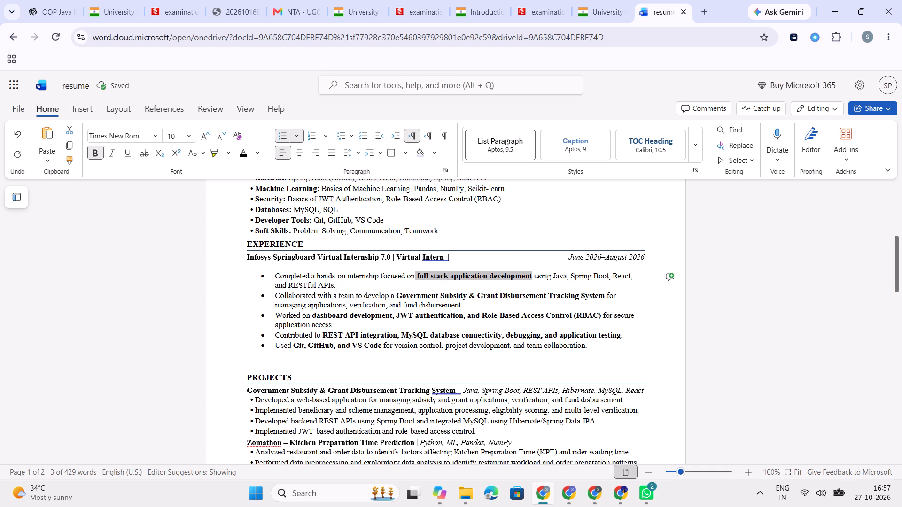
click(100, 147)
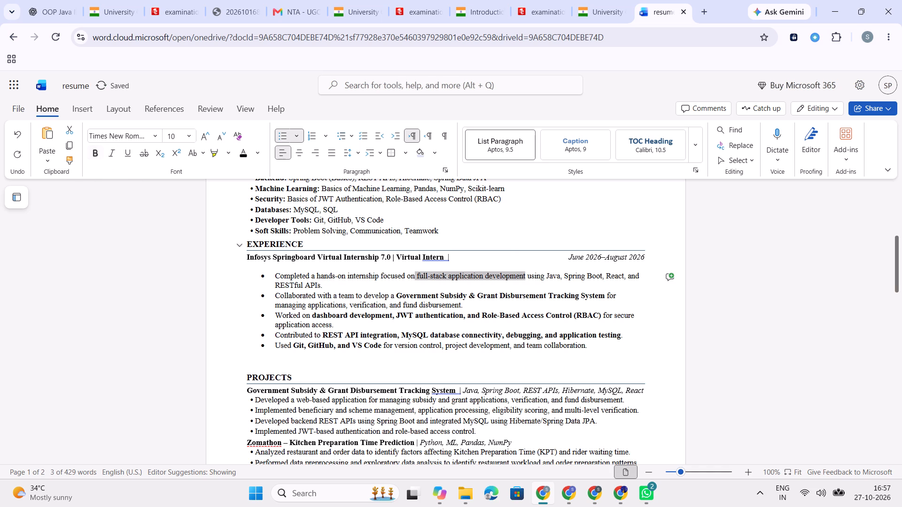
Make "Java, Spring Boot, React, and RESTful APIs." bold in the first Experience bullet.
drag(546, 276, 446, 292)
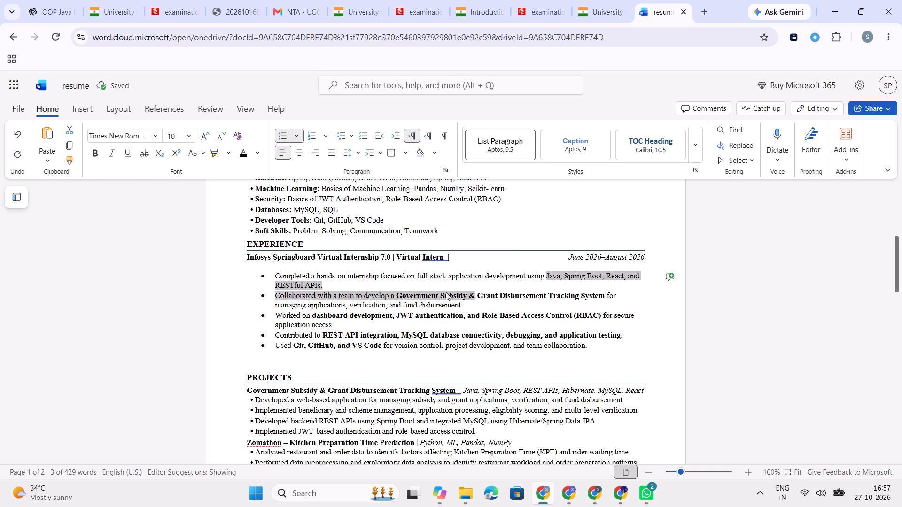
drag(446, 292, 324, 285)
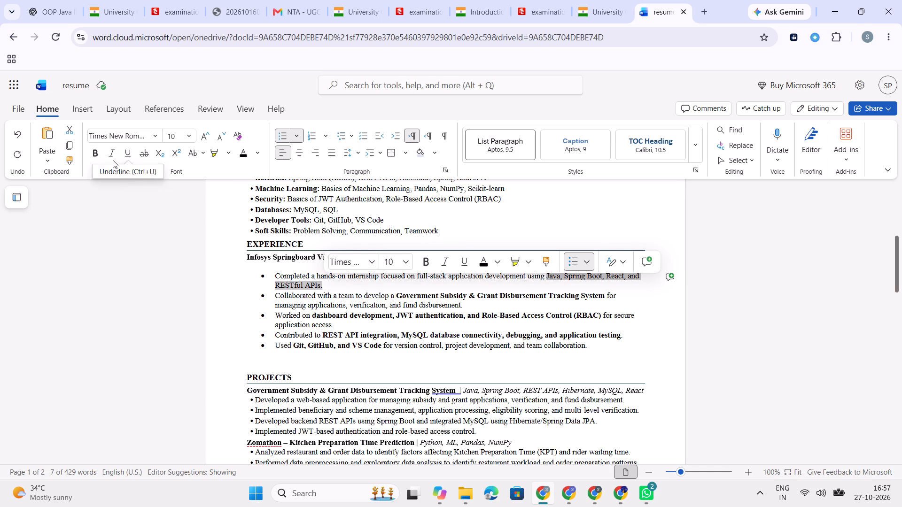
click(94, 152)
click(376, 289)
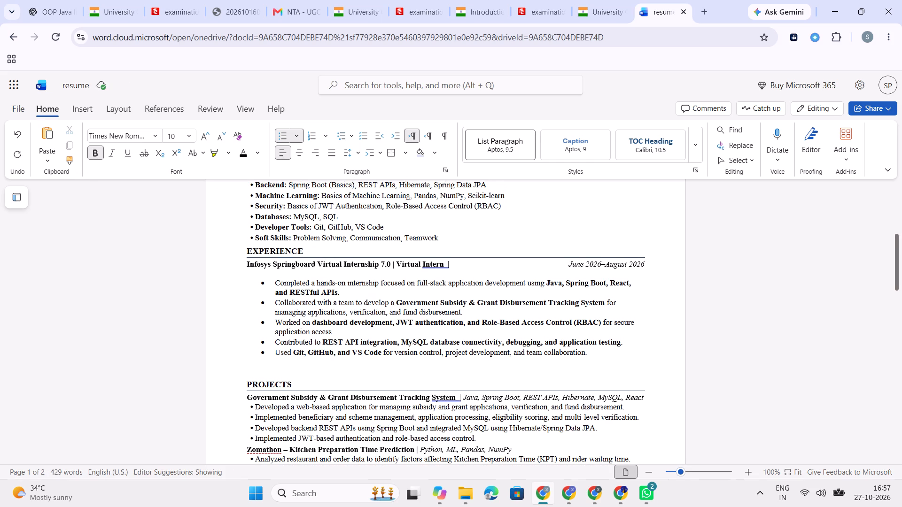
Delete the empty line between the last Experience bullet and the PROJECTS heading.
scroll(540, 308, up, 1)
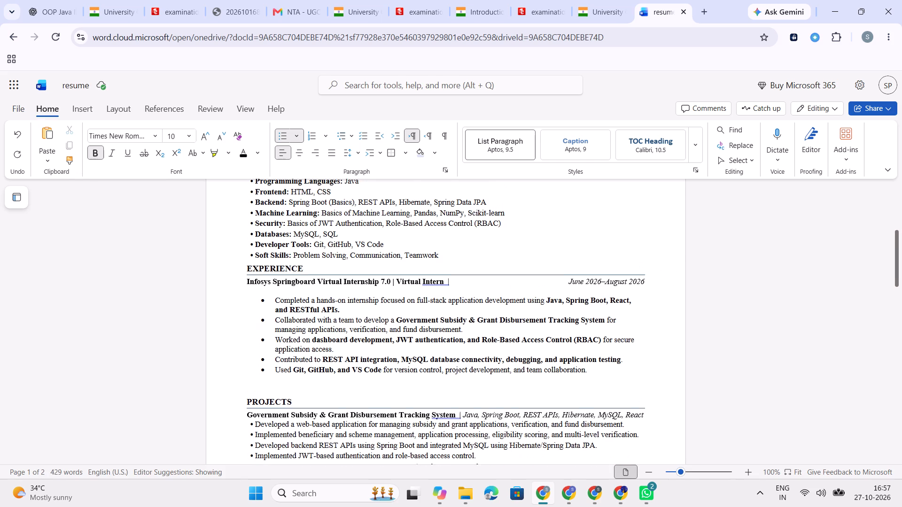
scroll(540, 308, up, 1)
click(334, 207)
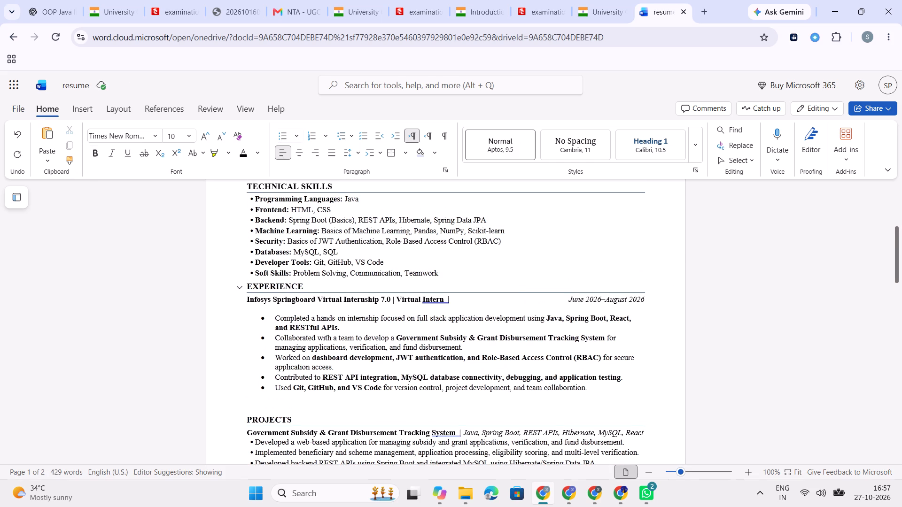
scroll(403, 301, down, 1)
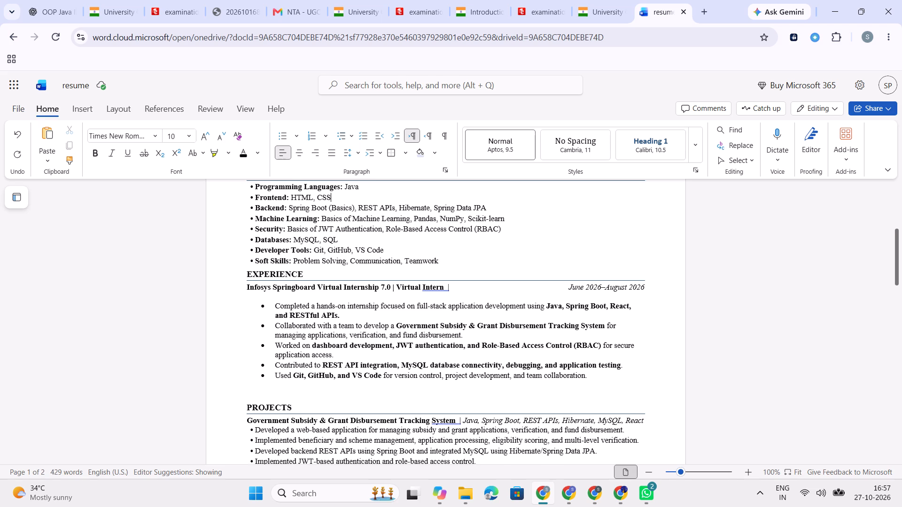
scroll(479, 363, down, 1)
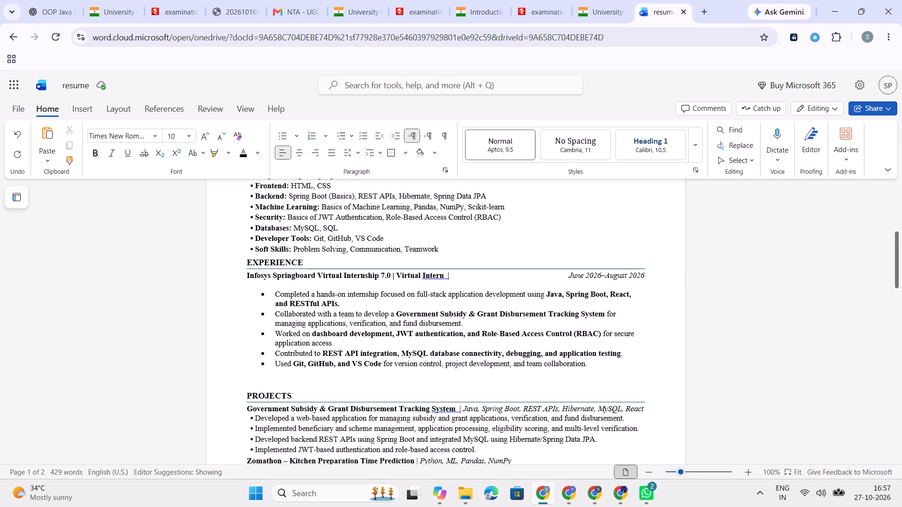
scroll(451, 335, down, 1)
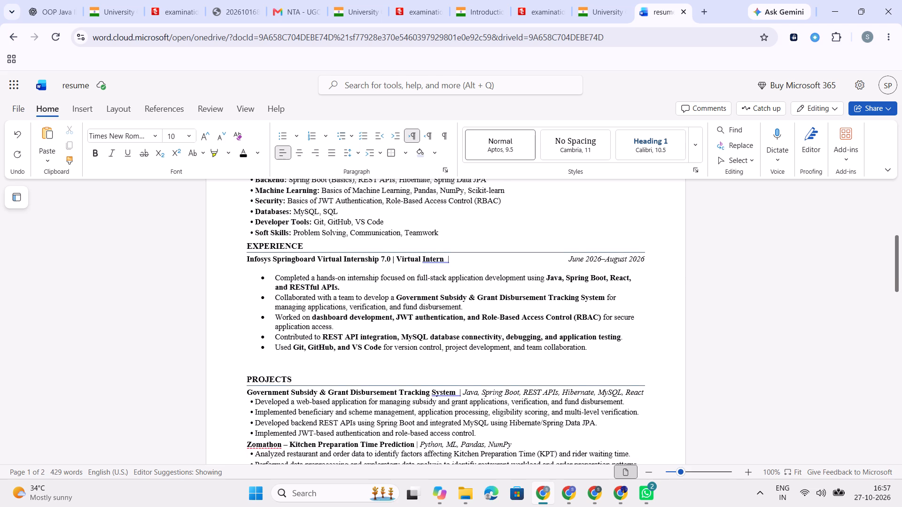
scroll(347, 336, down, 1)
click(269, 306)
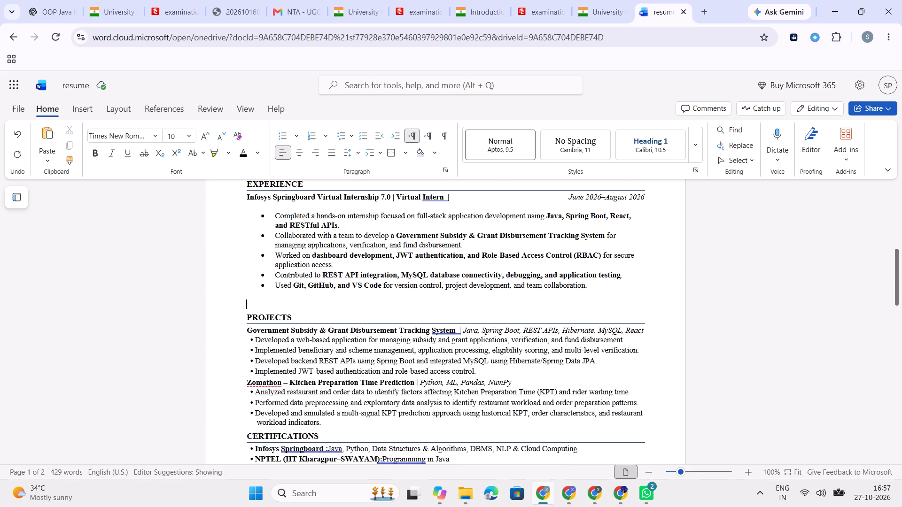
key(BackSpace)
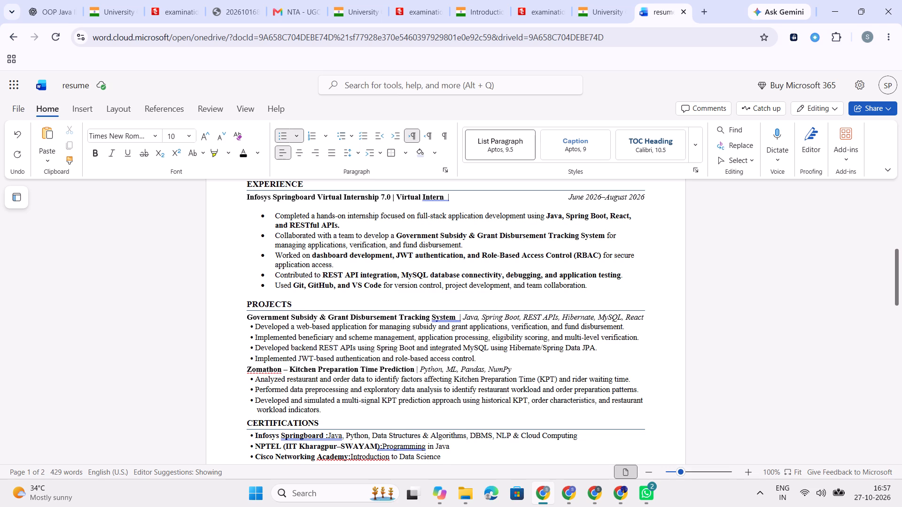
Review the resume's layout from the Certifications section back up to the Professional Summary.
scroll(458, 300, up, 1)
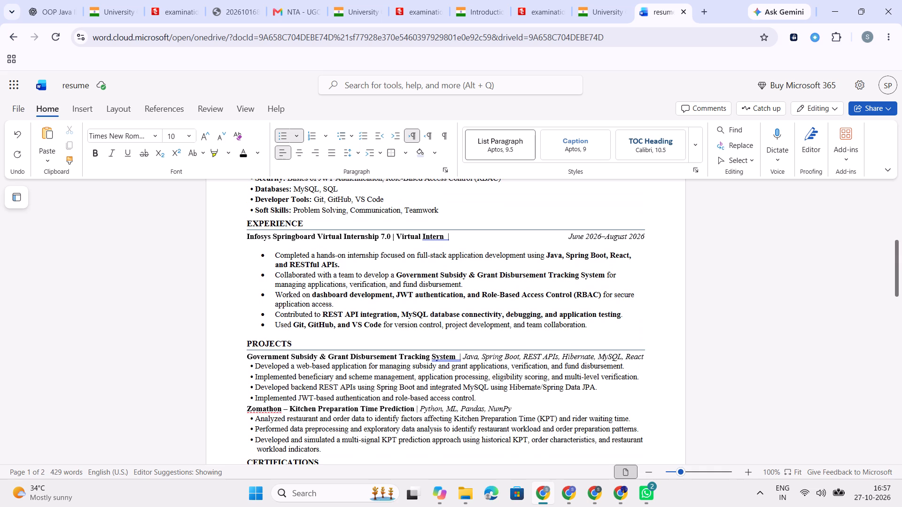
scroll(486, 301, down, 1)
scroll(302, 337, down, 1)
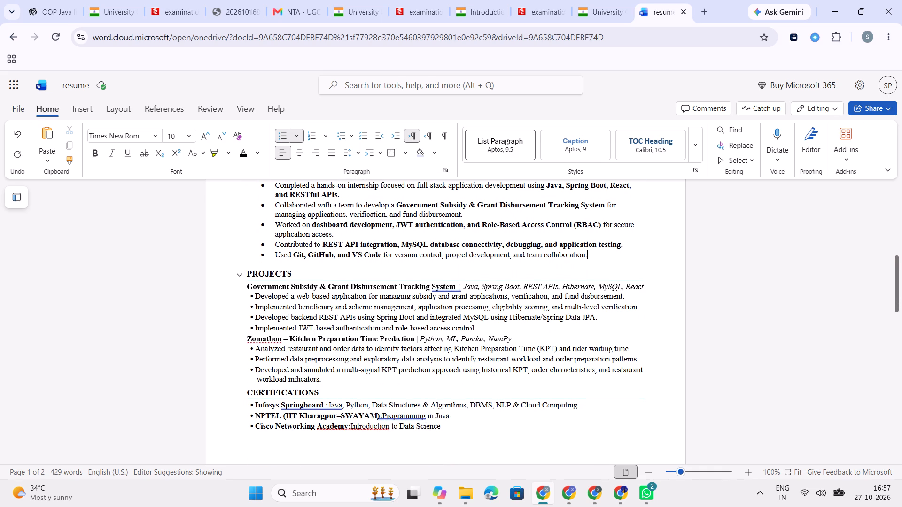
scroll(254, 280, right, 1)
click(268, 214)
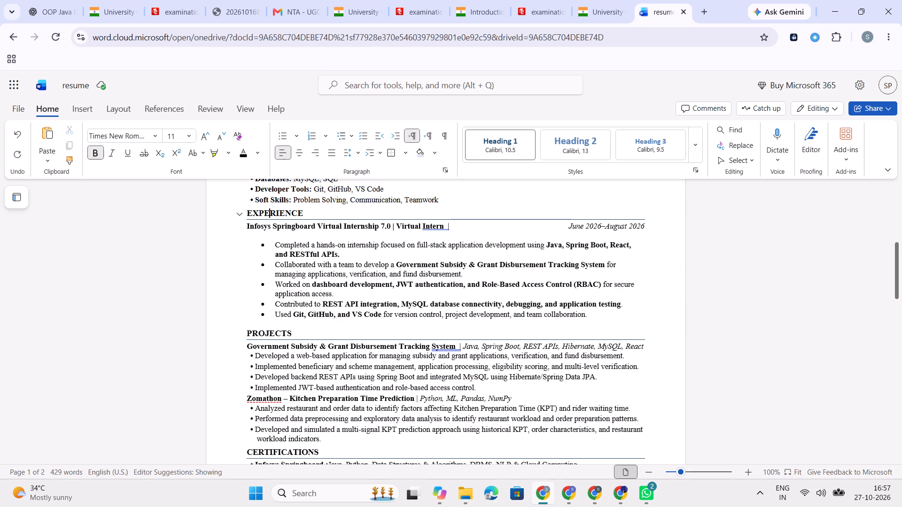
scroll(291, 219, up, 1)
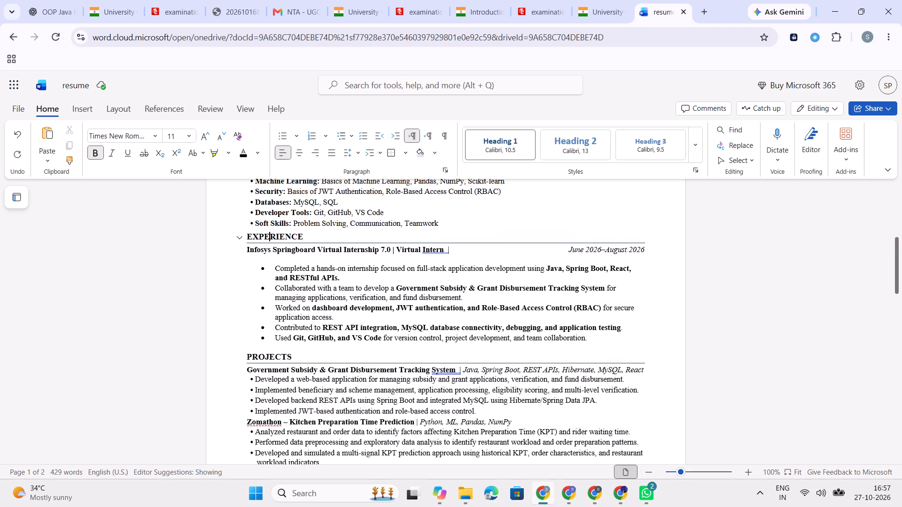
scroll(324, 232, up, 2)
click(300, 243)
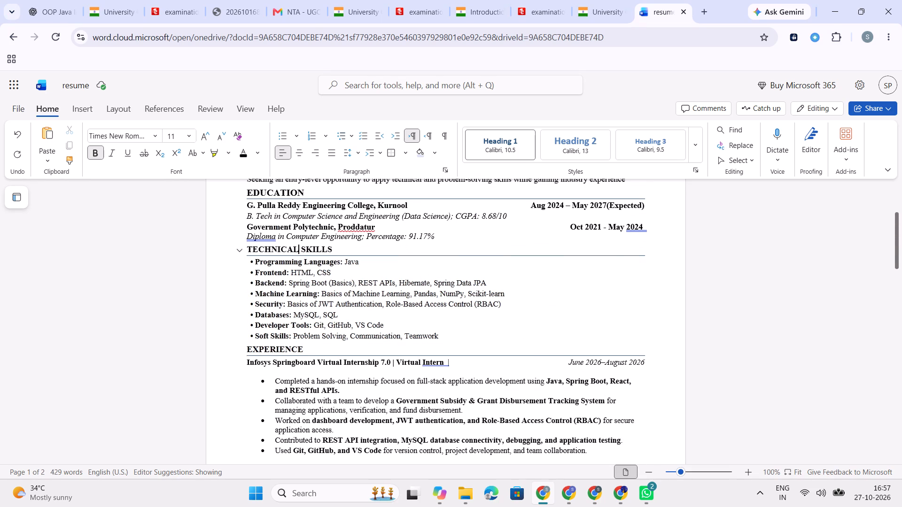
click(314, 248)
scroll(289, 262, up, 1)
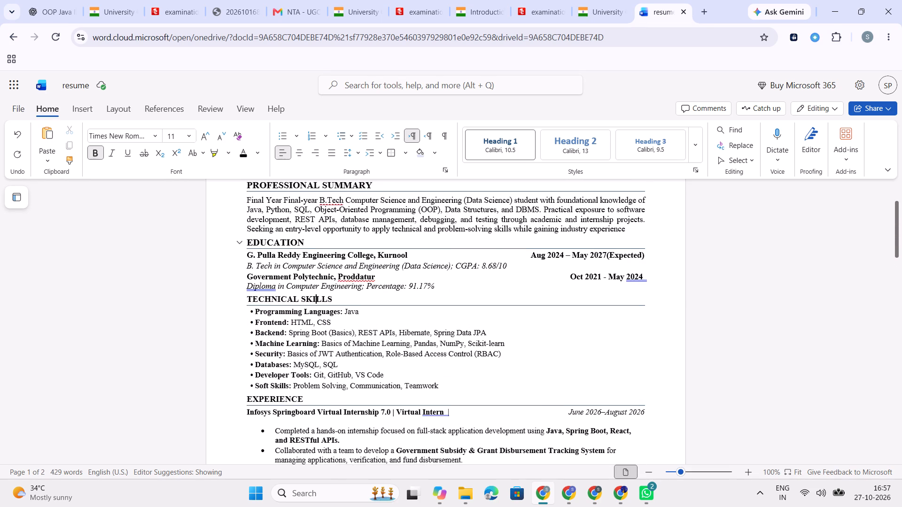
Set the TECHNICAL SKILLS heading to font size 12, matching the EDUCATION heading.
click(277, 245)
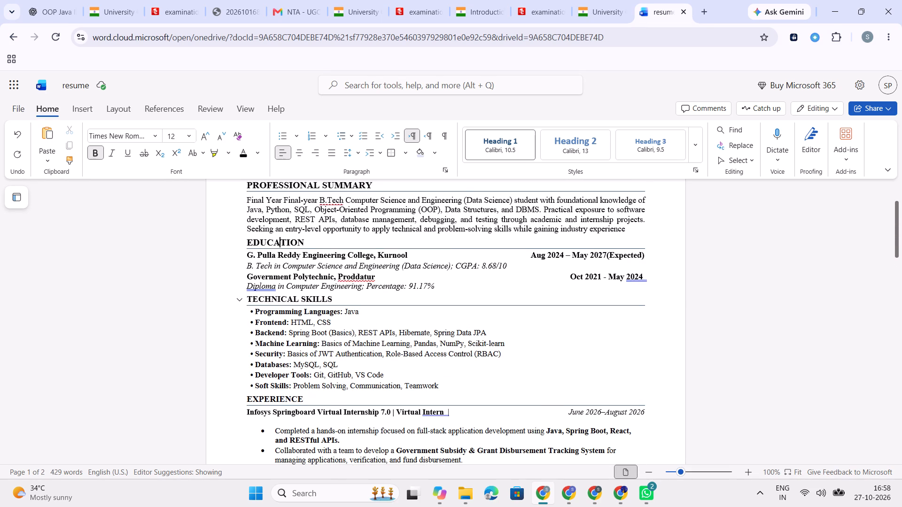
drag(339, 302, 249, 303)
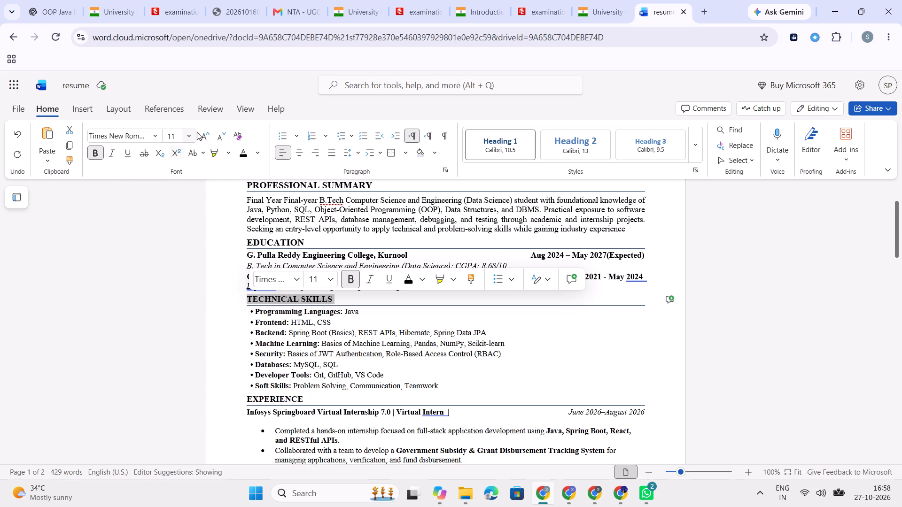
click(189, 135)
click(182, 218)
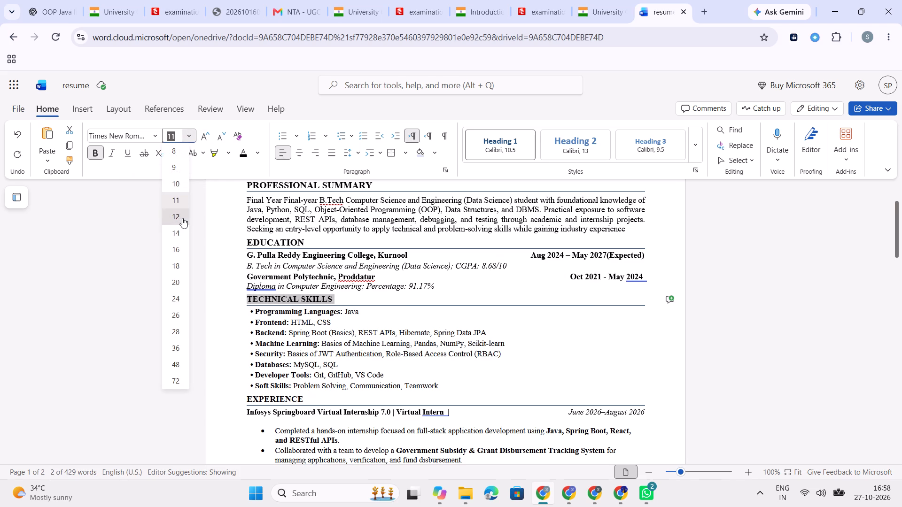
Set the EXPERIENCE section heading to font size 12.
scroll(318, 315, down, 1)
drag(315, 329, 313, 329)
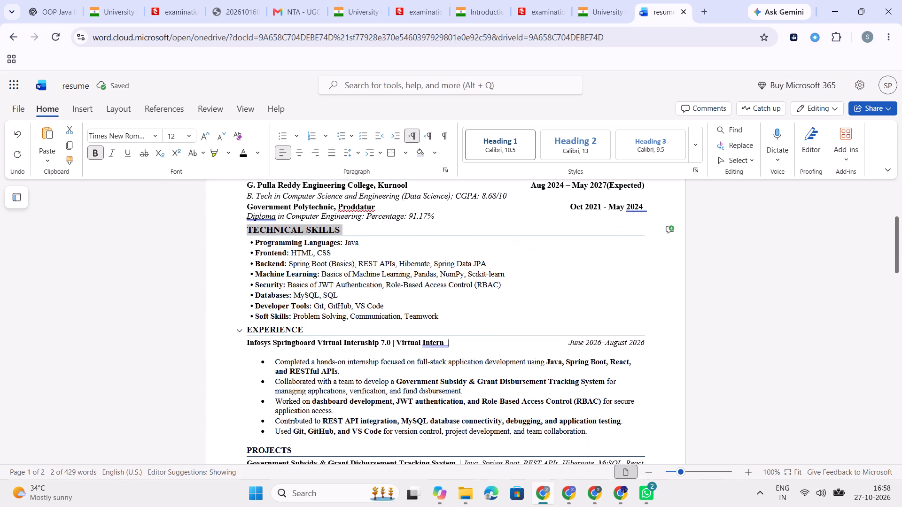
drag(313, 329, 249, 327)
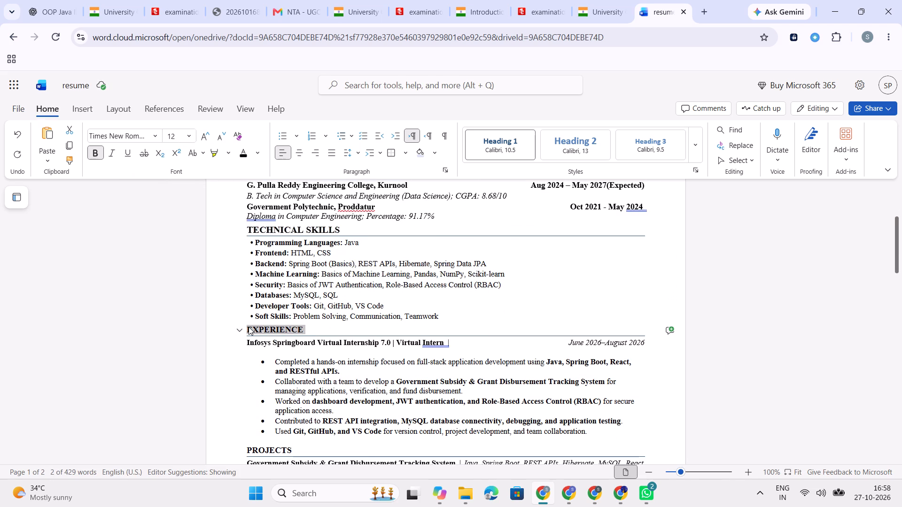
drag(249, 327, 249, 327)
click(187, 136)
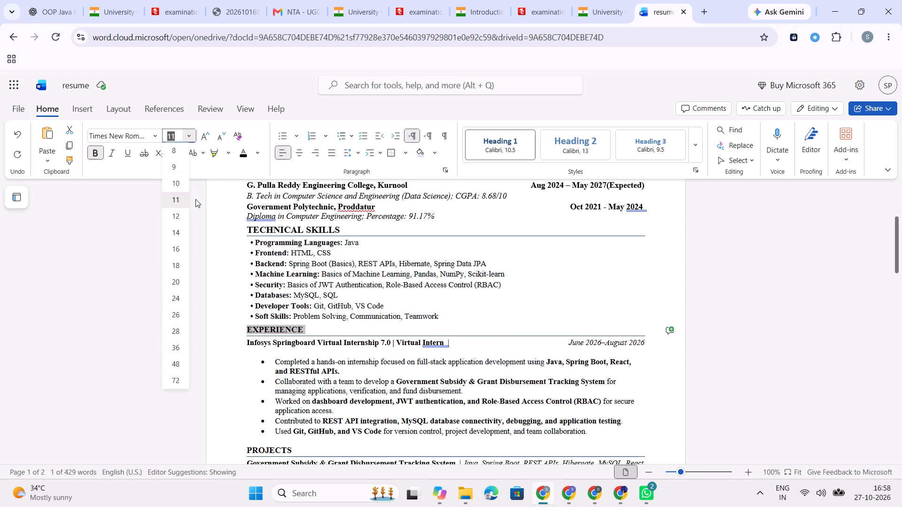
click(181, 212)
Set all the Technical Skills entries, from Programming Languages through Soft Skills, to font size 10.5, matching the Education text.
scroll(350, 321, down, 1)
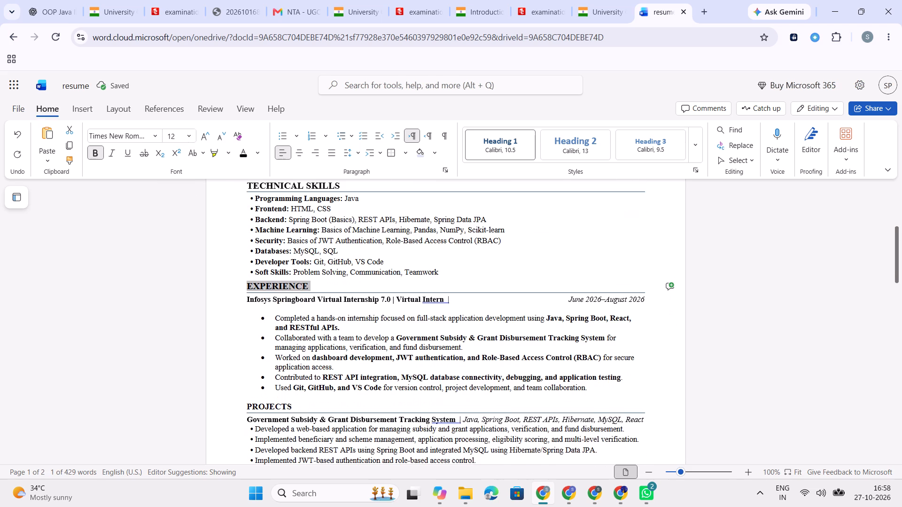
click(269, 305)
click(256, 301)
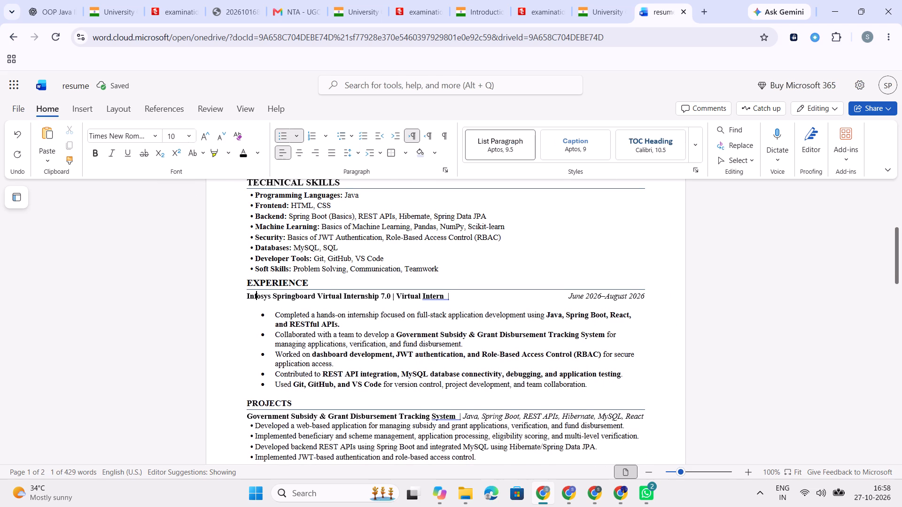
click(246, 299)
click(274, 261)
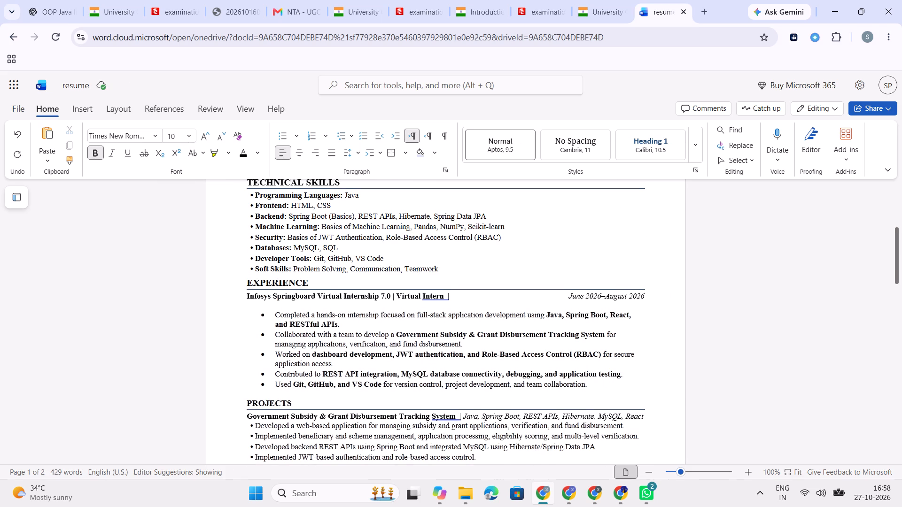
scroll(264, 237, up, 1)
scroll(264, 237, right, 1)
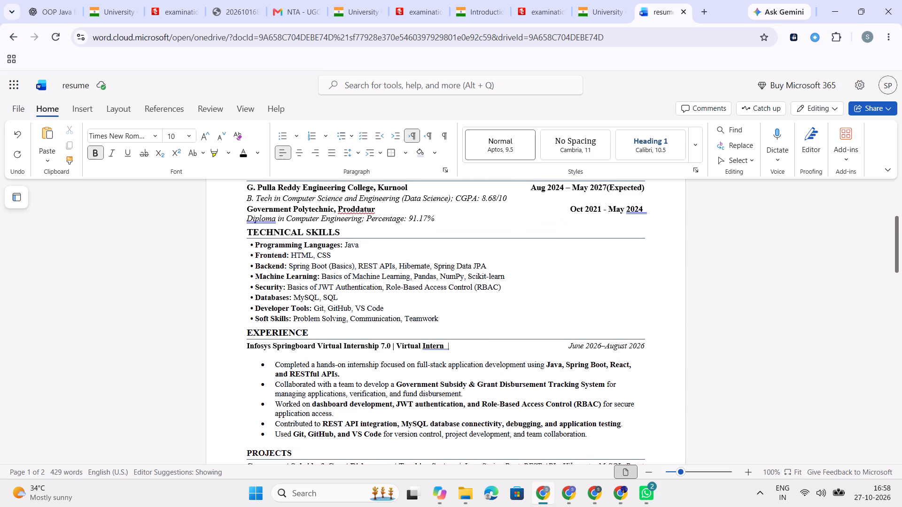
click(277, 207)
drag(254, 246, 440, 325)
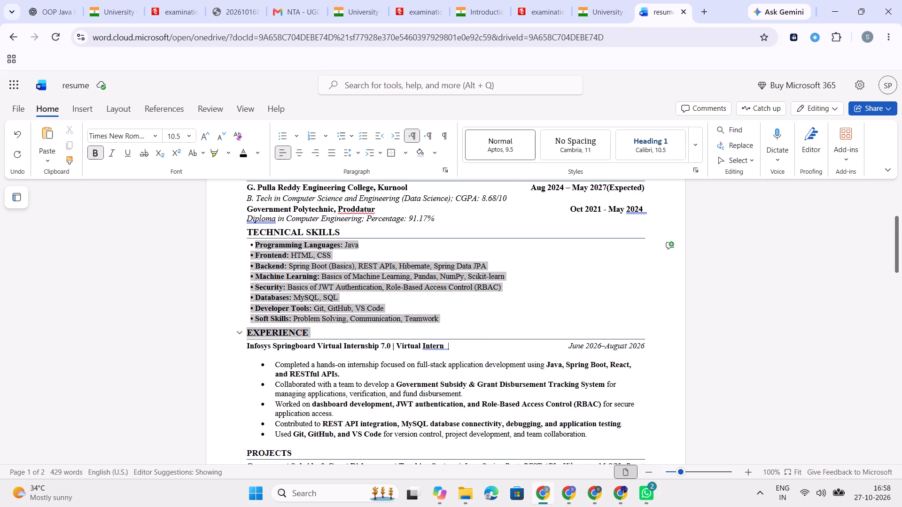
drag(440, 325, 442, 322)
click(442, 322)
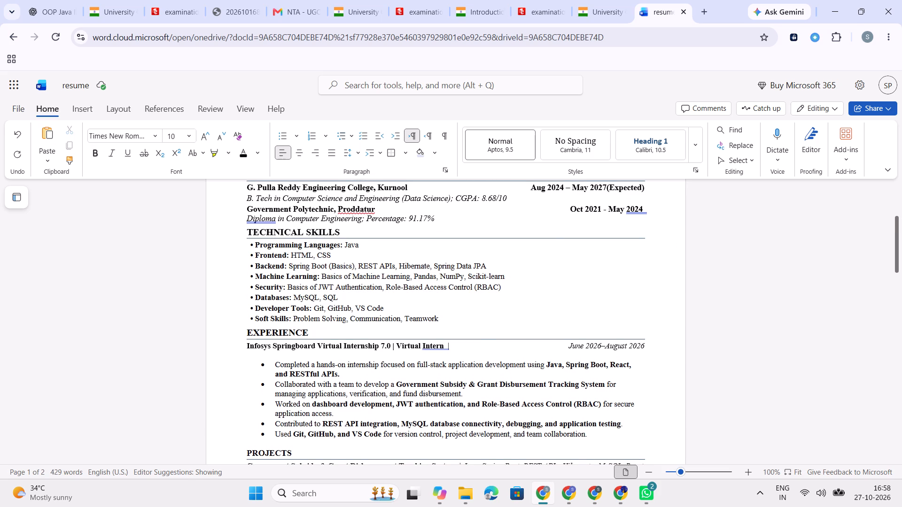
drag(245, 240, 443, 325)
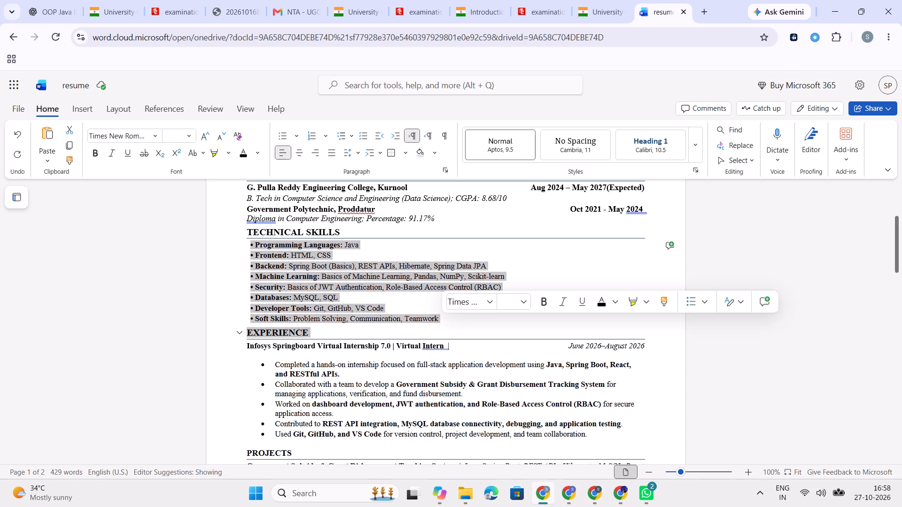
click(443, 325)
drag(449, 319, 239, 244)
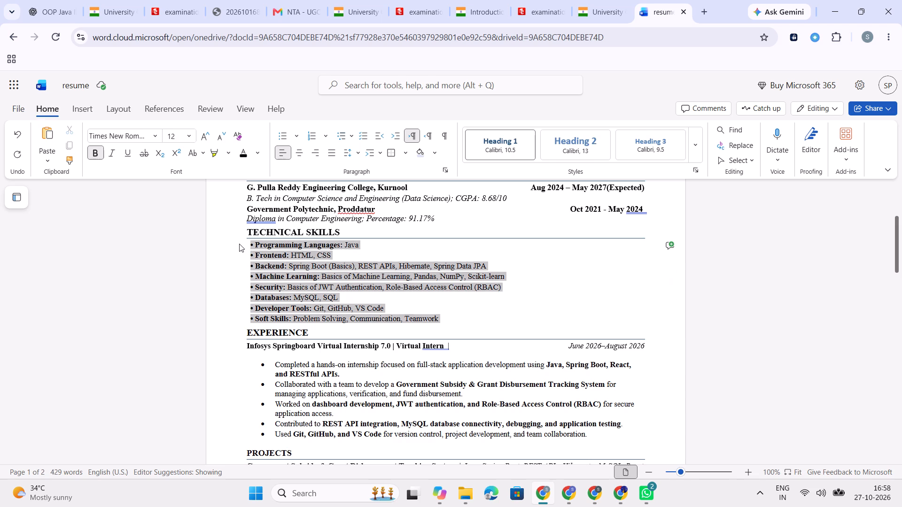
drag(239, 244, 240, 244)
click(187, 135)
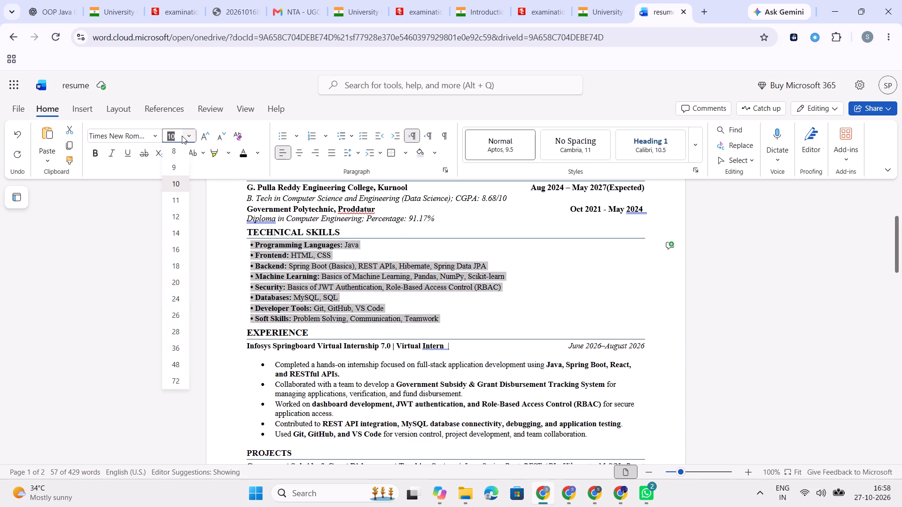
click(174, 137)
text(.5)
key(Return)
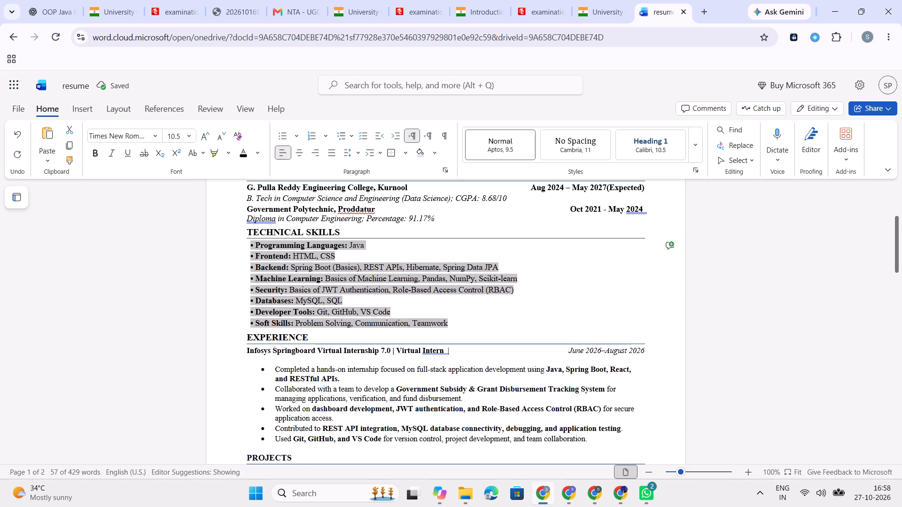
click(473, 322)
Set the Infosys Springboard internship line and all its Experience bullets to font size 10.5.
scroll(473, 322, down, 1)
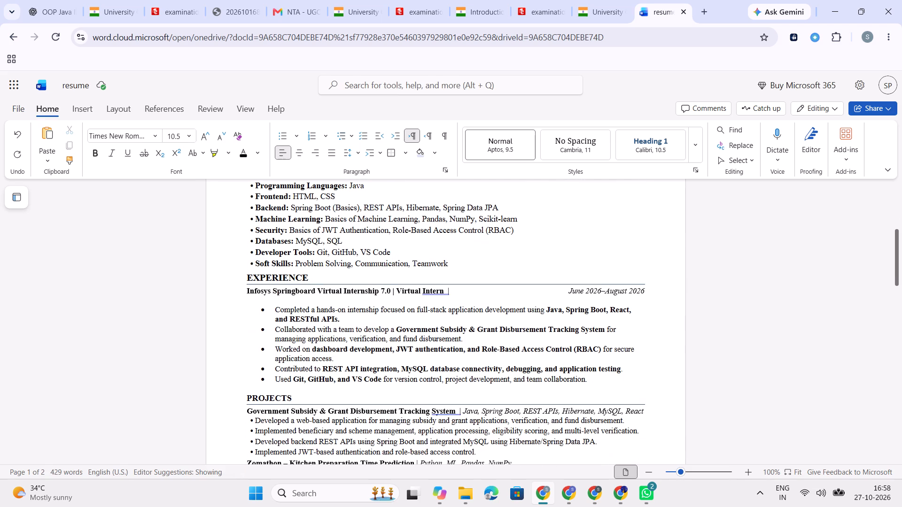
drag(247, 292, 593, 384)
click(191, 136)
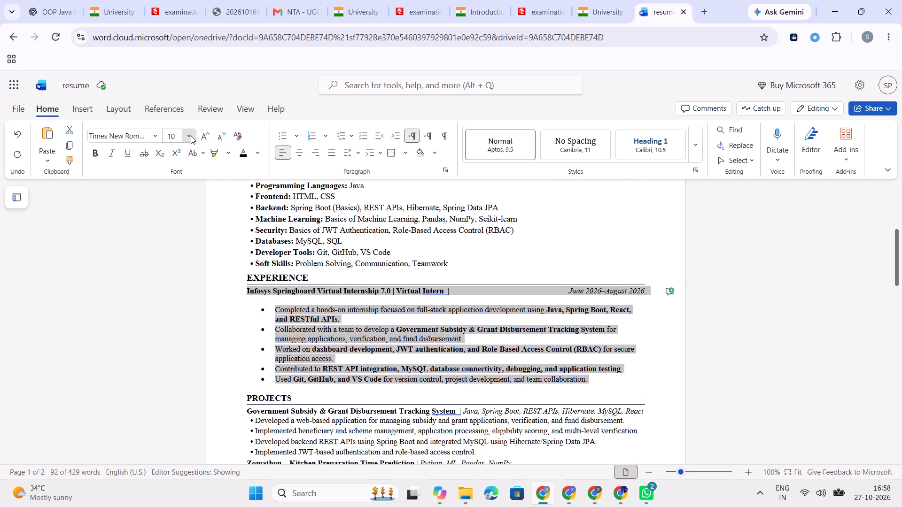
click(175, 136)
text(.5)
key(Return)
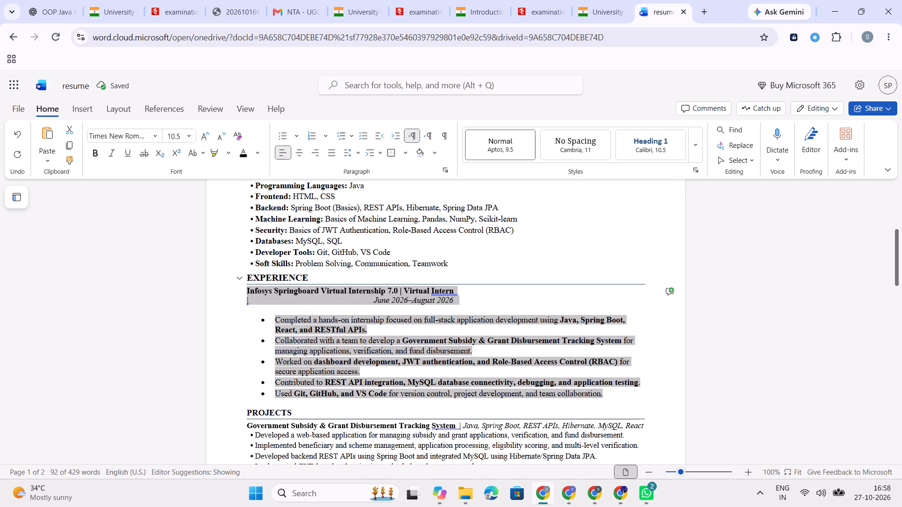
Delete the surplus spaces before "June 2026–August 2026" so the internship title and date fit on one line.
click(591, 296)
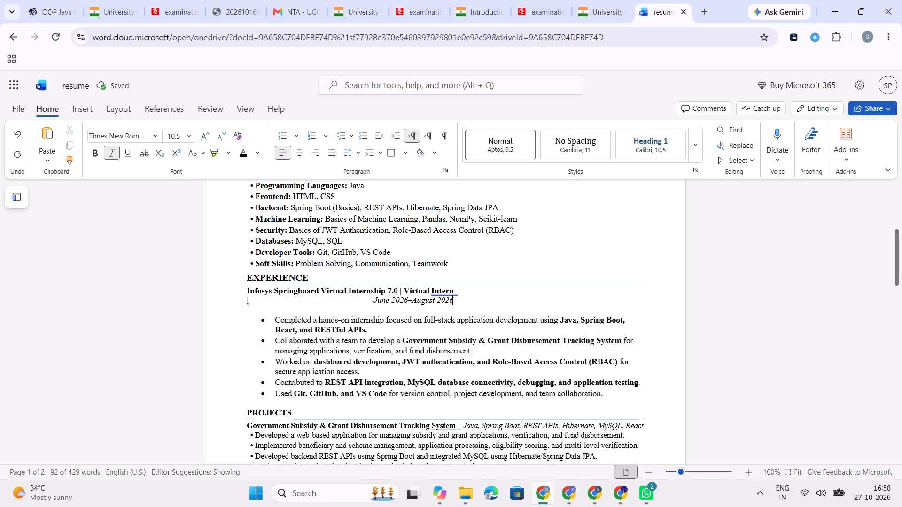
click(617, 289)
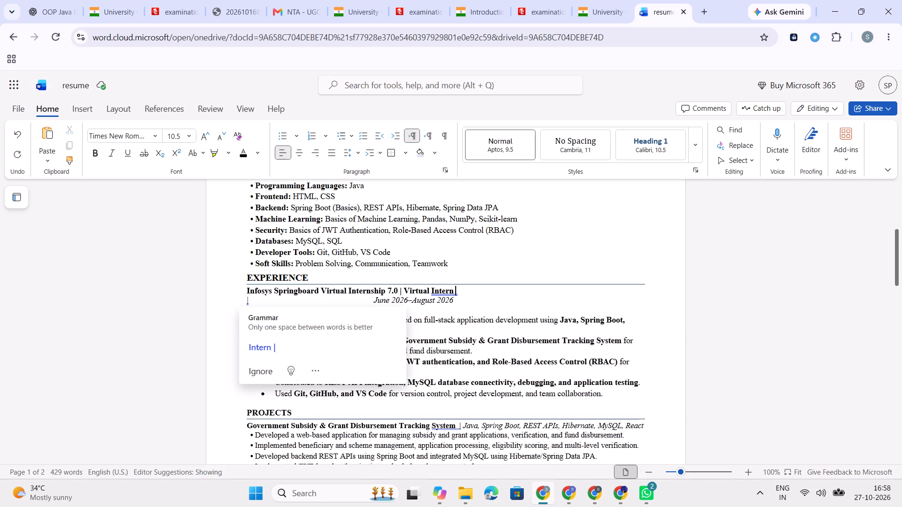
click(373, 298)
key(BackSpace)
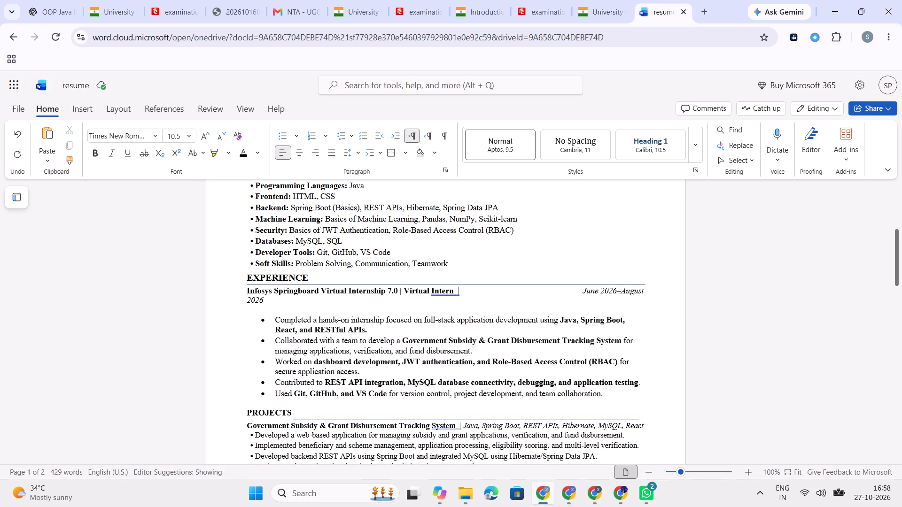
key(BackSpace)
key(BackSpace)
key(BackSpace)
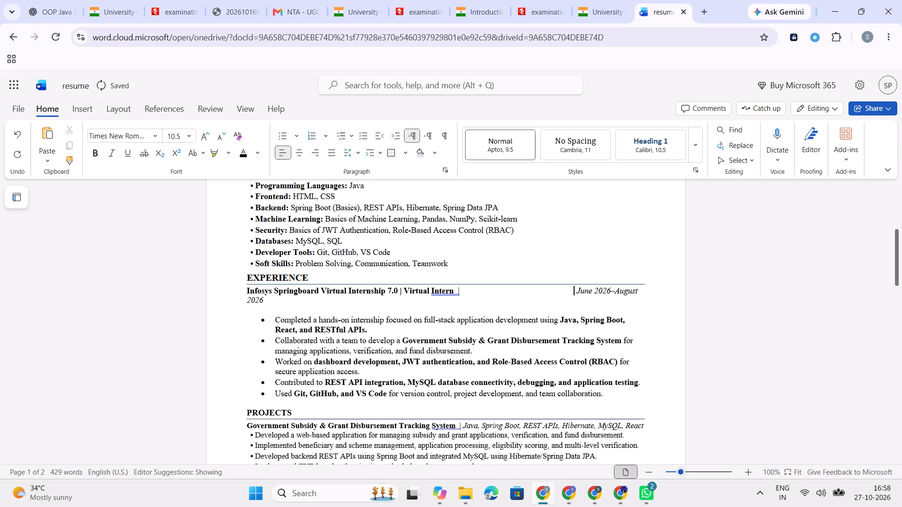
key(BackSpace)
key(BackSpace)
key(BackSpace)
key(BackSpace)
key(BackSpace)
key(BackSpace)
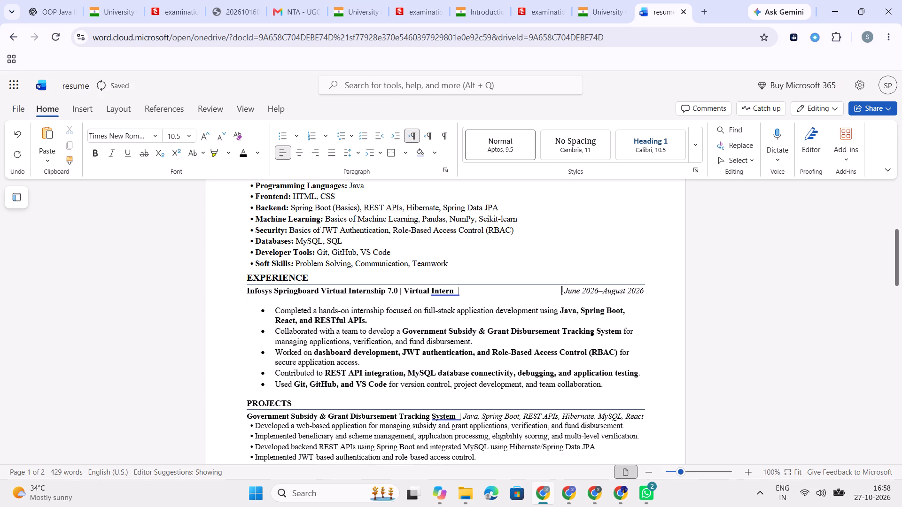
Review the layout and spacing of the resume from the Experience section through Projects to Certifications.
scroll(308, 317, right, 1)
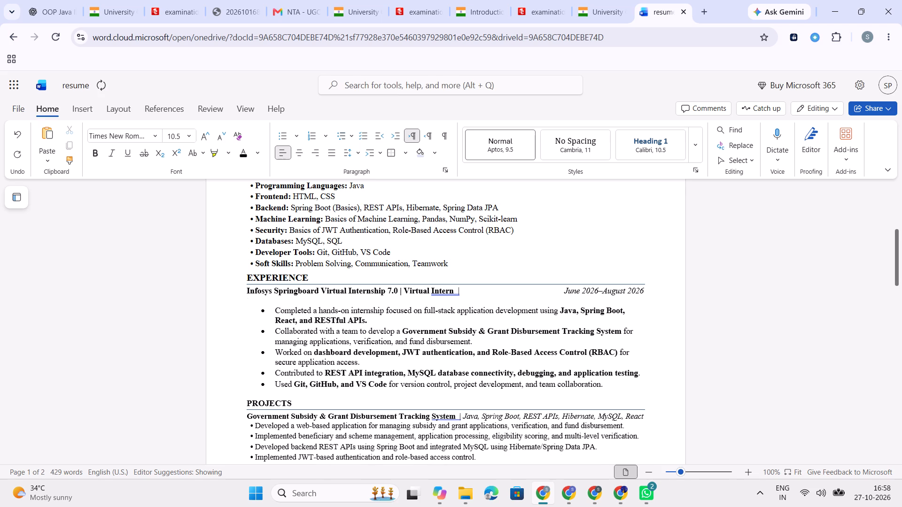
scroll(415, 347, down, 1)
click(179, 138)
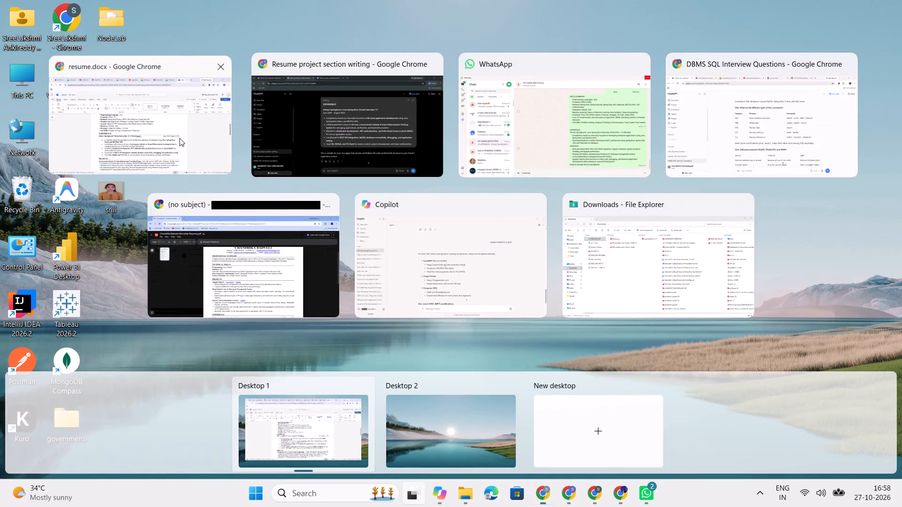
scroll(409, 365, down, 2)
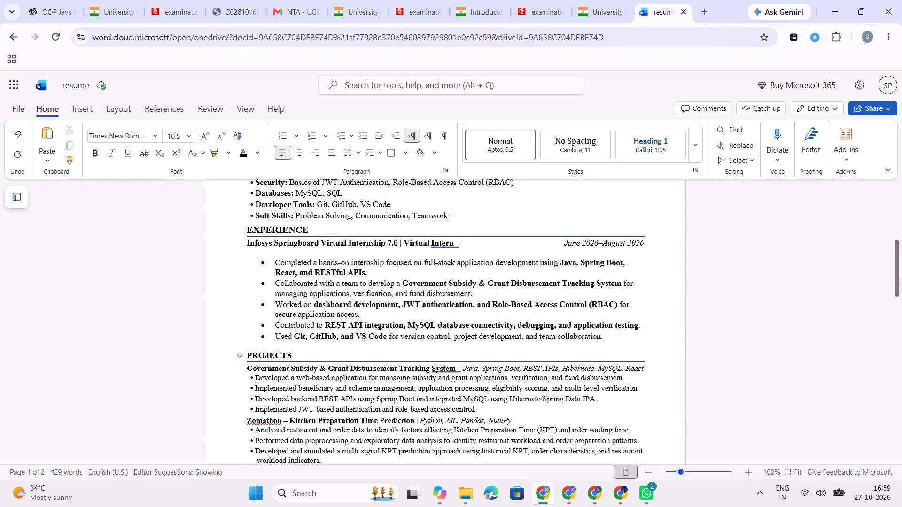
click(258, 263)
scroll(342, 314, down, 1)
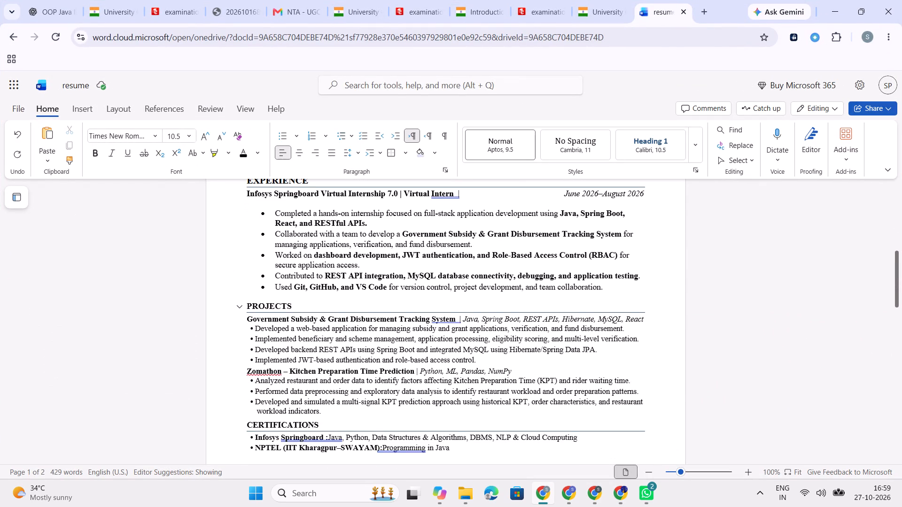
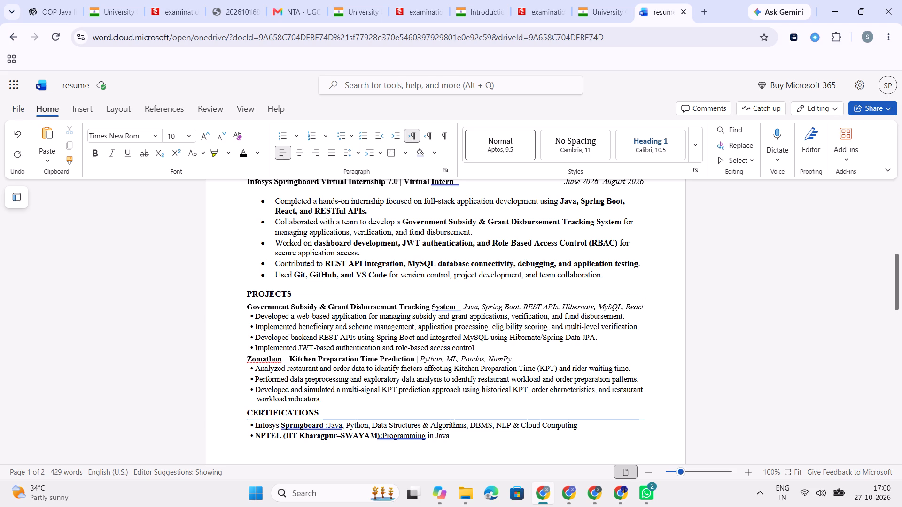
click(255, 318)
drag(248, 318, 476, 343)
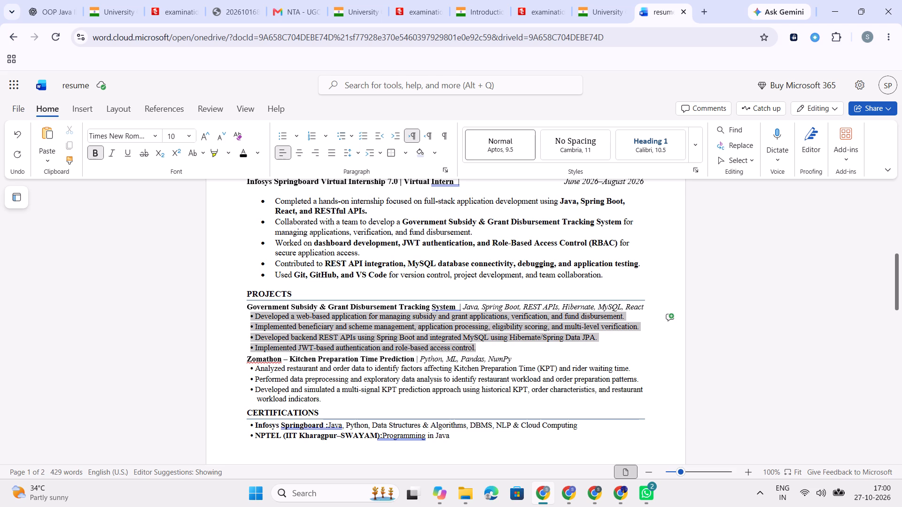
drag(476, 343, 481, 352)
key(BackSpace)
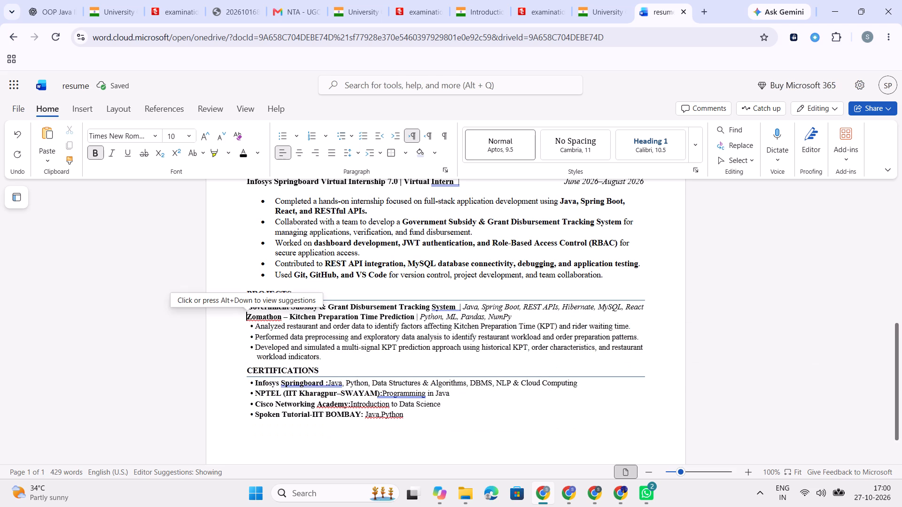
key(ctrl+v)
scroll(433, 365, down, 1)
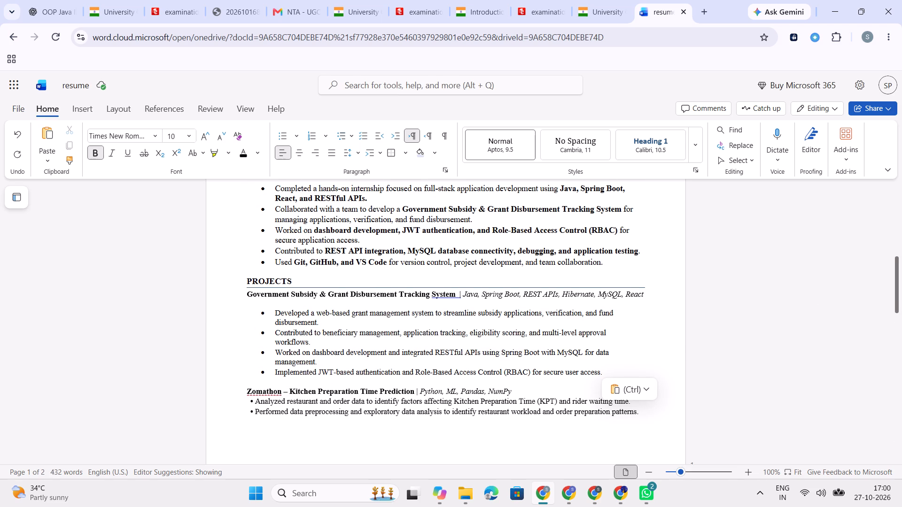
Justify all five bullets of the Infosys Springboard internship in the Experience section.
scroll(337, 330, right, 1)
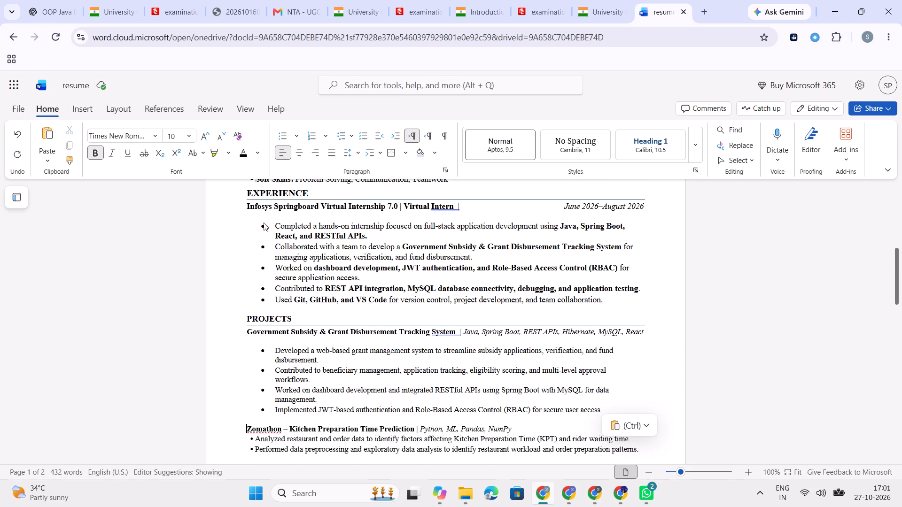
drag(274, 223, 612, 301)
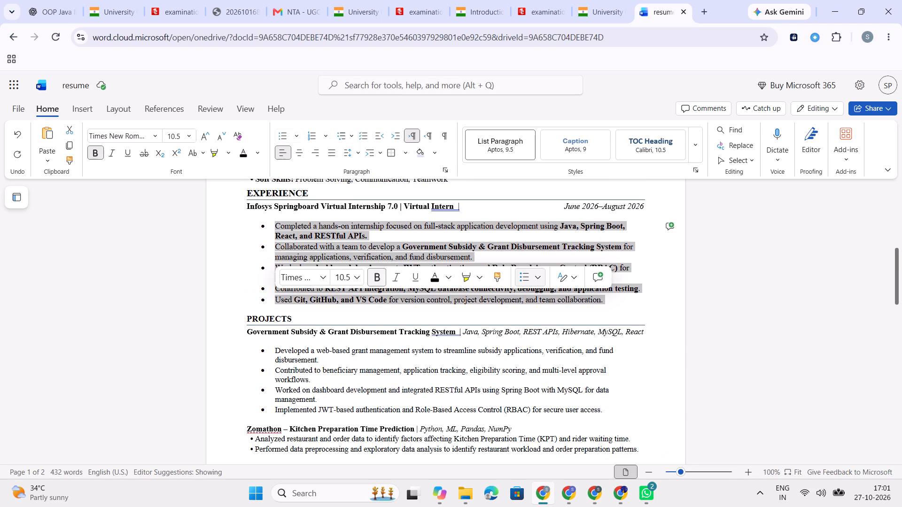
click(331, 158)
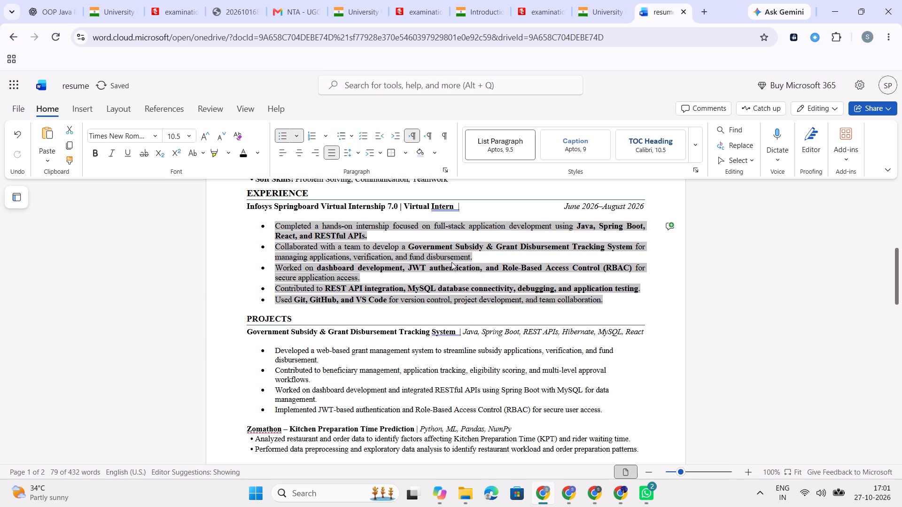
click(520, 280)
Remove the gap between the Government Subsidy project title and its first bullet, keeping "Developed a web-based grant management system" bulleted.
scroll(471, 390, down, 1)
click(270, 267)
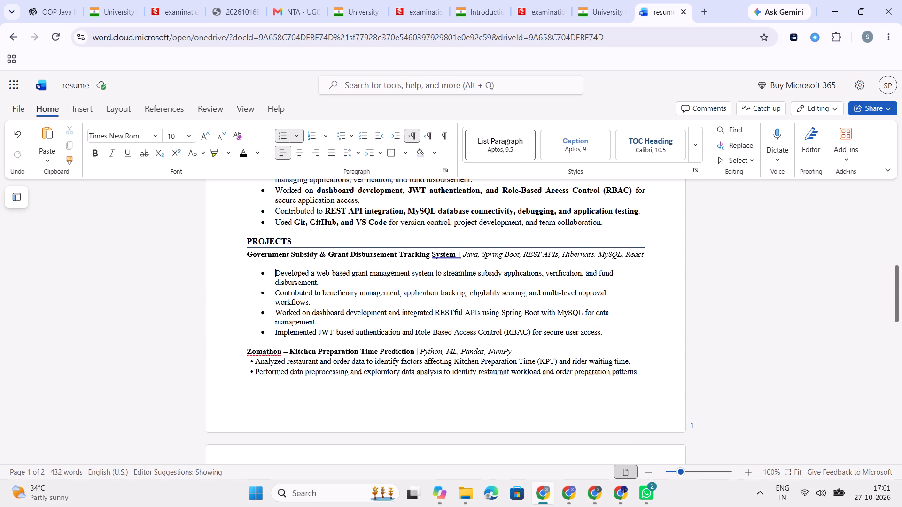
click(268, 272)
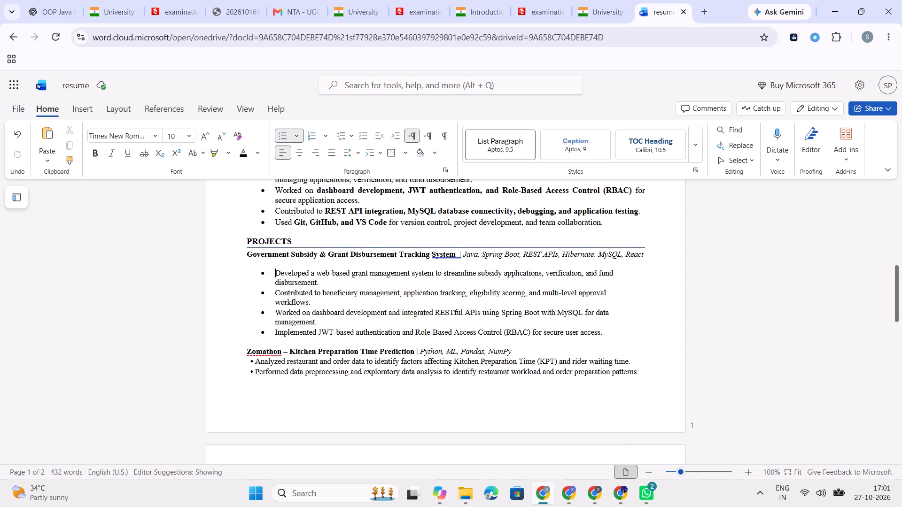
click(249, 263)
key(Down)
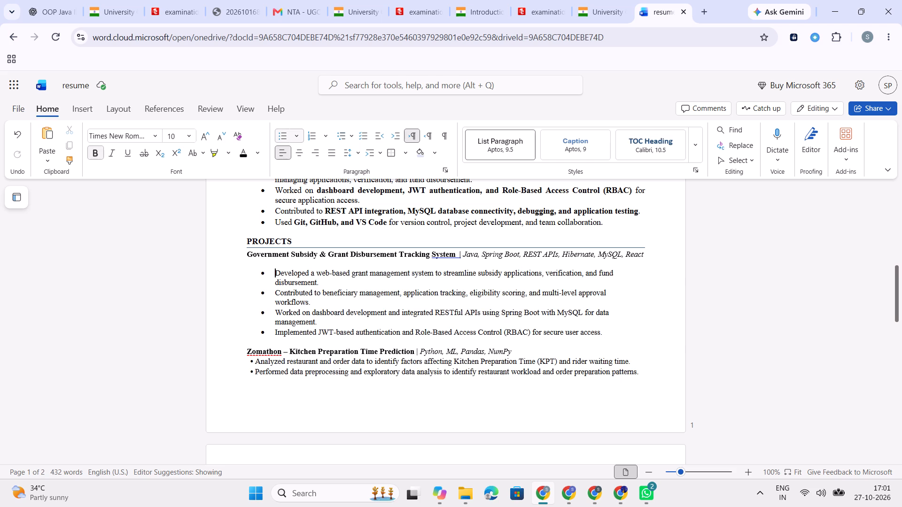
key(BackSpace)
key(BackSpace)
key(BackSpace)
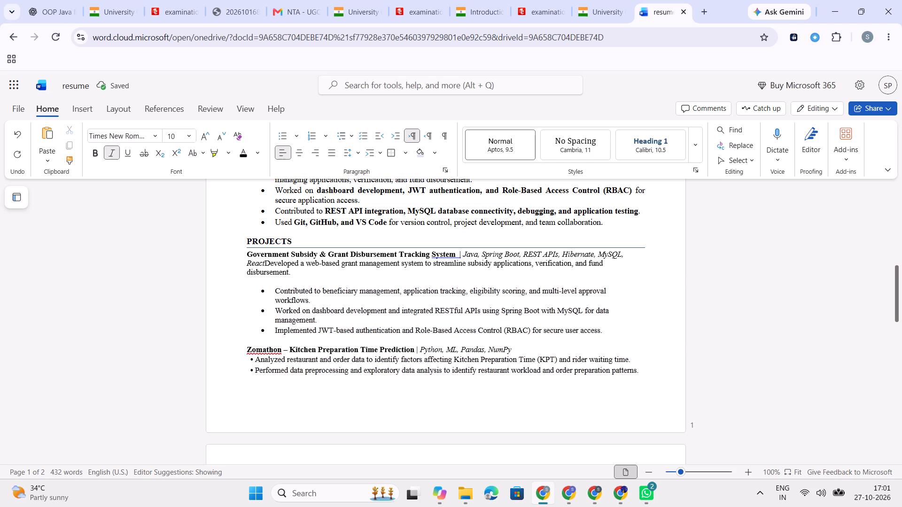
key(Return)
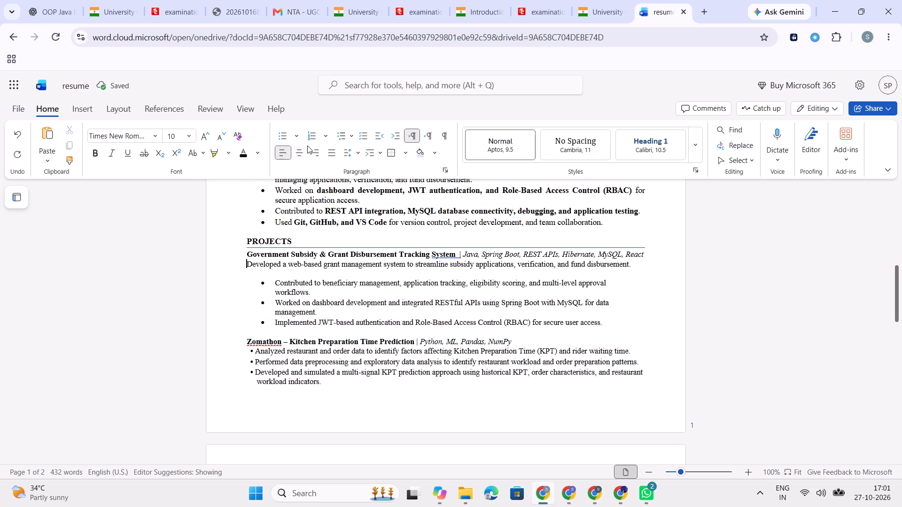
click(282, 136)
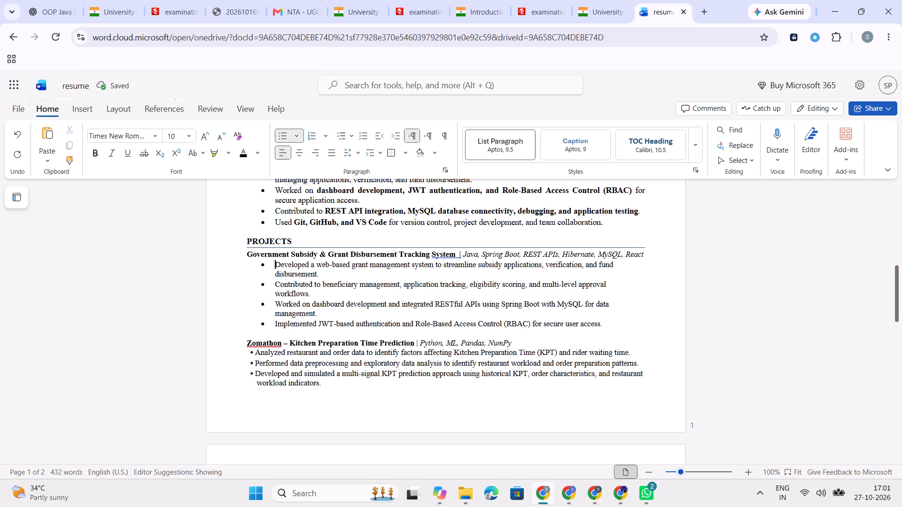
Remove the gap between the Infosys Springboard internship line and its first bullet, keeping "Completed a hands-on internship" as a separate bullet.
scroll(367, 384, right, 1)
scroll(367, 384, up, 1)
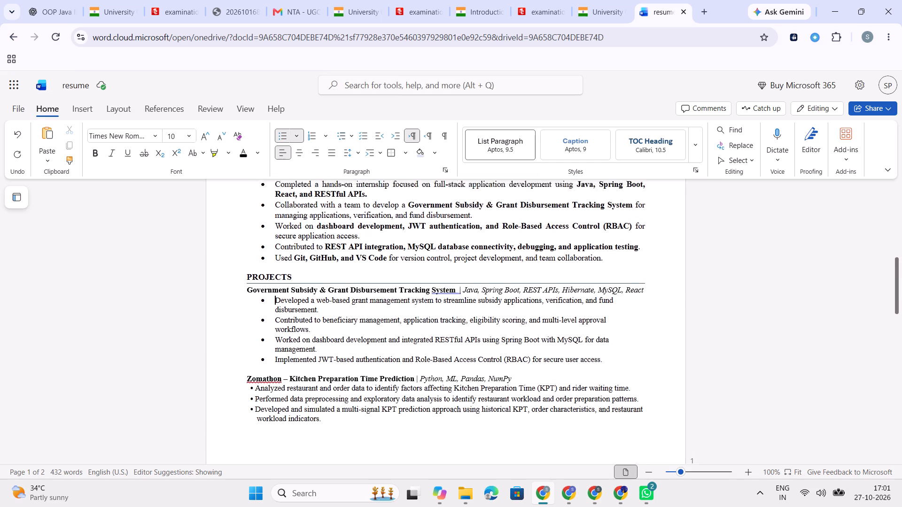
scroll(367, 384, up, 1)
scroll(408, 352, up, 1)
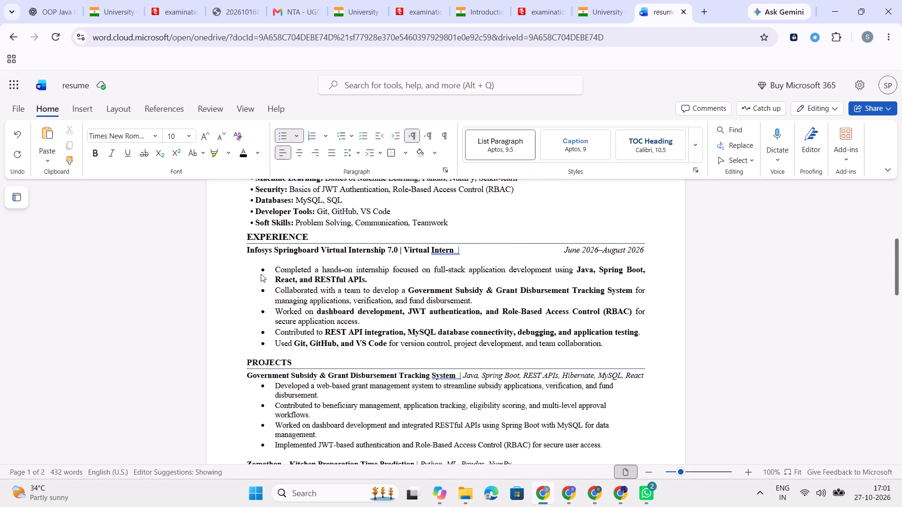
click(260, 274)
click(278, 269)
key(Left)
key(BackSpace)
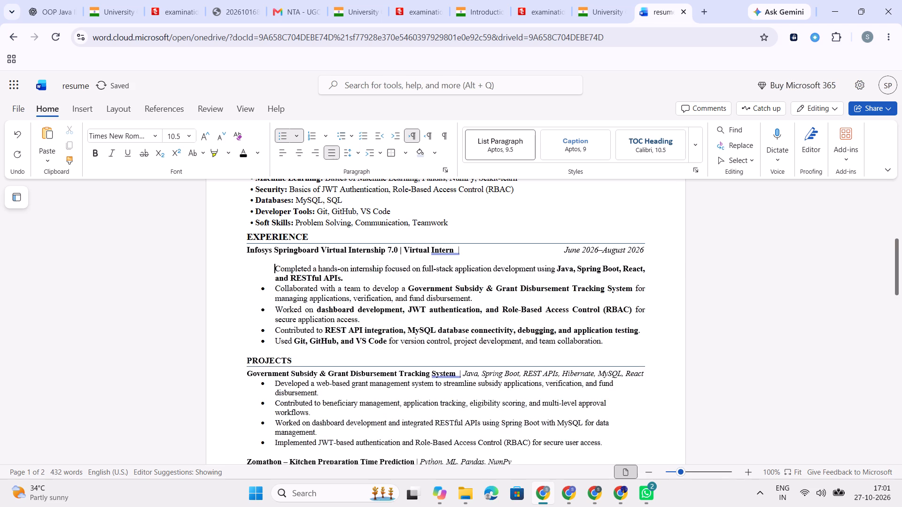
key(BackSpace)
key(BackSpace)
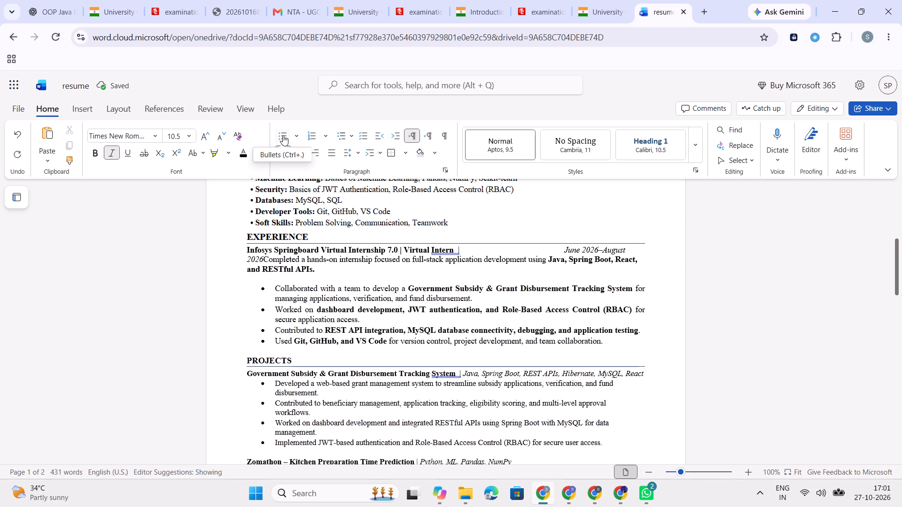
click(279, 132)
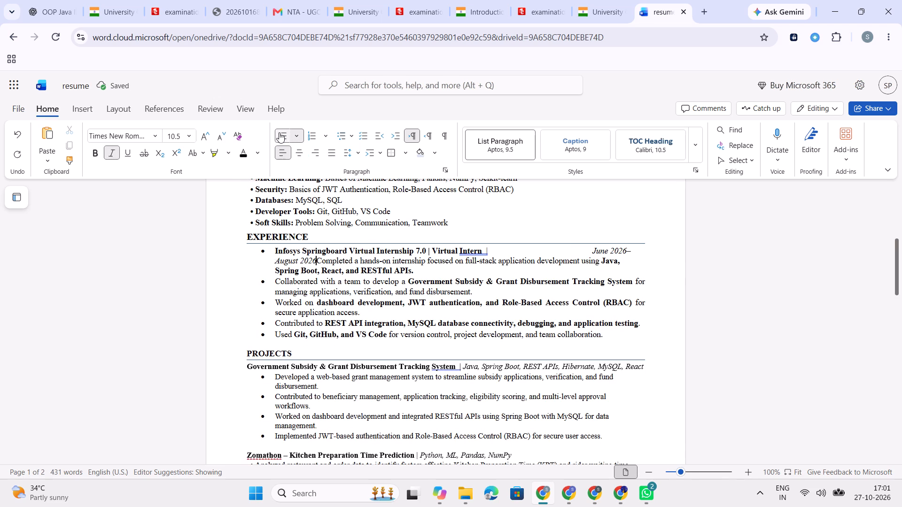
key(ctrl+z)
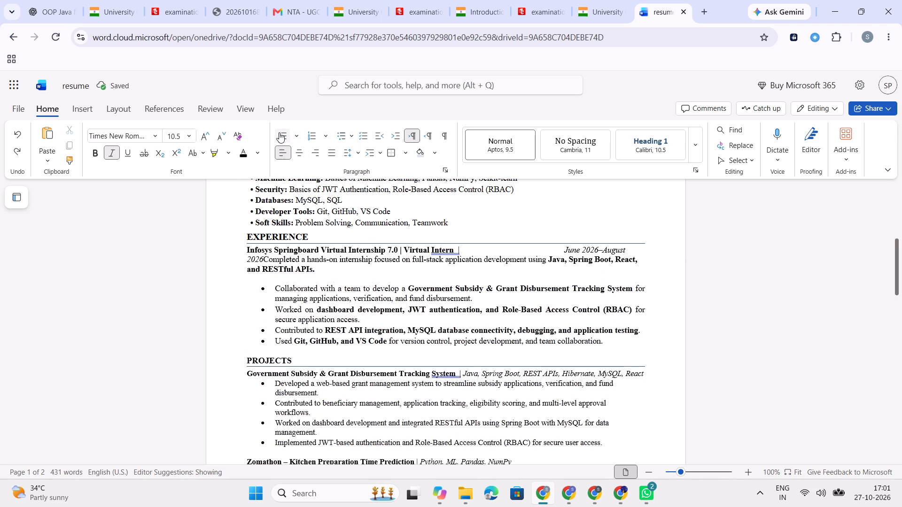
key(Return)
click(284, 132)
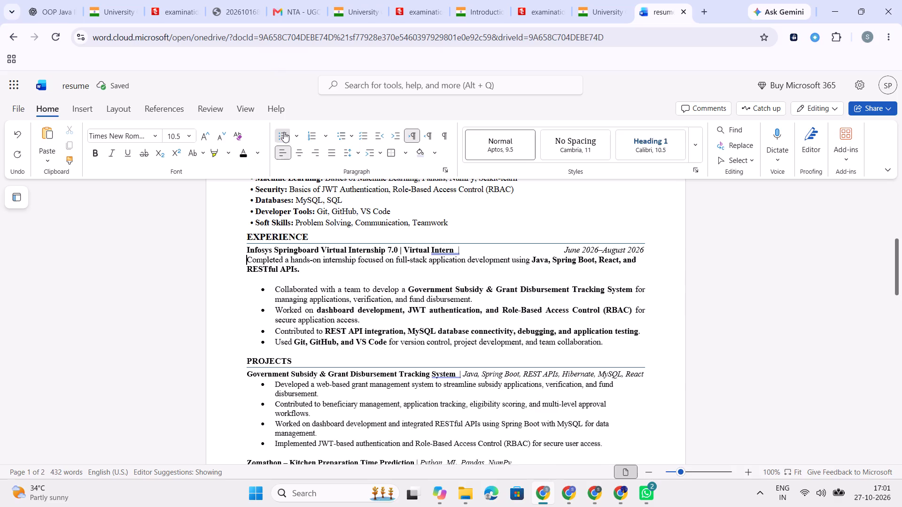
scroll(323, 322, down, 3)
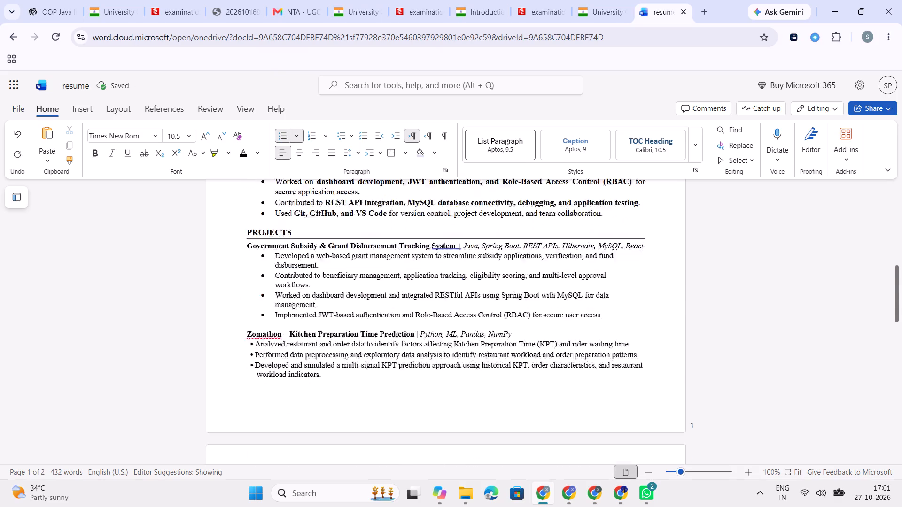
Review the whole resume from the header to Certifications, checking how the sections flow across its two pages.
scroll(323, 322, down, 1)
scroll(326, 388, up, 1)
scroll(370, 395, up, 1)
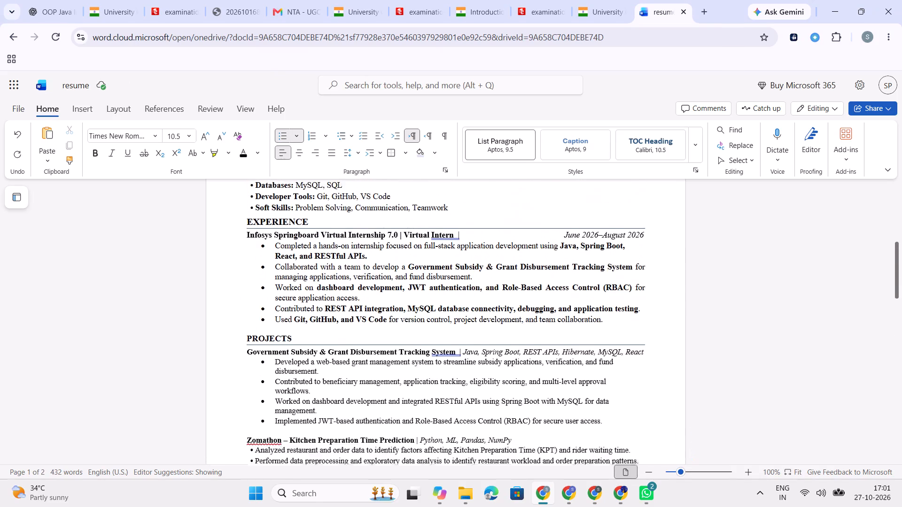
scroll(370, 395, right, 1)
scroll(330, 345, up, 1)
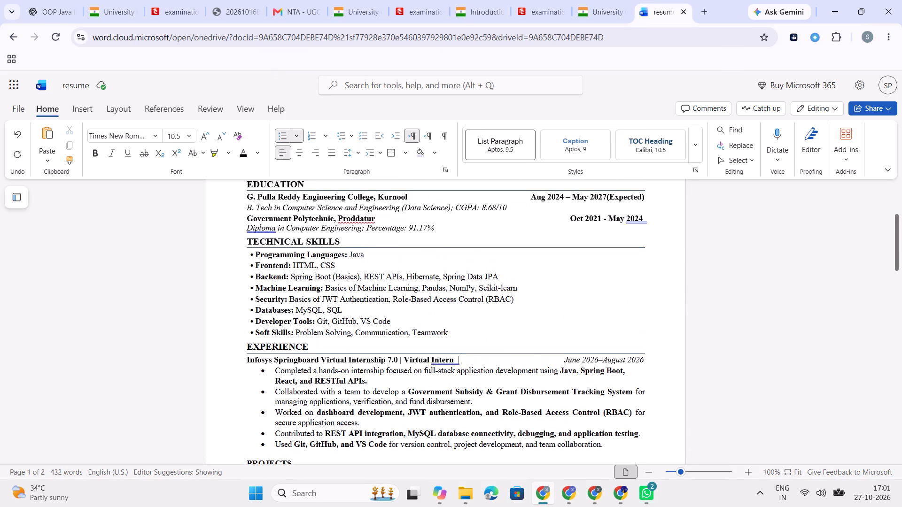
scroll(394, 354, right, 1)
scroll(388, 312, up, 1)
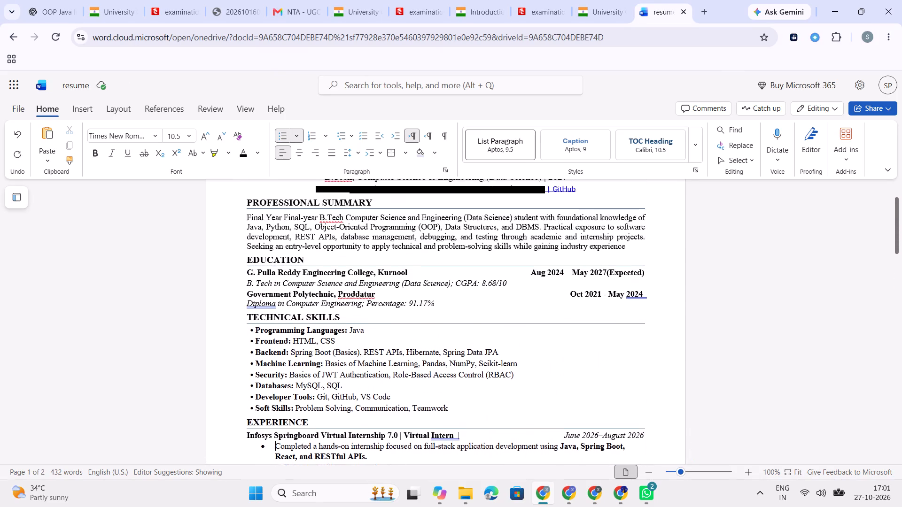
scroll(423, 291, right, 1)
scroll(431, 265, up, 1)
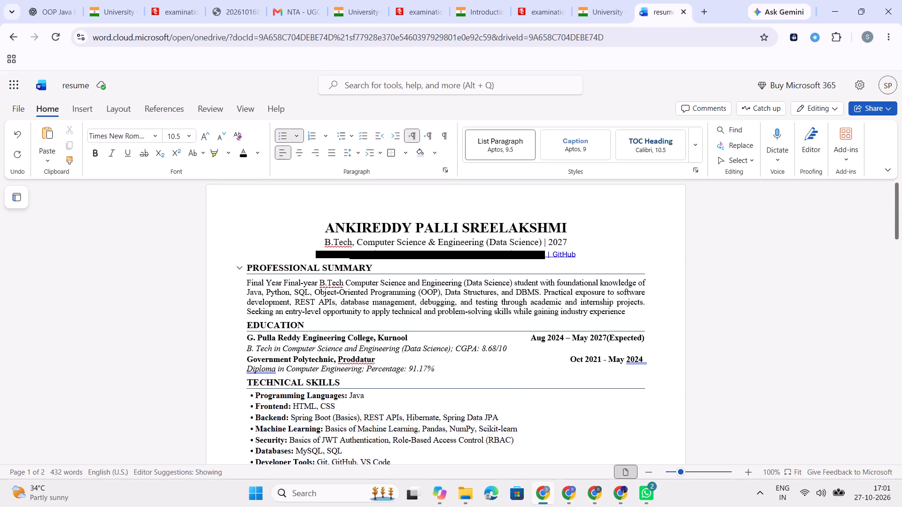
scroll(497, 297, down, 4)
scroll(400, 333, right, 1)
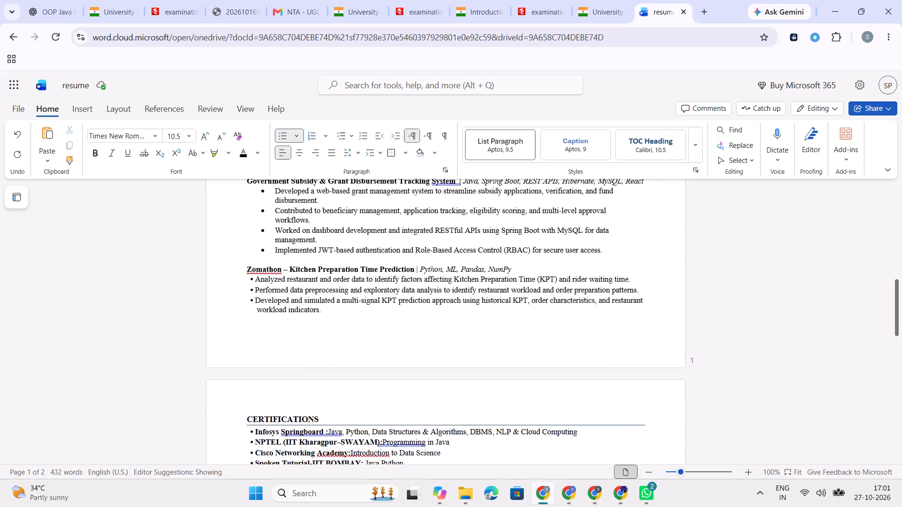
scroll(400, 333, right, 1)
scroll(423, 303, up, 1)
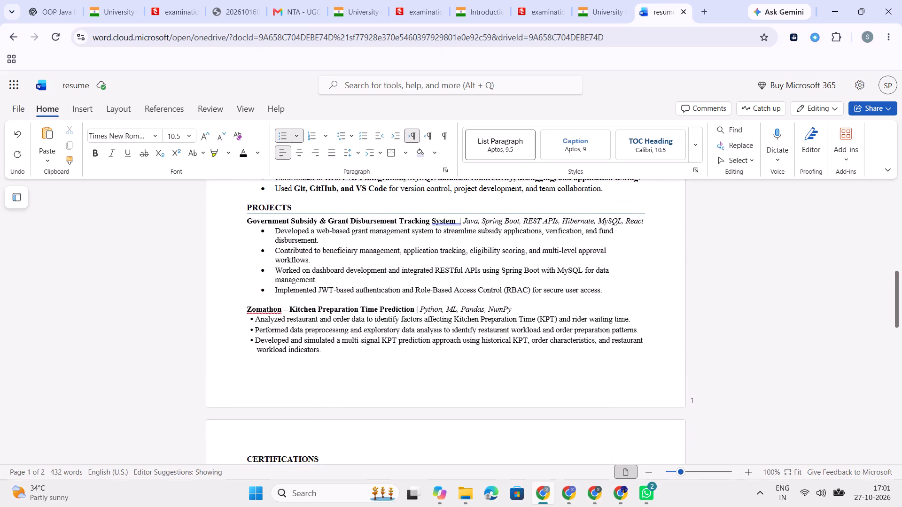
scroll(374, 401, down, 1)
scroll(398, 327, down, 1)
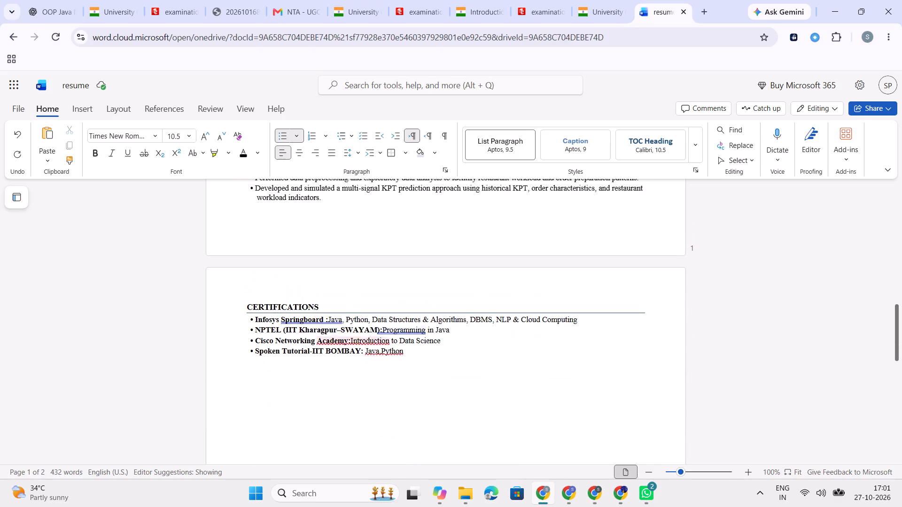
scroll(356, 368, up, 1)
scroll(382, 319, right, 1)
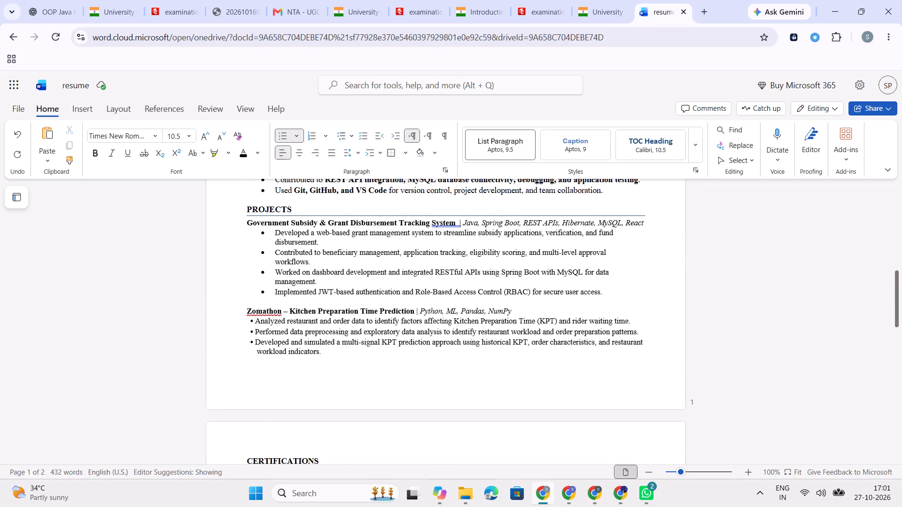
scroll(451, 334, up, 2)
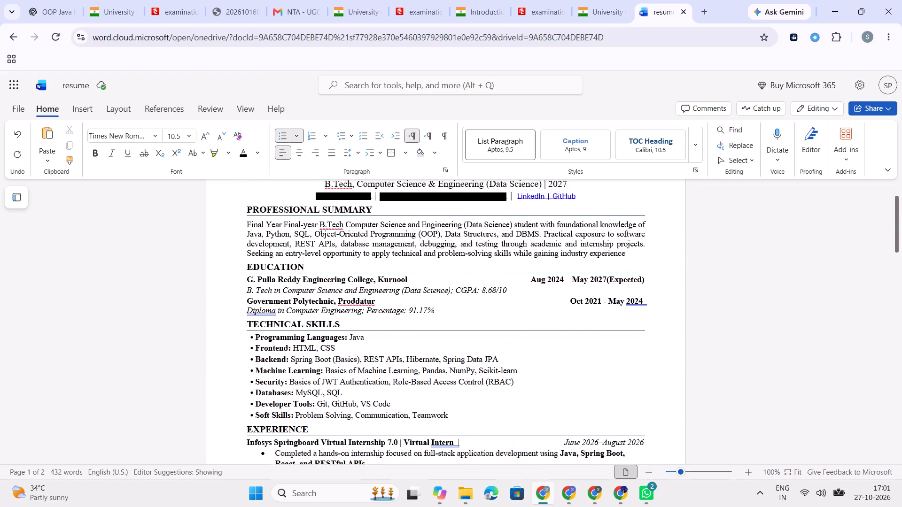
scroll(497, 392, down, 2)
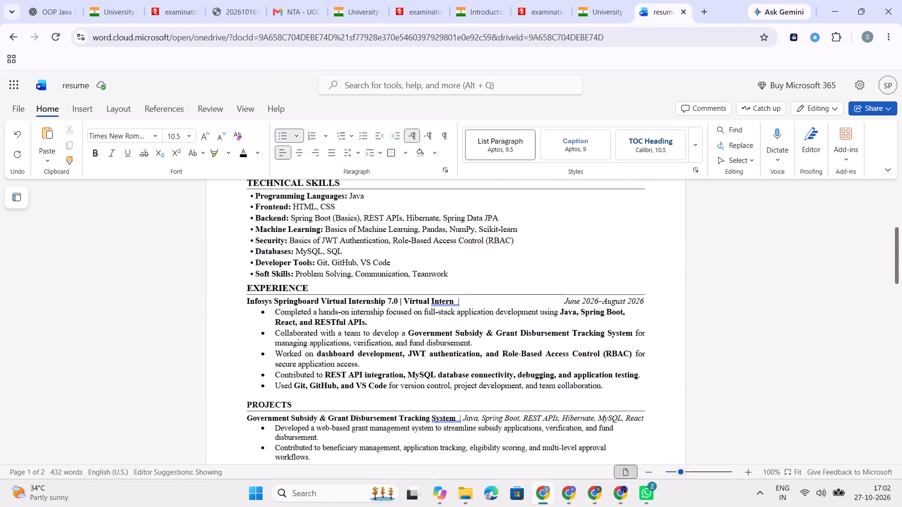
Set the font size of the Professional Summary paragraph to 10.
click(385, 343)
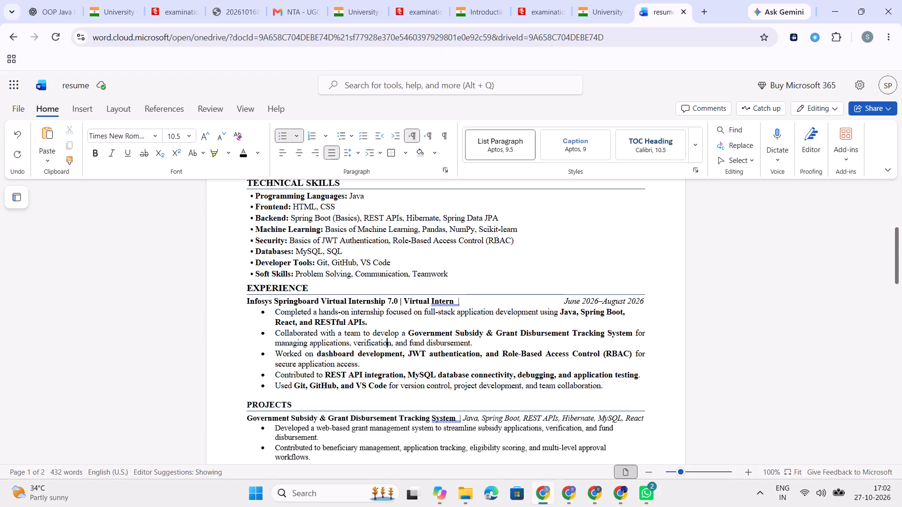
scroll(343, 346, up, 1)
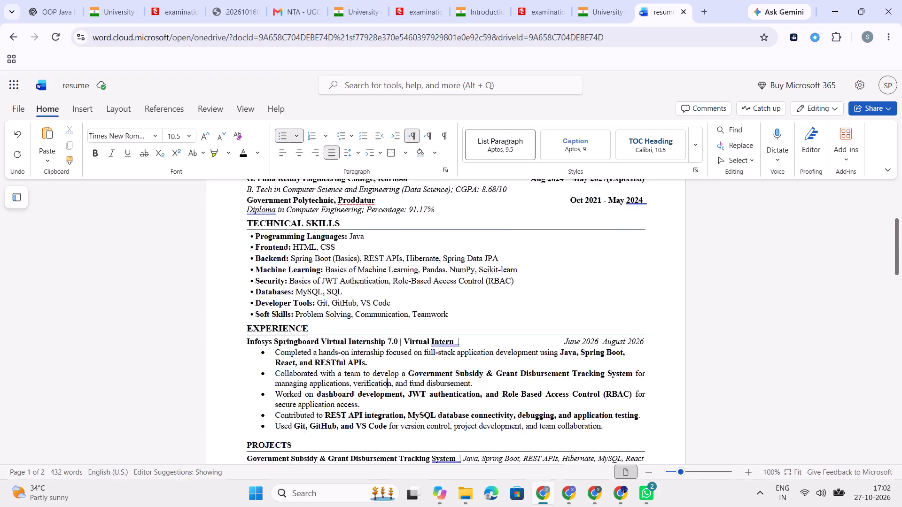
scroll(343, 346, up, 1)
scroll(389, 322, up, 1)
click(389, 282)
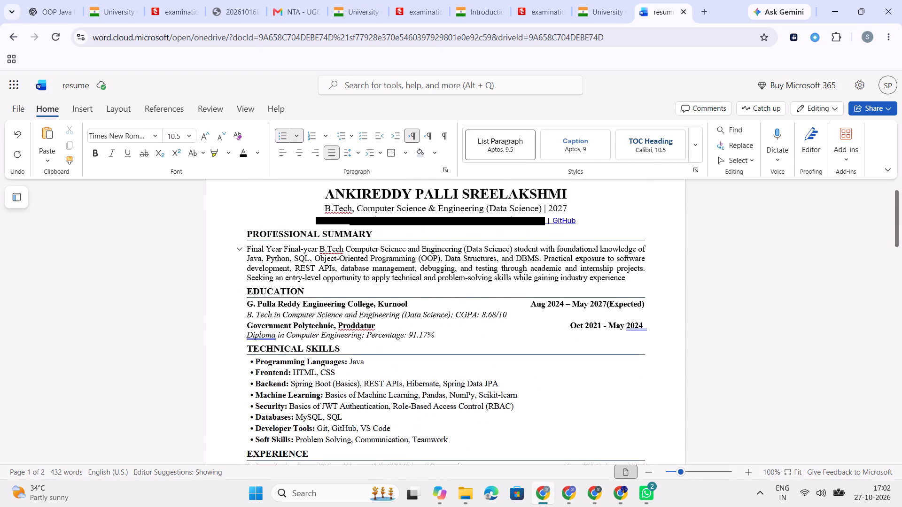
drag(634, 281, 267, 252)
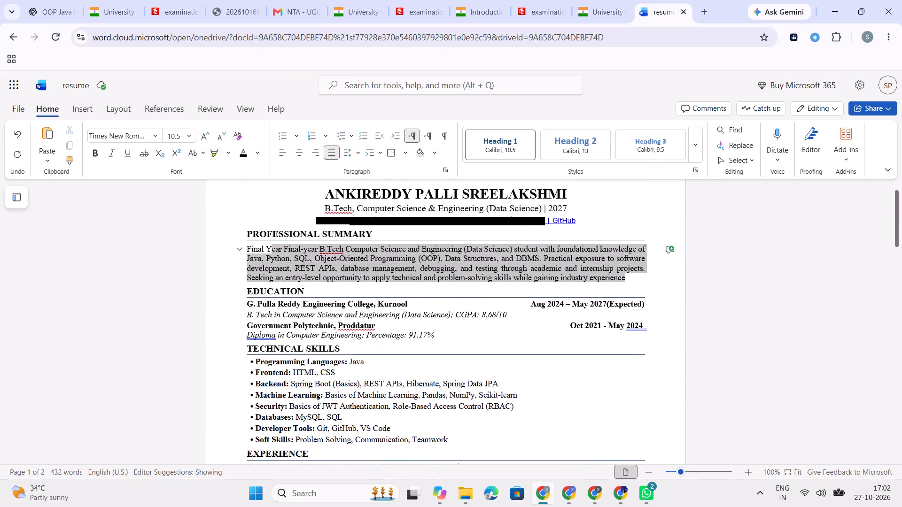
drag(267, 252, 247, 248)
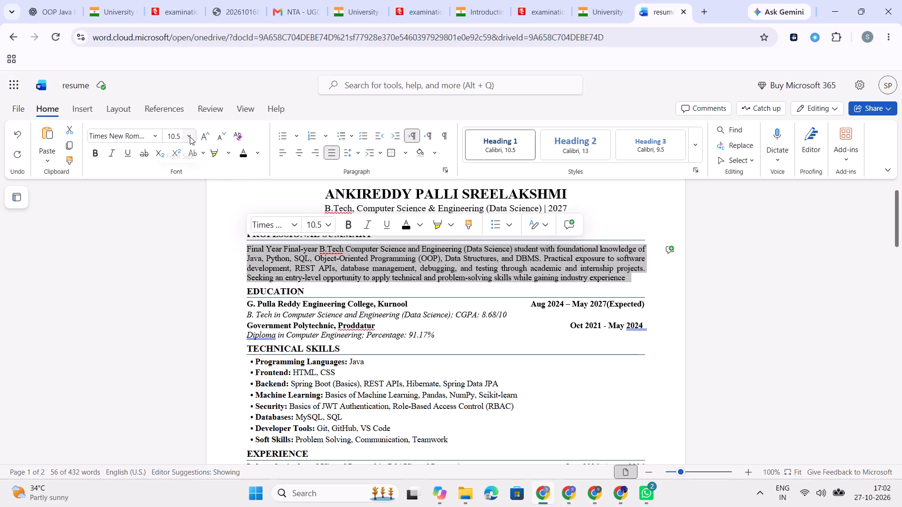
click(190, 137)
click(181, 187)
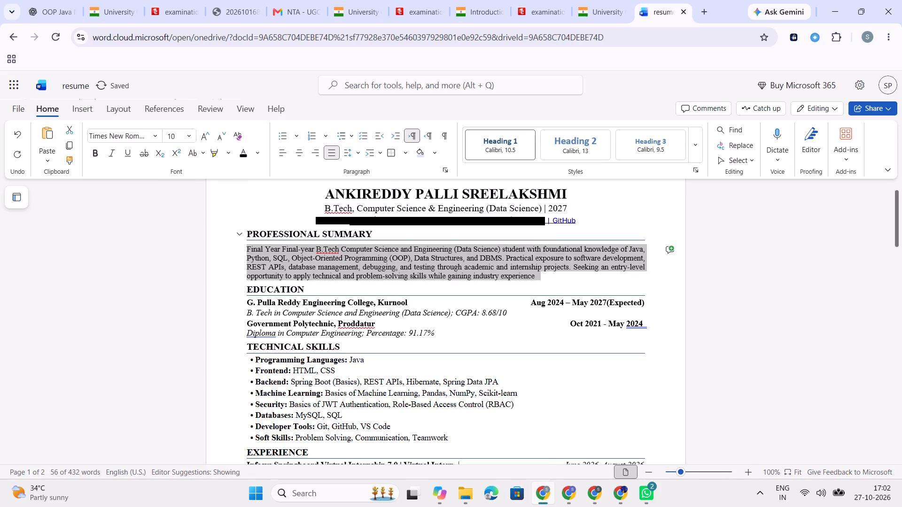
Set the font size of both college entries under Education, including their dates and degree lines, to 10.
drag(457, 341, 250, 315)
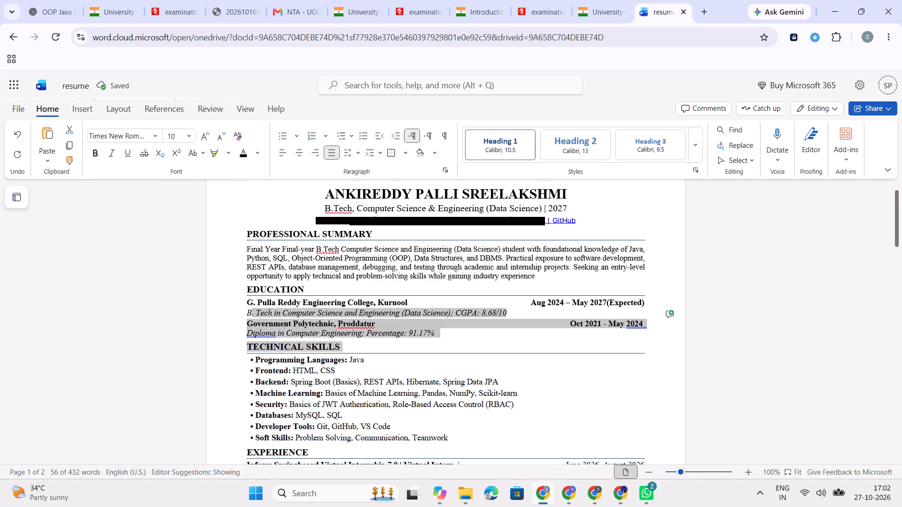
drag(250, 315, 246, 308)
click(246, 308)
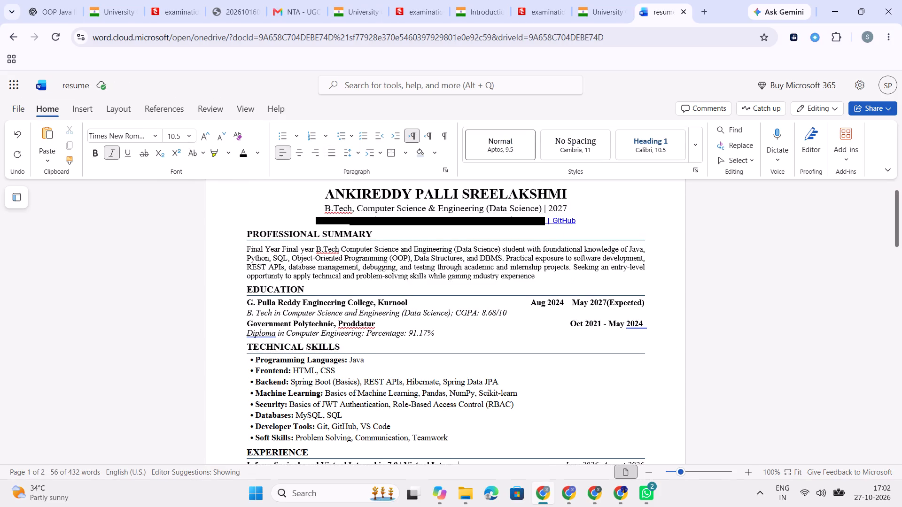
drag(450, 338, 351, 344)
click(351, 344)
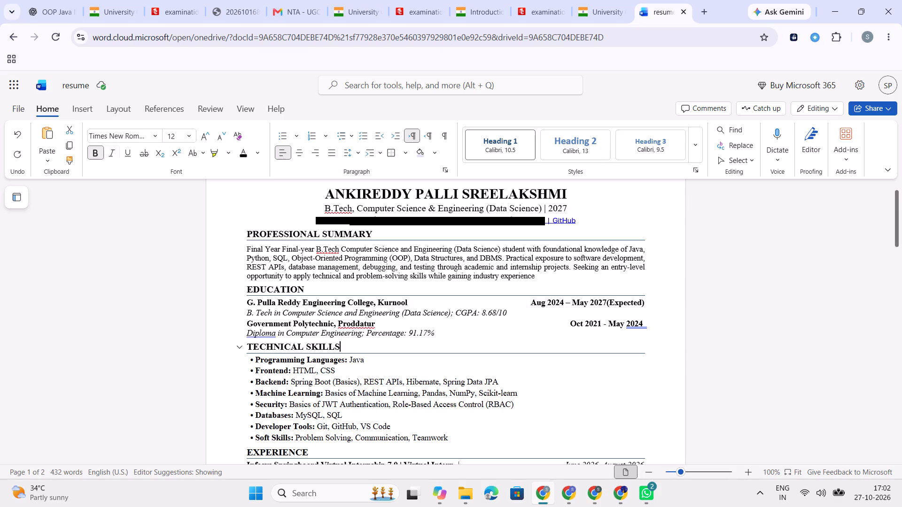
drag(245, 306, 451, 332)
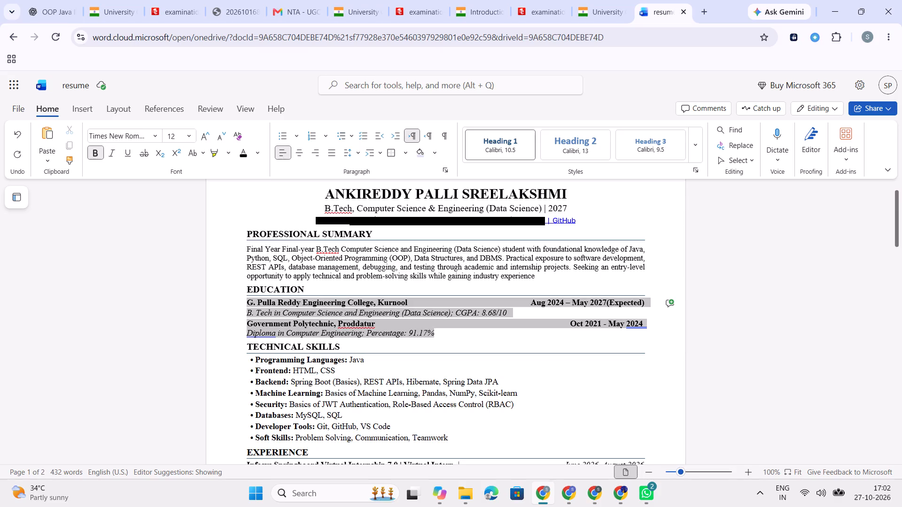
drag(451, 332, 449, 335)
click(193, 137)
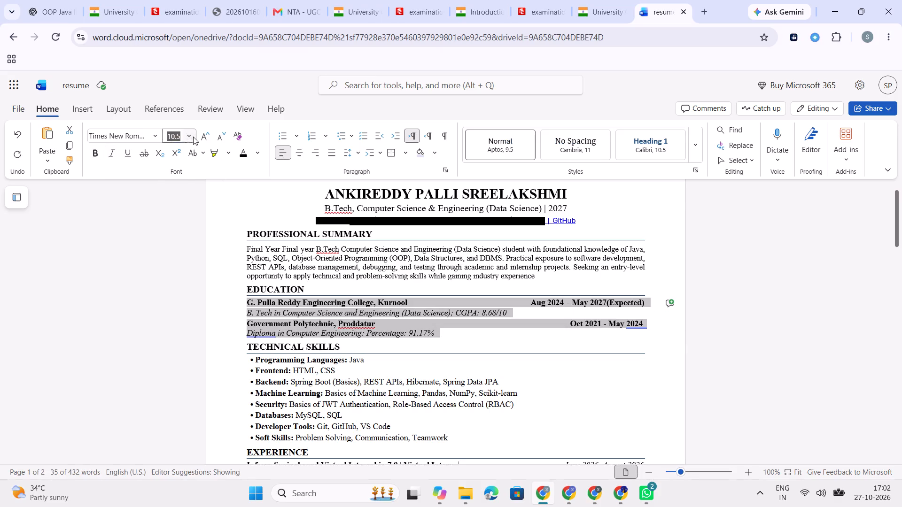
click(184, 185)
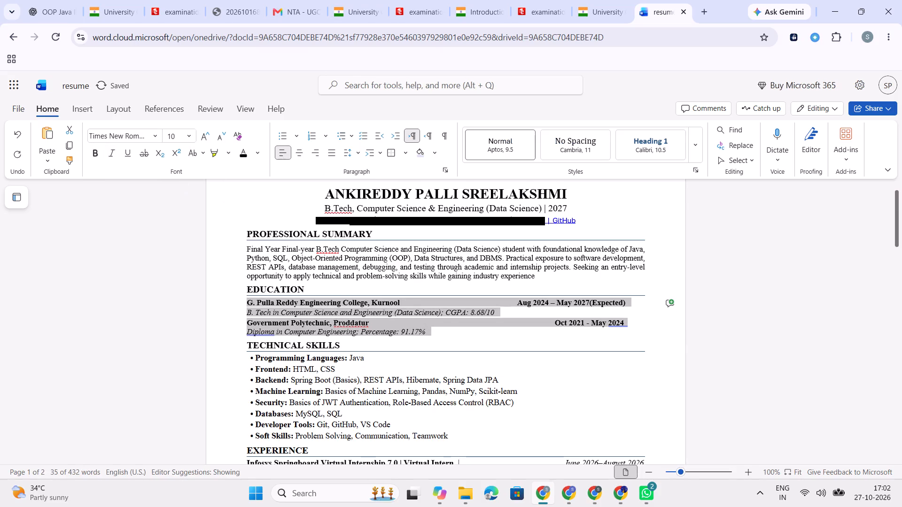
Set the font size of all Technical Skills bullets, from Programming Languages to Soft Skills, to 10.
click(431, 382)
scroll(431, 382, down, 1)
drag(452, 372, 254, 277)
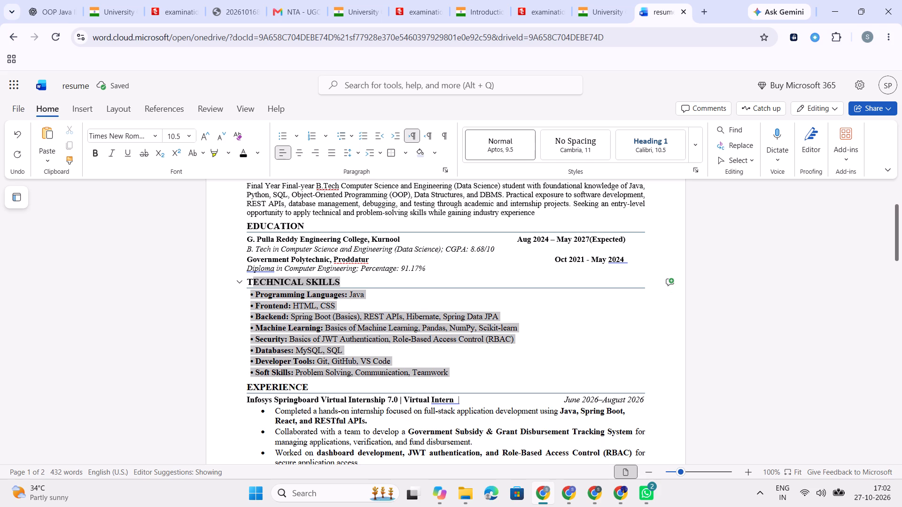
drag(254, 277, 248, 293)
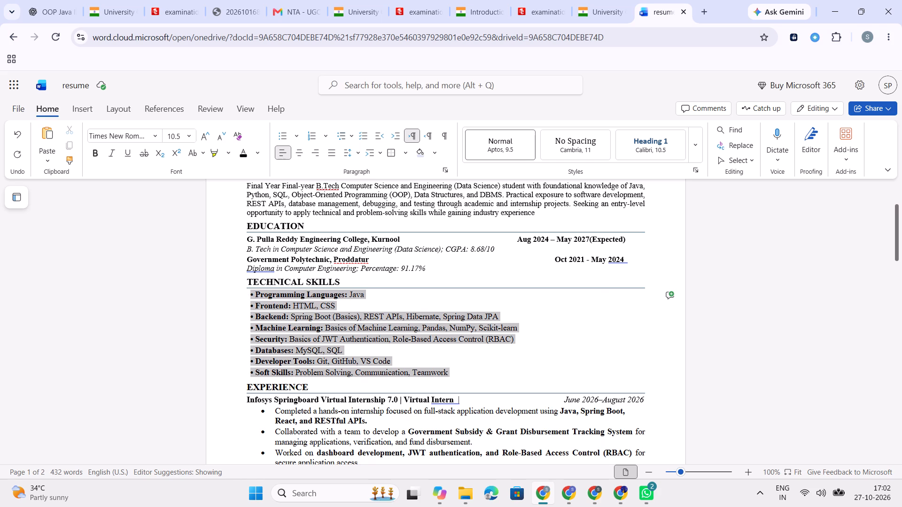
drag(248, 293, 249, 293)
click(188, 139)
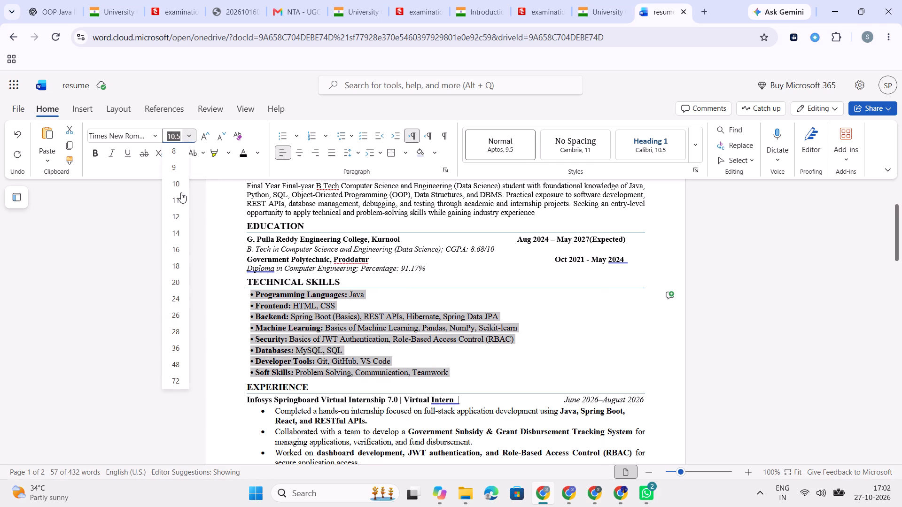
click(178, 190)
click(447, 379)
Set the font size of the Infosys Springboard internship line and its five bullets under Experience to 10.
scroll(447, 379, down, 1)
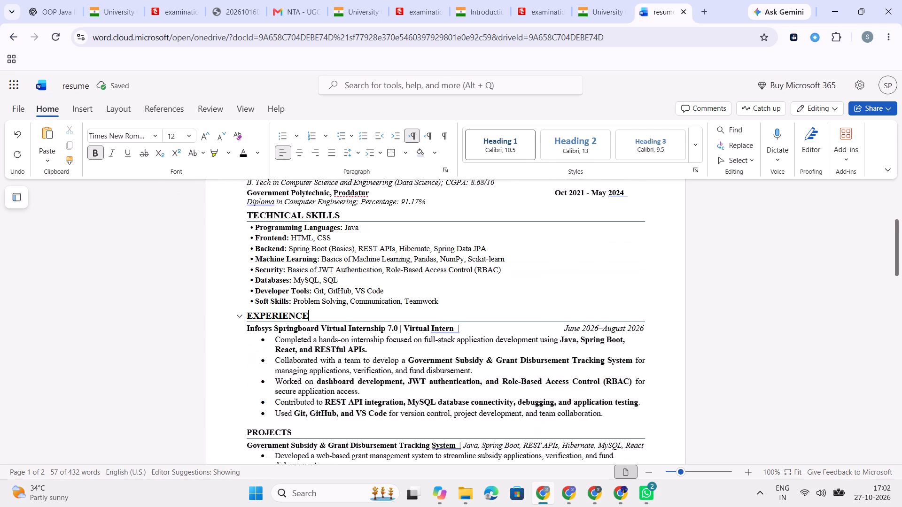
scroll(447, 379, down, 6)
scroll(459, 354, up, 1)
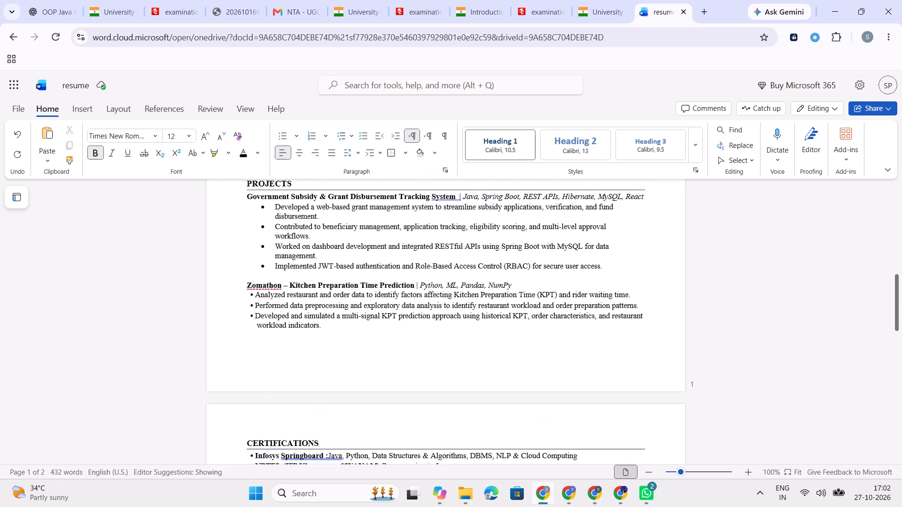
scroll(459, 354, up, 1)
scroll(394, 317, up, 1)
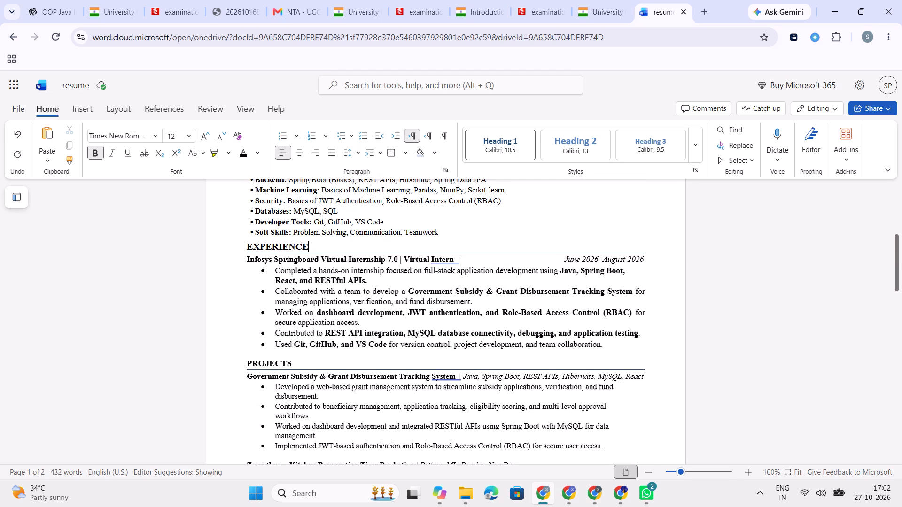
click(611, 346)
drag(611, 346, 274, 281)
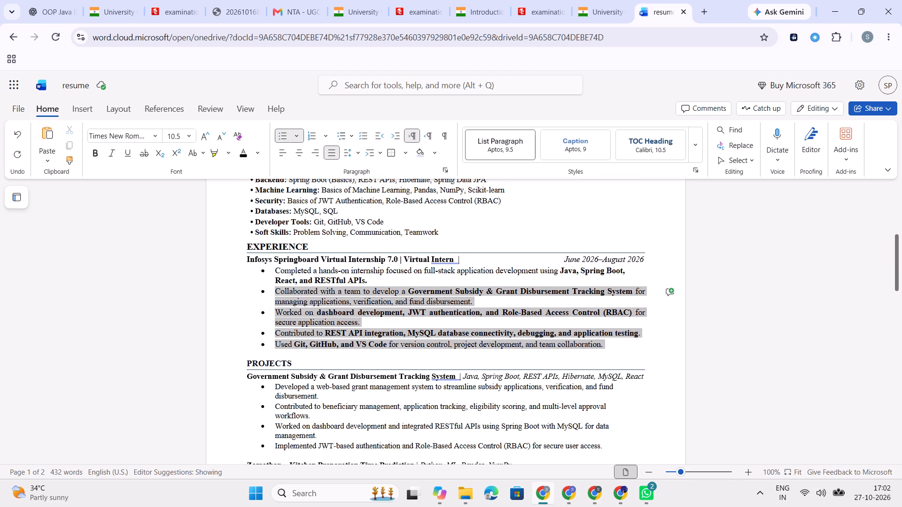
drag(274, 281, 247, 261)
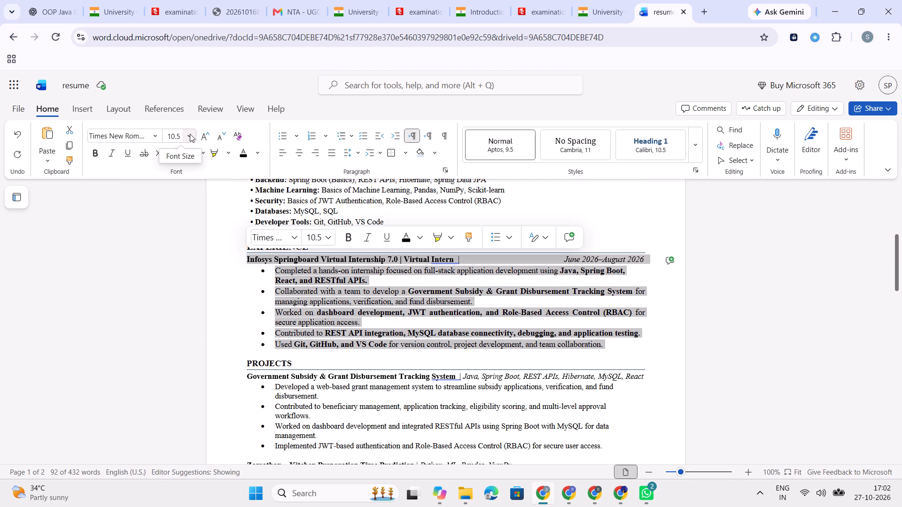
click(188, 139)
click(180, 182)
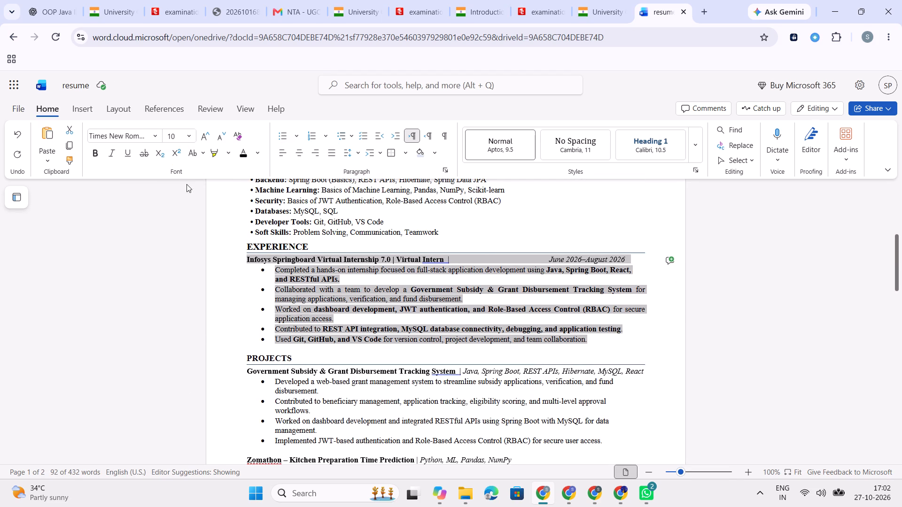
click(257, 307)
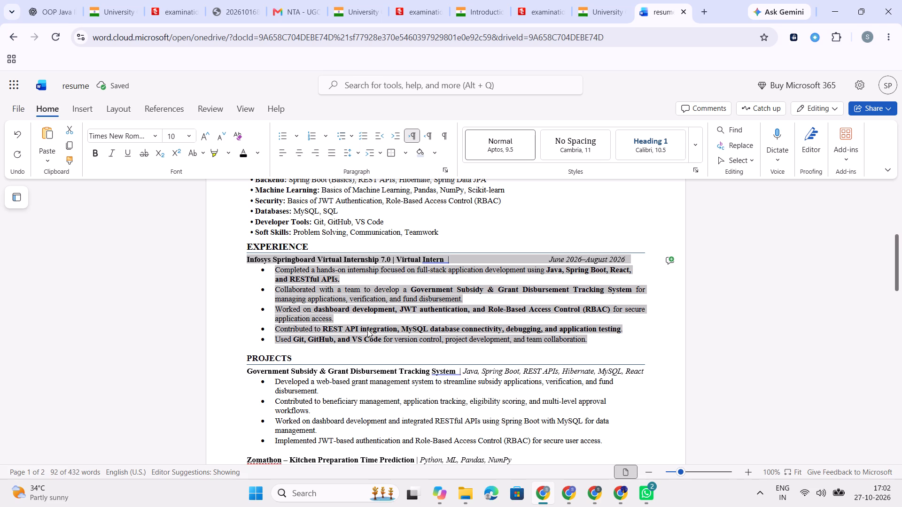
click(390, 331)
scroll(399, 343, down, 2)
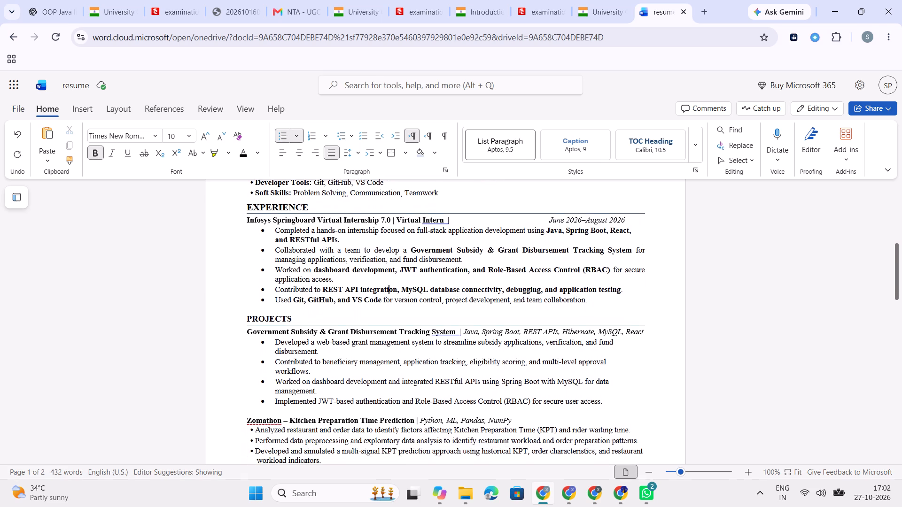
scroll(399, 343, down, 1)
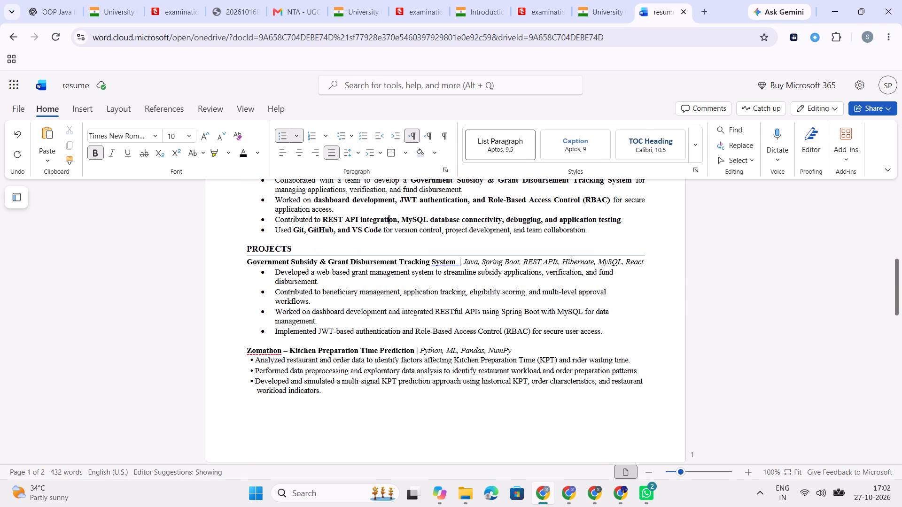
Check the font sizes of the Projects heading and project bullets, and review the layout from Experience through Certifications.
click(271, 251)
scroll(339, 339, down, 1)
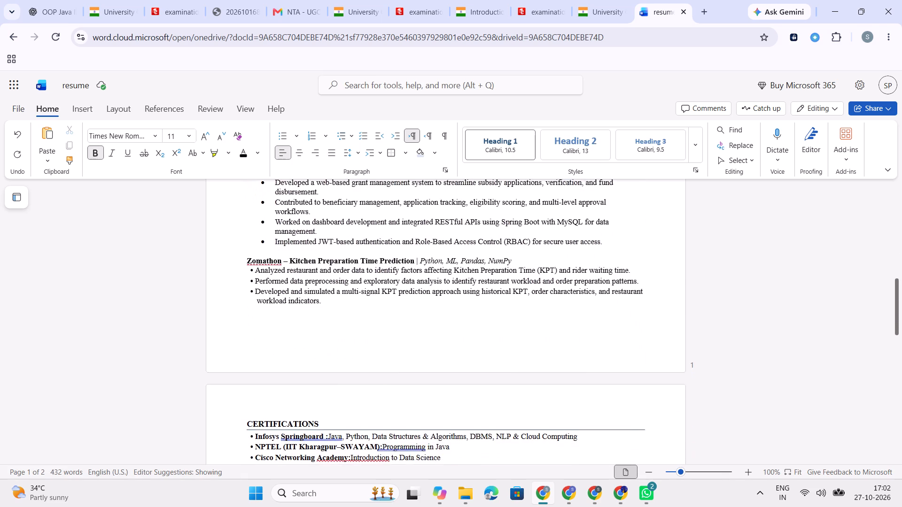
scroll(339, 339, down, 1)
scroll(346, 328, right, 1)
click(548, 286)
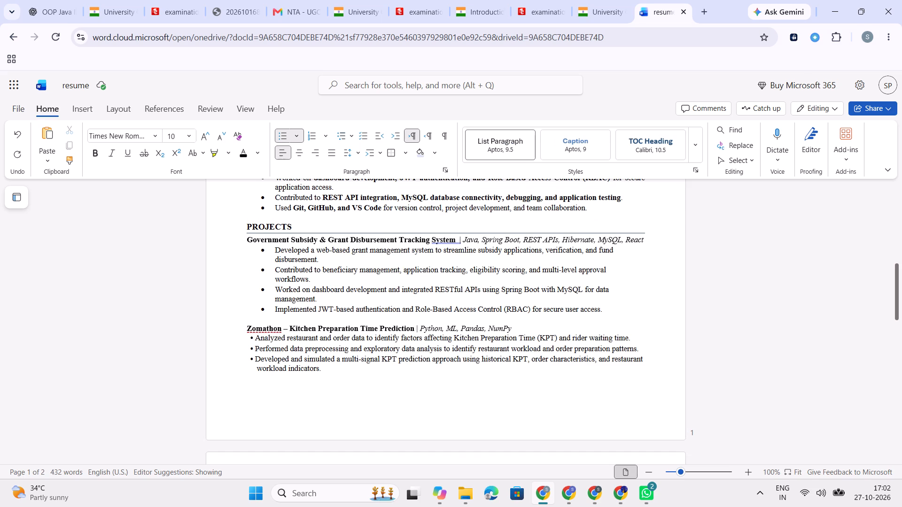
scroll(352, 277, right, 2)
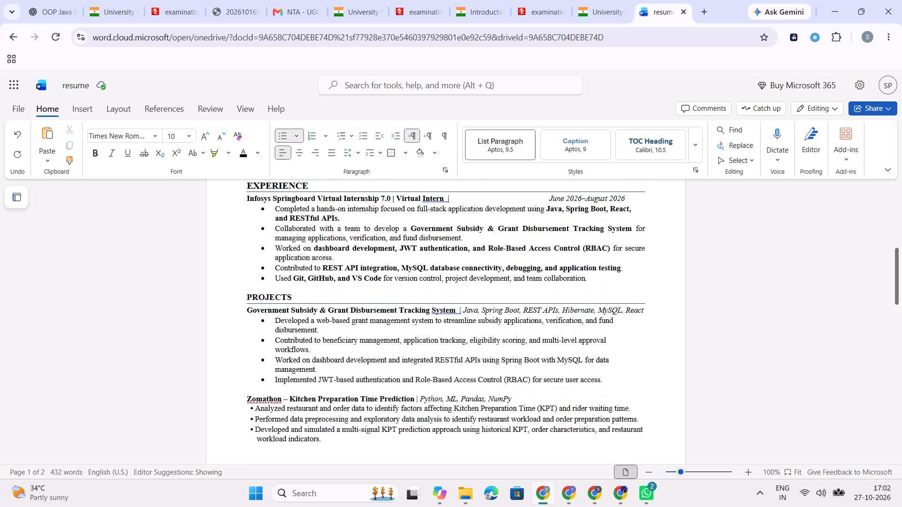
scroll(352, 277, up, 1)
scroll(397, 307, right, 1)
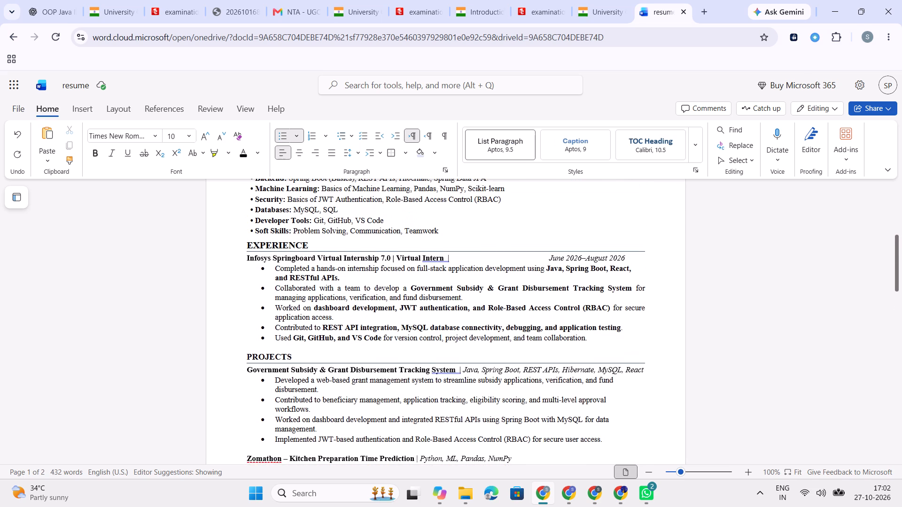
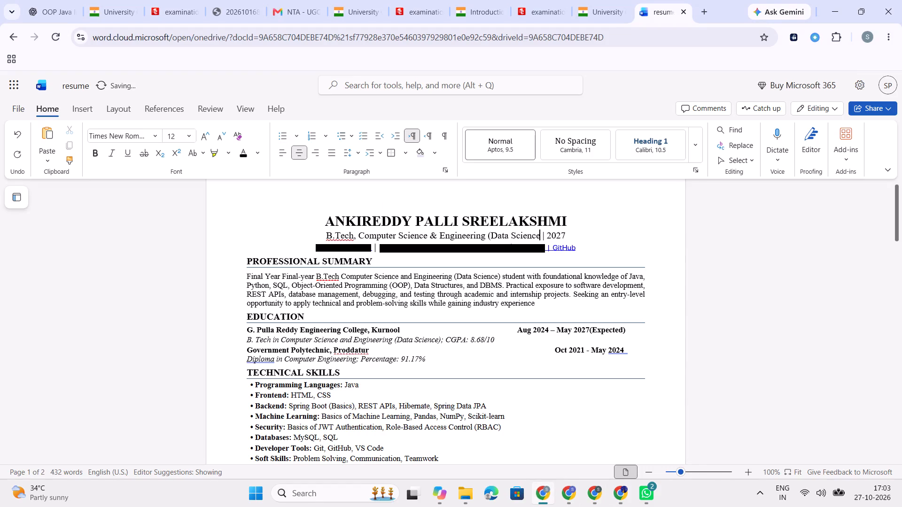
Replace the B.Tech degree text before "| 2027" in the line under the name with the copied location "Kurnool, Andhra Pradesh".
key(BackSpace)
key(BackSpace)
key(BackSpace)
key(BackSpace)
key(BackSpace)
key(BackSpace)
key(BackSpace)
key(BackSpace)
key(BackSpace)
key(BackSpace)
key(BackSpace)
key(BackSpace)
key(BackSpace)
key(BackSpace)
key(BackSpace)
key(BackSpace)
key(BackSpace)
key(BackSpace)
key(BackSpace)
key(BackSpace)
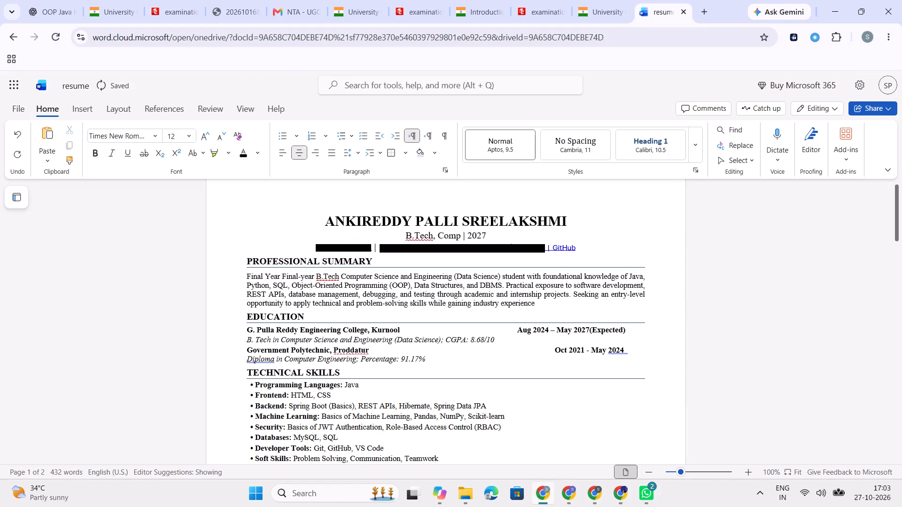
key(BackSpace)
key(BackSpace)
key(BackSpace)
key(BackSpace)
key(BackSpace)
key(BackSpace)
key(BackSpace)
key(BackSpace)
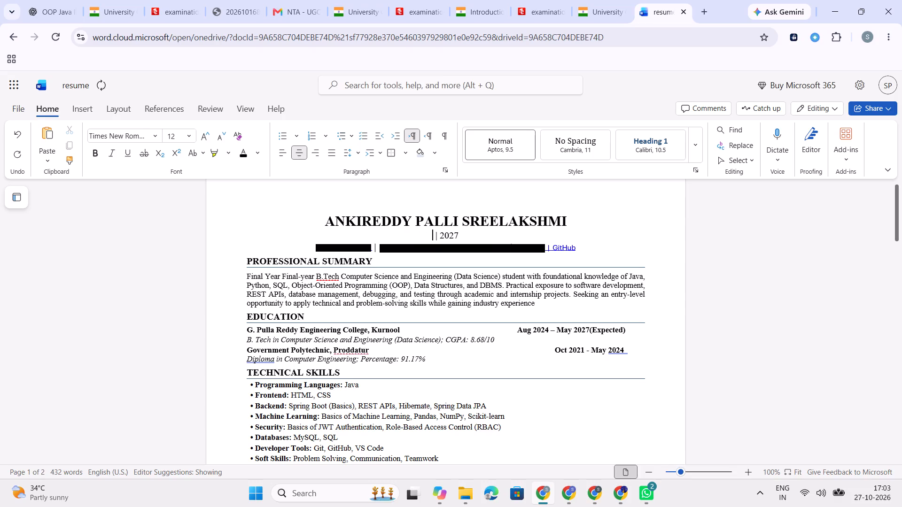
key(ctrl+v)
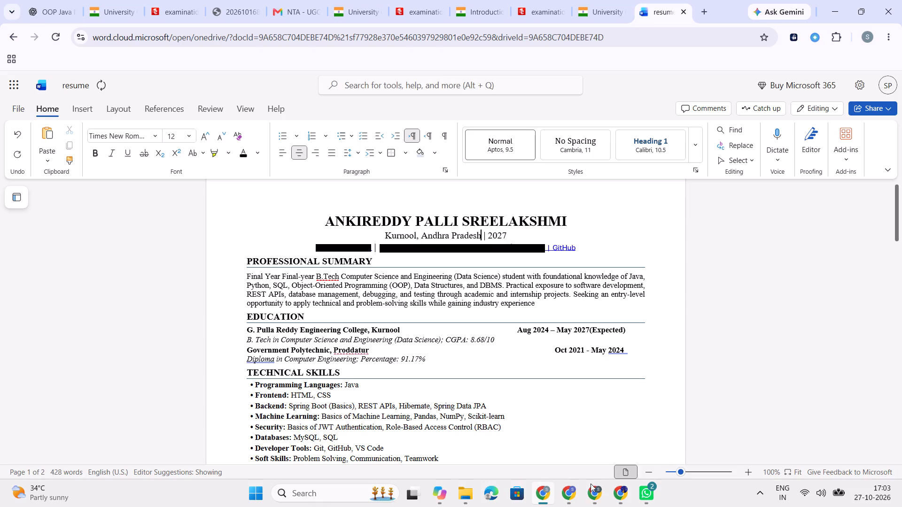
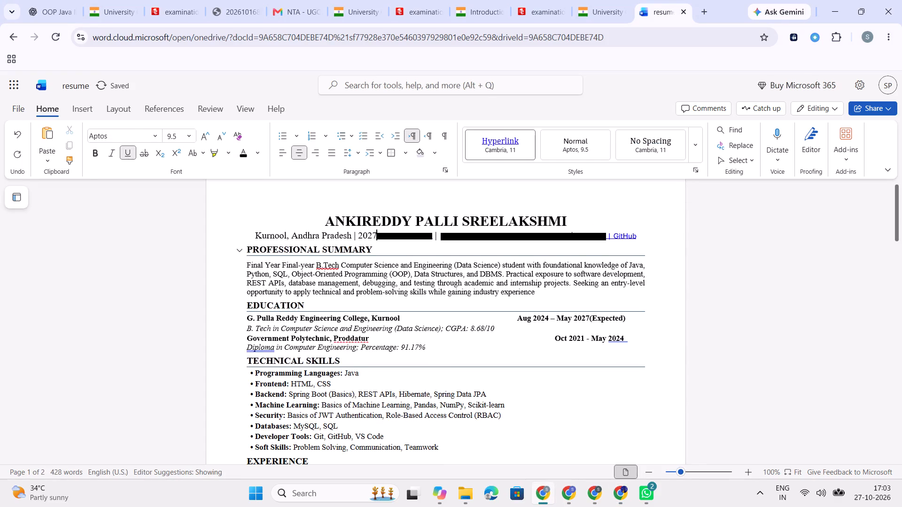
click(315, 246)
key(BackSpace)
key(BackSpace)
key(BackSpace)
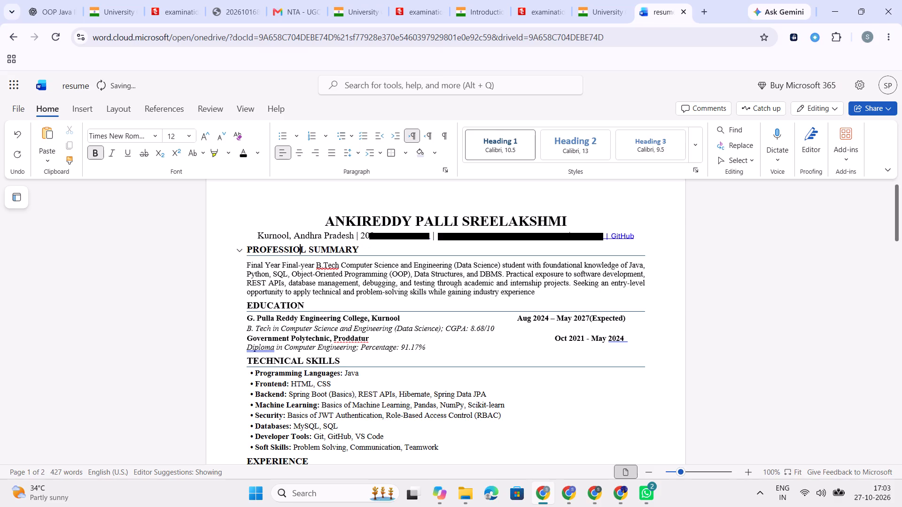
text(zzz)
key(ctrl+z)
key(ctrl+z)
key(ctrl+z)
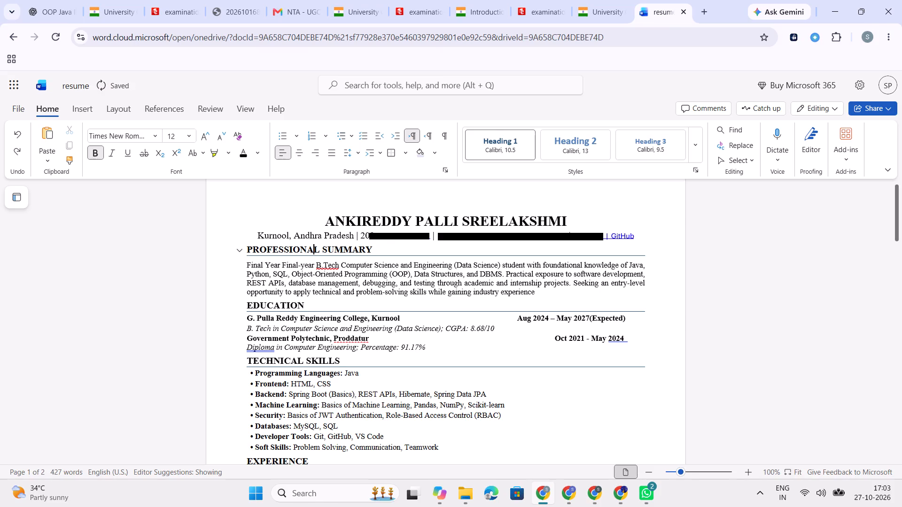
Delete the stray digits 20 in front of the phone number in the header's contact line.
click(374, 235)
click(374, 235)
key(BackSpace)
key(BackSpace)
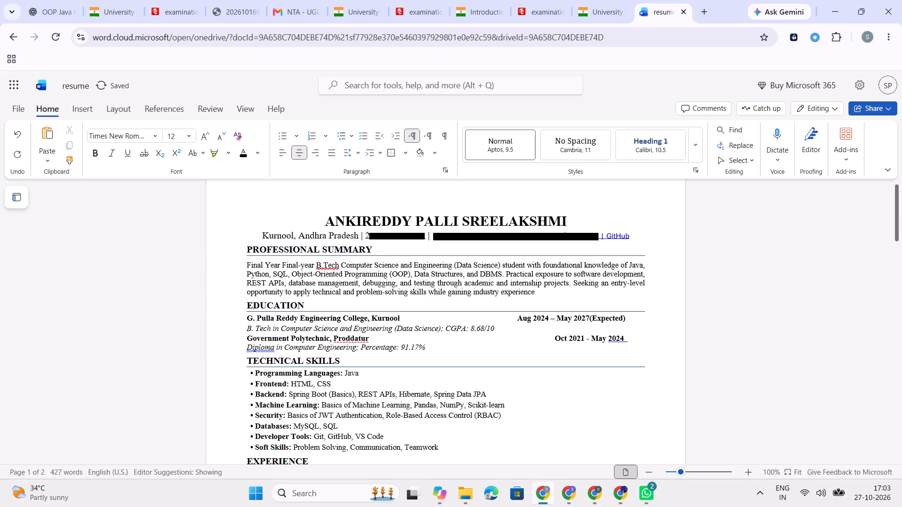
key(BackSpace)
Select the first part of the linked phone number in the header's contact line.
click(374, 235)
click(374, 235)
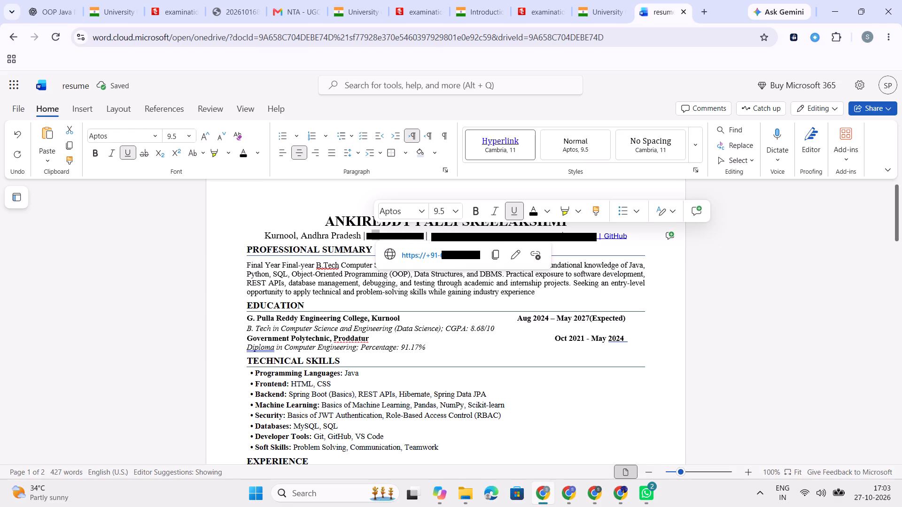
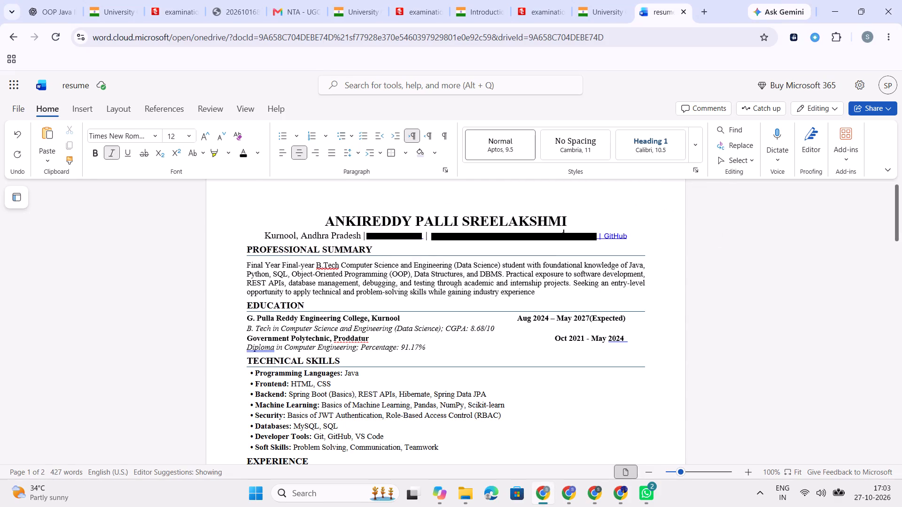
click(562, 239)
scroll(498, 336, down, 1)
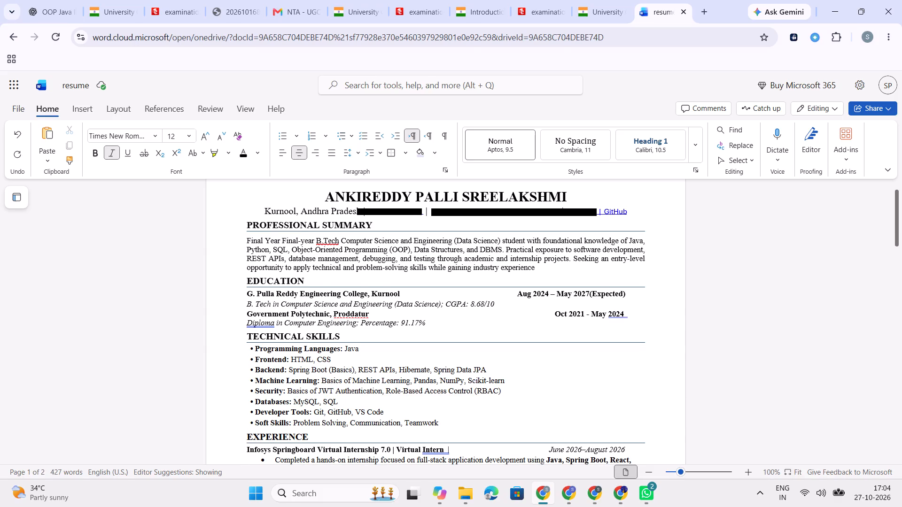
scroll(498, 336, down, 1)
Switch from the resume document to the other Chrome window with the ChatGPT conversation.
click(541, 496)
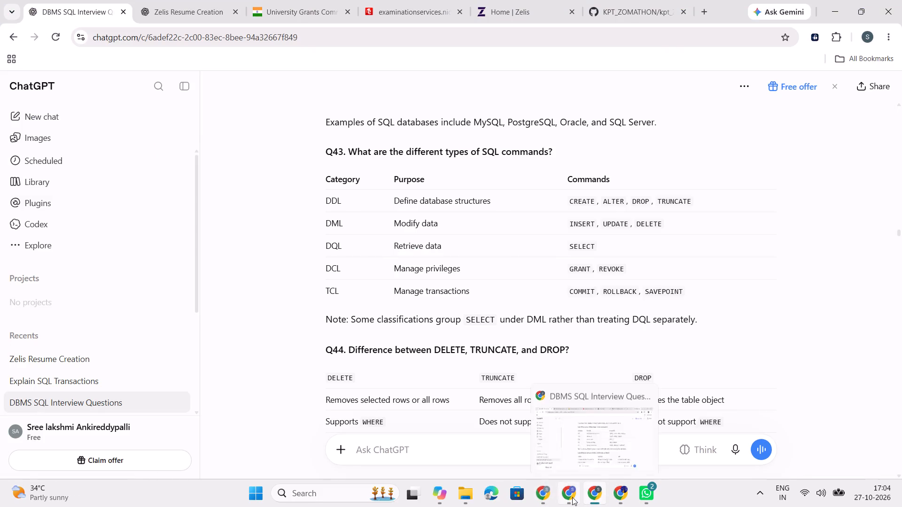
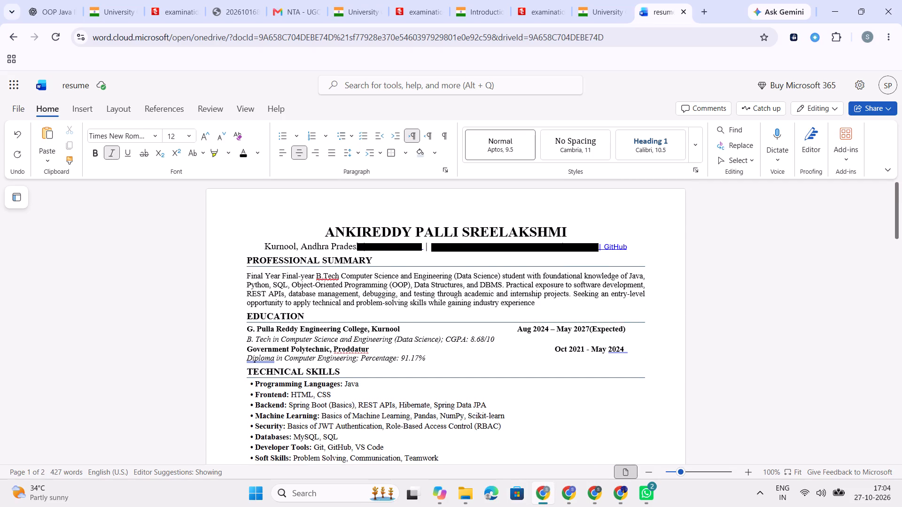
Delete the vertical bar just before GitHub and one space beside the preceding separator in the header's contact line.
key(Right)
key(BackSpace)
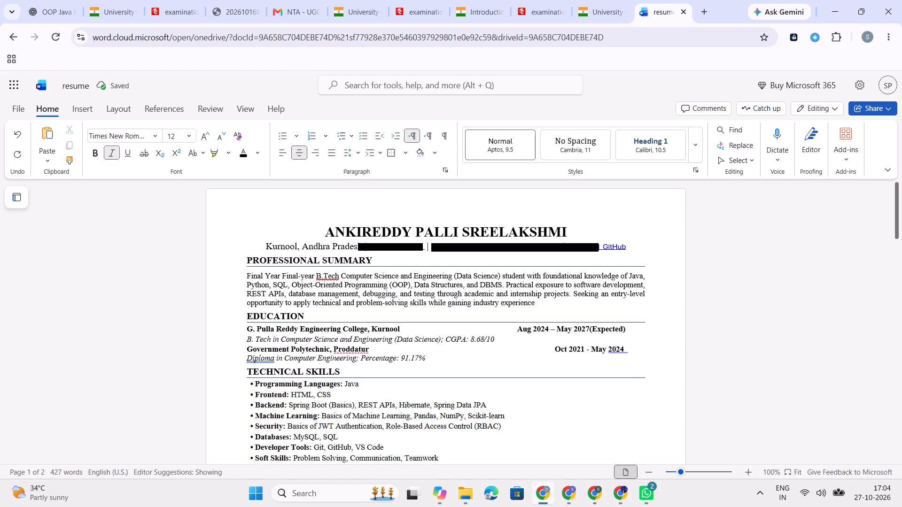
click(435, 246)
key(BackSpace)
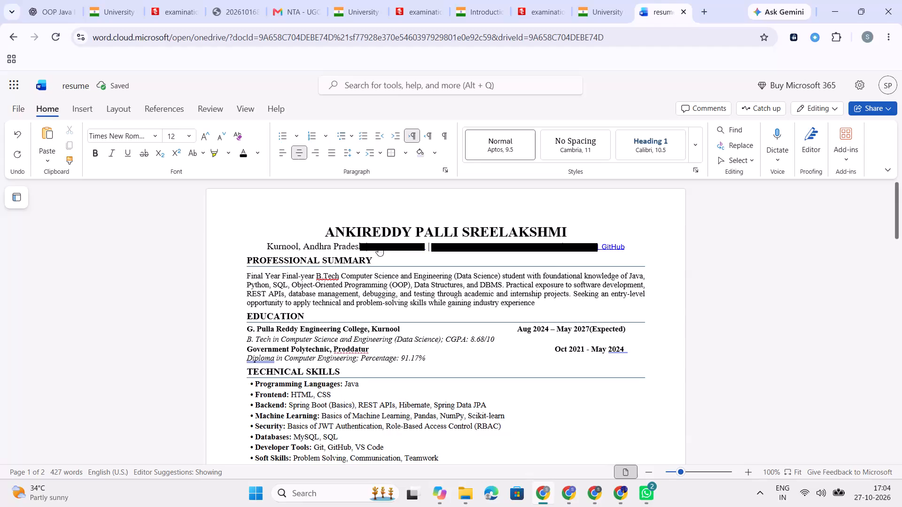
click(383, 244)
scroll(300, 254, left, 1)
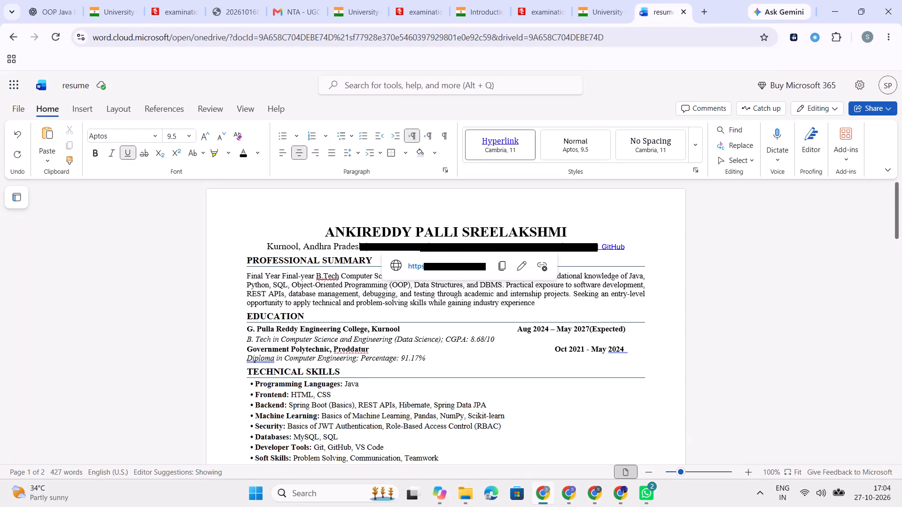
Insert eight spaces before Kurnool at the start of the contact line under the name.
click(263, 245)
key(space)
key(space)
key(space)
key(space)
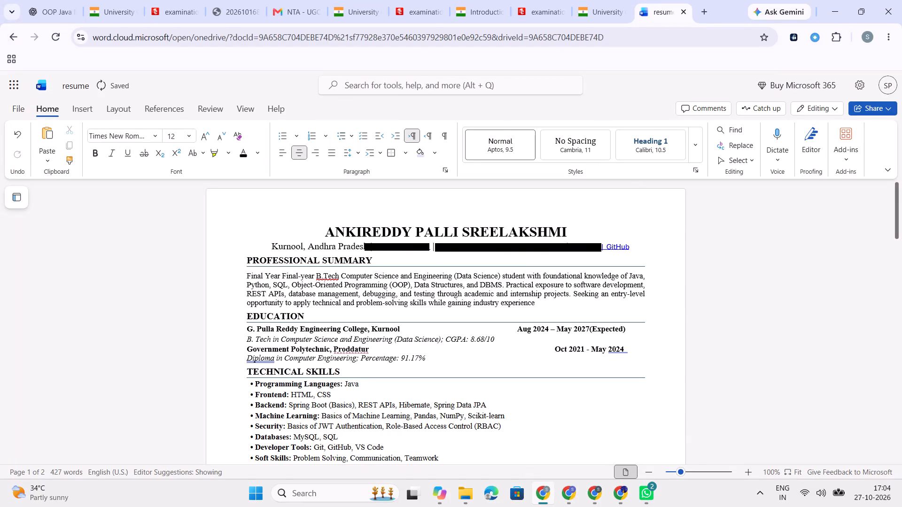
key(space)
key(space)
key(space)
key(space)
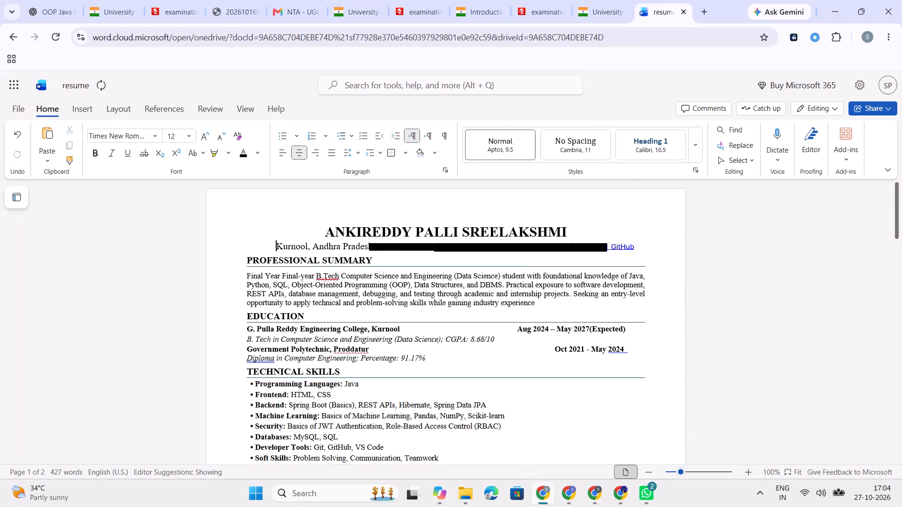
Delete the extra spaces around the separator before the GitHub link in the contact line.
click(610, 241)
key(Right)
key(BackSpace)
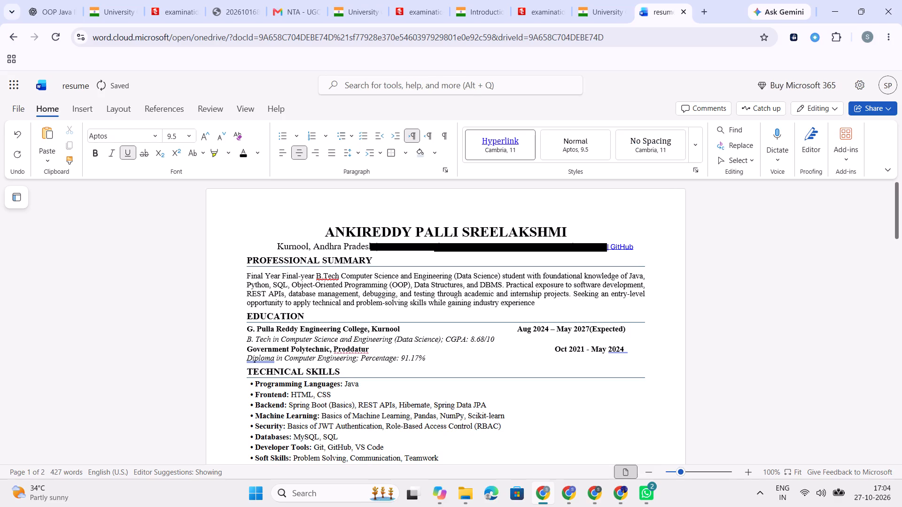
click(603, 247)
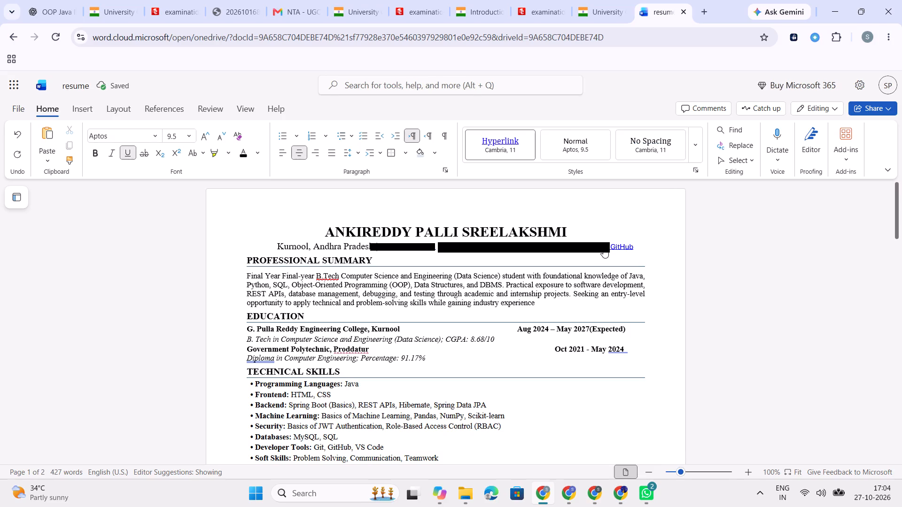
key(Right)
key(BackSpace)
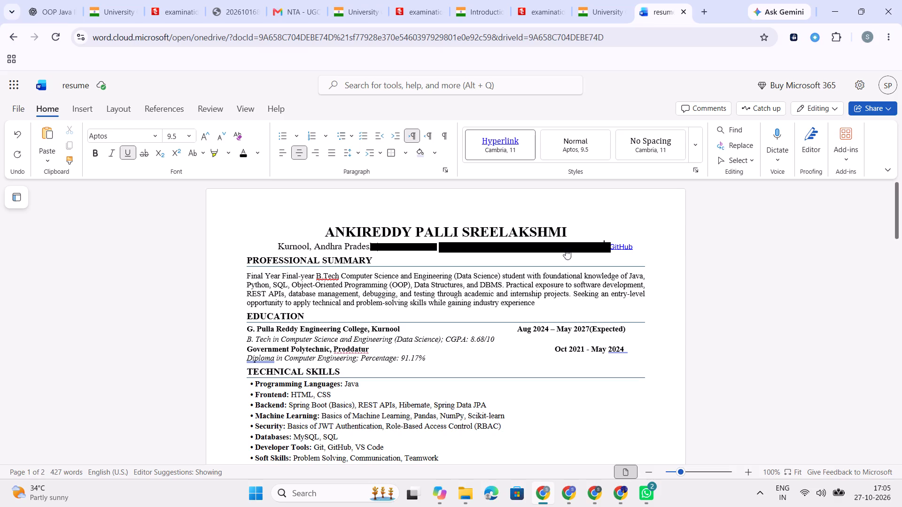
Move the LinkedIn and GitHub links onto their own line below the rest of the contact details.
click(571, 246)
key(Right)
key(Right)
key(Return)
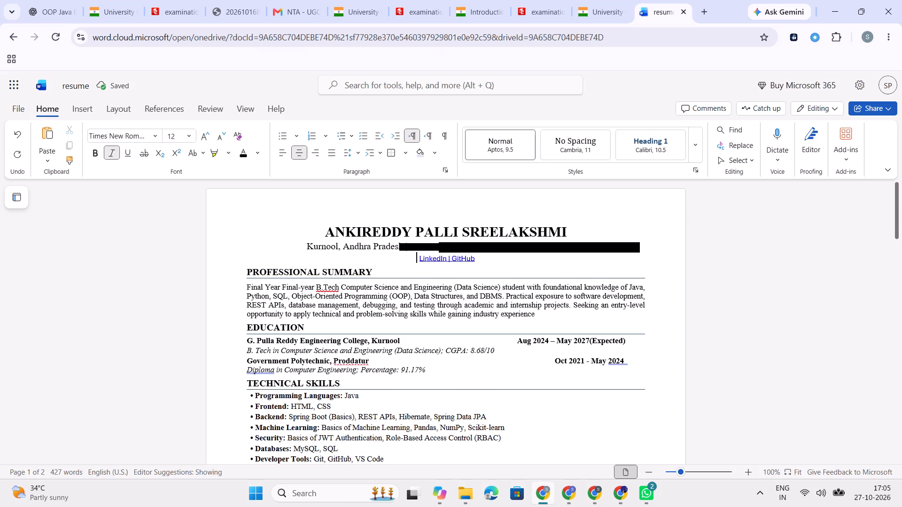
click(439, 261)
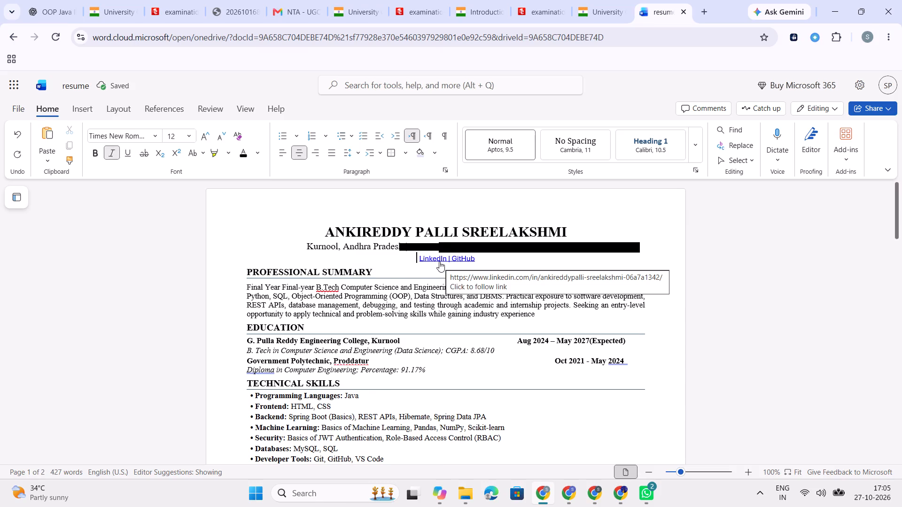
Open the LinkedIn profile linked in the resume's header and copy its web address.
click(490, 280)
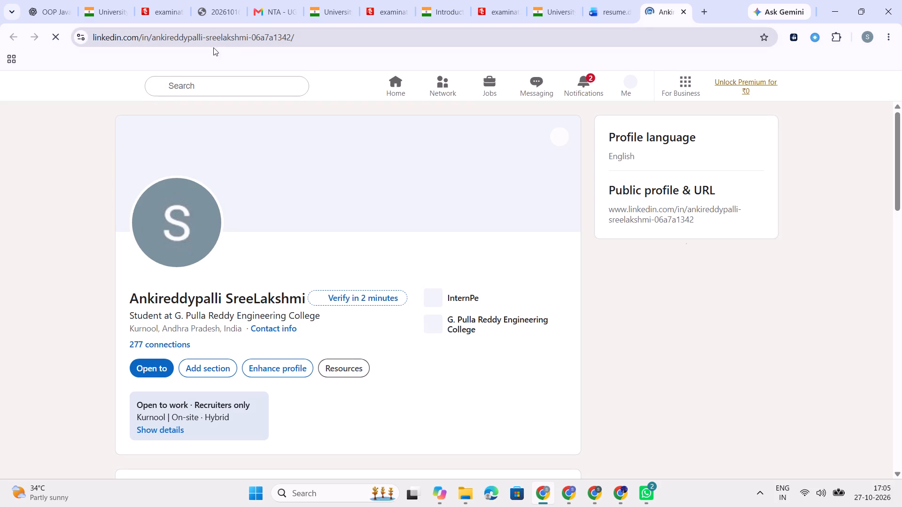
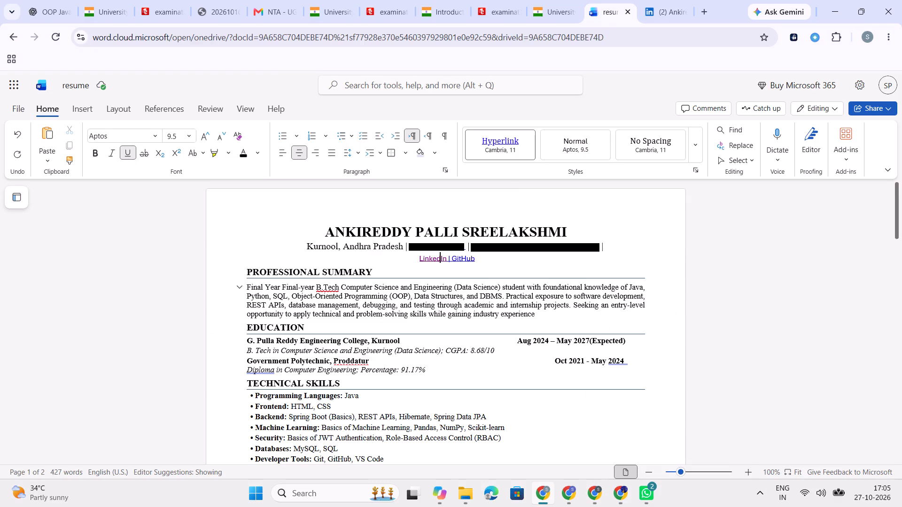
Delete the LinkedIn link before the GitHub link on the line below the contact details.
key(Right)
key(Right)
key(BackSpace)
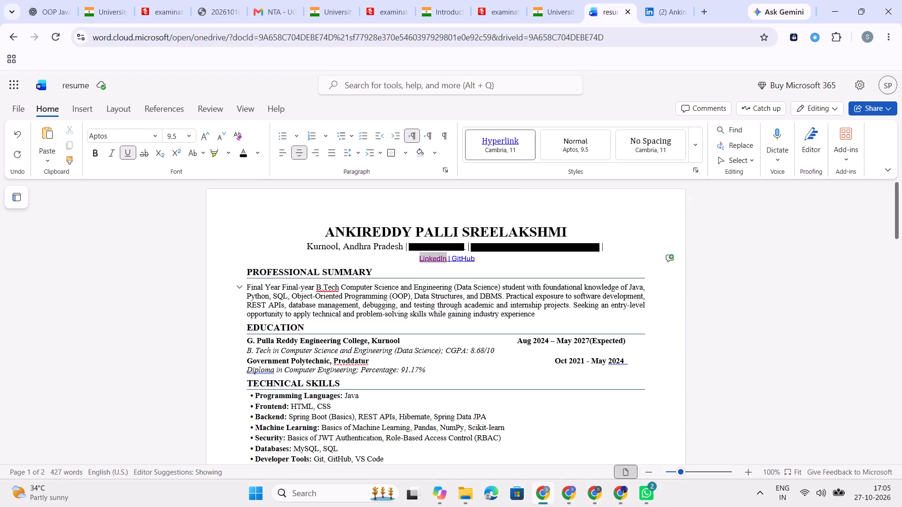
key(BackSpace)
key(BackSpace)
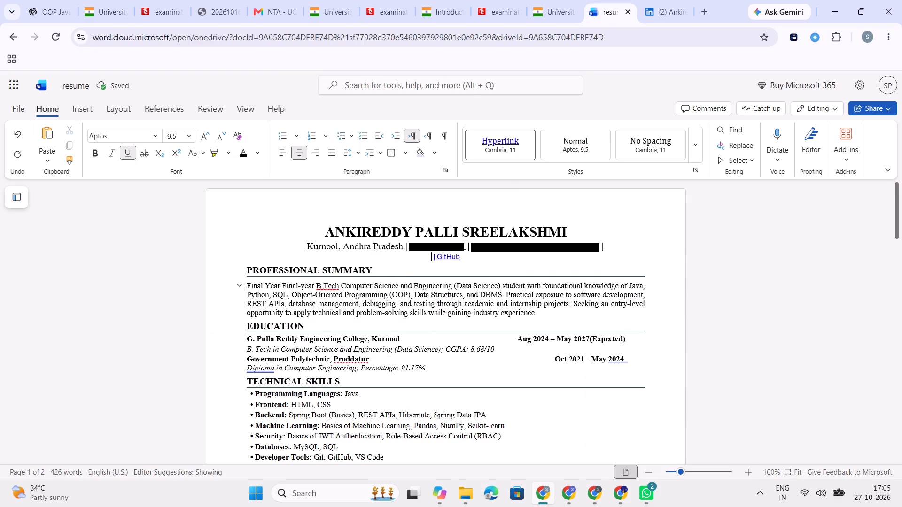
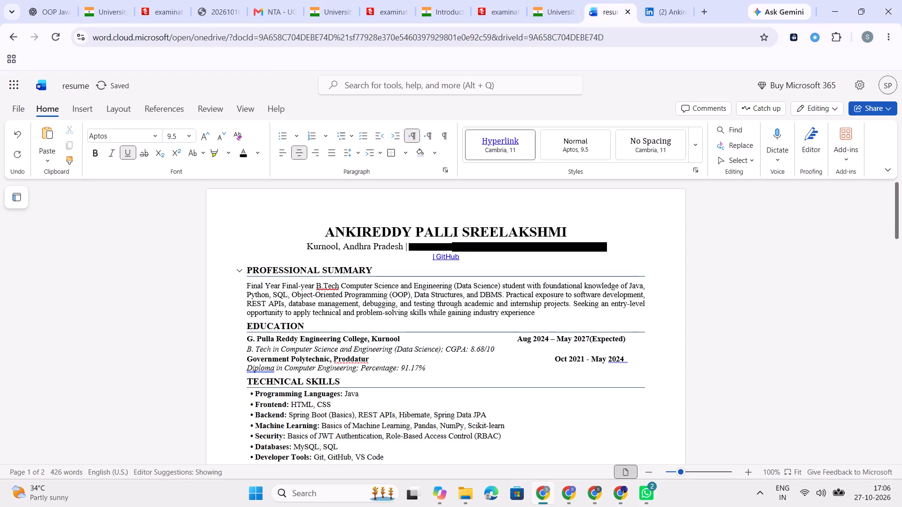
Delete the | GitHub link line under the contact details, along with the leftover space ending the contact line.
double_click(465, 253)
click(465, 253)
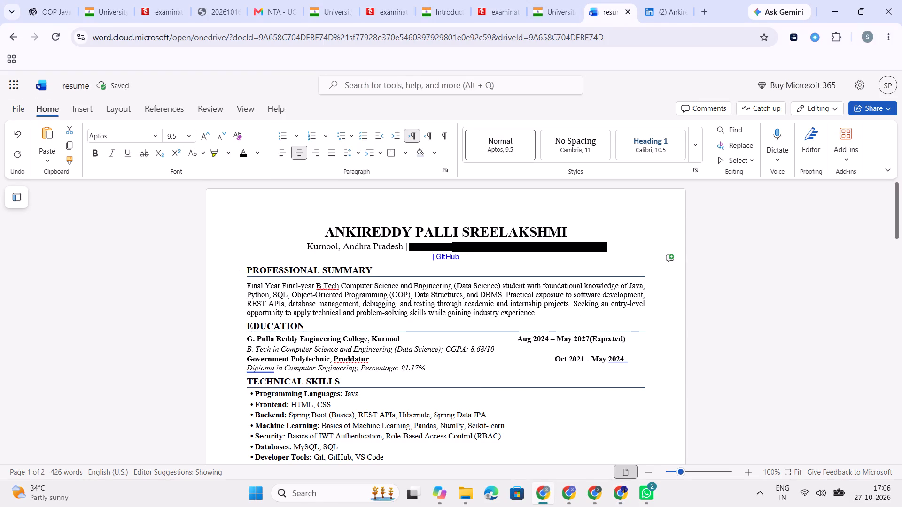
key(BackSpace)
click(465, 253)
key(BackSpace)
key(BackSpace)
key(BackSpace)
key(BackSpace)
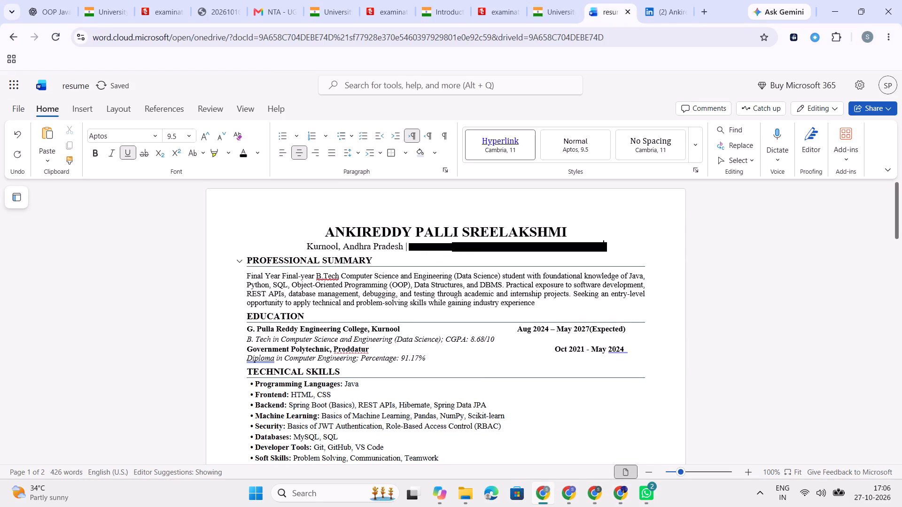
key(BackSpace)
Start a new line below the contact details and paste the copied LinkedIn: label there.
key(Return)
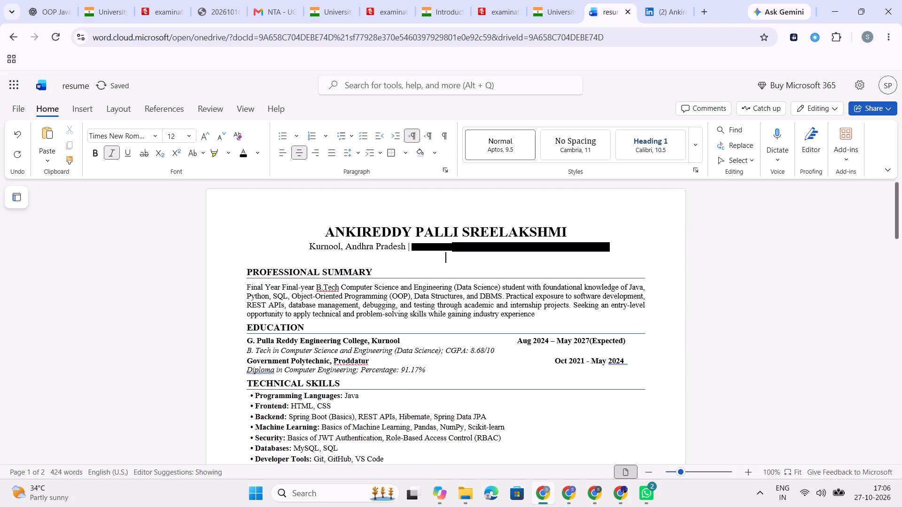
key(ctrl+v)
Select the LinkedIn: label on the line below the contact details.
click(426, 261)
Remove the italic formatting from the "LinkedIn:" label below the contact line.
key(BackSpace)
key(Return)
drag(428, 256, 469, 261)
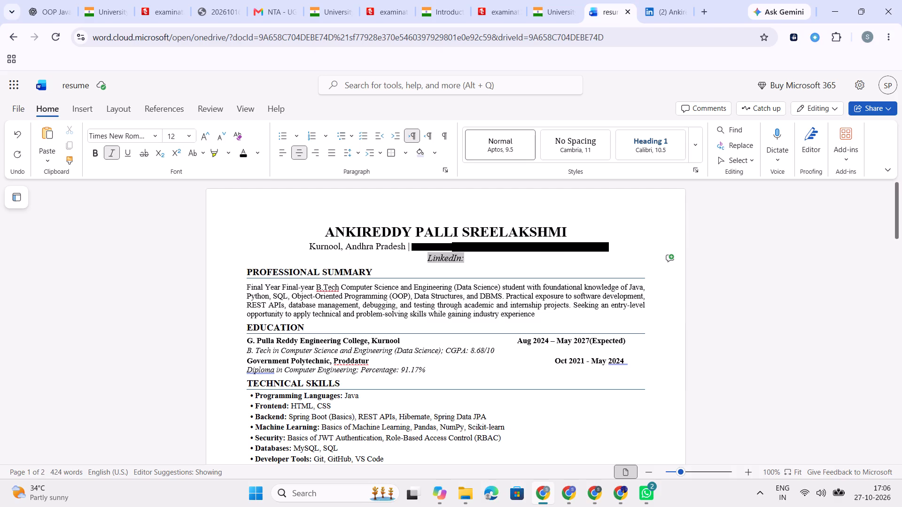
drag(469, 261, 469, 261)
click(110, 150)
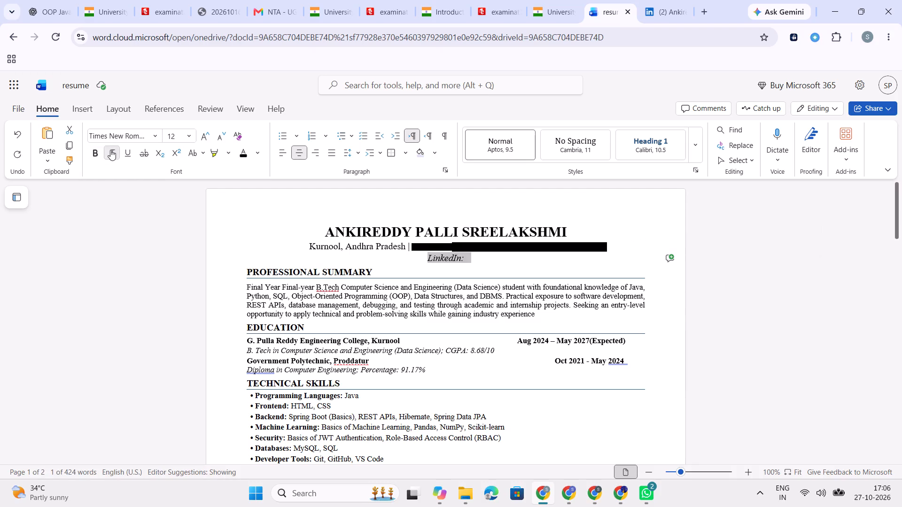
Left-align the "LinkedIn:" line and insert 26 spaces before it so it starts under Kurnool.
click(426, 265)
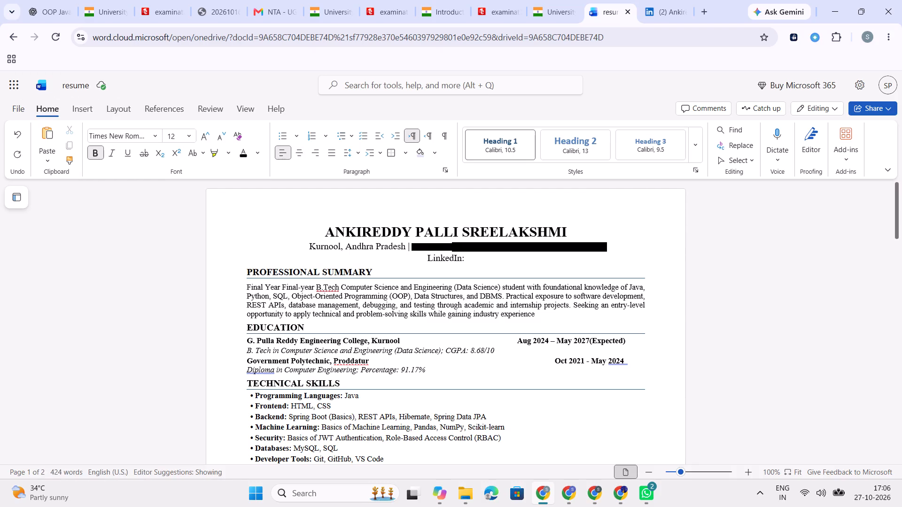
click(424, 259)
key(BackSpace)
key(Return)
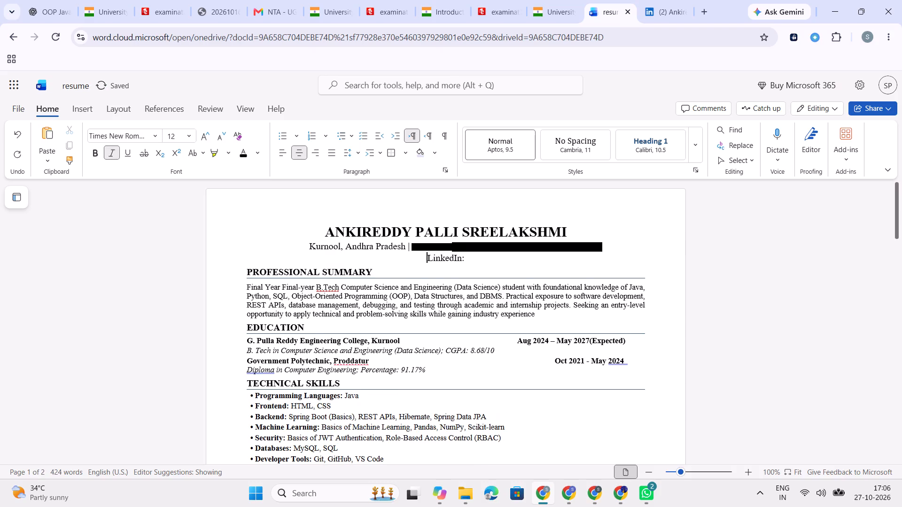
click(282, 152)
key(space)
key(space)
key(space)
key(space)
key(space)
key(space)
key(space)
key(space)
key(space)
key(space)
key(space)
key(space)
key(space)
key(space)
key(space)
key(space)
key(space)
key(space)
key(space)
key(space)
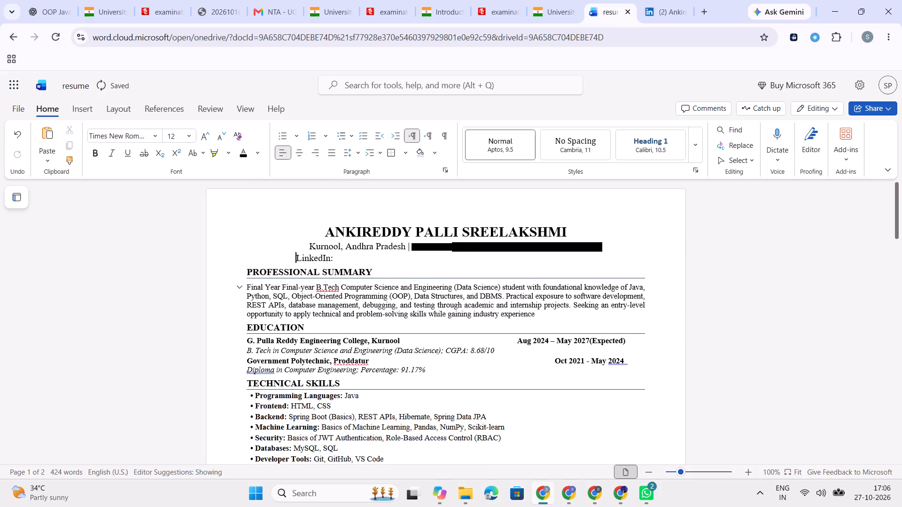
key(space)
key(space)
key(space)
key(space)
key(space)
key(space)
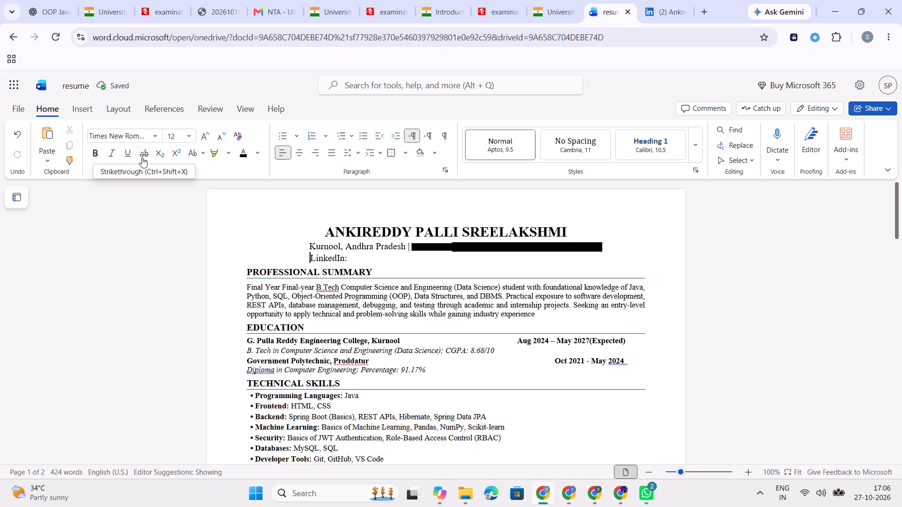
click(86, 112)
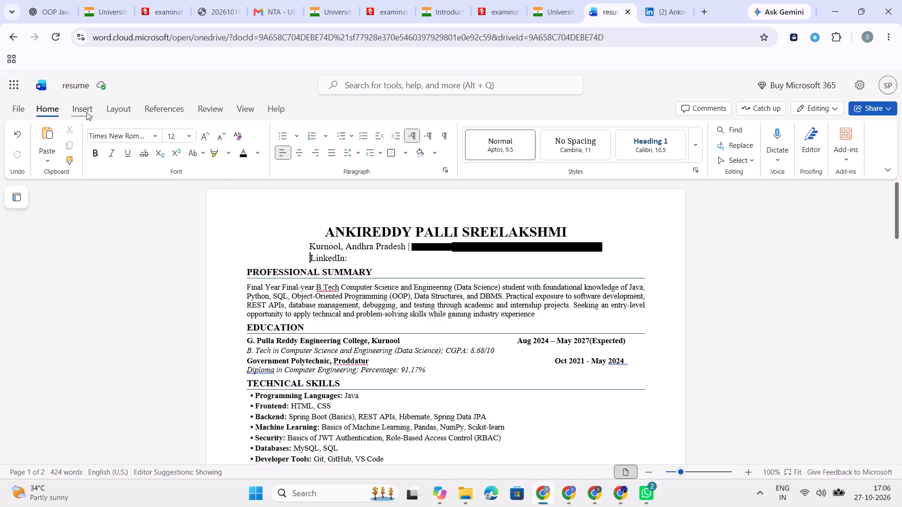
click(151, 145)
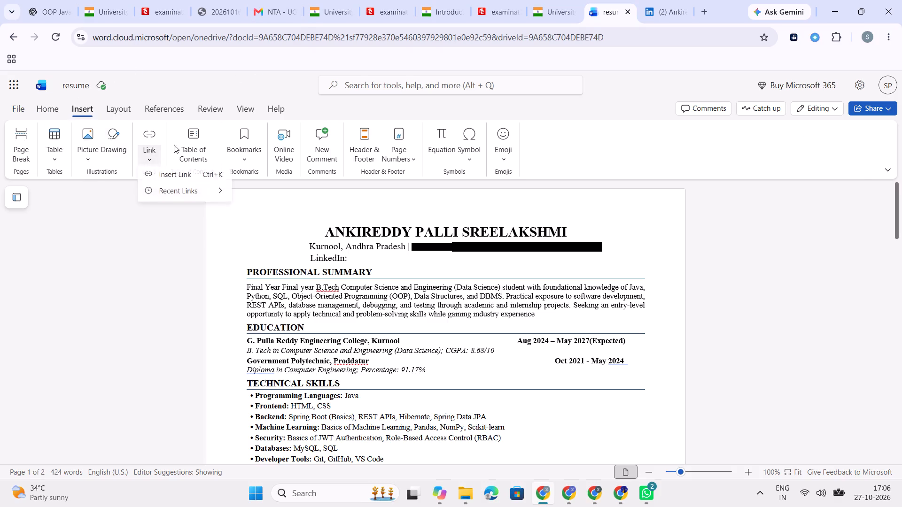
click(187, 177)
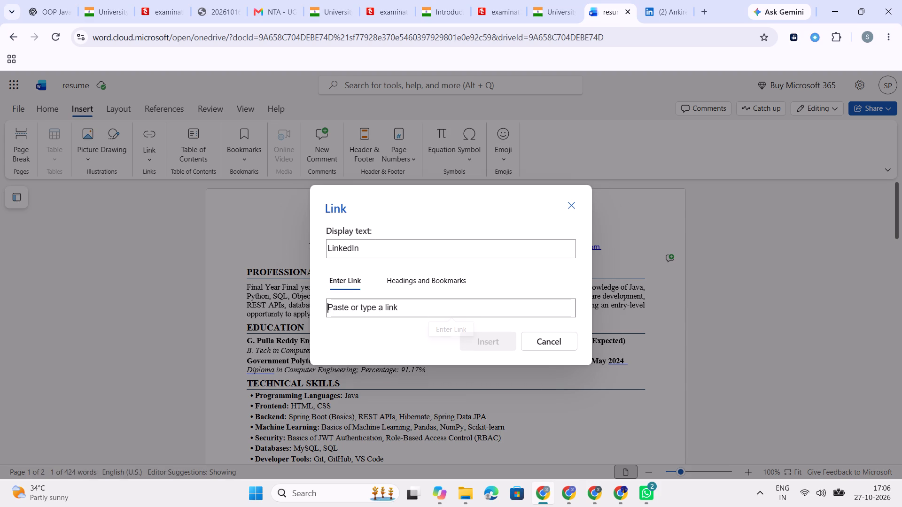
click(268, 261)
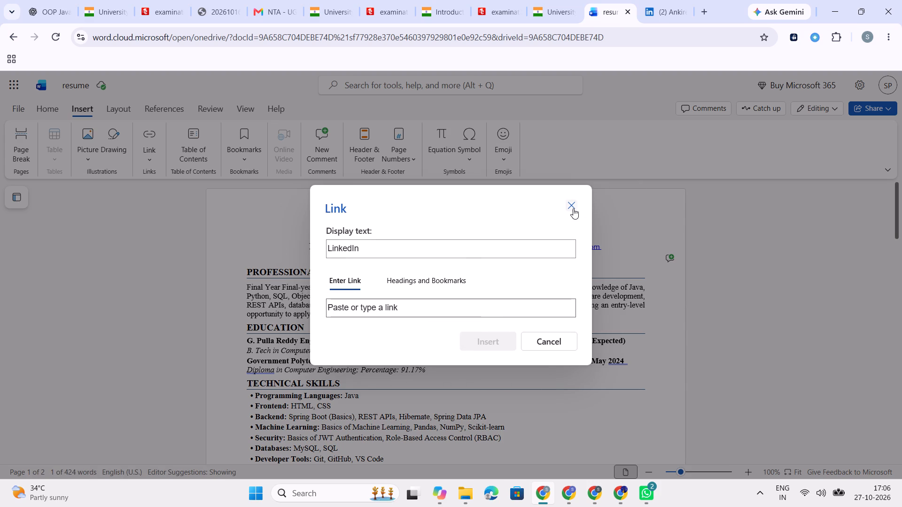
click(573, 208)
click(595, 498)
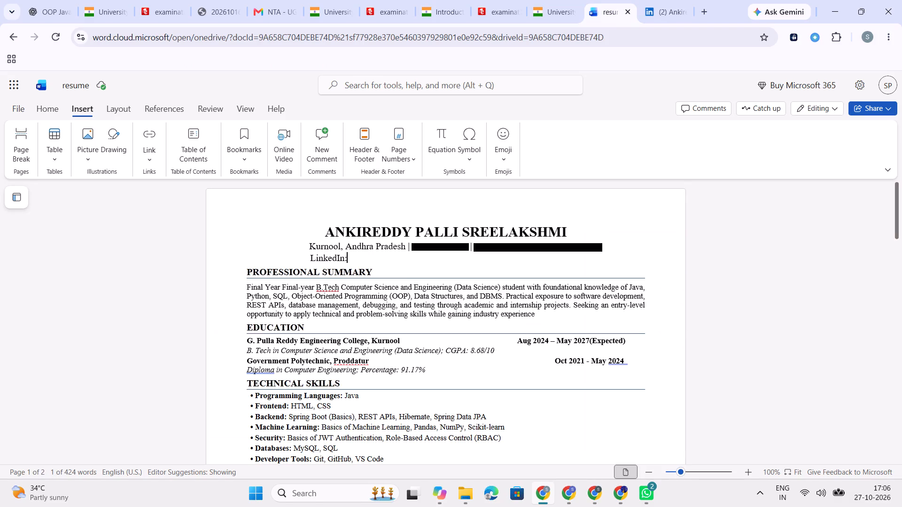
key(ctrl+v)
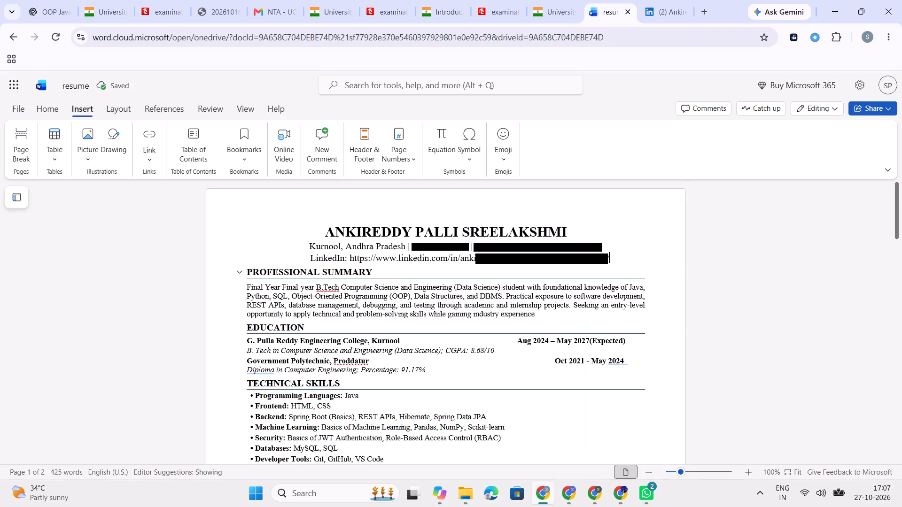
click(400, 260)
key(Left)
key(BackSpace)
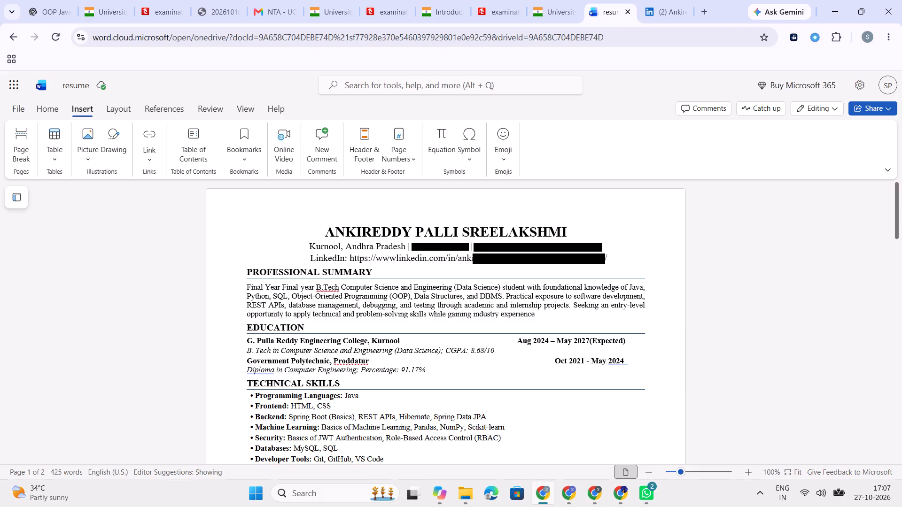
key(BackSpace)
key(BackSpace)
key(BackSpace)
key(BackSpace)
key(BackSpace)
key(BackSpace)
key(BackSpace)
key(BackSpace)
key(BackSpace)
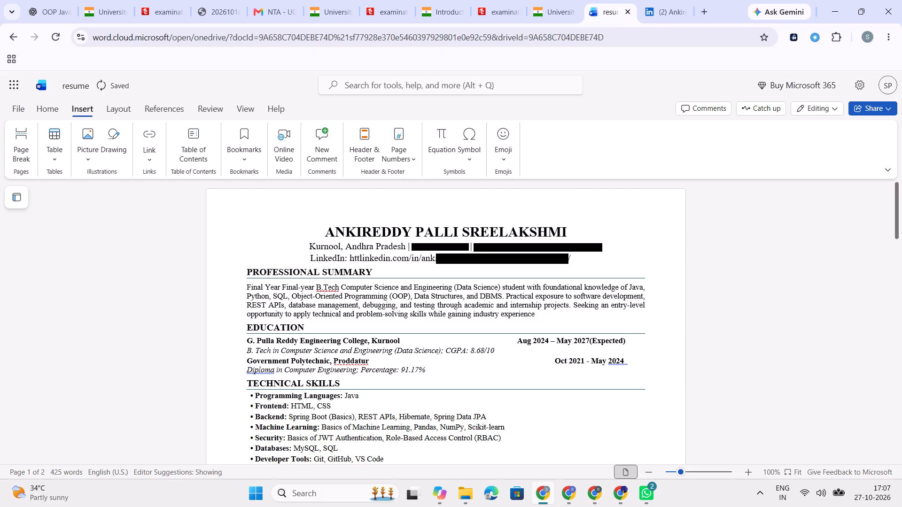
key(BackSpace)
key(BackSpace)
key(BackSpace)
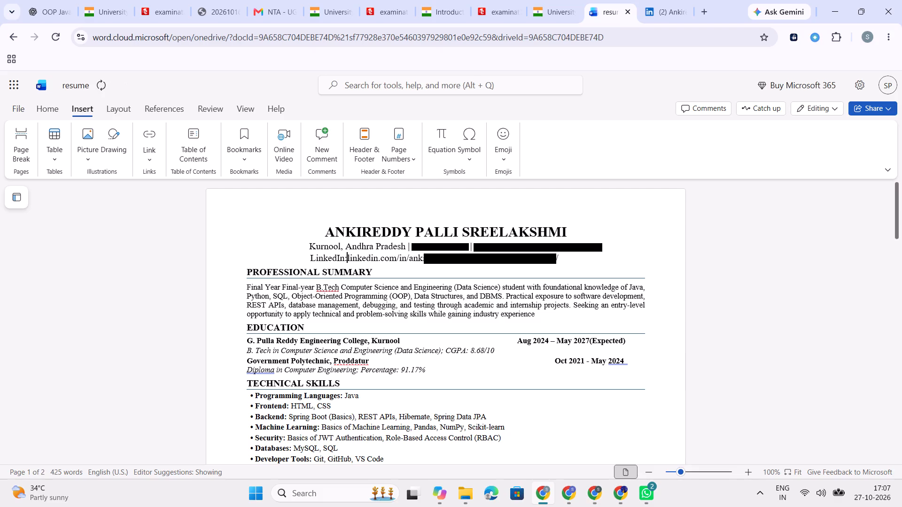
Delete twenty of the leading spaces before "LinkedIn:" to move the line closer to the margin.
drag(562, 254, 508, 259)
drag(508, 259, 349, 259)
click(309, 265)
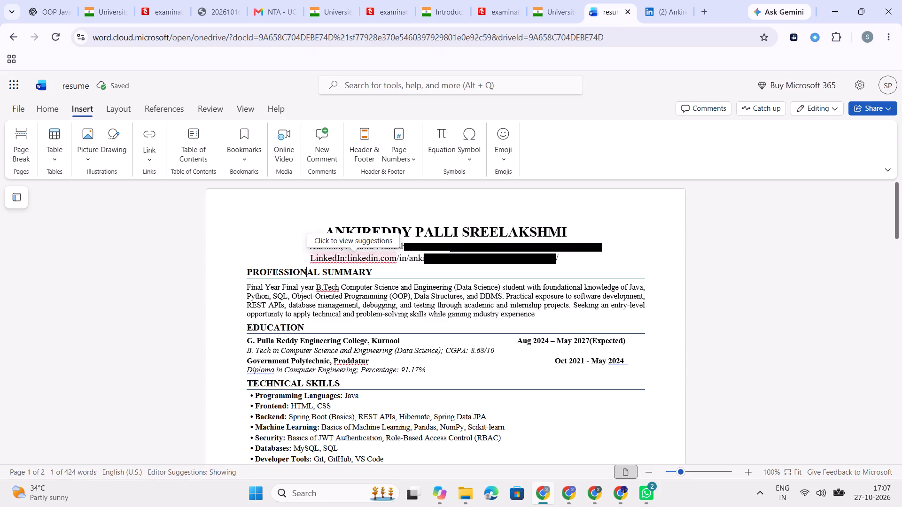
click(313, 255)
key(BackSpace)
key(BackSpace)
key(BackSpace)
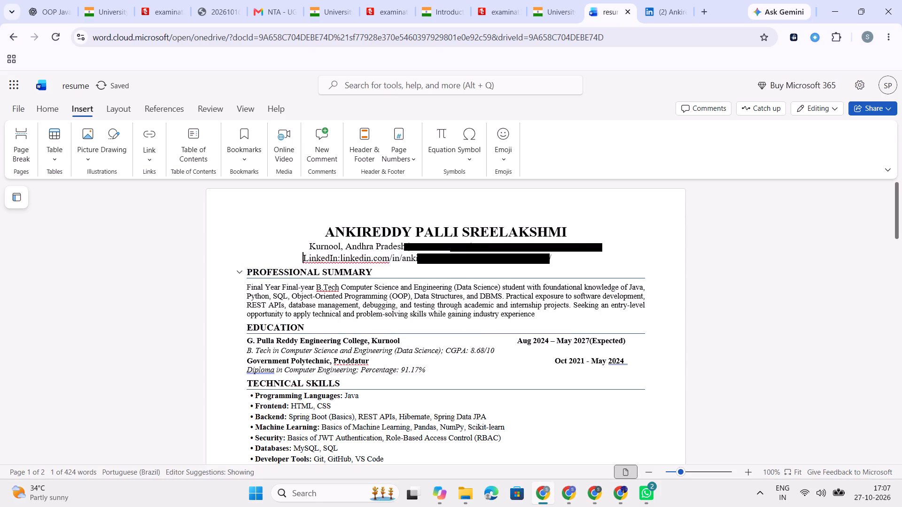
key(BackSpace)
key(BackSpace)
key(BackSpace)
key(BackSpace)
key(BackSpace)
key(BackSpace)
key(BackSpace)
key(BackSpace)
key(BackSpace)
key(BackSpace)
key(BackSpace)
key(BackSpace)
key(BackSpace)
key(BackSpace)
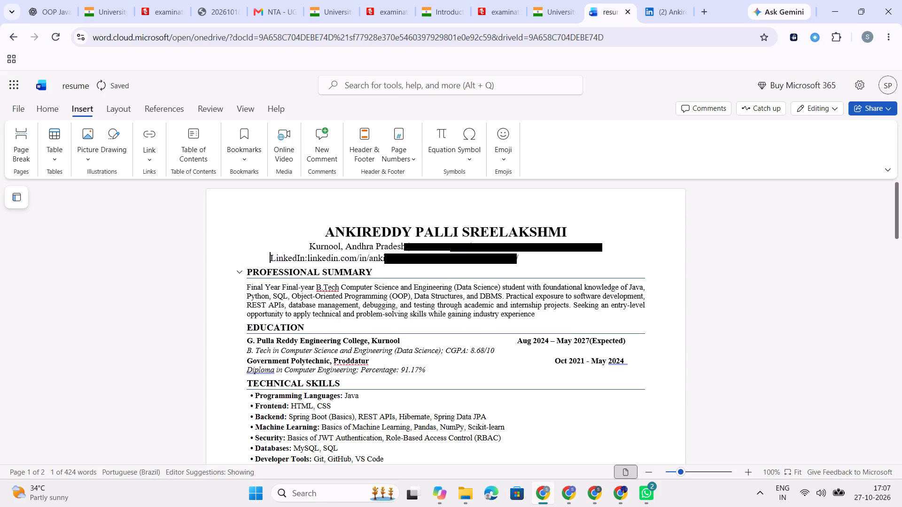
key(BackSpace)
key(BackSpace)
key(BackSpace)
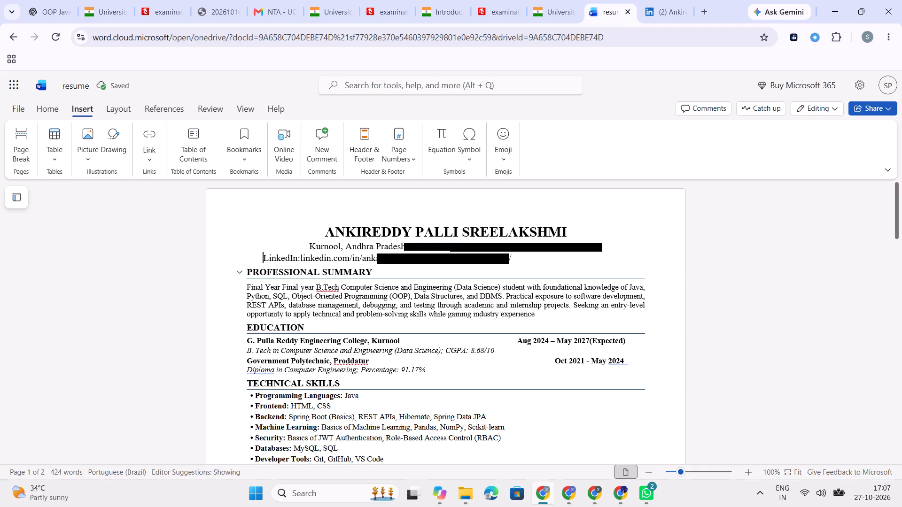
Shorten the LinkedIn URL to the profile handle alone by deleting "linkedin.com/in/" and the trailing slash.
click(363, 256)
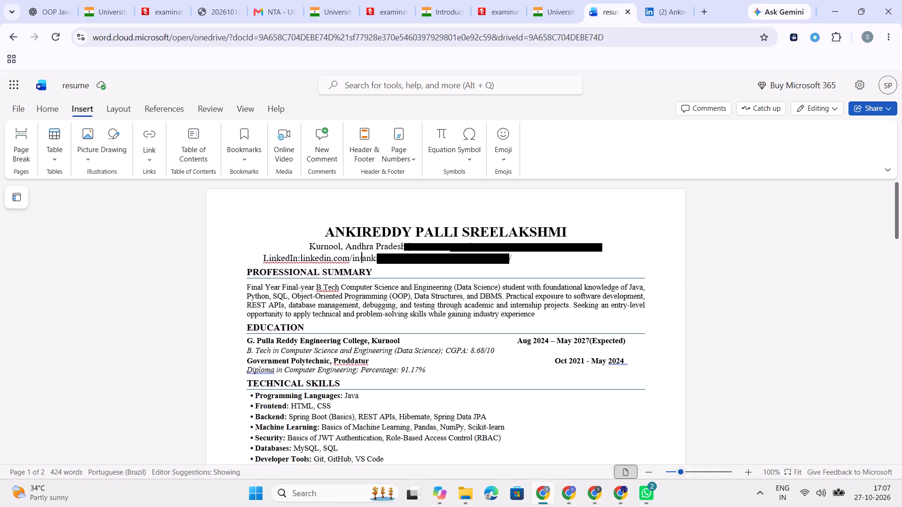
key(BackSpace)
key(BackSpace)
key(BackSpace)
key(BackSpace)
key(BackSpace)
key(BackSpace)
key(BackSpace)
key(BackSpace)
key(BackSpace)
key(BackSpace)
key(BackSpace)
key(BackSpace)
key(BackSpace)
key(BackSpace)
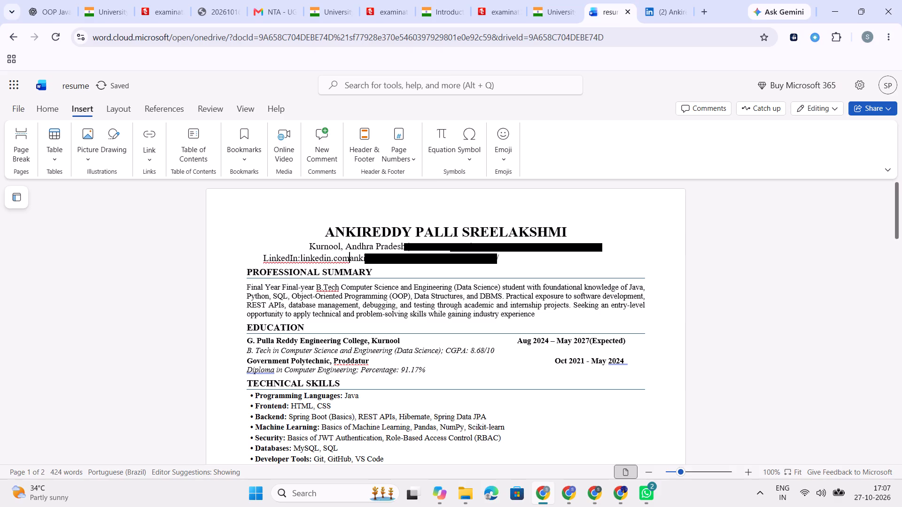
key(BackSpace)
key(BackSpace)
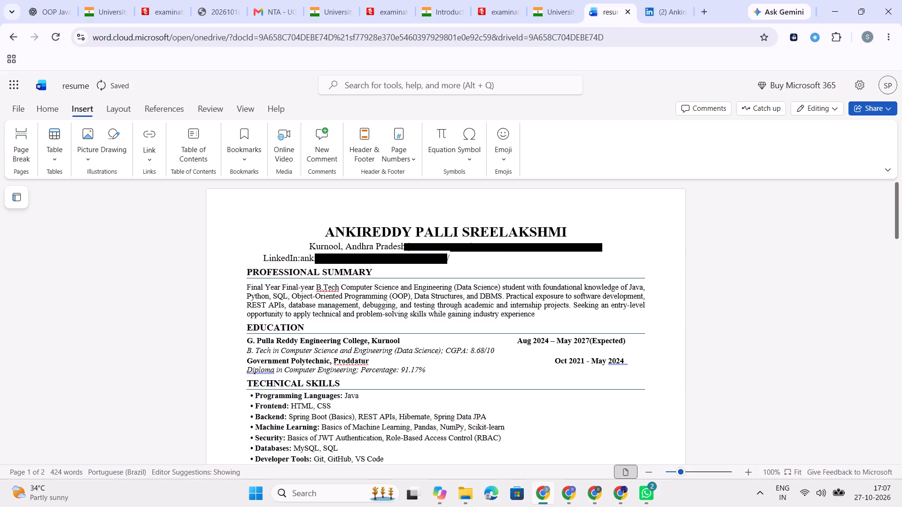
click(461, 263)
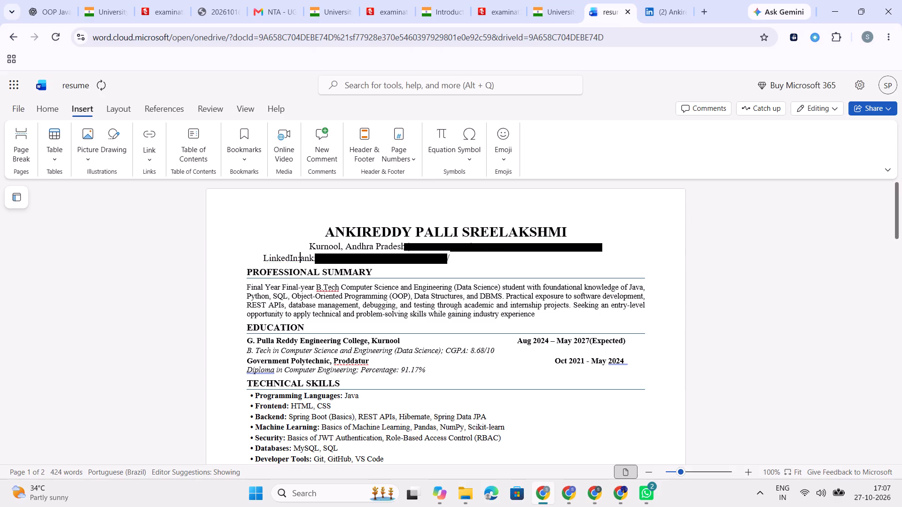
key(BackSpace)
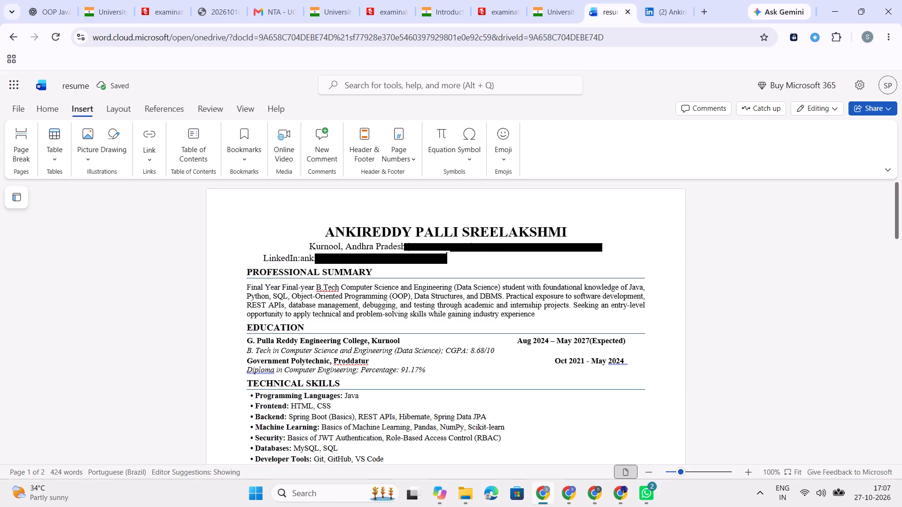
Turn the LinkedIn handle after the "LinkedIn:" label into a hyperlink, using the copied handle itself as the link address.
drag(449, 256, 301, 258)
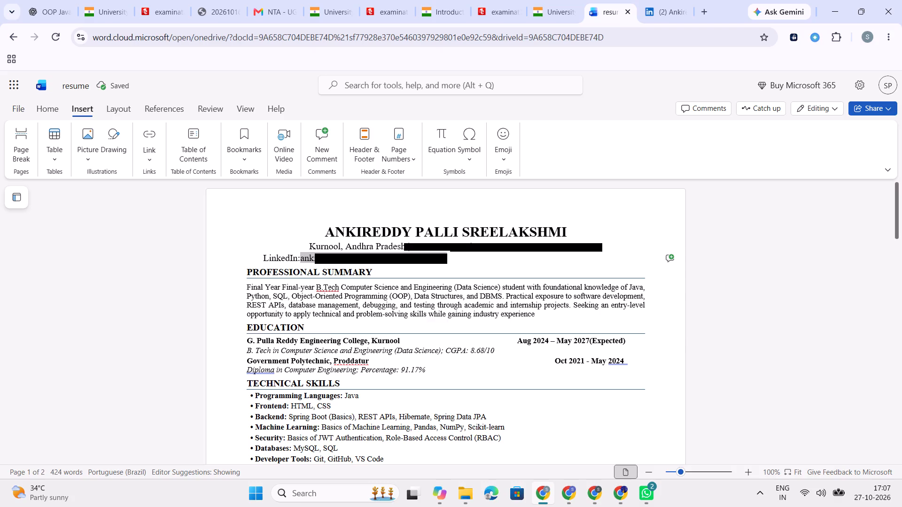
drag(301, 258, 303, 258)
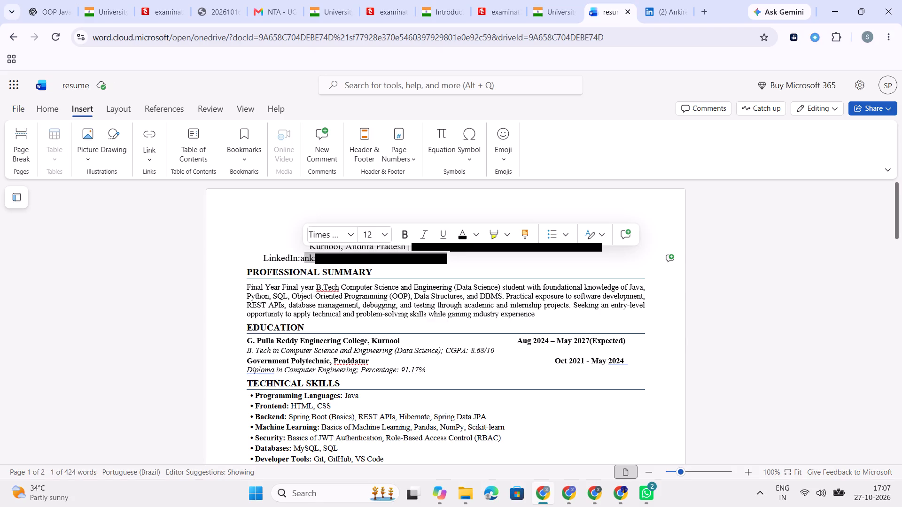
click(302, 258)
click(302, 258)
drag(302, 258, 450, 252)
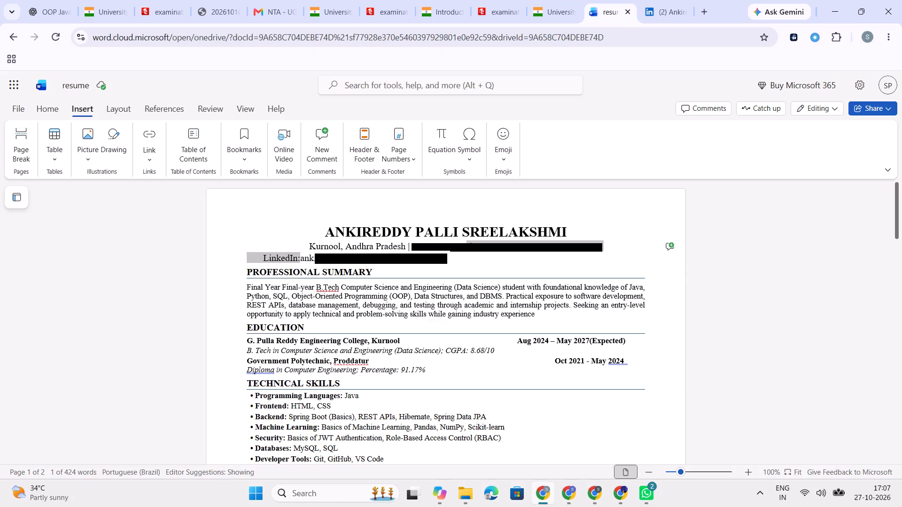
drag(450, 252, 451, 257)
key(ctrl+c)
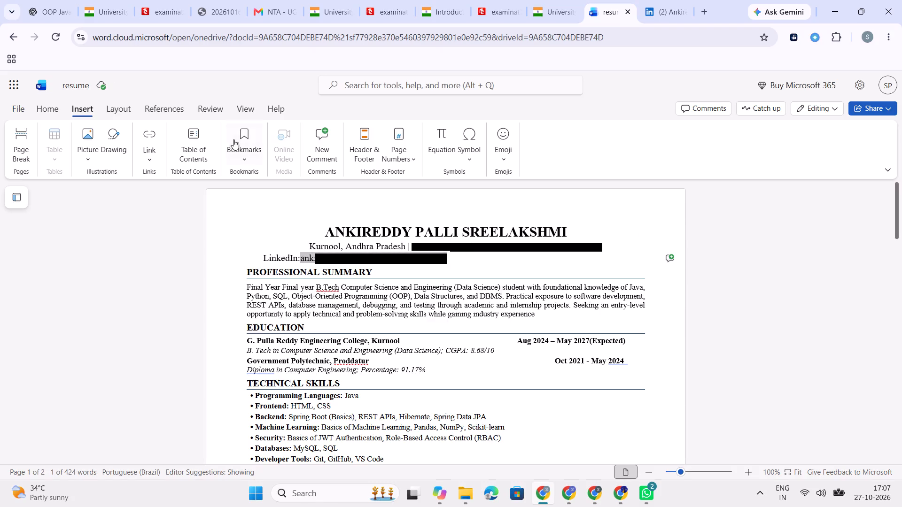
click(154, 144)
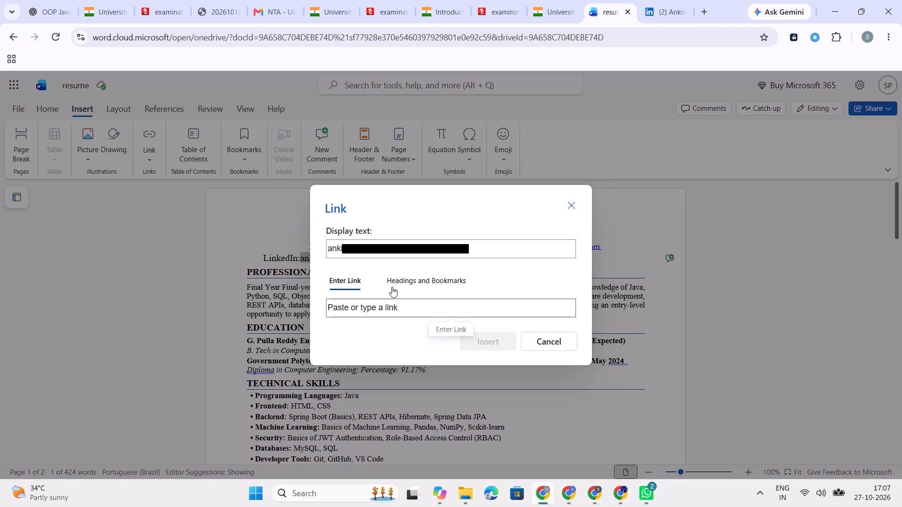
click(393, 309)
key(ctrl+v)
click(504, 341)
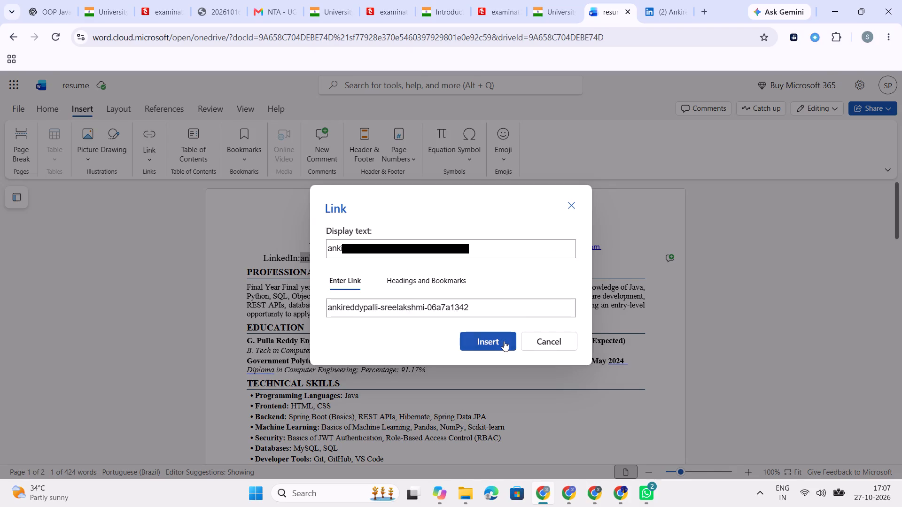
Open the new LinkedIn hyperlink to test it, reload the opened page, and return to the resume.
click(383, 261)
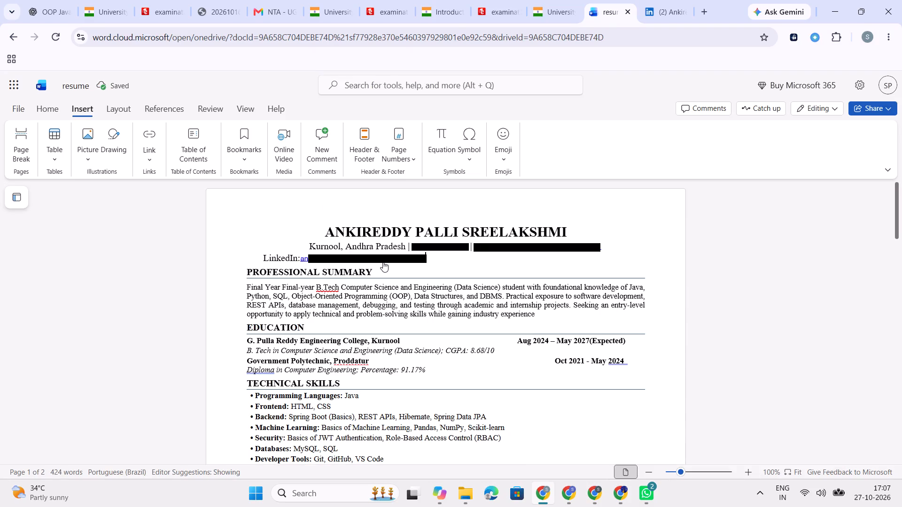
click(471, 278)
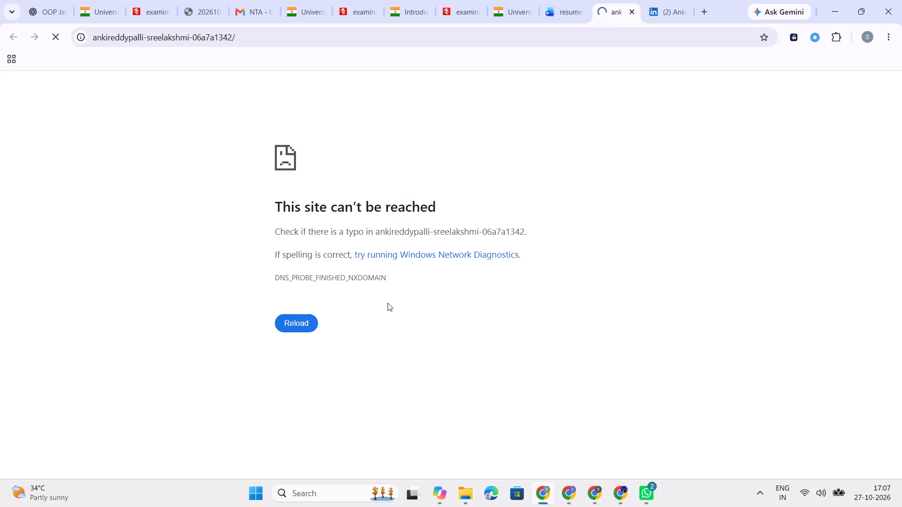
click(302, 322)
click(572, 19)
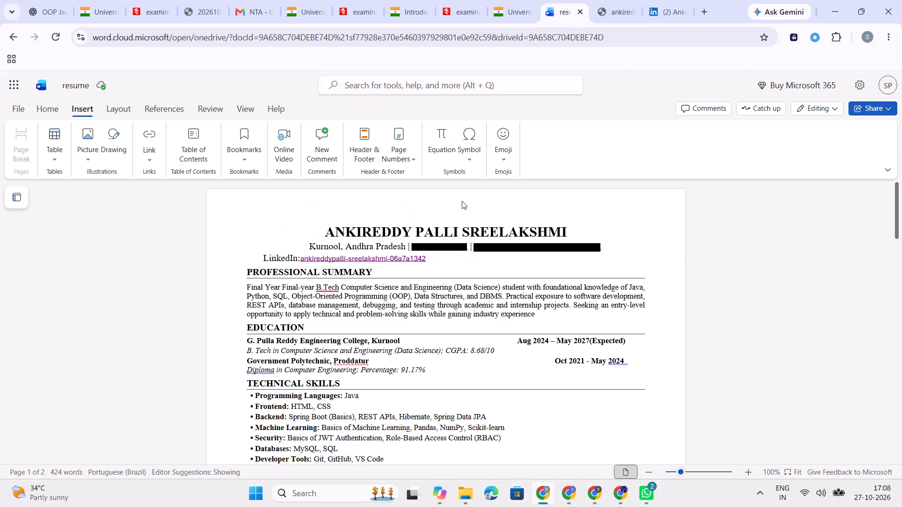
Add a slash at the end of the LinkedIn hyperlink's display text.
click(433, 258)
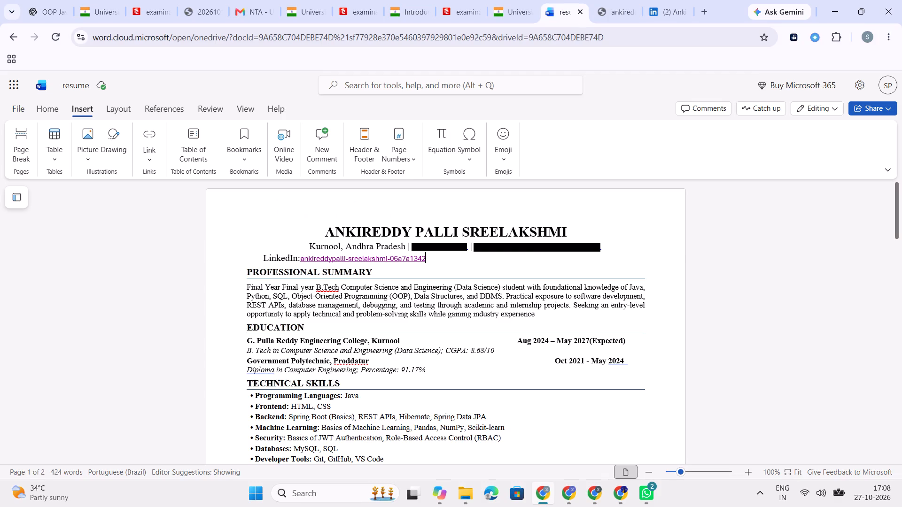
click(432, 258)
key(slash)
Open the LinkedIn hyperlink again to test its target.
click(389, 261)
click(434, 269)
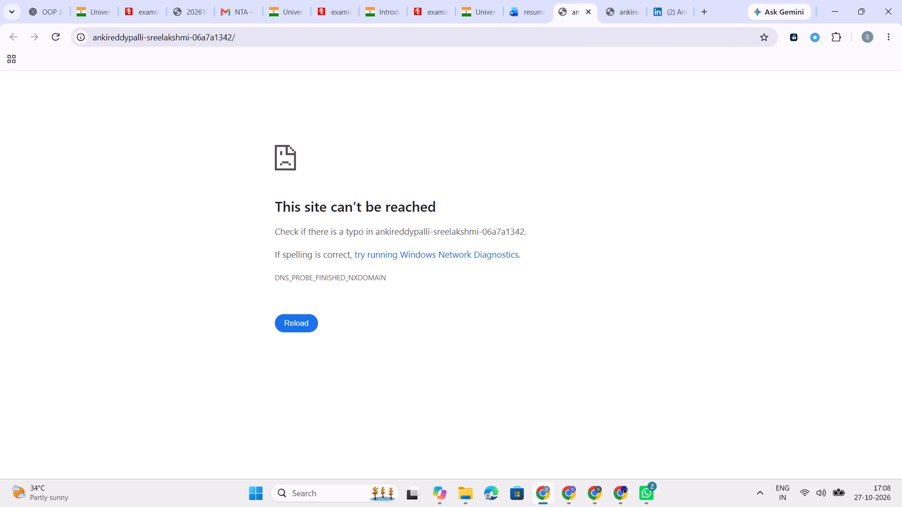
click(394, 258)
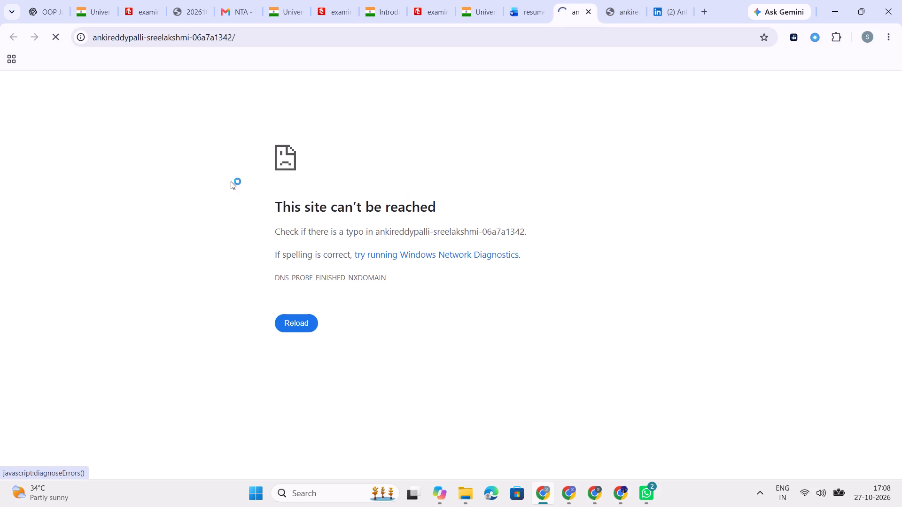
Copy the full profile URL from the address of the open LinkedIn profile page.
click(526, 17)
click(568, 7)
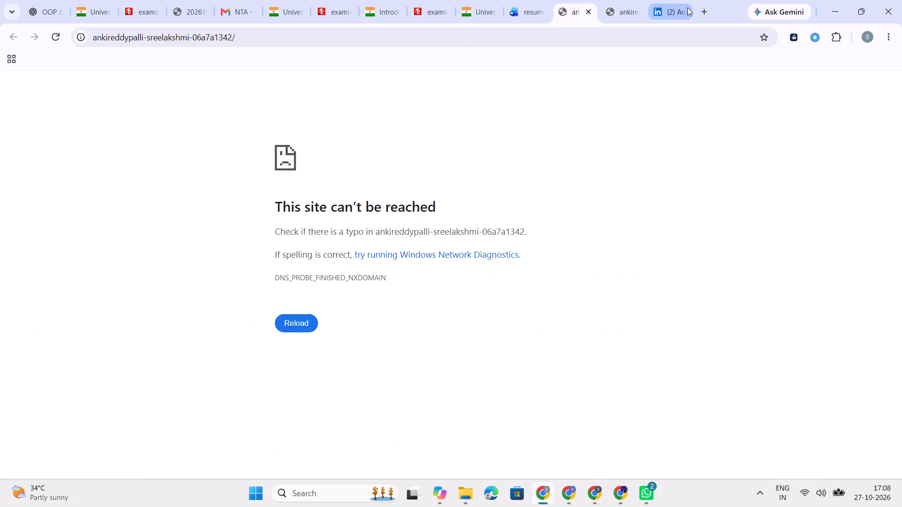
click(667, 8)
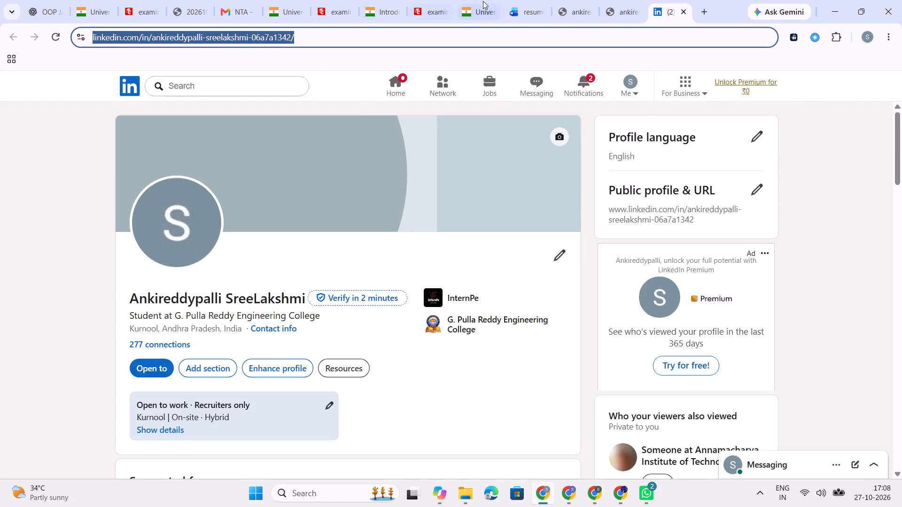
click(303, 37)
drag(303, 37, 48, 44)
drag(48, 44, 49, 44)
key(ctrl+c)
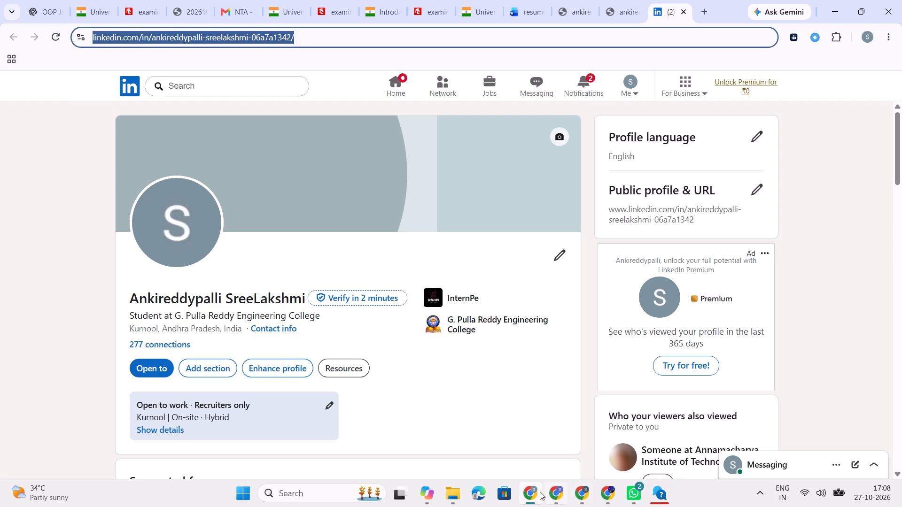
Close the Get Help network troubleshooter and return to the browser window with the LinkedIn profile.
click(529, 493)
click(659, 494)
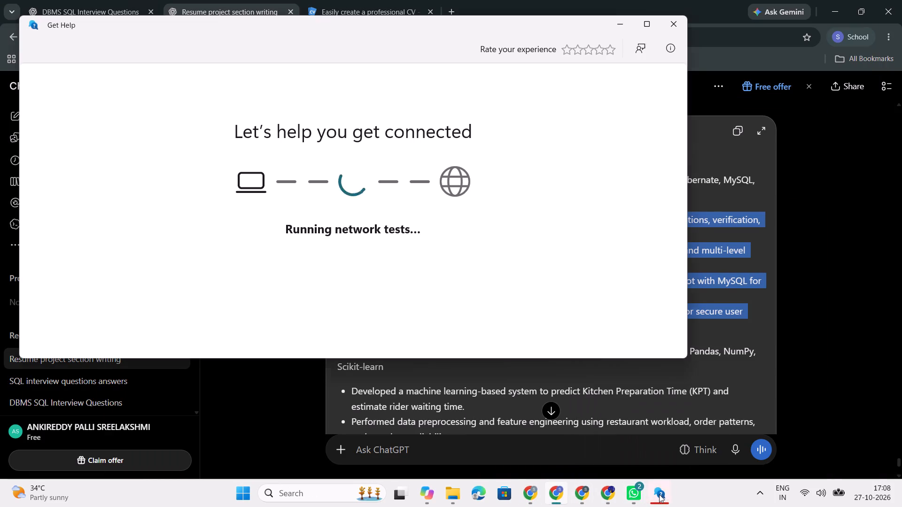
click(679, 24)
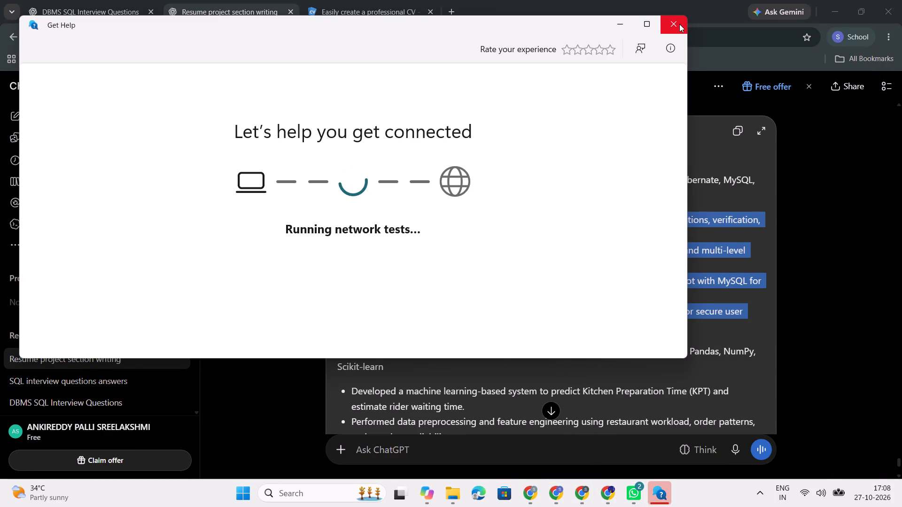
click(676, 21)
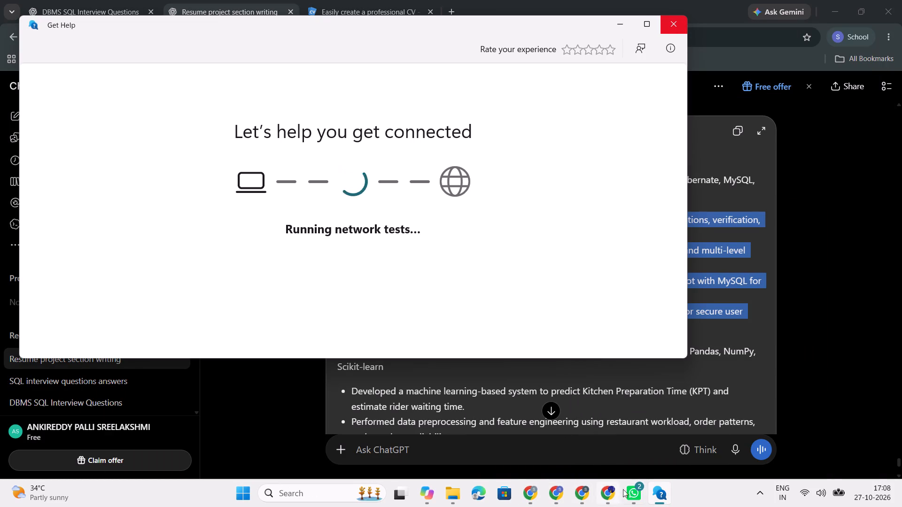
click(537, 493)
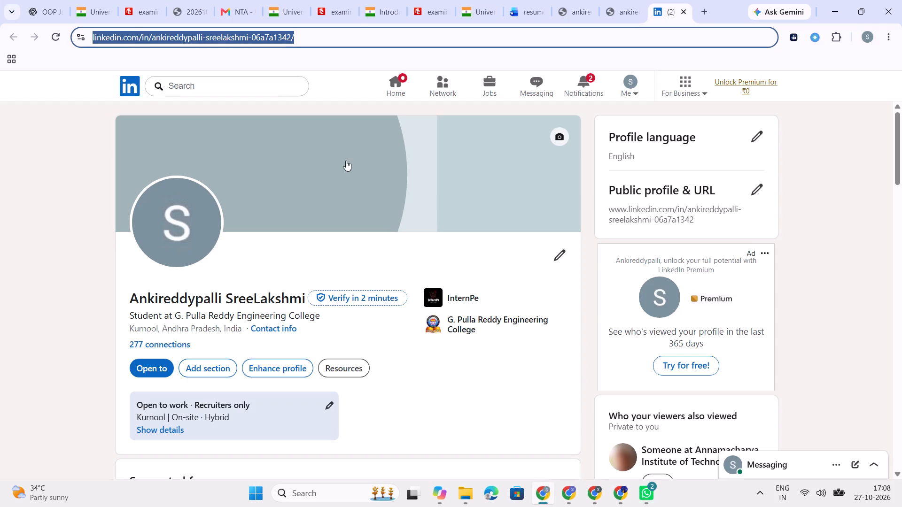
Return to the resume and open the link settings of the whole hyperlink after the "LinkedIn:" label for editing.
click(530, 10)
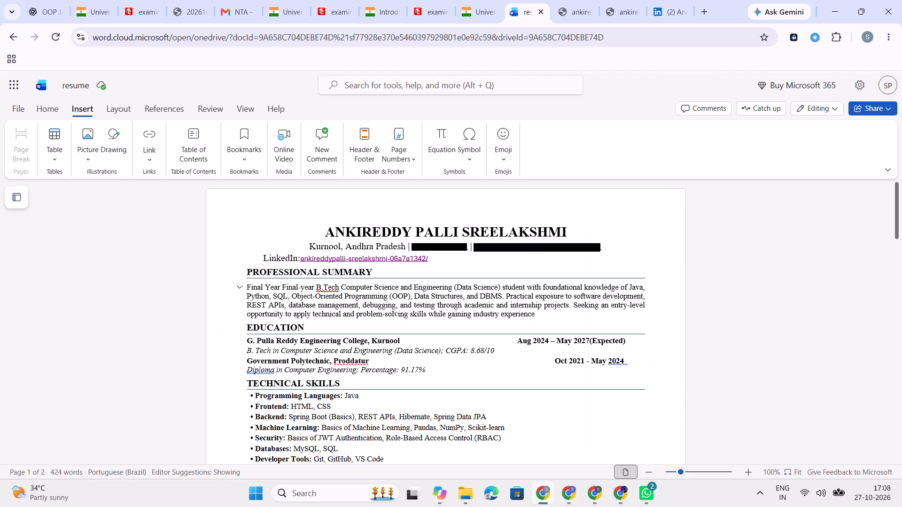
drag(437, 261, 309, 254)
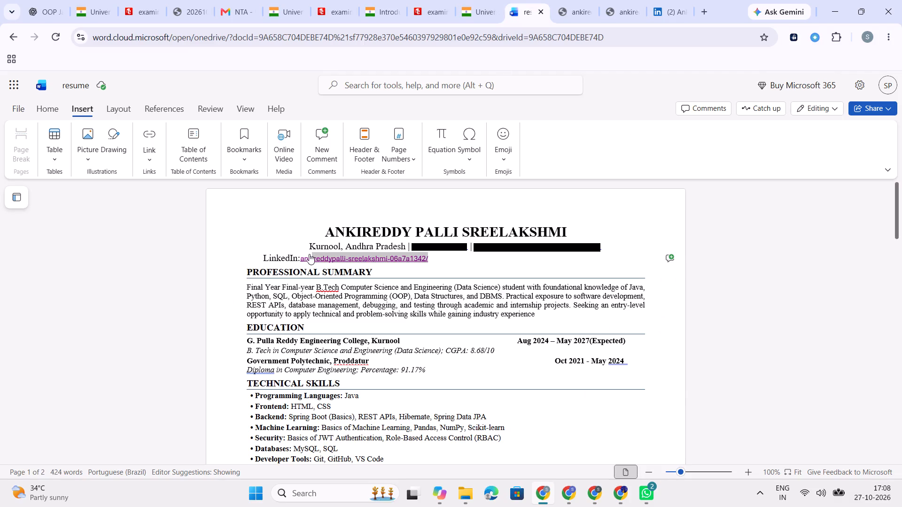
drag(309, 254, 300, 257)
drag(300, 257, 301, 257)
click(153, 146)
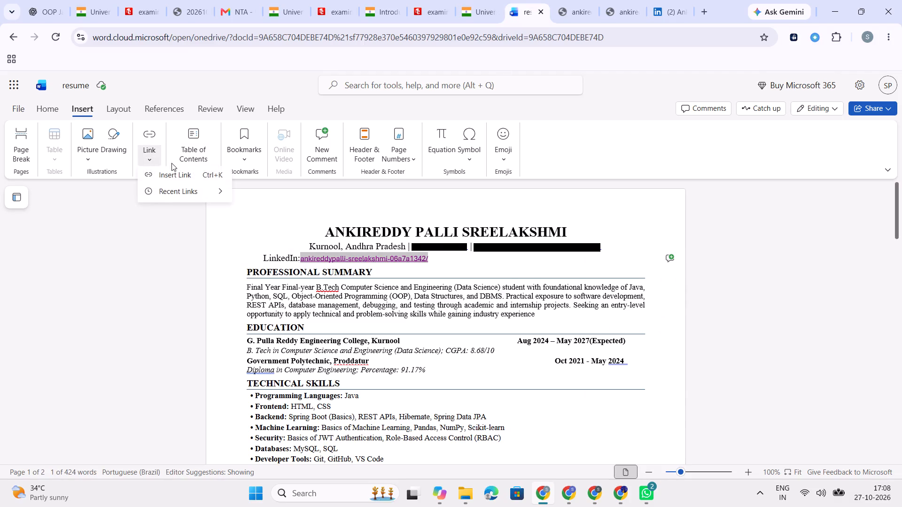
click(177, 171)
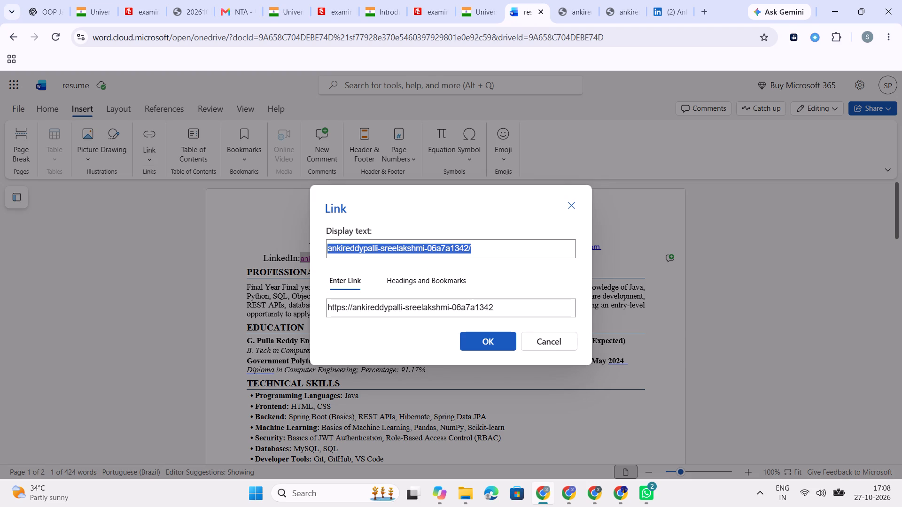
drag(514, 310, 216, 310)
key(BackSpace)
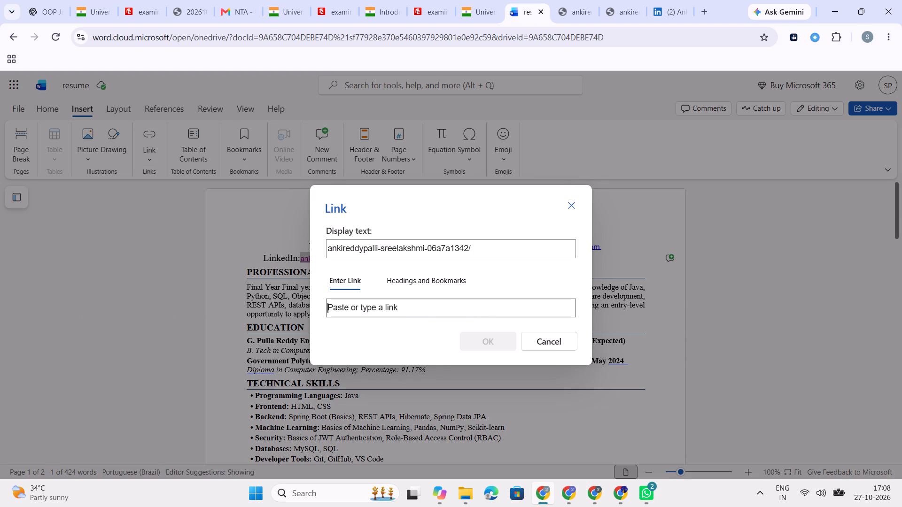
key(ctrl+v)
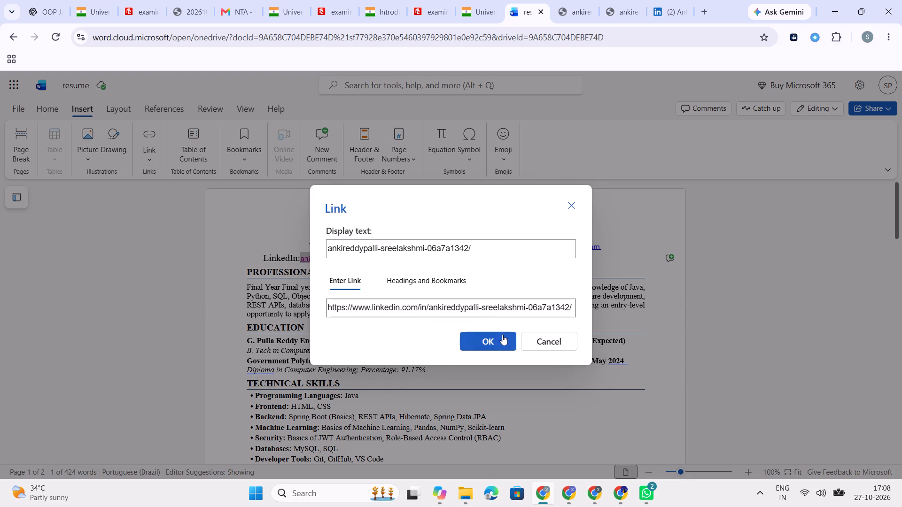
click(502, 335)
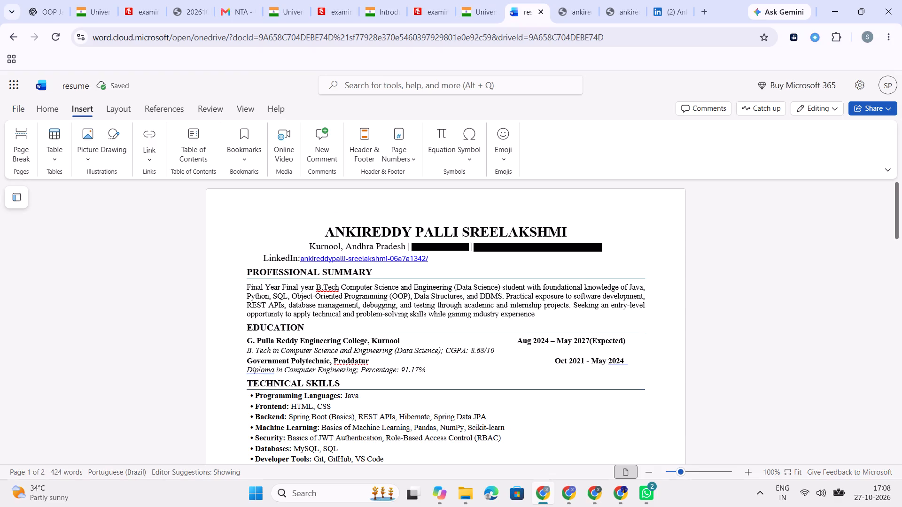
Delete the trailing slash from the LinkedIn hyperlink's display text.
key(BackSpace)
click(430, 258)
key(BackSpace)
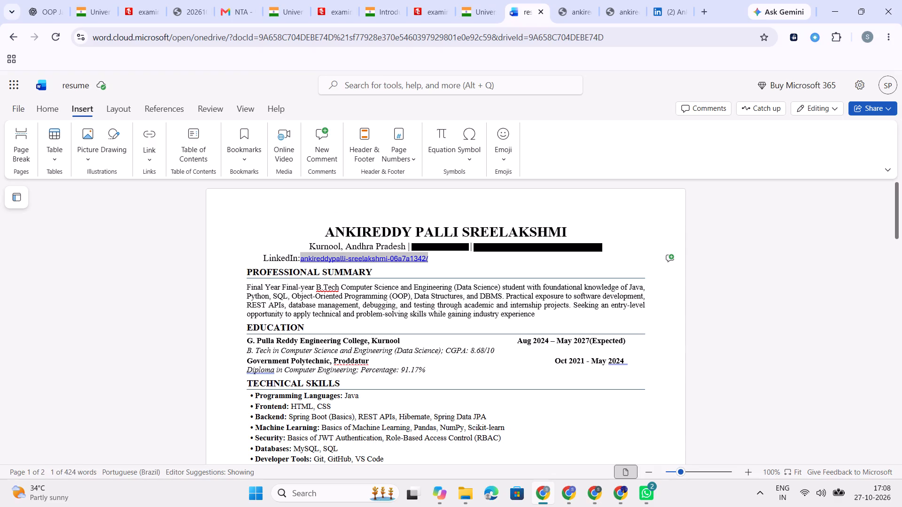
Edit the LinkedIn hyperlink in the resume header so its display text has no trailing slash.
click(431, 258)
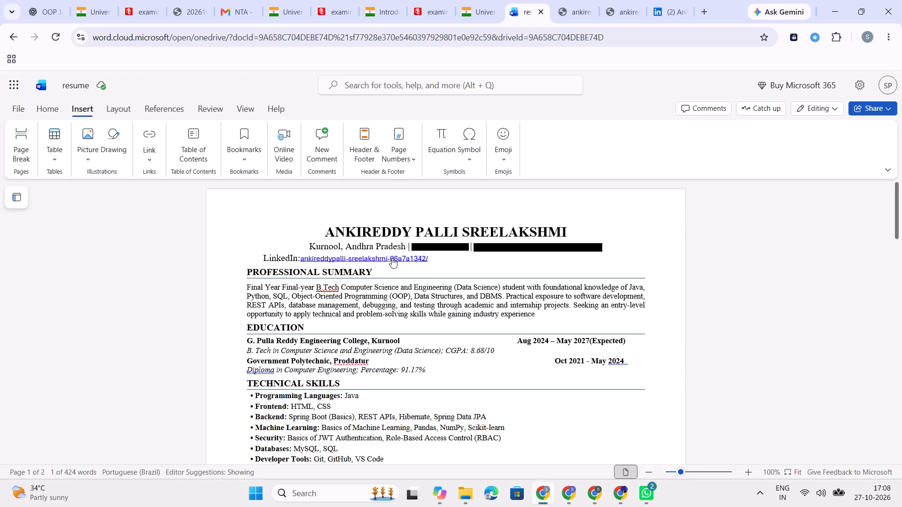
click(392, 258)
click(146, 142)
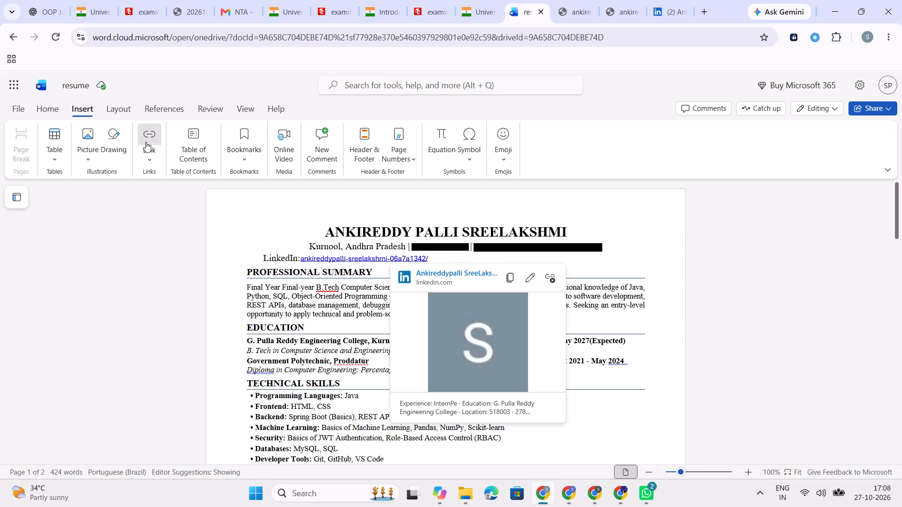
click(496, 253)
click(496, 253)
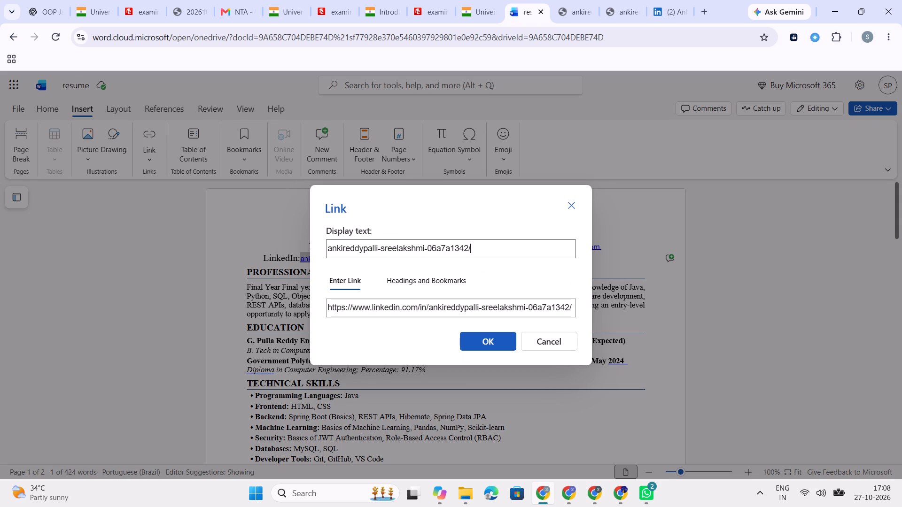
key(BackSpace)
click(484, 337)
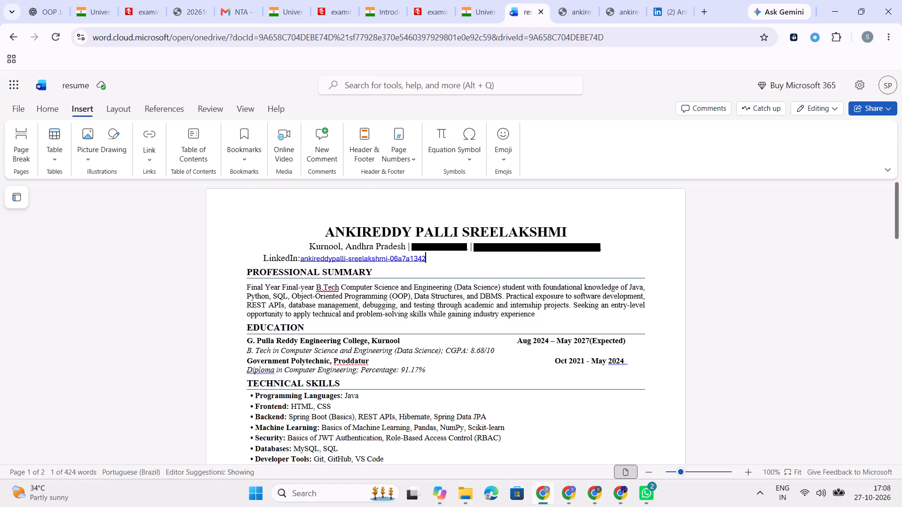
Open the edited LinkedIn hyperlink to test that it reaches the profile, and return to the resume.
click(378, 261)
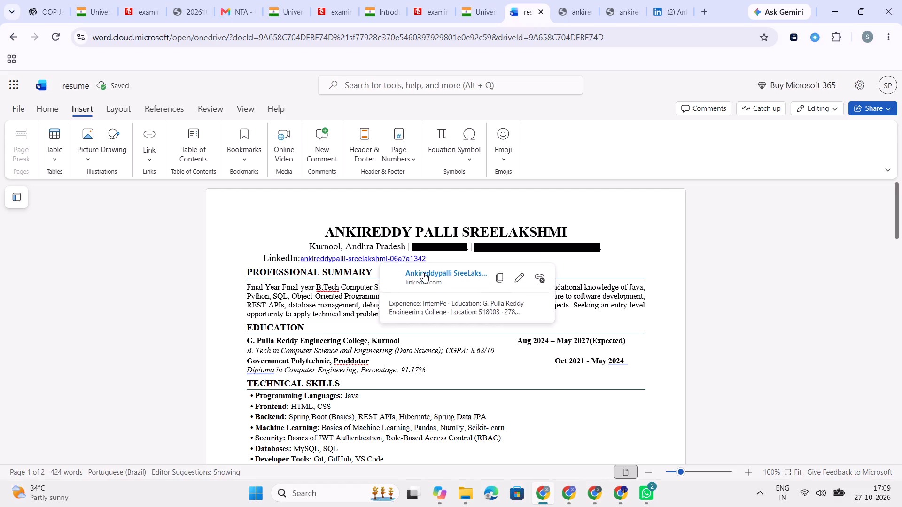
click(429, 276)
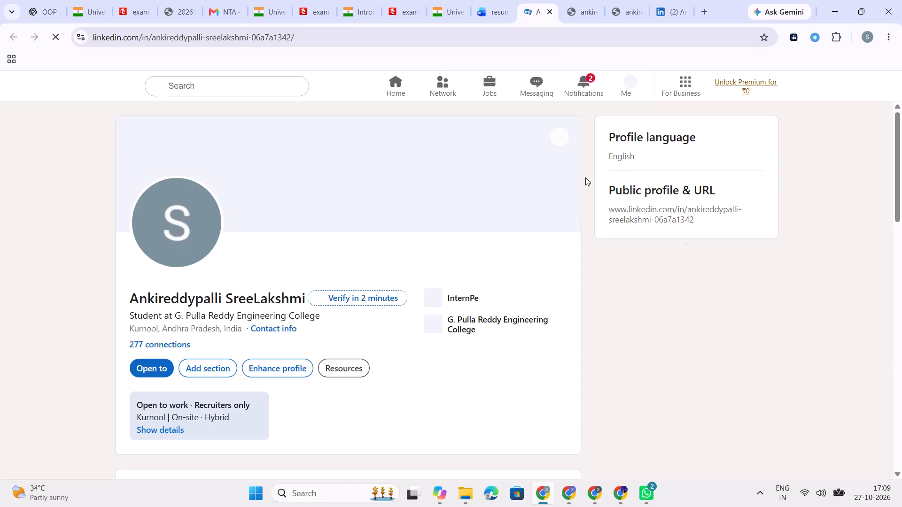
click(496, 10)
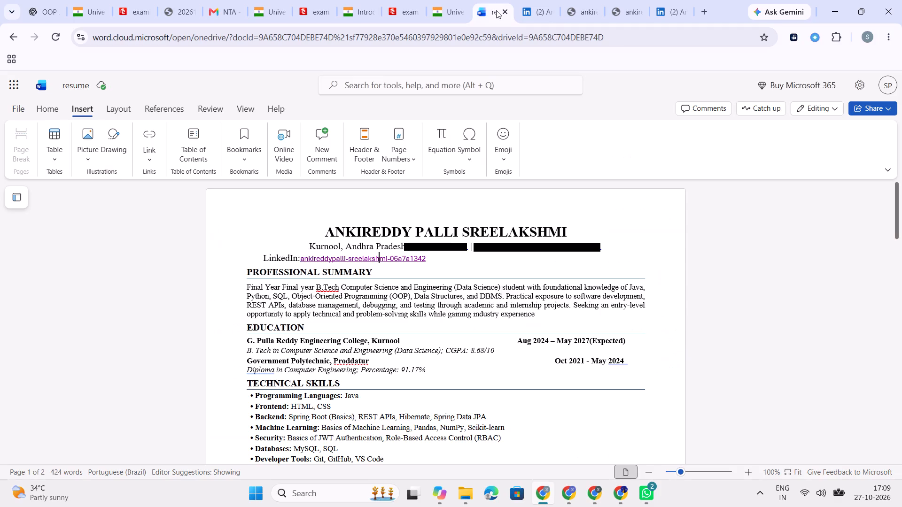
click(441, 264)
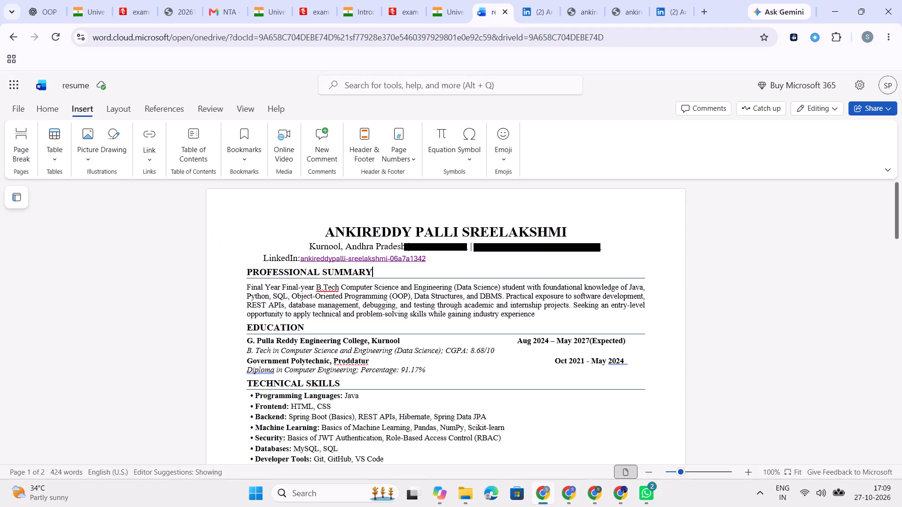
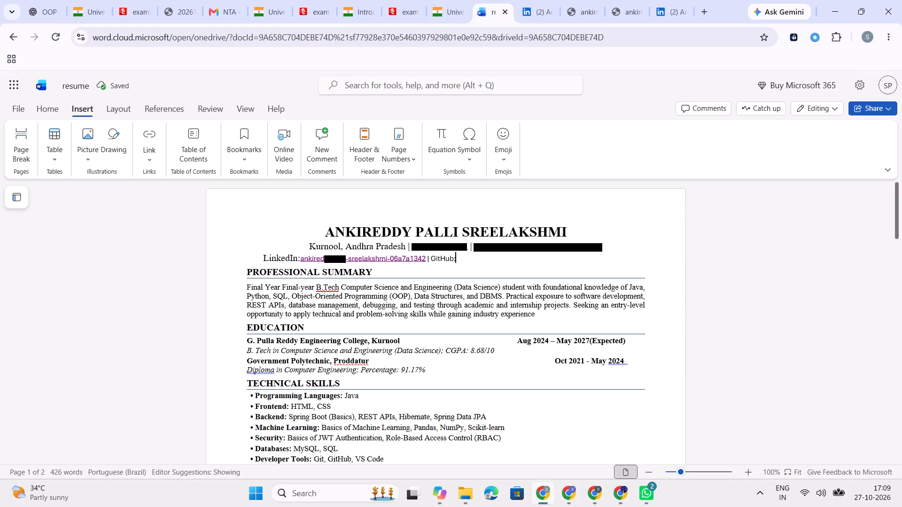
Close the unreachable page opened by the latest LinkedIn hyperlink test.
click(621, 15)
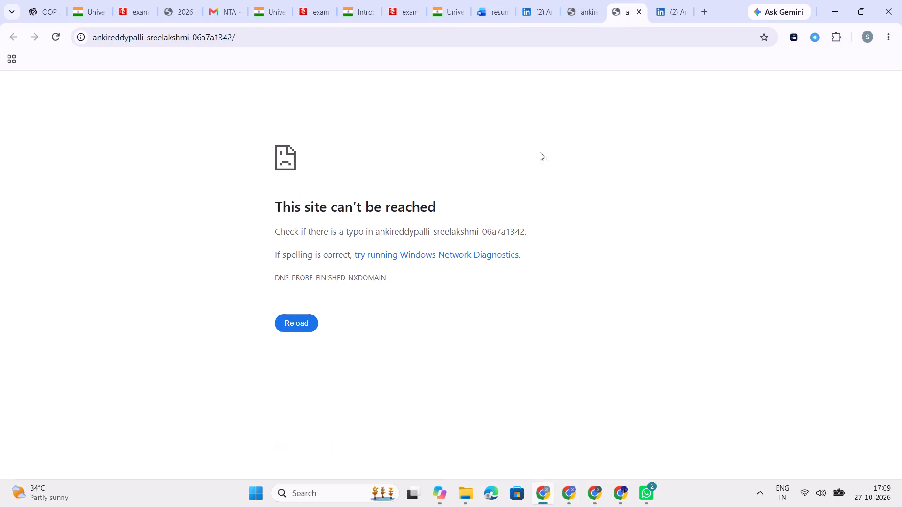
click(640, 11)
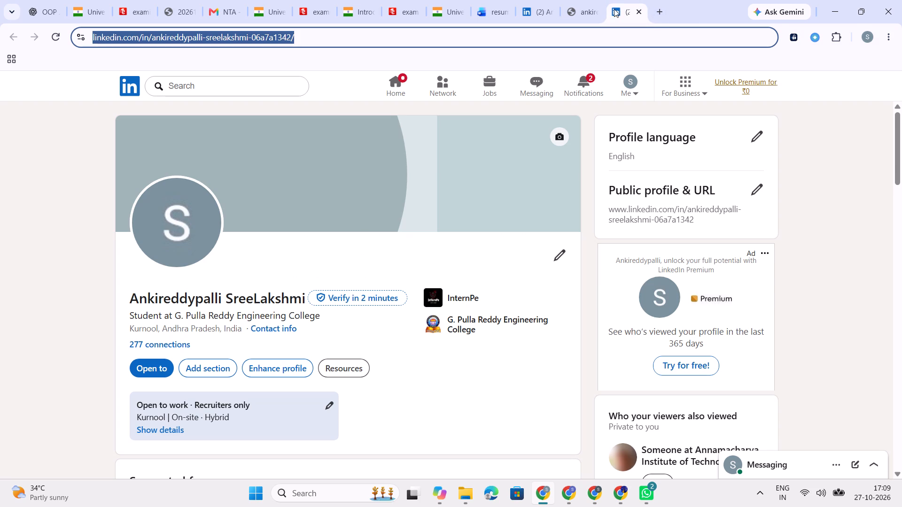
Look through the open pages and switch to the browser window holding the GitHub repository page.
click(588, 11)
click(631, 12)
click(661, 12)
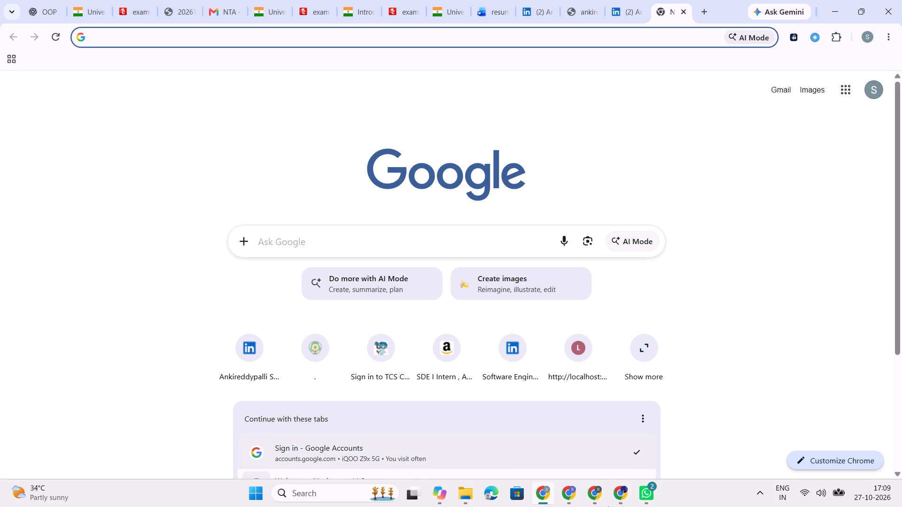
click(592, 497)
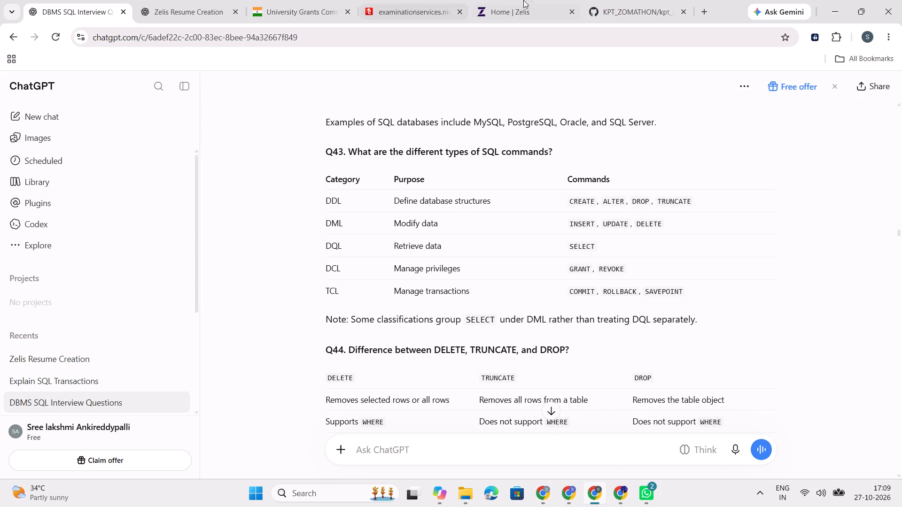
Open a new blank browser tab in Chrome.
click(700, 11)
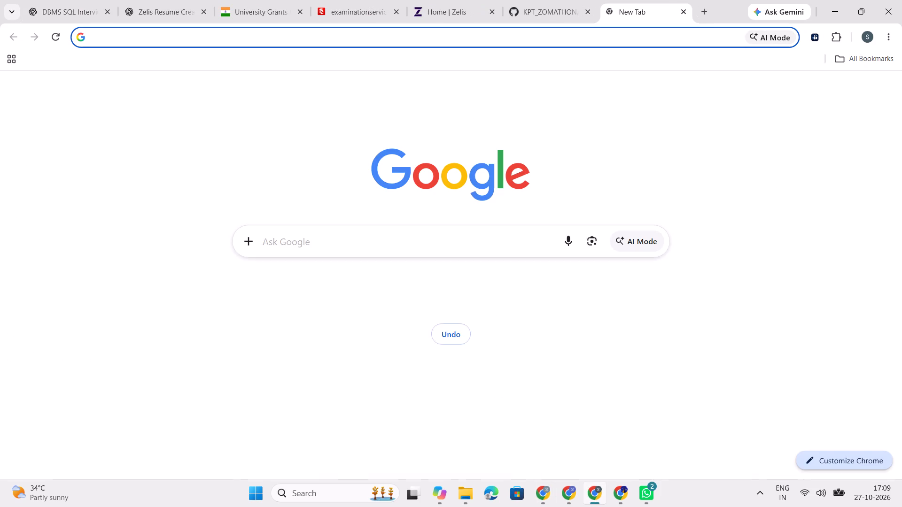
click(377, 235)
click(200, 249)
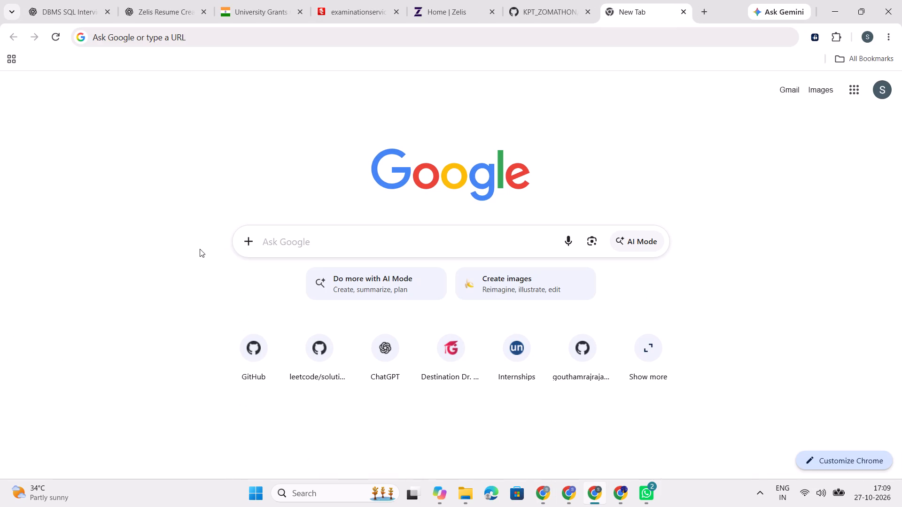
Go to GitHub in the blank tab and open the signed-in account's own profile page.
click(241, 347)
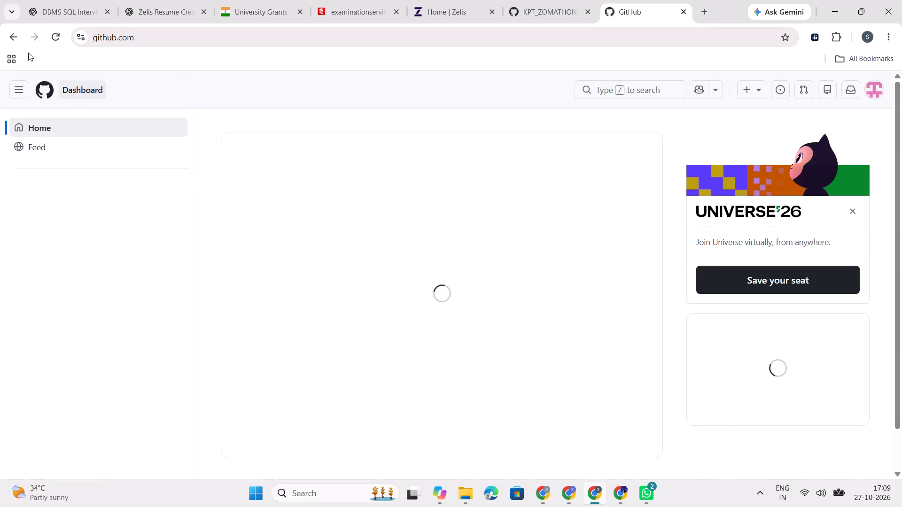
click(21, 87)
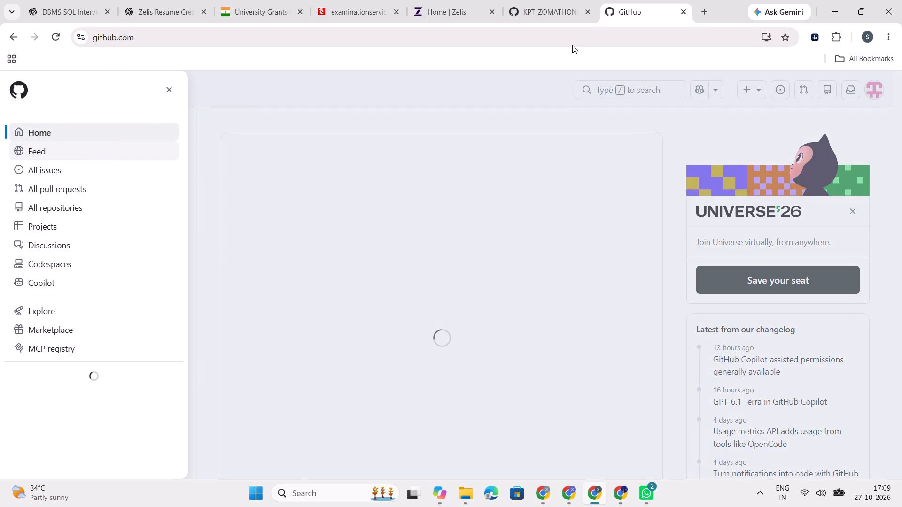
click(886, 75)
click(883, 79)
click(871, 92)
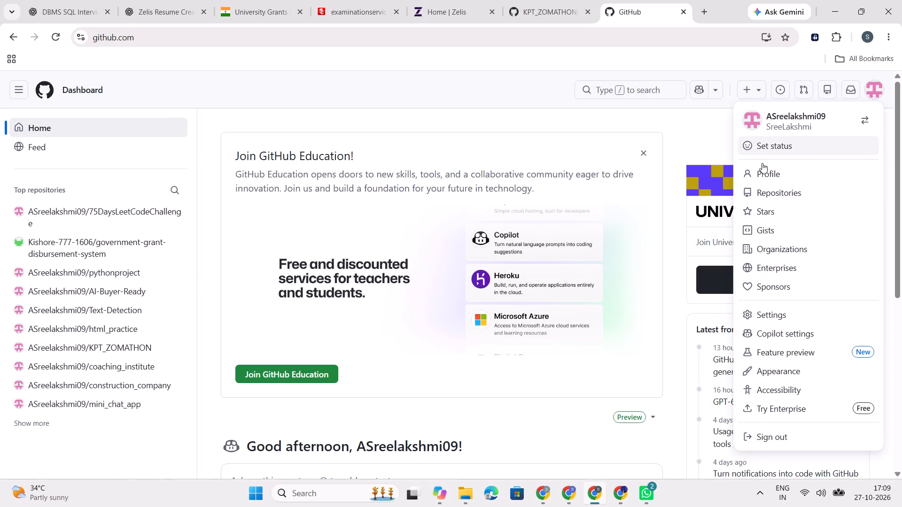
click(778, 174)
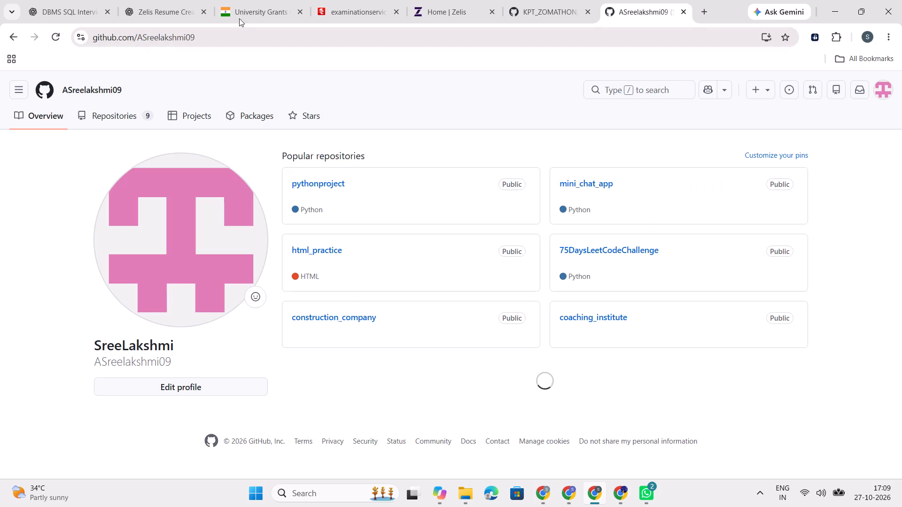
Copy the full web address of the GitHub profile page.
click(207, 40)
click(228, 36)
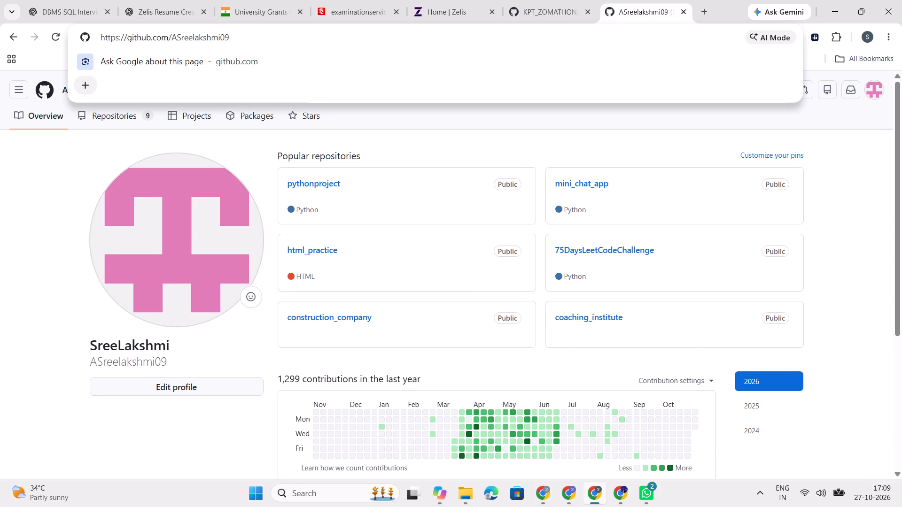
drag(238, 36, 84, 46)
key(ctrl+c)
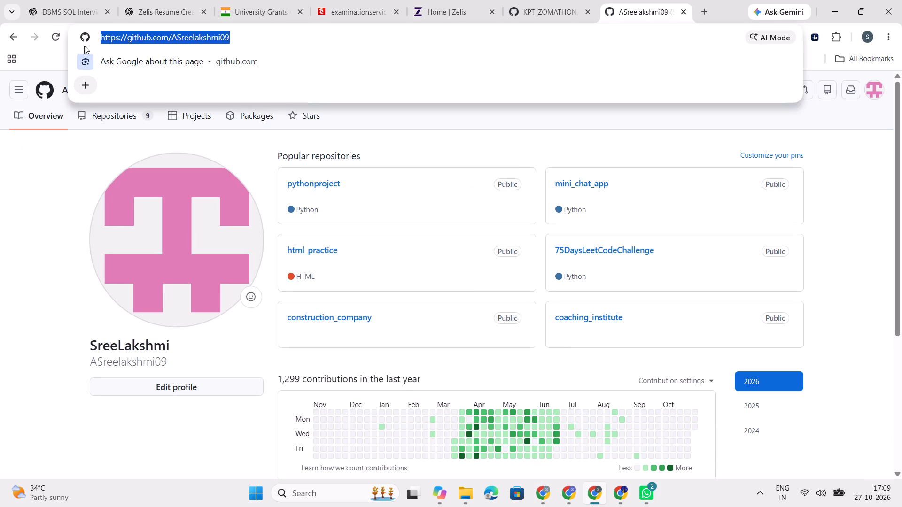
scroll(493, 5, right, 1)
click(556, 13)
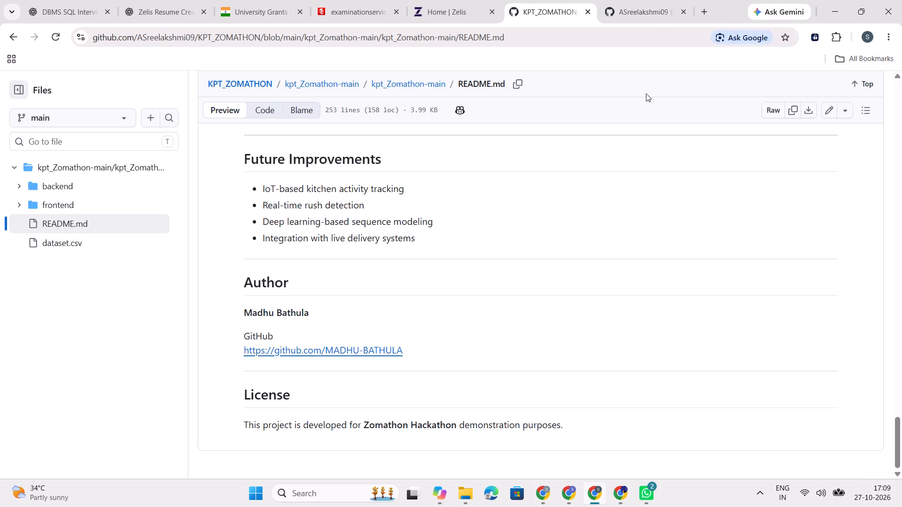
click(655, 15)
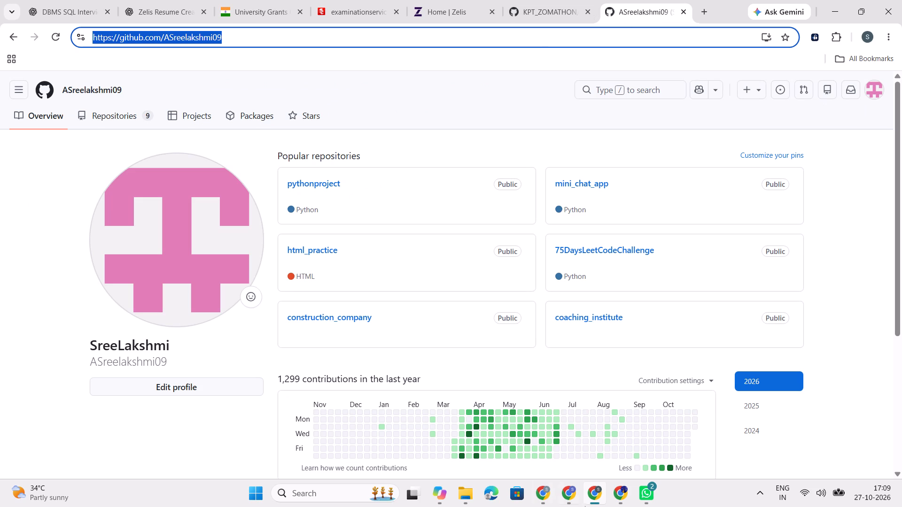
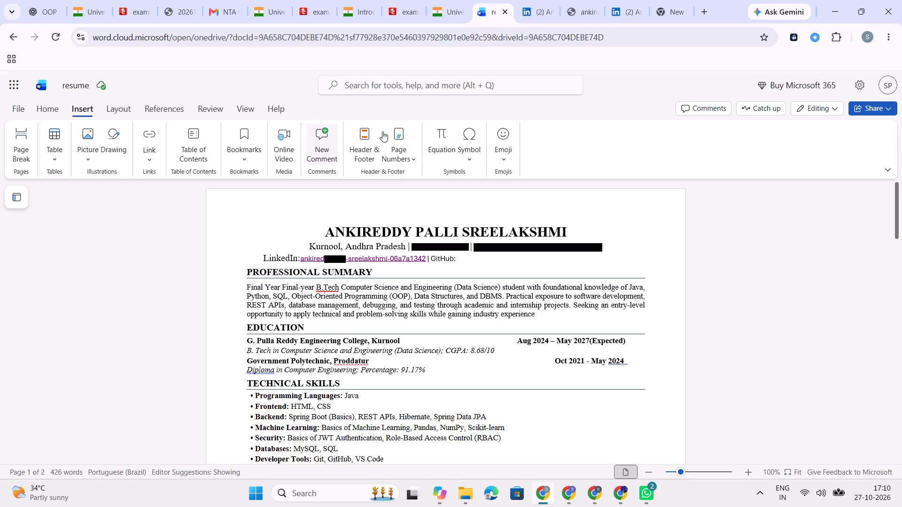
Paste the copied GitHub profile URL after the "GitHub:" label in the resume's header contact line.
click(8, 116)
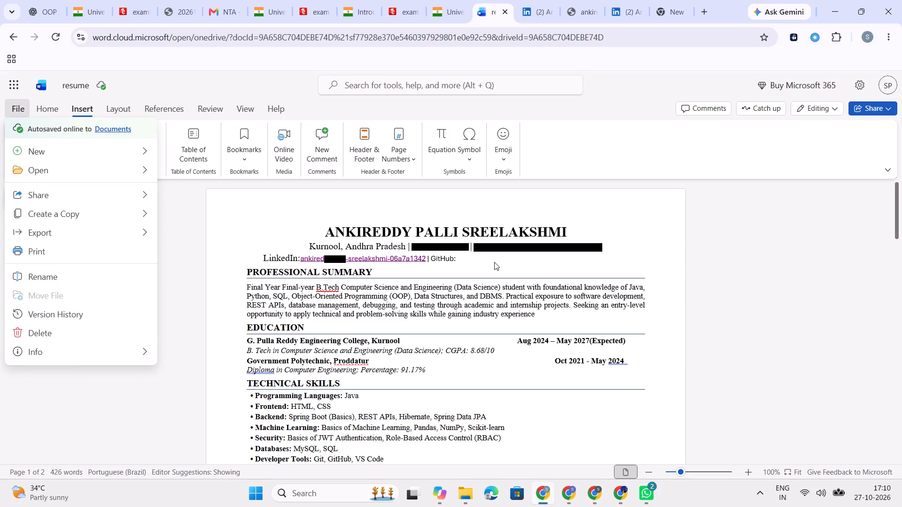
click(467, 259)
key(ctrl+v)
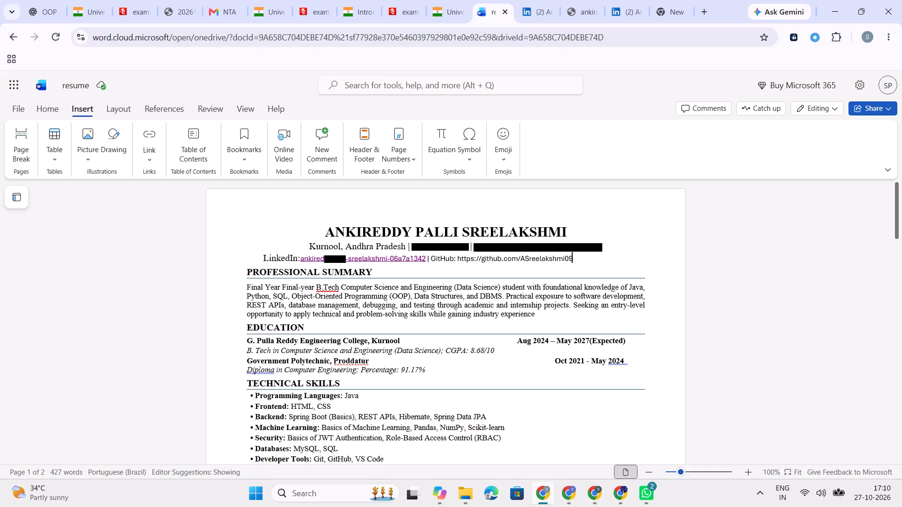
Delete the "/github.com/" portion of the GitHub URL in the resume's contact header.
click(522, 260)
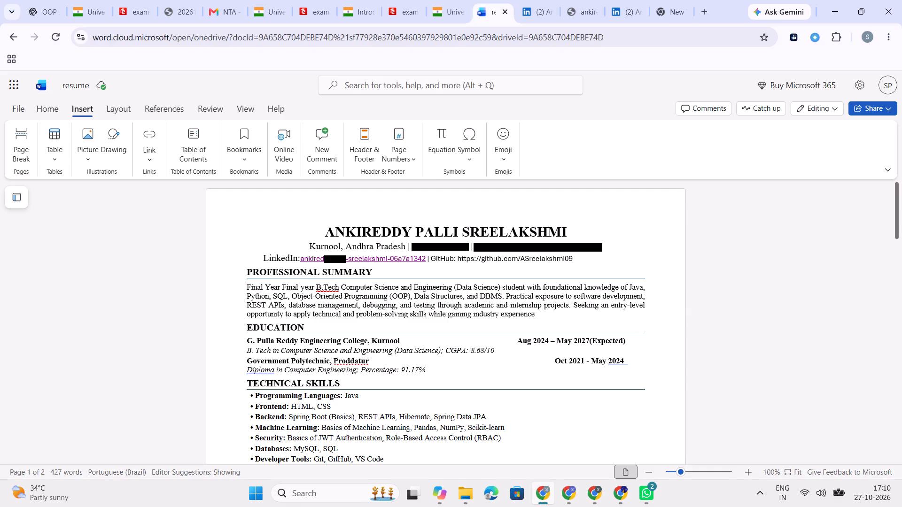
key(BackSpace)
click(522, 260)
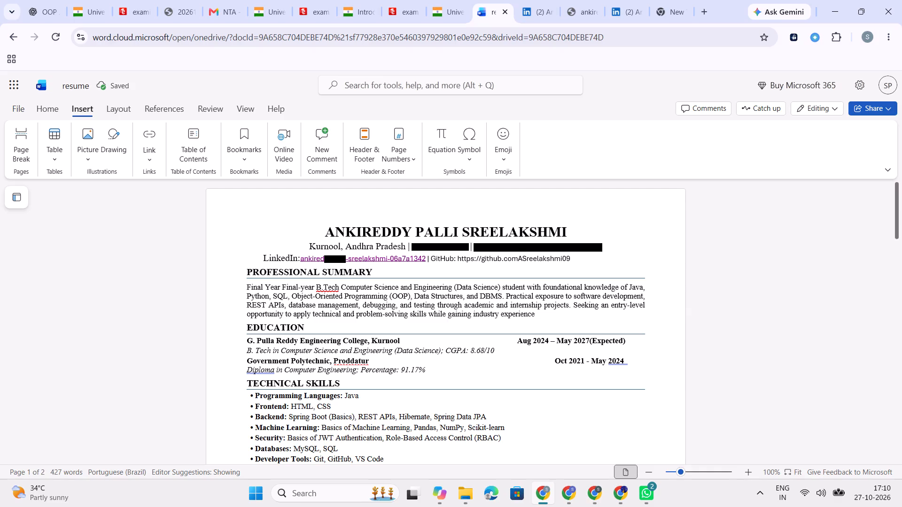
key(BackSpace)
key(BackSpace)
key(BackSpace)
key(BackSpace)
key(BackSpace)
key(BackSpace)
key(BackSpace)
key(BackSpace)
key(BackSpace)
key(BackSpace)
key(BackSpace)
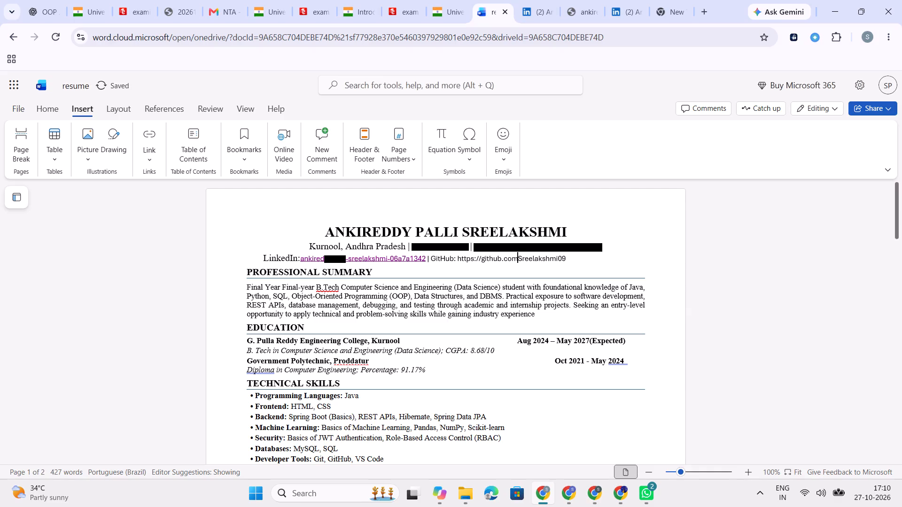
key(BackSpace)
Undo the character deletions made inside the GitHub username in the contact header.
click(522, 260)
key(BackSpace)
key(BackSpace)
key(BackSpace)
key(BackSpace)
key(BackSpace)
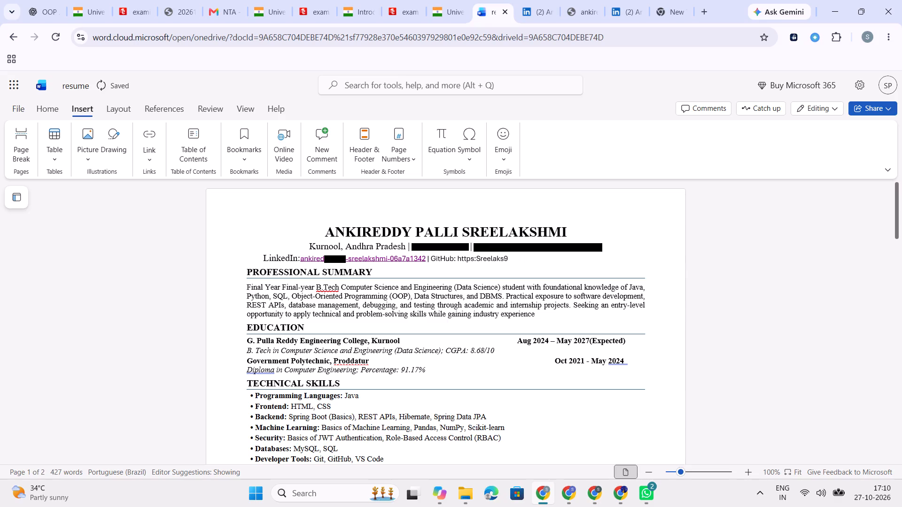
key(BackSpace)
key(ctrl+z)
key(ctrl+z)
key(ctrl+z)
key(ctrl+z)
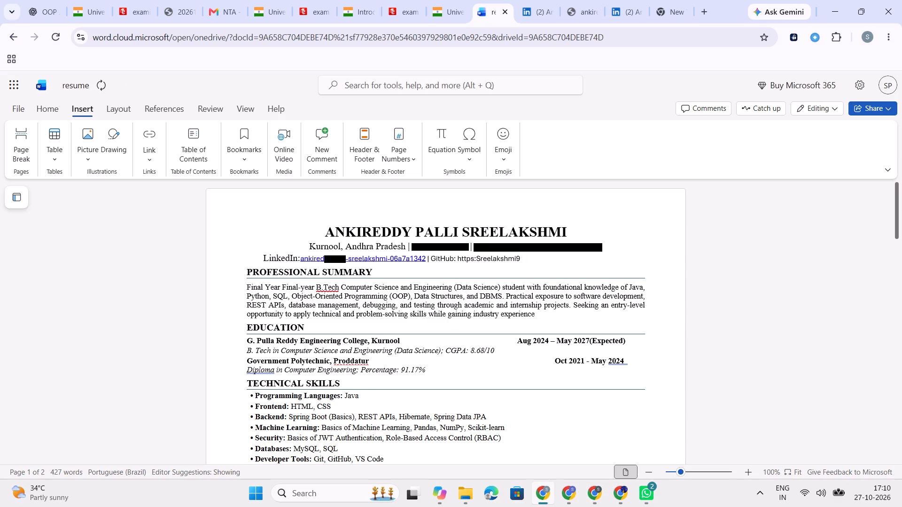
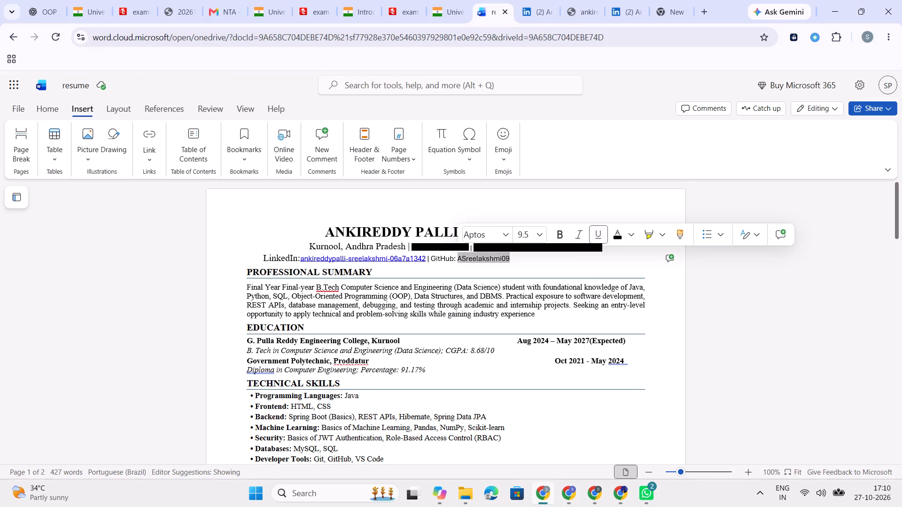
click(509, 260)
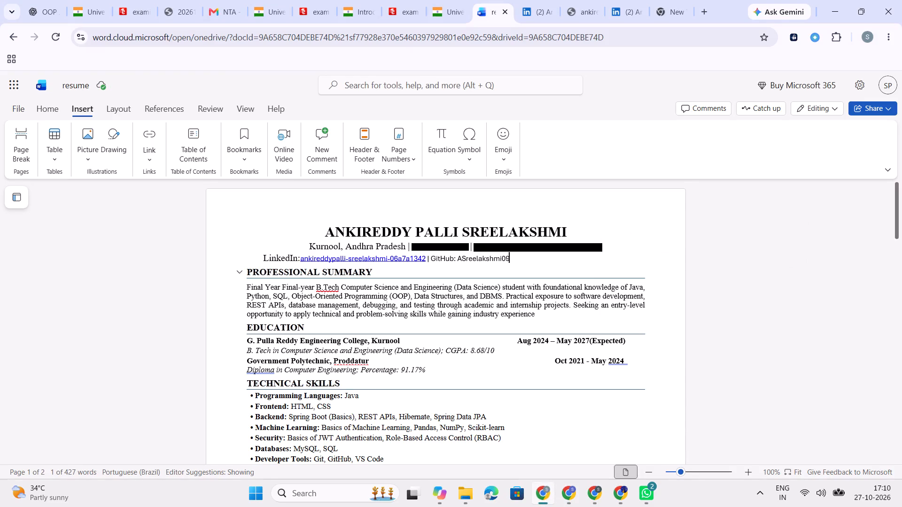
key(ctrl+z)
key(ctrl+z)
key(ctrl+z)
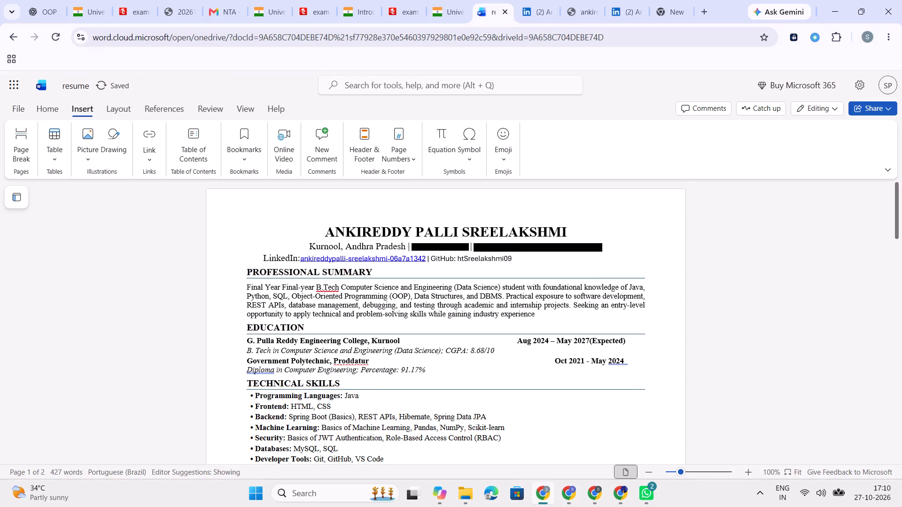
key(ctrl+z)
key(ctrl+z)
key(ctrl+z)
key(ctrl+z)
key(ctrl+z)
key(ctrl+z)
key(ctrl+z)
key(ctrl+z)
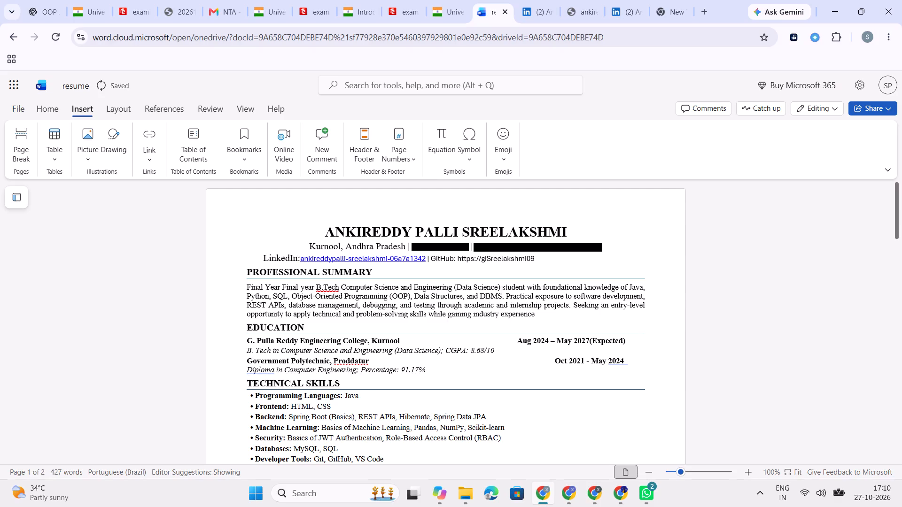
key(ctrl+z)
key(ctrl+z)
key(ctrl+z)
key(ctrl+z)
key(ctrl+z)
key(ctrl+z)
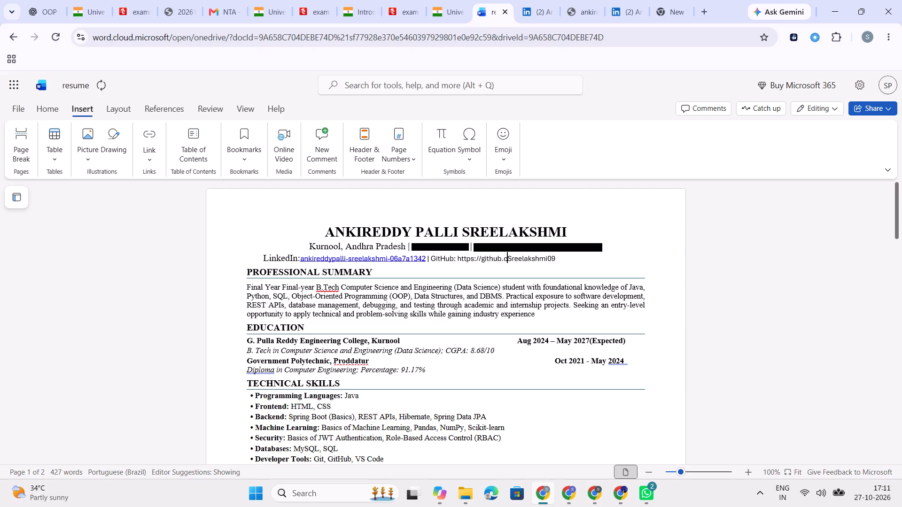
key(ctrl+z)
key(ctrl+z)
key(ctrl+z)
key(ctrl+z)
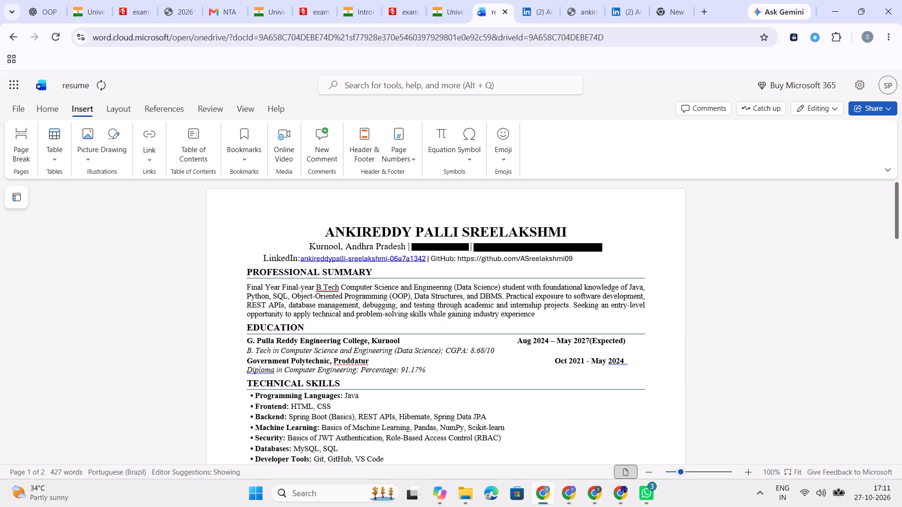
click(483, 257)
text(\\)
key(BackSpace)
key(BackSpace)
key(BackSpace)
key(BackSpace)
key(BackSpace)
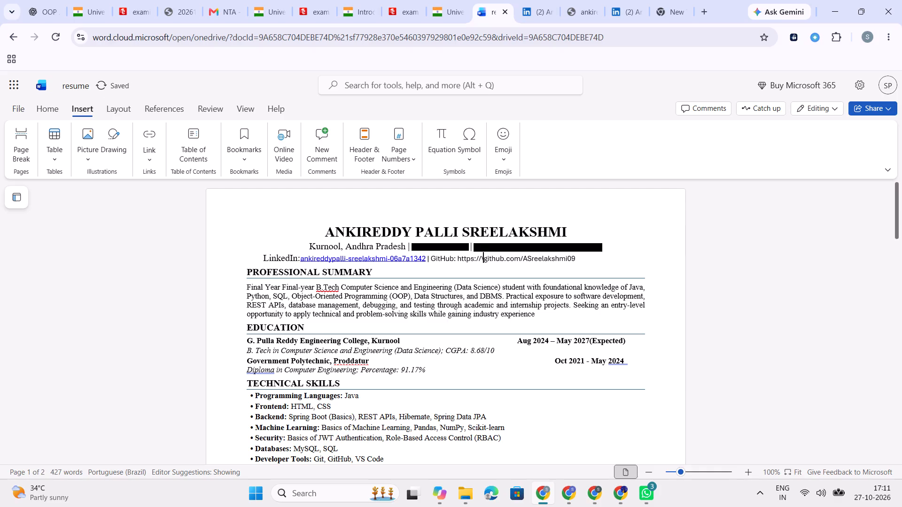
key(BackSpace)
key(BackSpace)
key(BackSpace)
key(BackSpace)
key(BackSpace)
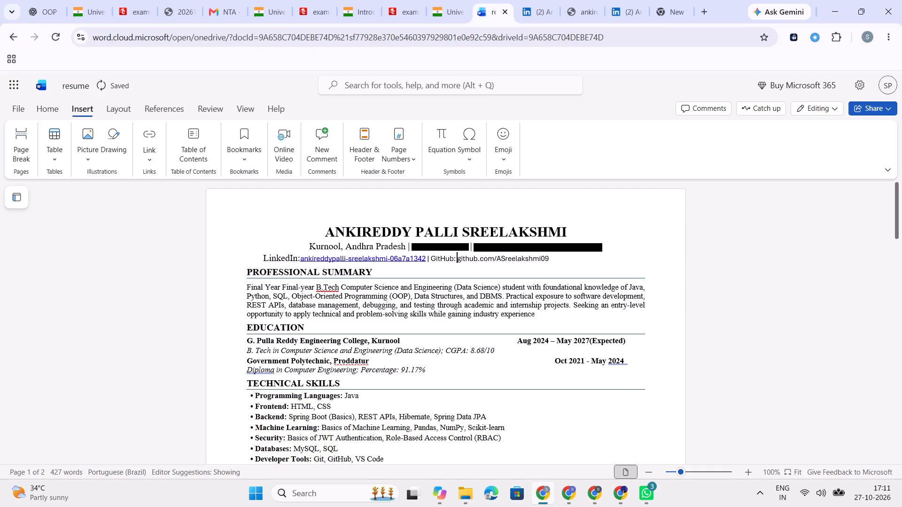
key(BackSpace)
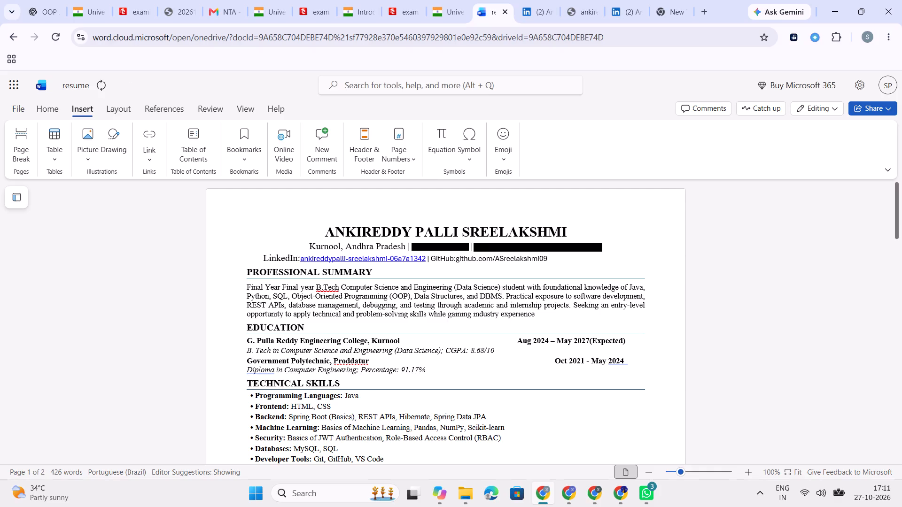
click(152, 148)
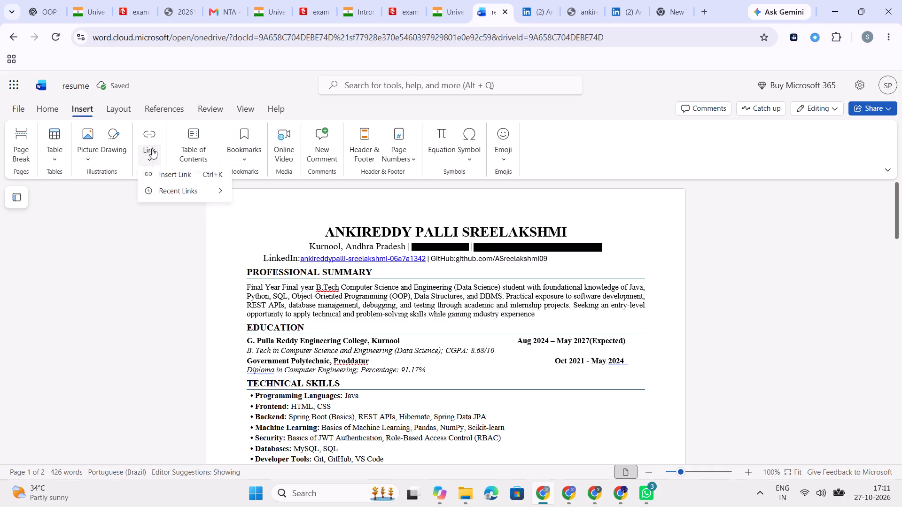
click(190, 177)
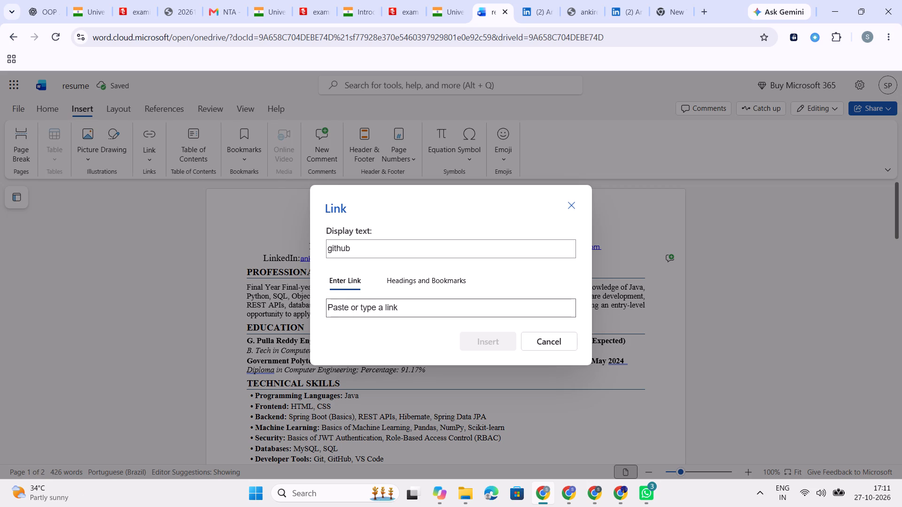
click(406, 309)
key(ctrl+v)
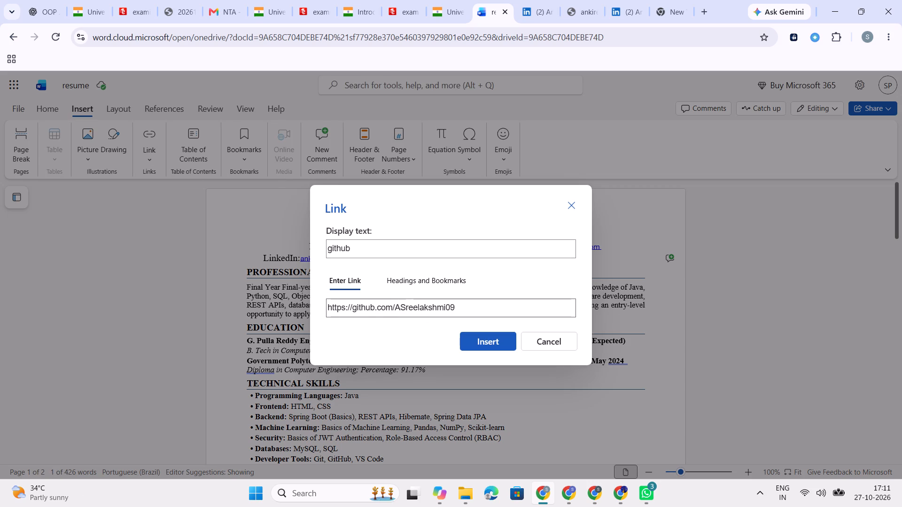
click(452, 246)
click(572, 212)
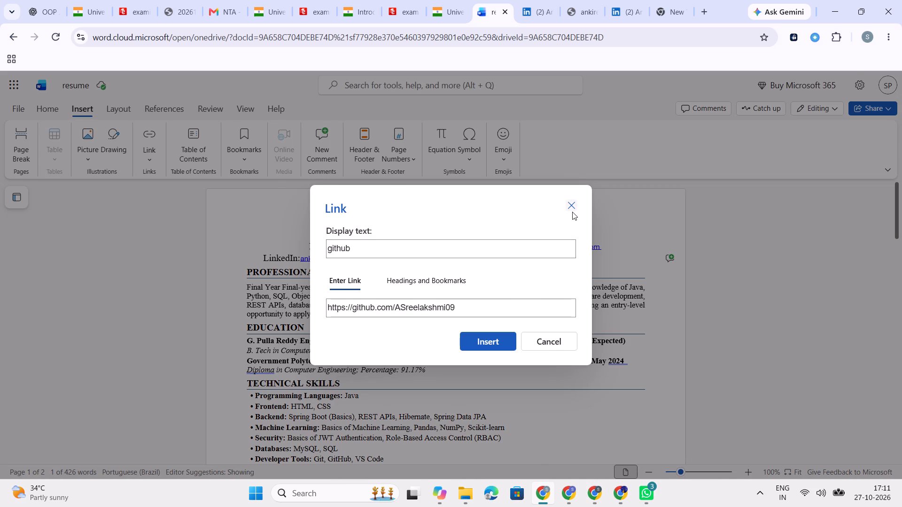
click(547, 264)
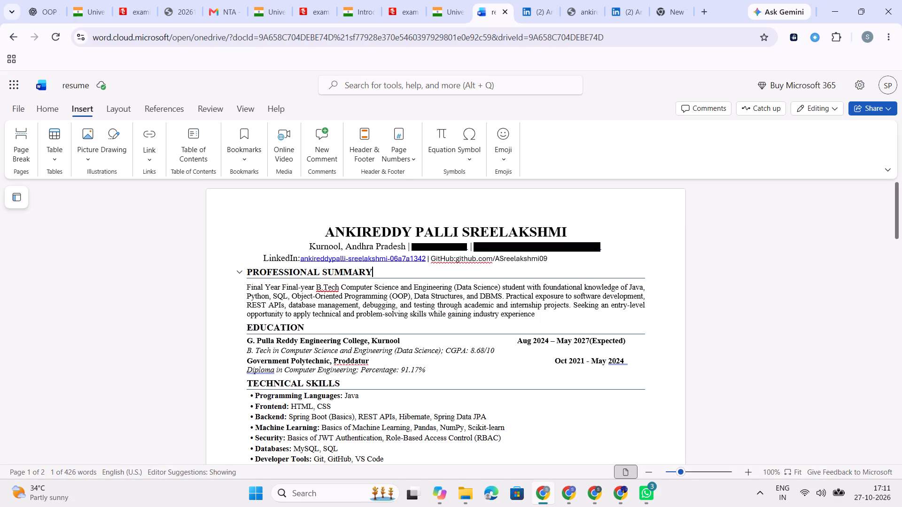
Hyperlink the whole github.com profile text in the contact header to the copied https GitHub profile address.
drag(551, 259, 482, 259)
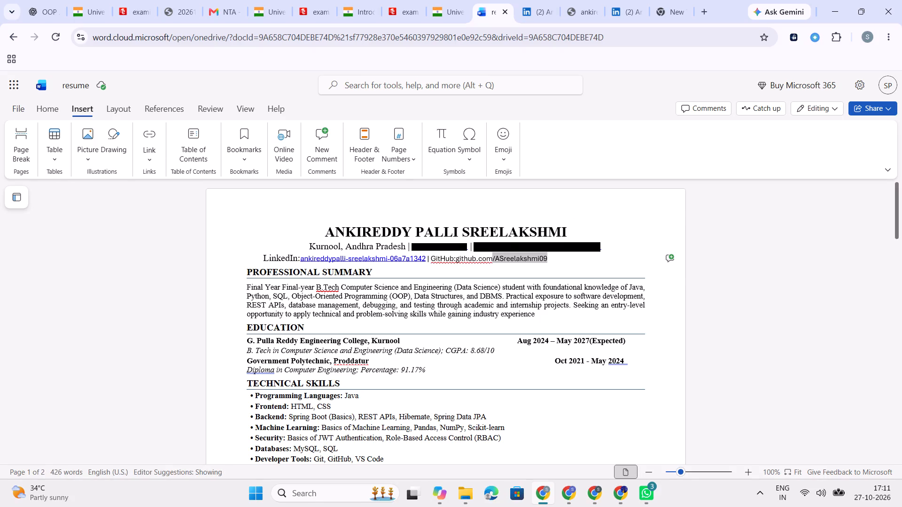
drag(482, 259, 457, 259)
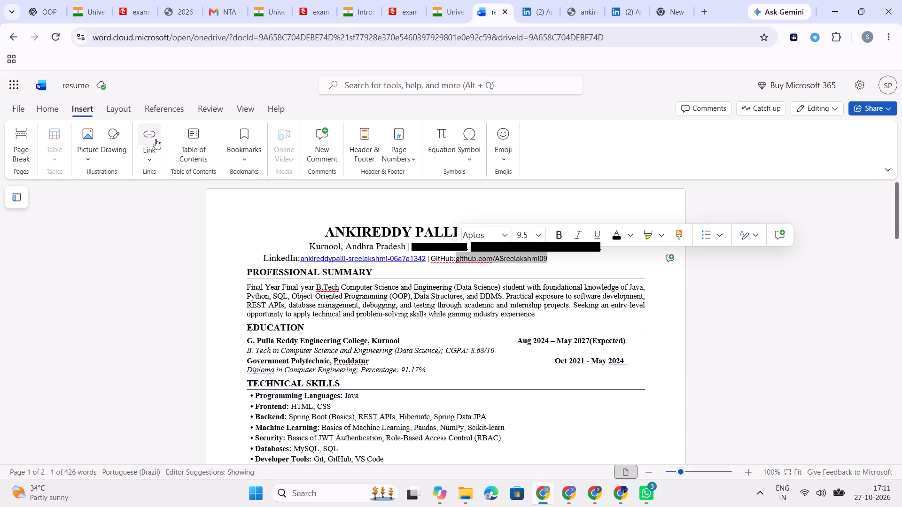
click(156, 139)
click(381, 308)
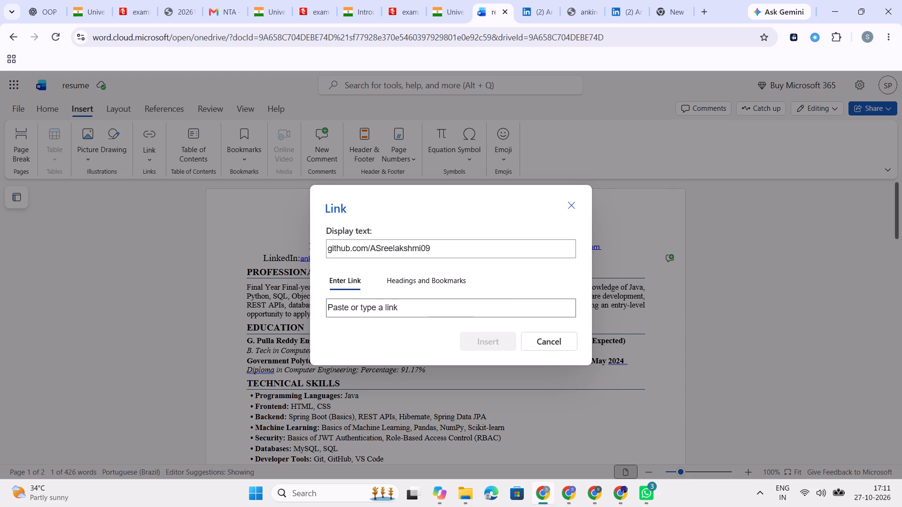
key(ctrl+v)
click(504, 347)
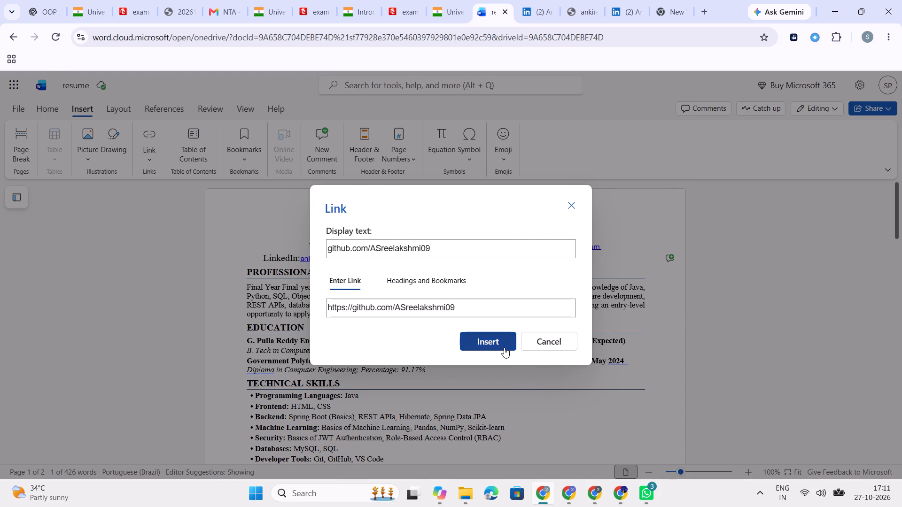
click(507, 260)
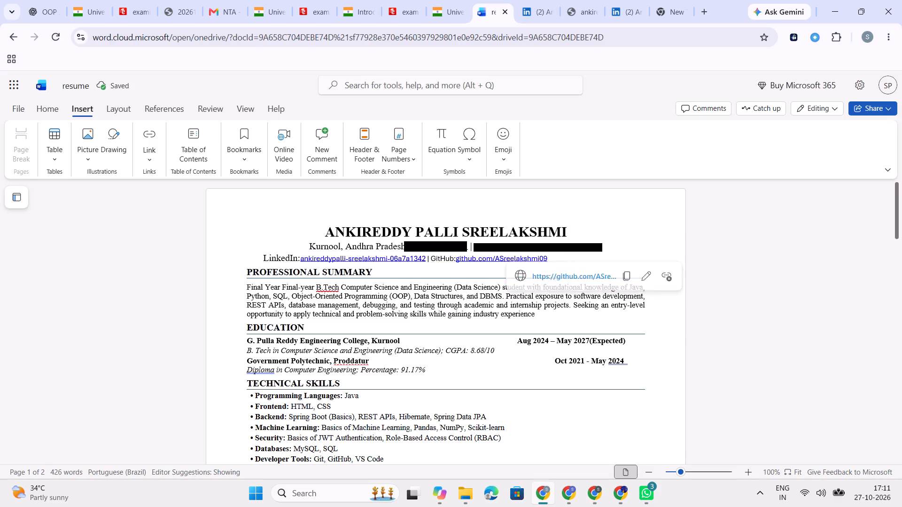
click(584, 258)
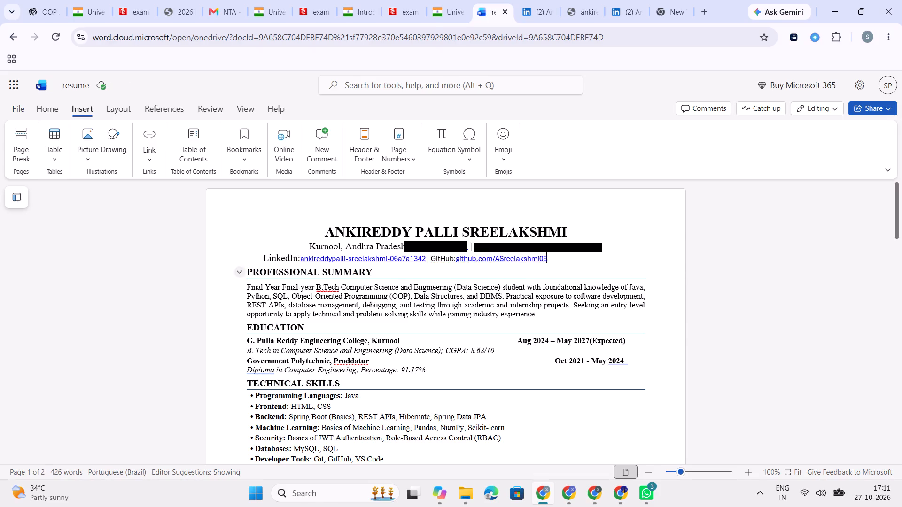
Indent the LinkedIn and GitHub line with leading spaces to move it toward the centre under the address line.
click(262, 260)
key(space)
key(space)
key(space)
key(space)
key(space)
key(space)
key(space)
key(space)
key(space)
key(space)
key(space)
key(space)
key(space)
key(space)
key(space)
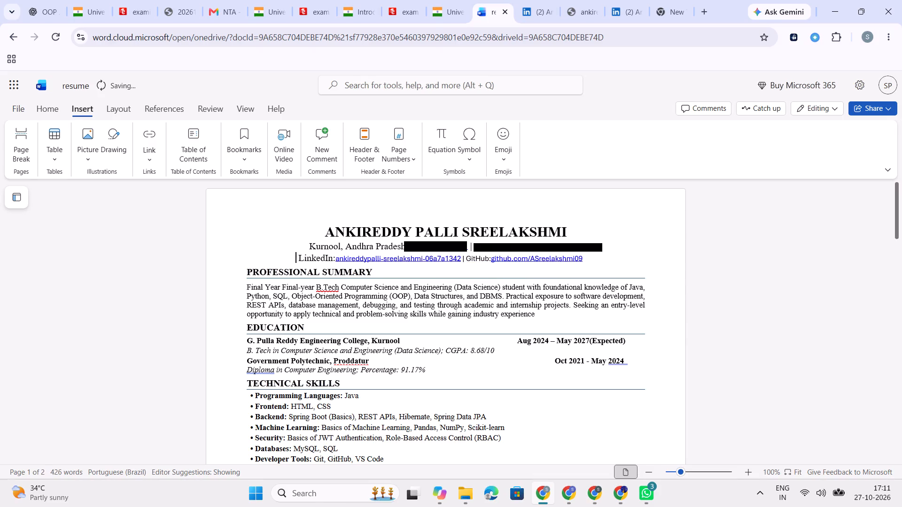
Add a space between the LinkedIn link and the separator before the GitHub label.
click(459, 261)
key(space)
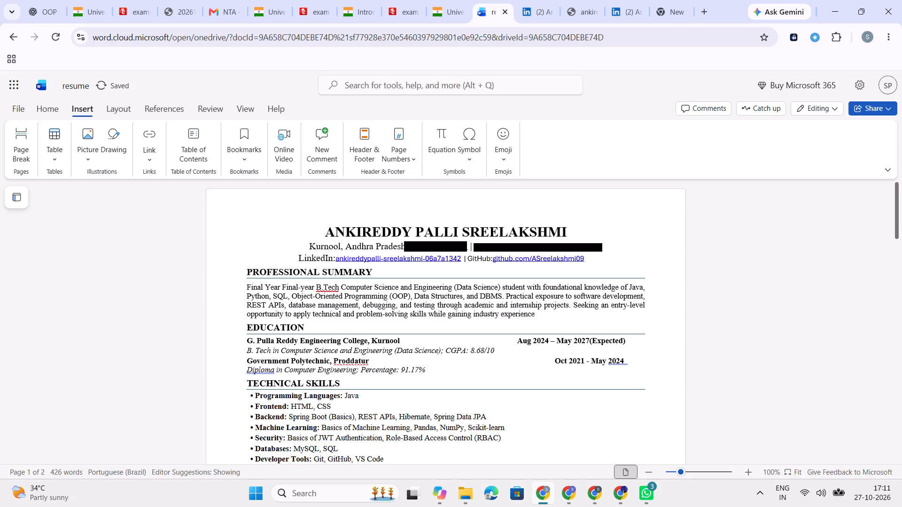
double_click(413, 244)
scroll(496, 251, right, 1)
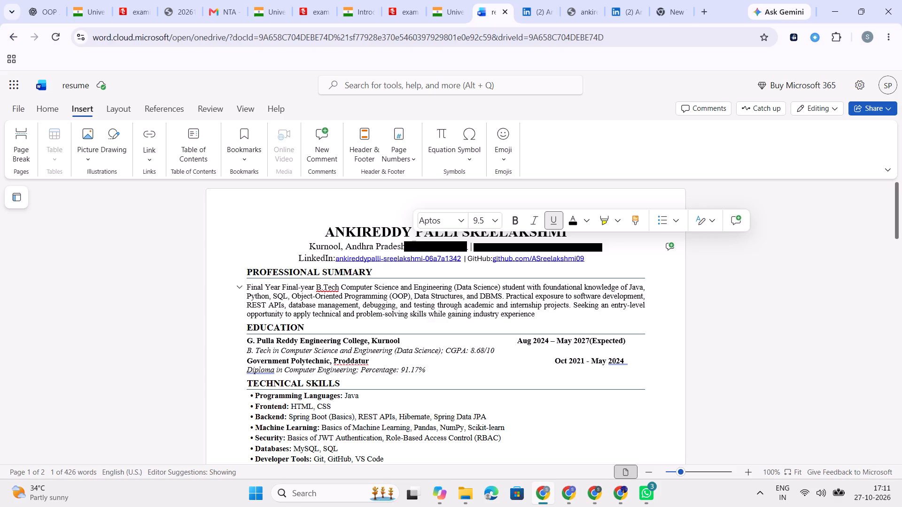
Add six more leading spaces before the LinkedIn label to line it up under the address line.
click(300, 256)
key(space)
key(space)
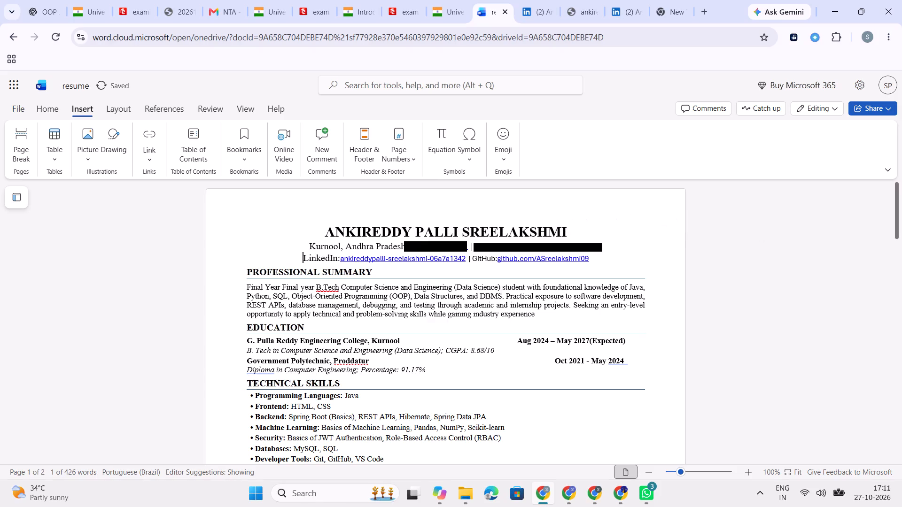
key(space)
key(space)
key(space)
key(space)
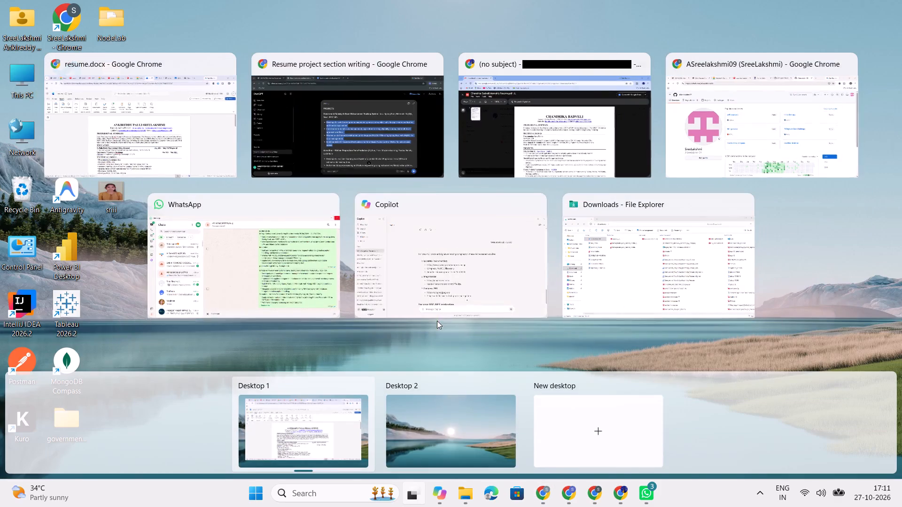
Review the resume's layout from the contact header through the projects to the certifications on the second page.
click(209, 149)
scroll(470, 355, down, 2)
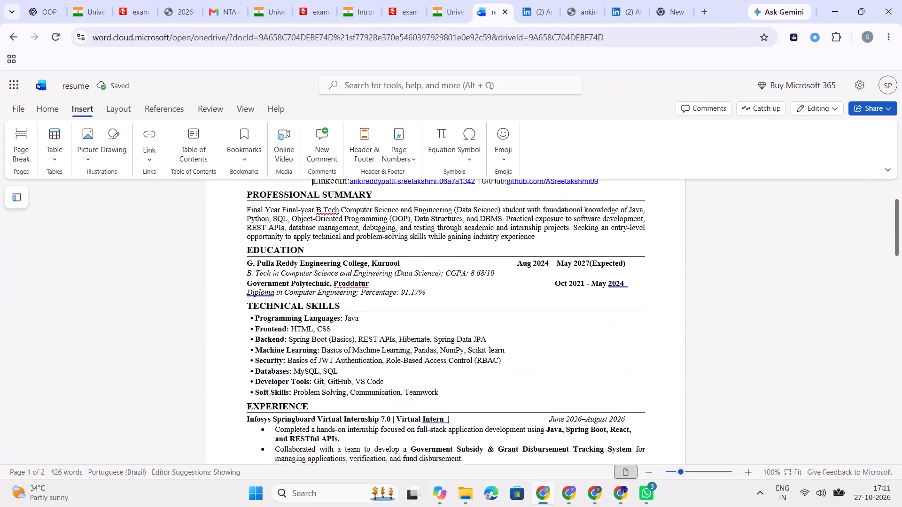
scroll(470, 355, down, 5)
scroll(397, 308, down, 1)
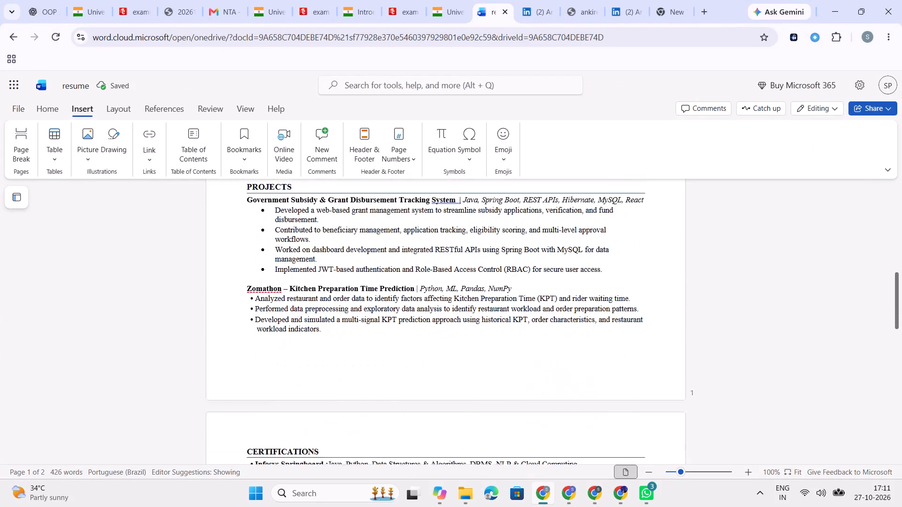
scroll(397, 308, down, 1)
scroll(397, 308, up, 3)
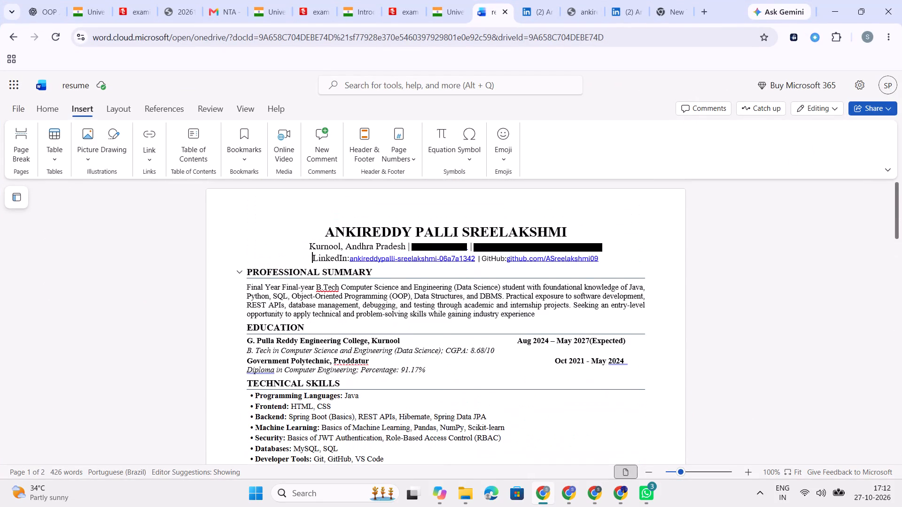
Set the PROFESSIONAL SUMMARY and EDUCATION headings to font size 11.
drag(383, 274, 247, 270)
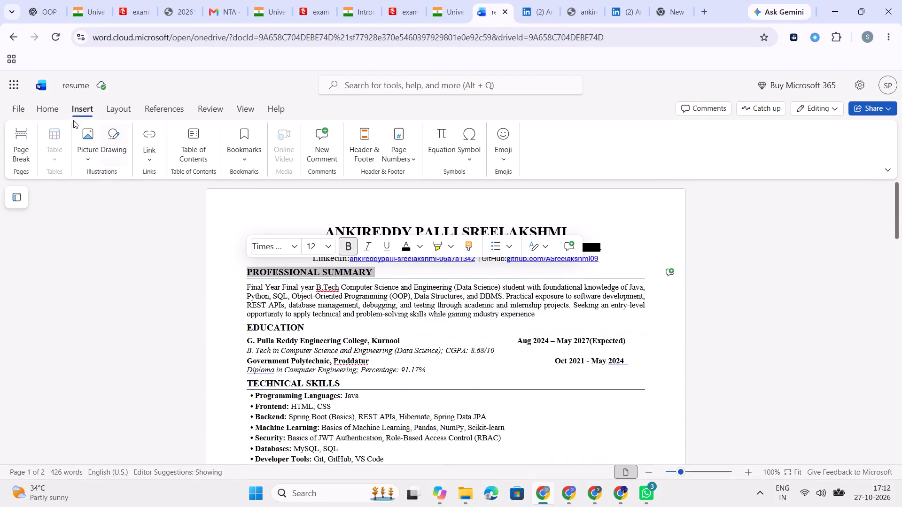
click(40, 104)
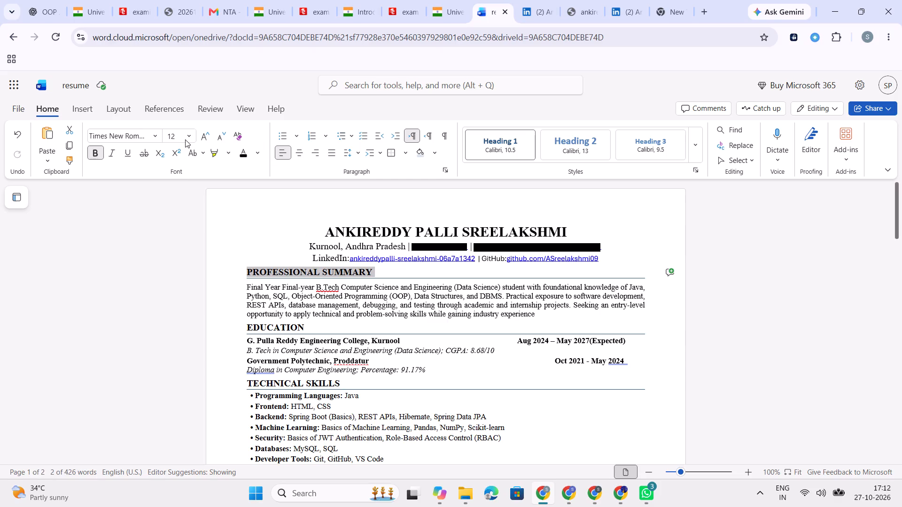
click(185, 139)
click(187, 194)
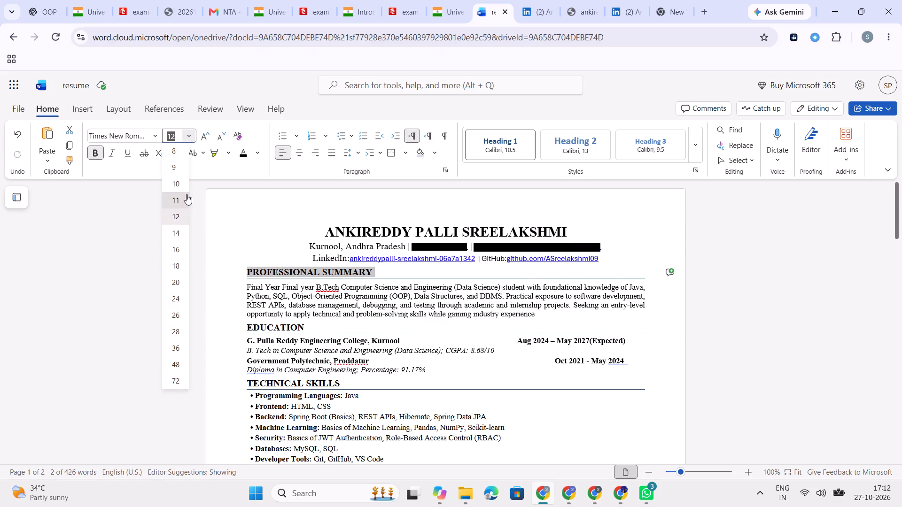
drag(315, 316, 265, 317)
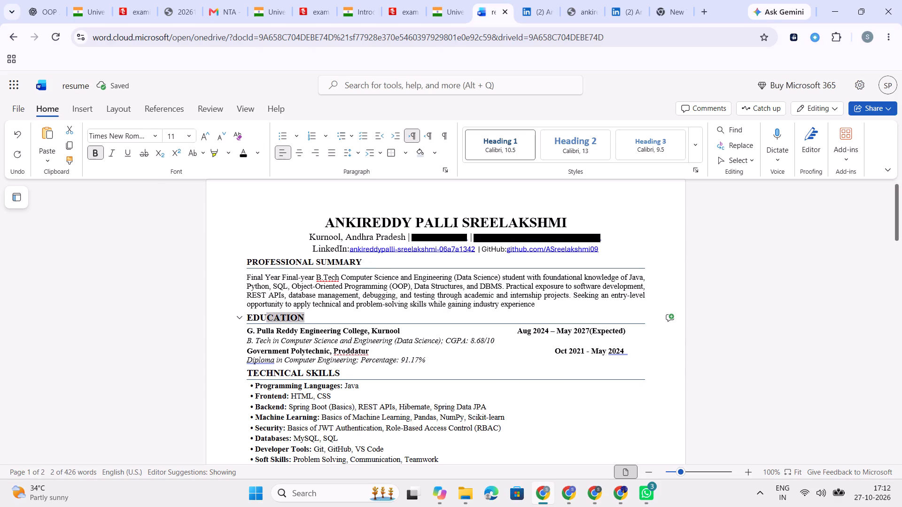
drag(265, 317, 248, 318)
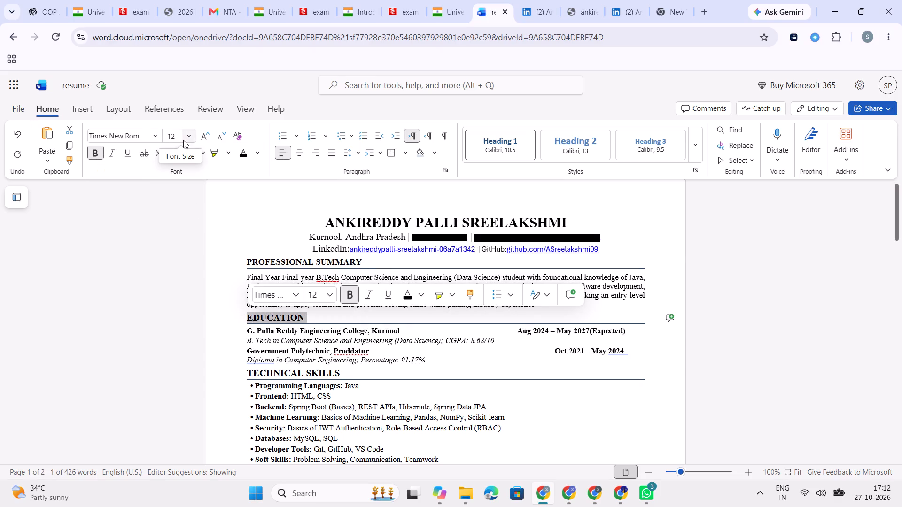
click(187, 138)
click(183, 199)
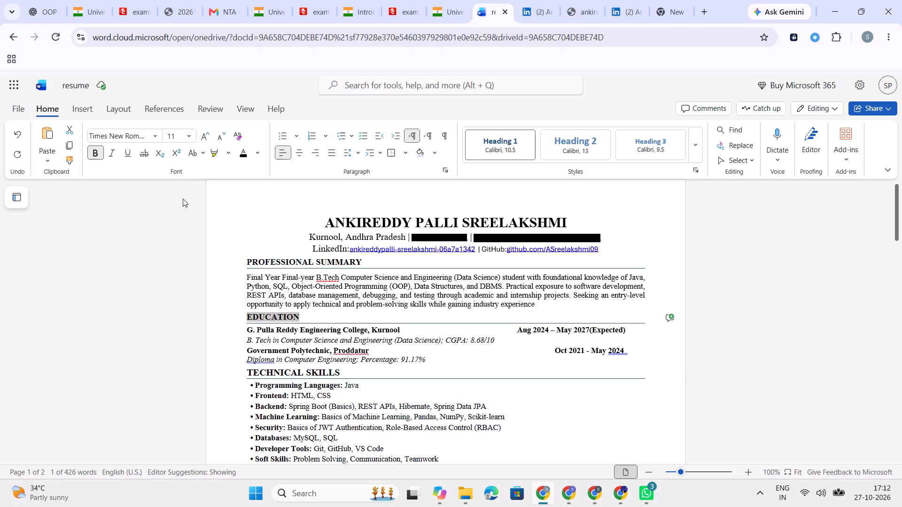
Set the TECHNICAL SKILLS and EXPERIENCE headings to font size 11.
drag(356, 371, 249, 373)
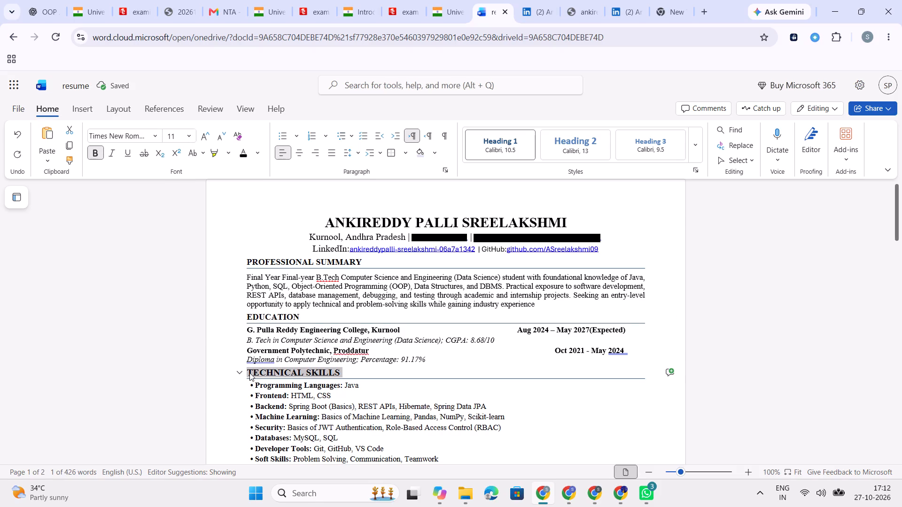
drag(249, 373, 249, 373)
click(182, 136)
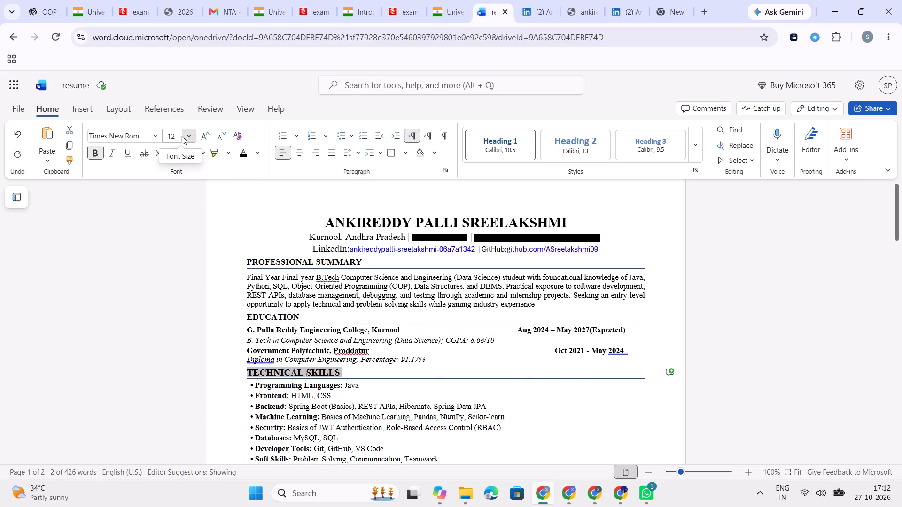
click(183, 200)
scroll(367, 329, down, 1)
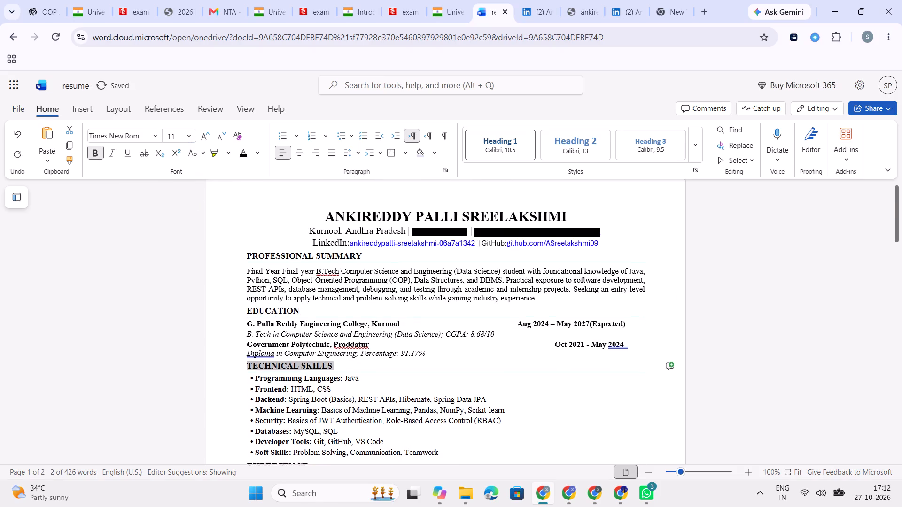
scroll(367, 329, down, 1)
drag(322, 355, 246, 358)
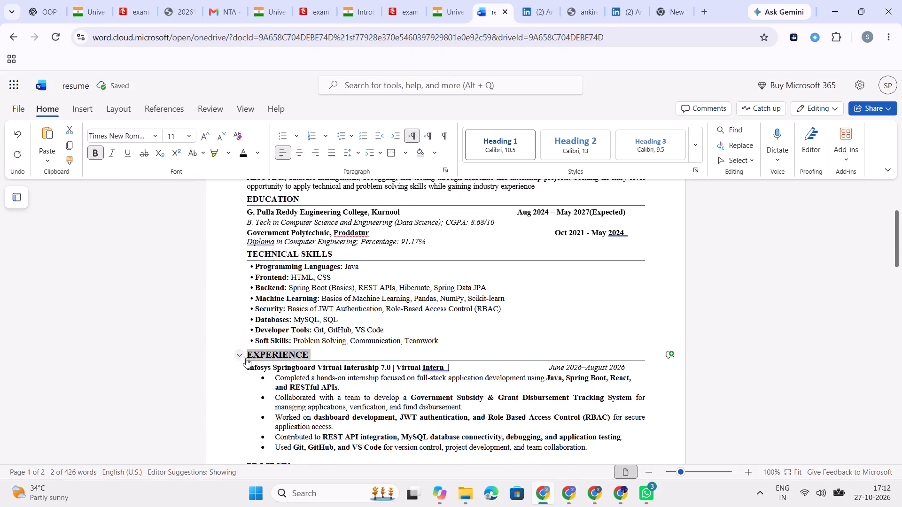
drag(246, 358, 247, 357)
click(187, 139)
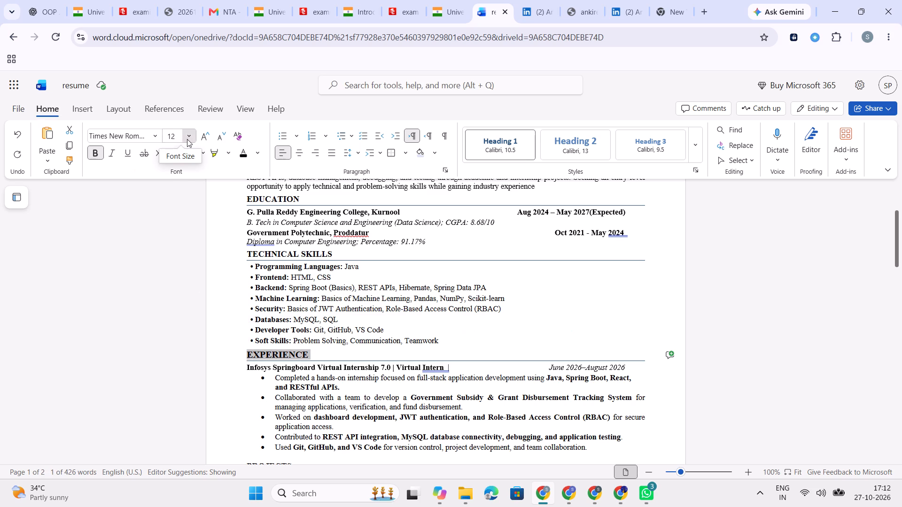
click(182, 202)
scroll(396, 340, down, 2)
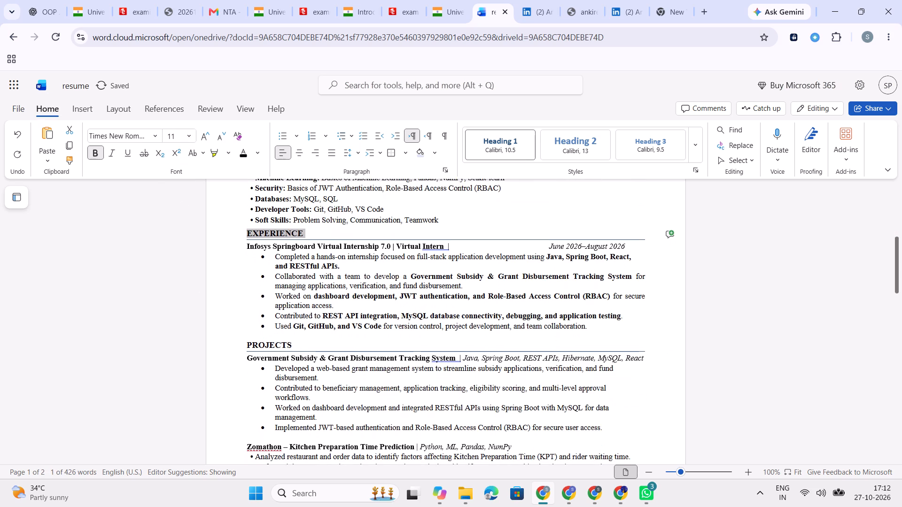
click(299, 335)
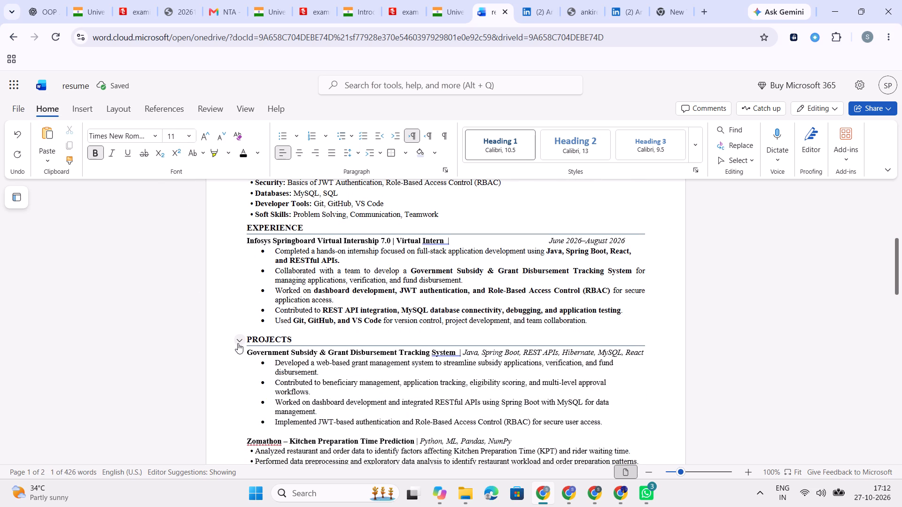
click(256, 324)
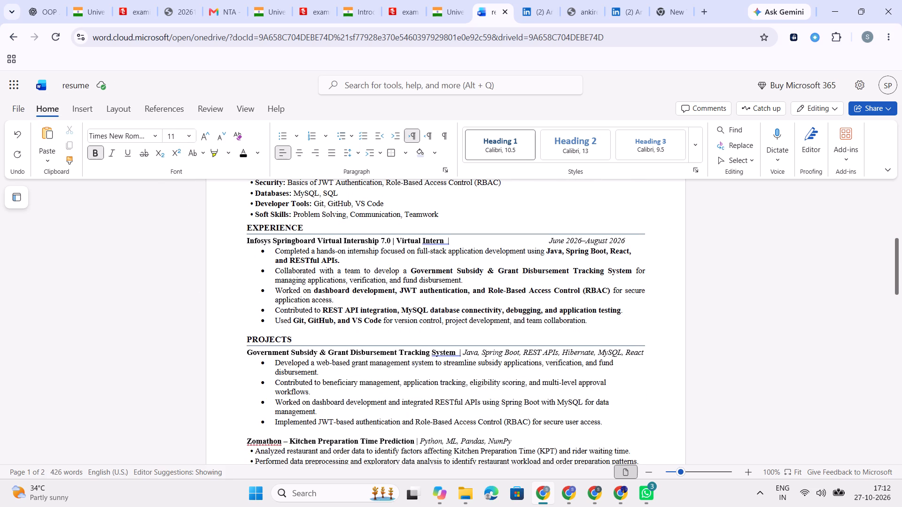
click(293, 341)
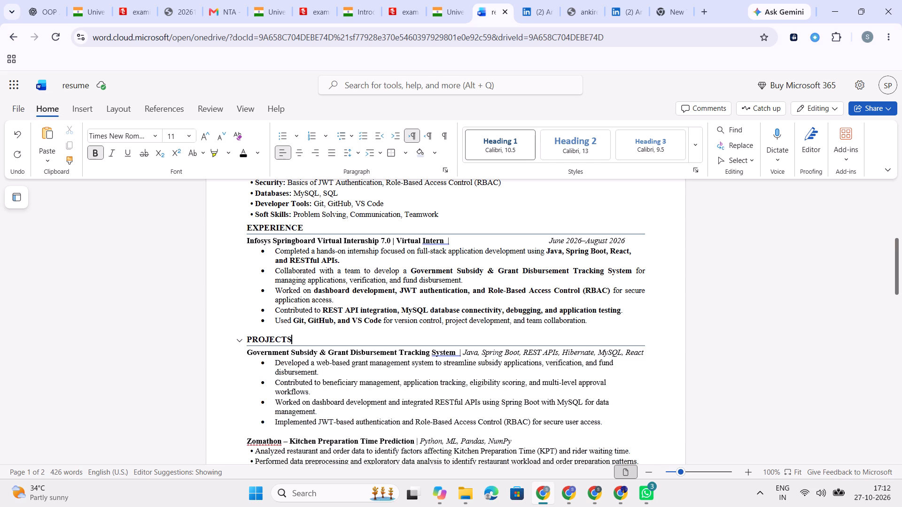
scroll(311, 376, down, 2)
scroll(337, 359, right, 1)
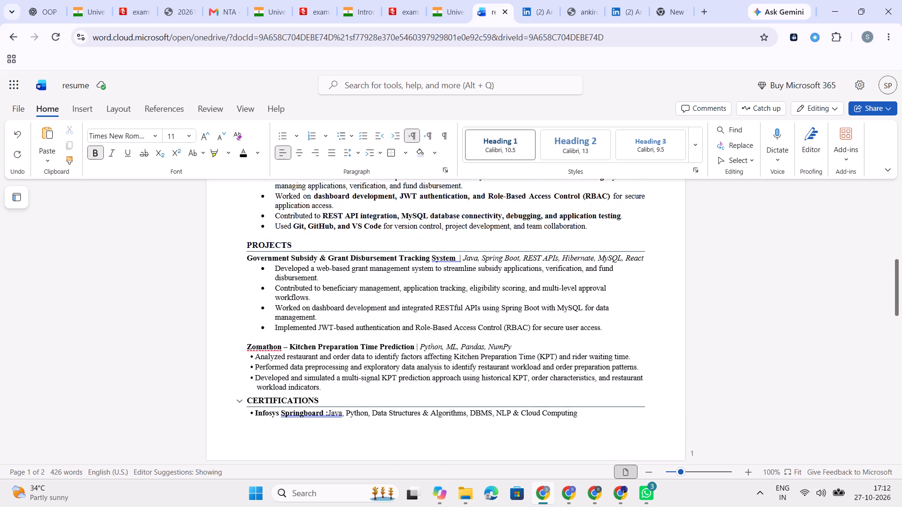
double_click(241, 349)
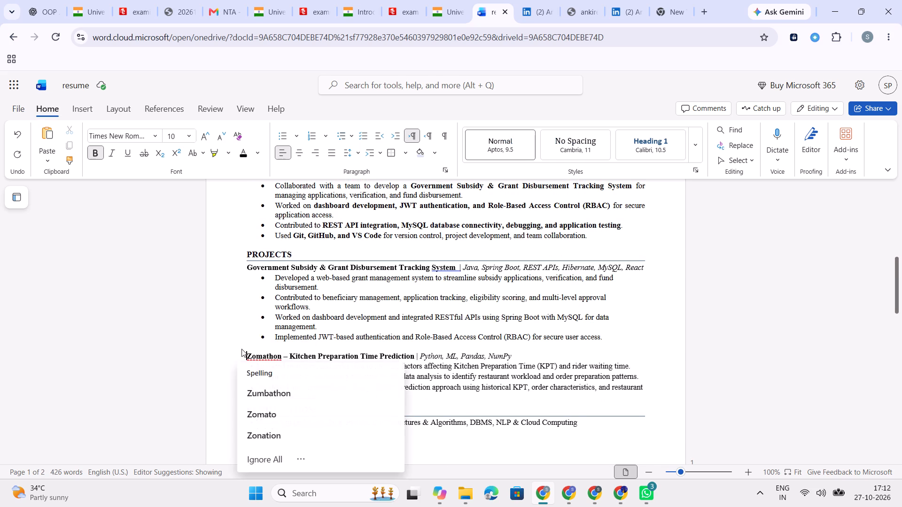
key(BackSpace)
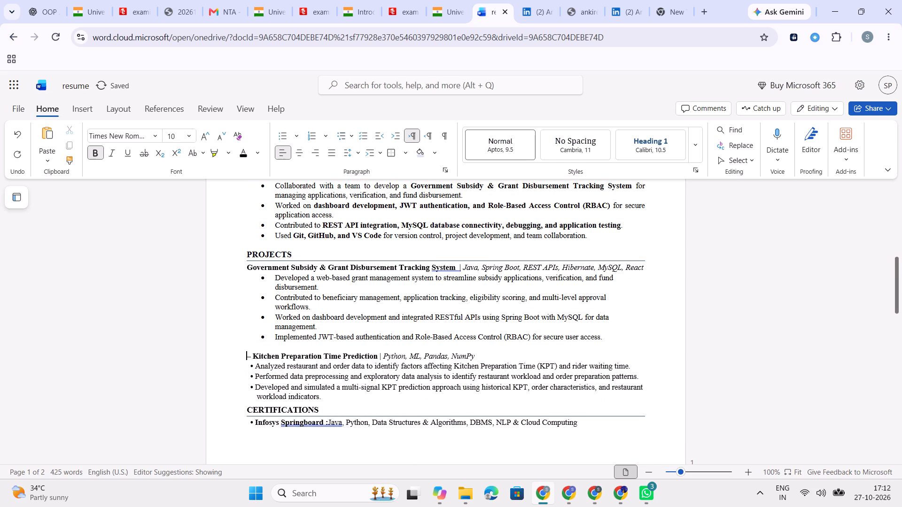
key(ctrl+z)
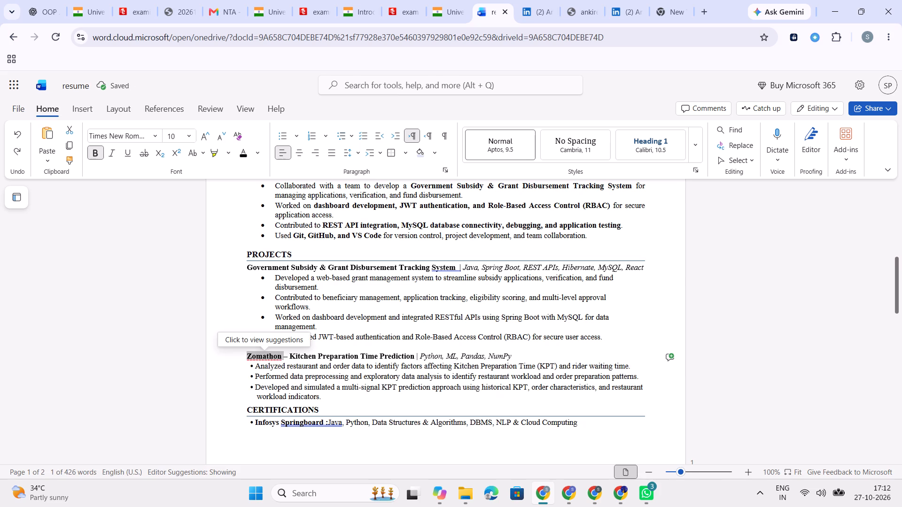
Rebuild the Zomathon project heading as its own unbulleted, unindented paragraph below the last Government Subsidy project bullet.
click(249, 359)
key(BackSpace)
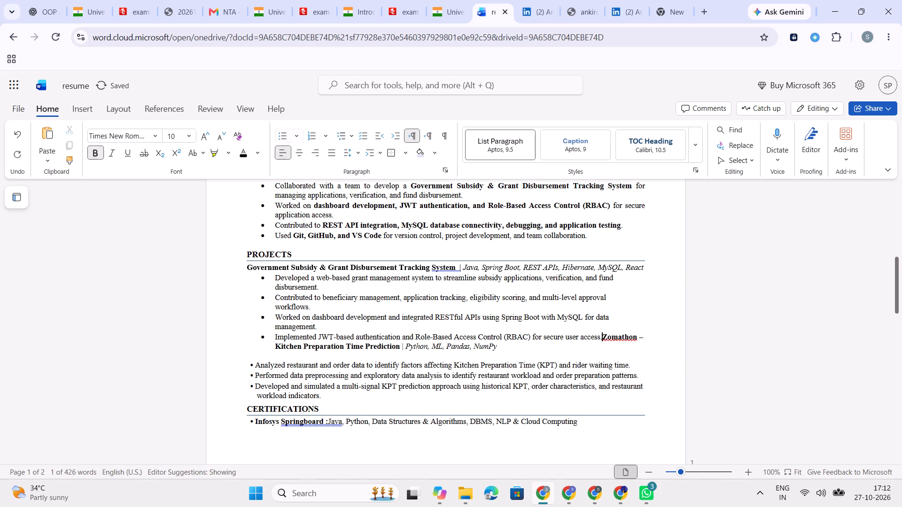
key(Return)
key(BackSpace)
key(BackSpace)
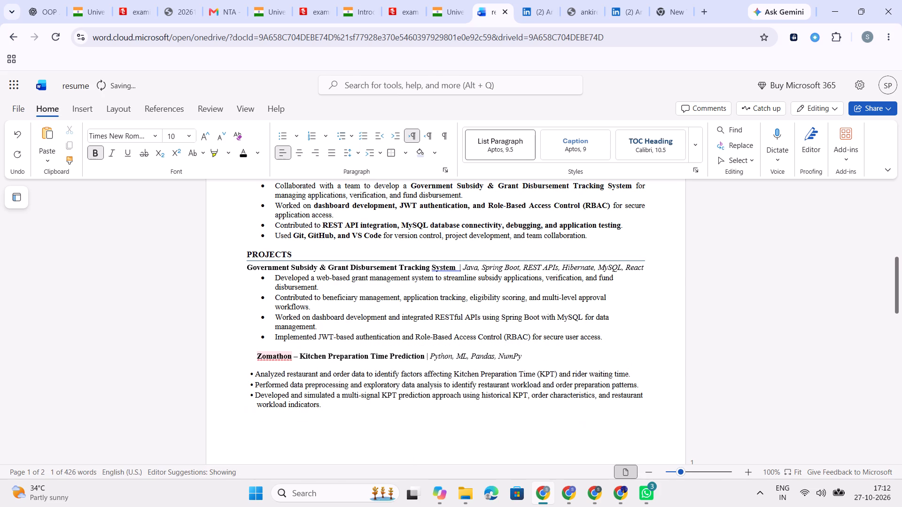
key(BackSpace)
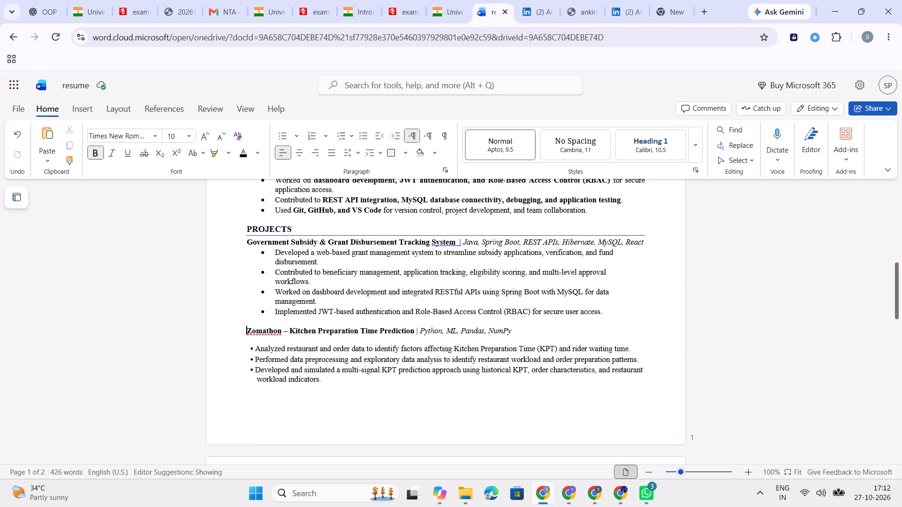
Replace the typed bullet on the Zomathon project's "Analyzed restaurant and order data" line with an automatic round list bullet.
click(251, 346)
key(BackSpace)
key(BackSpace)
key(BackSpace)
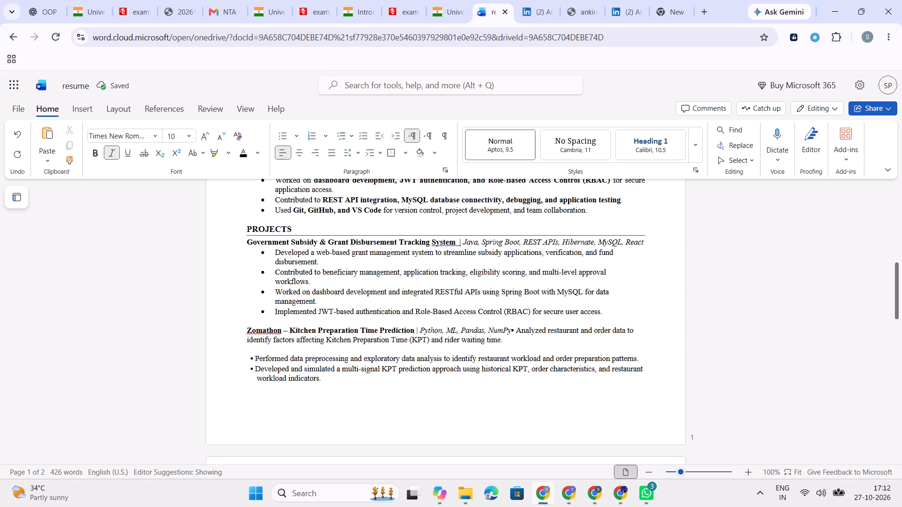
key(Return)
click(254, 351)
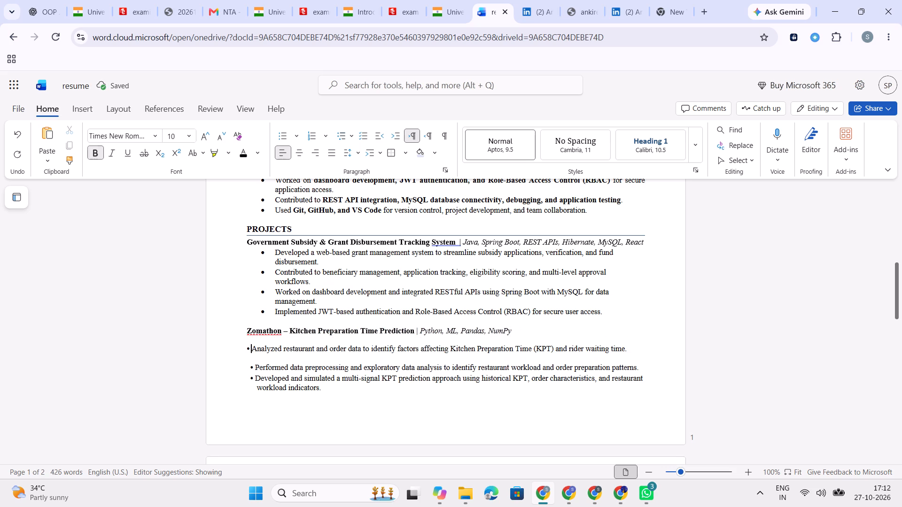
key(BackSpace)
key(BackSpace)
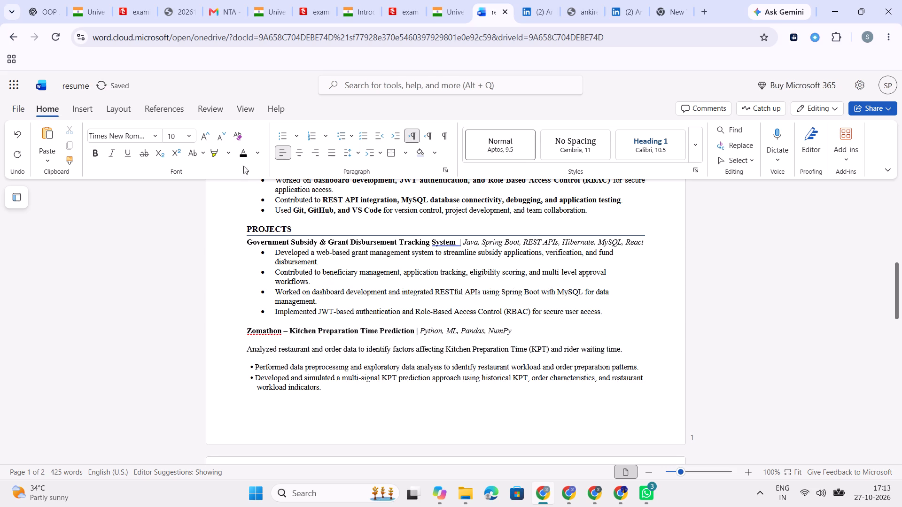
click(287, 137)
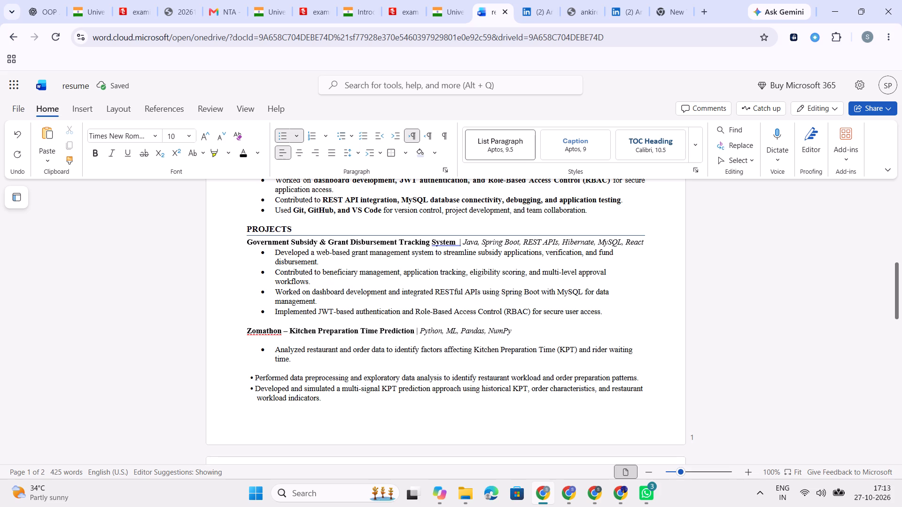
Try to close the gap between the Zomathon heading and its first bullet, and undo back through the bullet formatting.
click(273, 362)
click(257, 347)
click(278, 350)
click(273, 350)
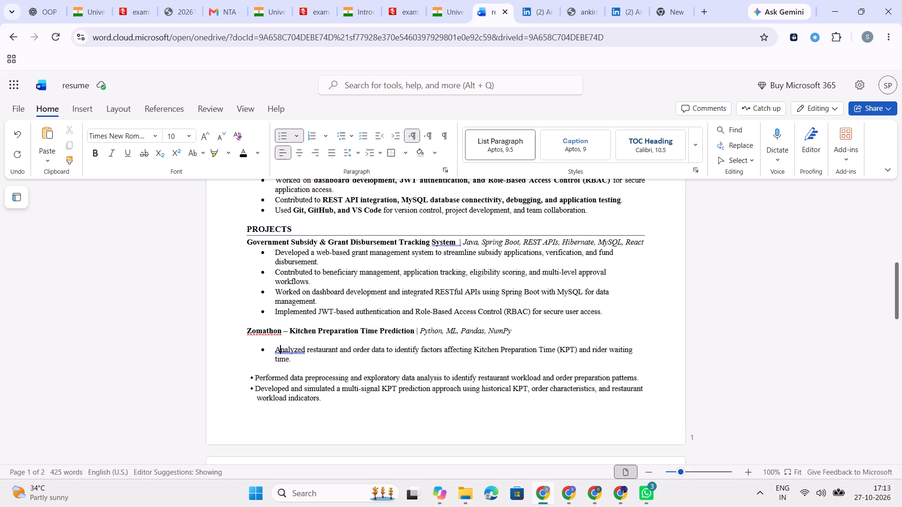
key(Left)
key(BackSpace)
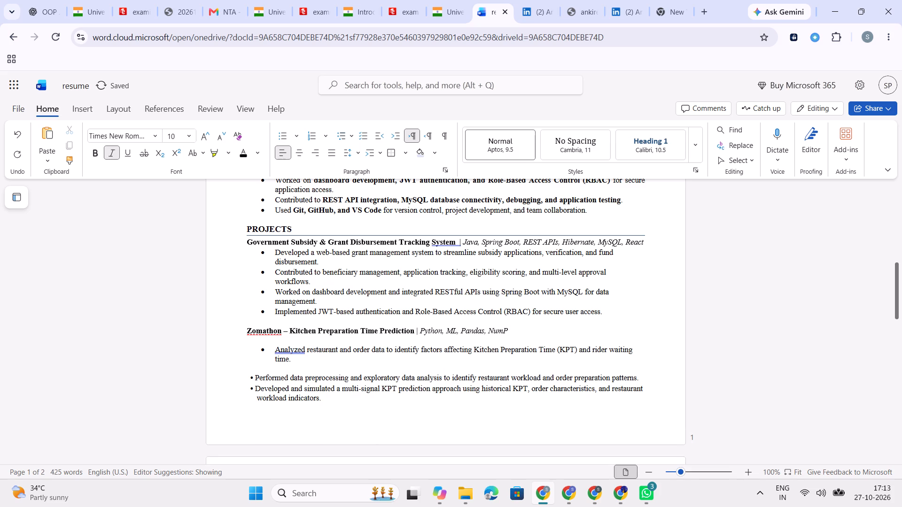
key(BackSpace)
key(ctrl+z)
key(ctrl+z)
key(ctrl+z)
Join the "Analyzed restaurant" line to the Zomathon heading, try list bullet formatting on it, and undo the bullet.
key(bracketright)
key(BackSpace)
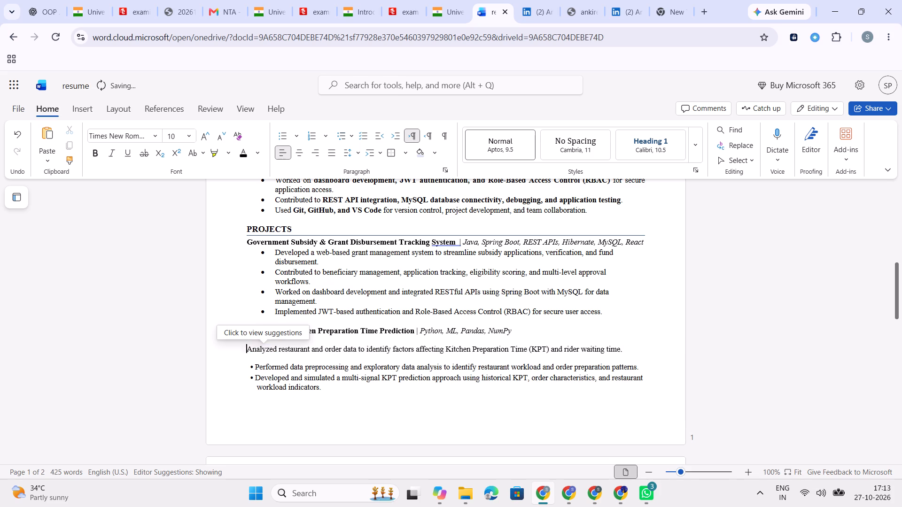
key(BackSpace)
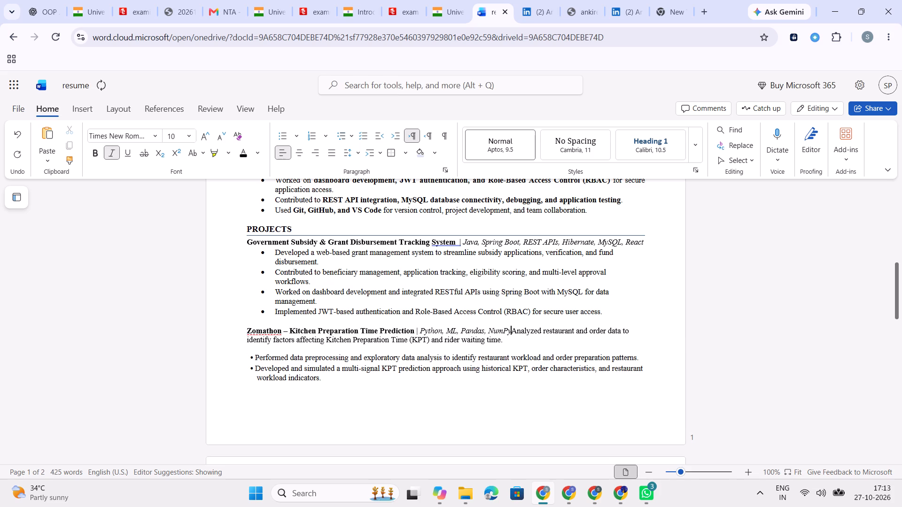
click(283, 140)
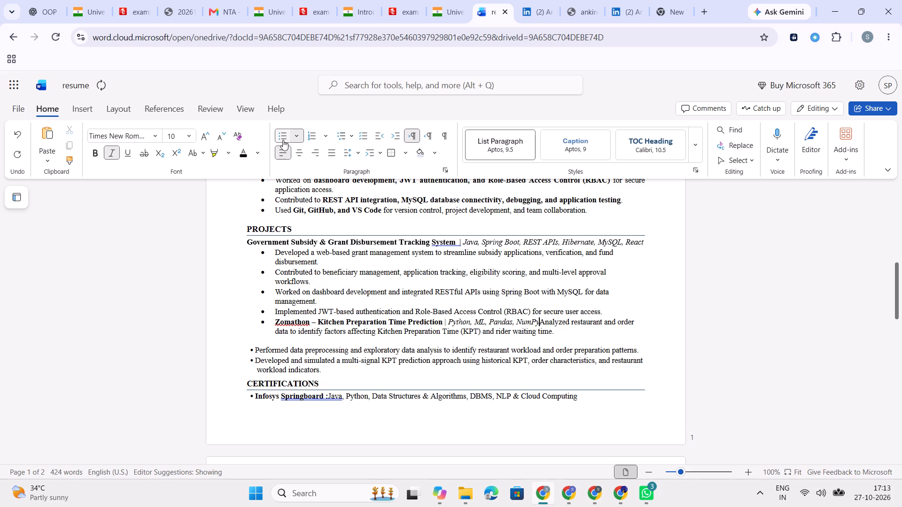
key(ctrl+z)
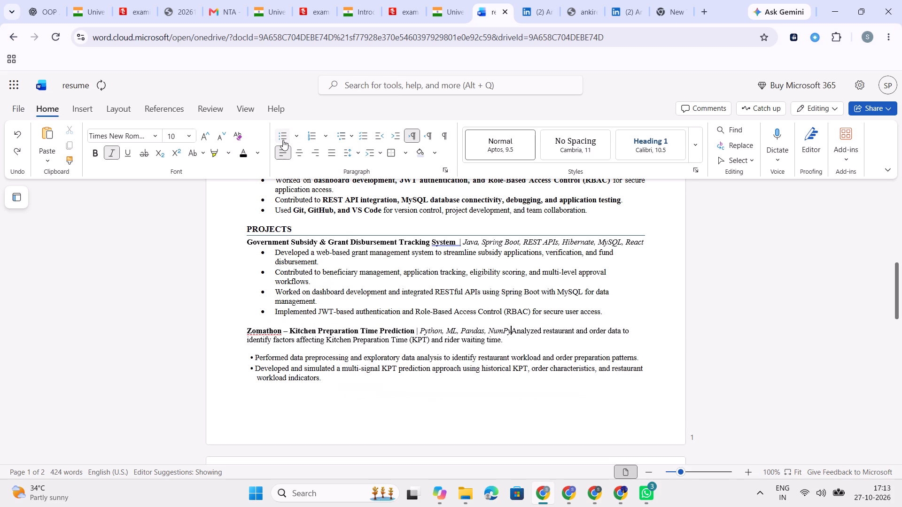
Put the "Analyzed restaurant and order data" text back on its own line with an automatic round list bullet.
key(Return)
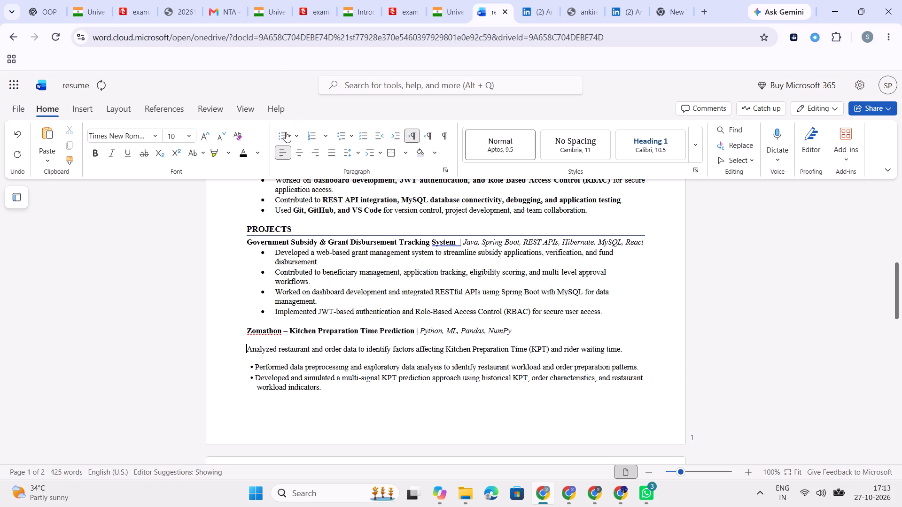
click(286, 132)
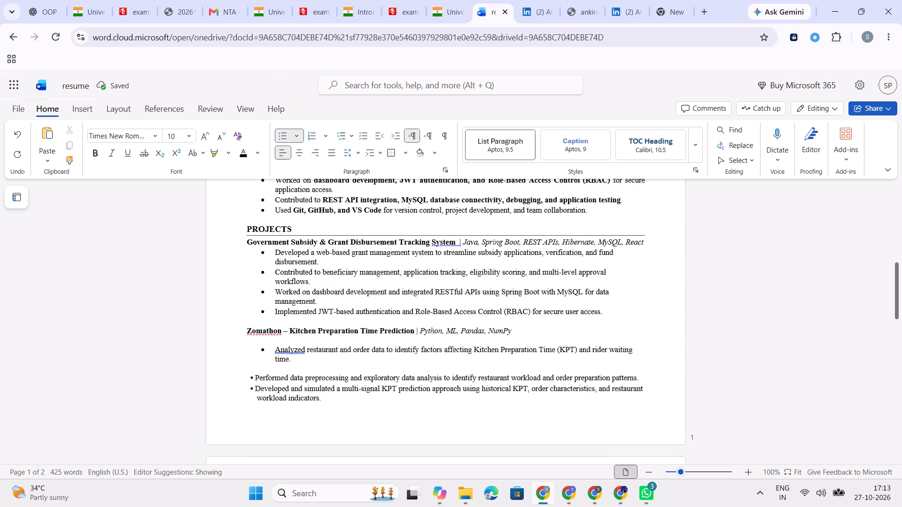
Examine the bullet formatting and spacing from the technical skills through the projects to the certifications, including the available bullet symbols.
scroll(278, 266, up, 2)
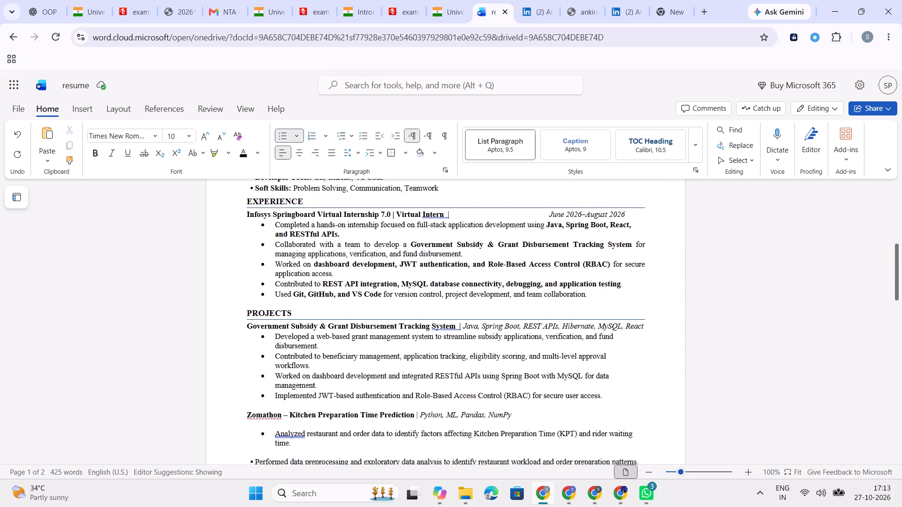
scroll(278, 266, up, 2)
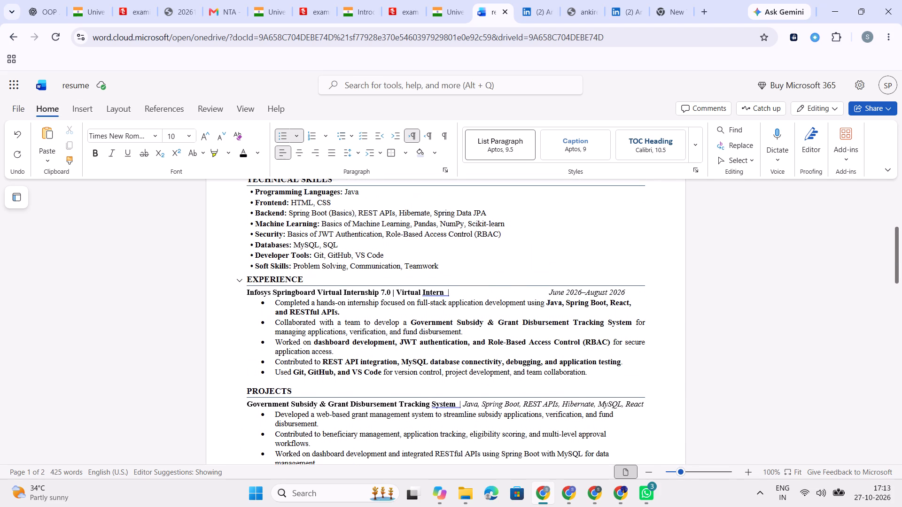
scroll(333, 338, down, 1)
scroll(293, 276, up, 1)
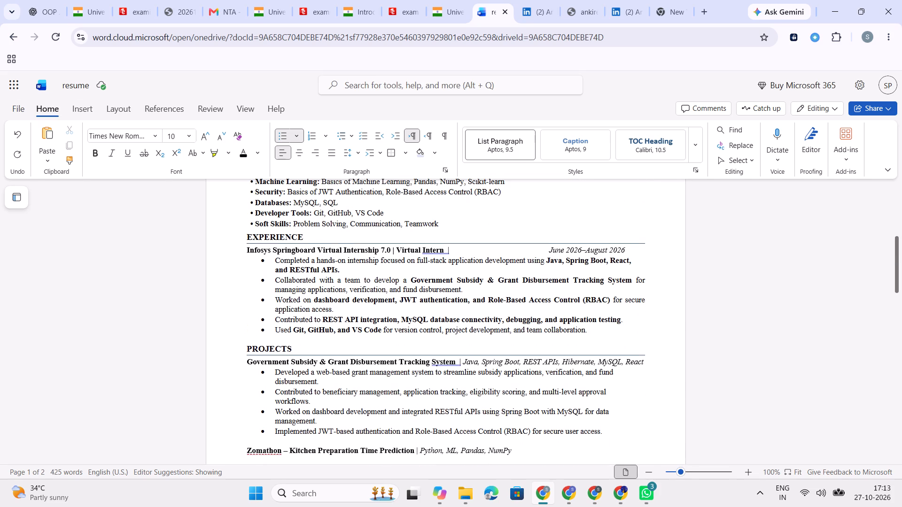
scroll(281, 272, down, 1)
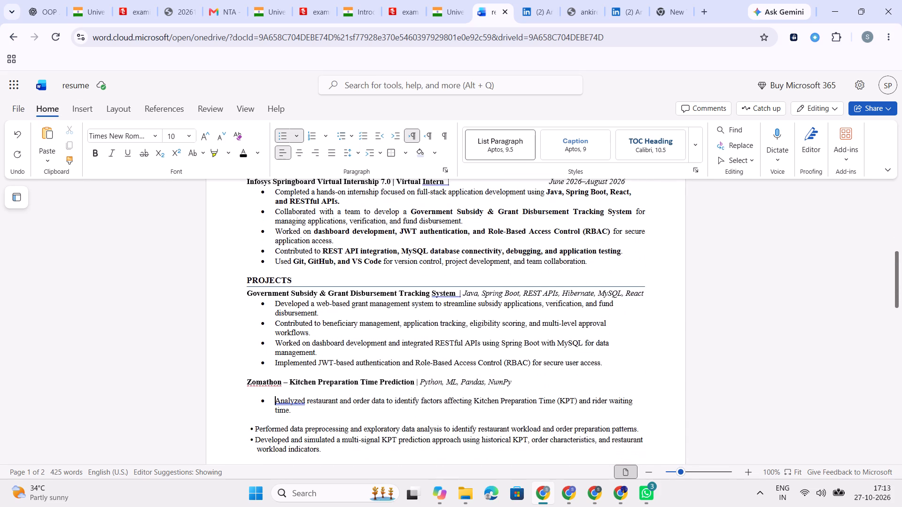
scroll(281, 272, down, 1)
scroll(297, 280, right, 1)
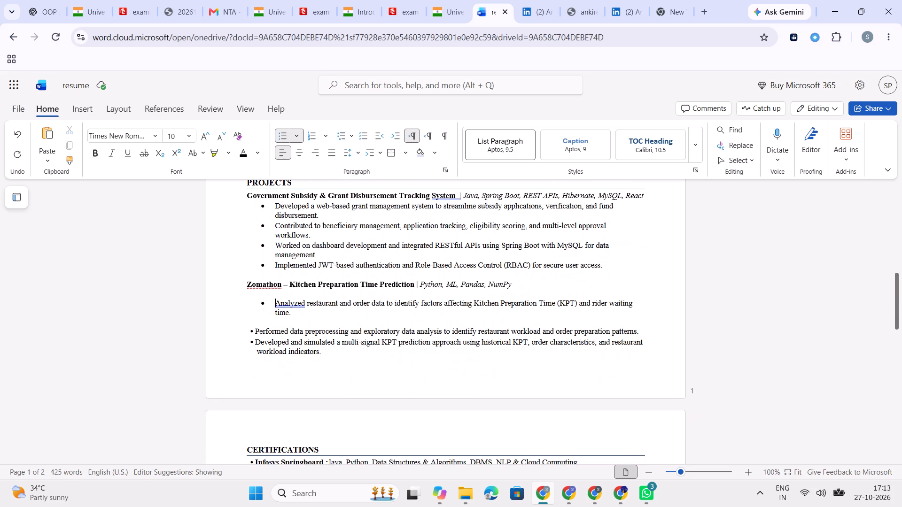
scroll(263, 305, up, 1)
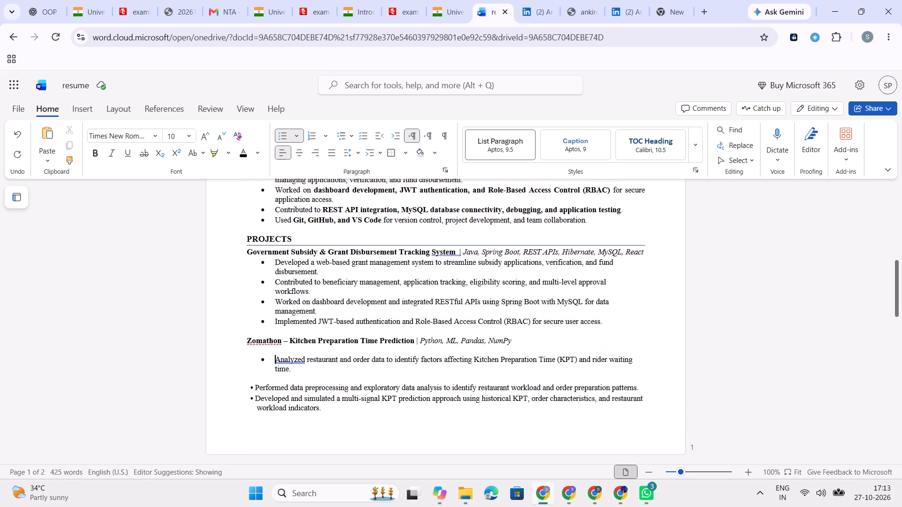
click(299, 139)
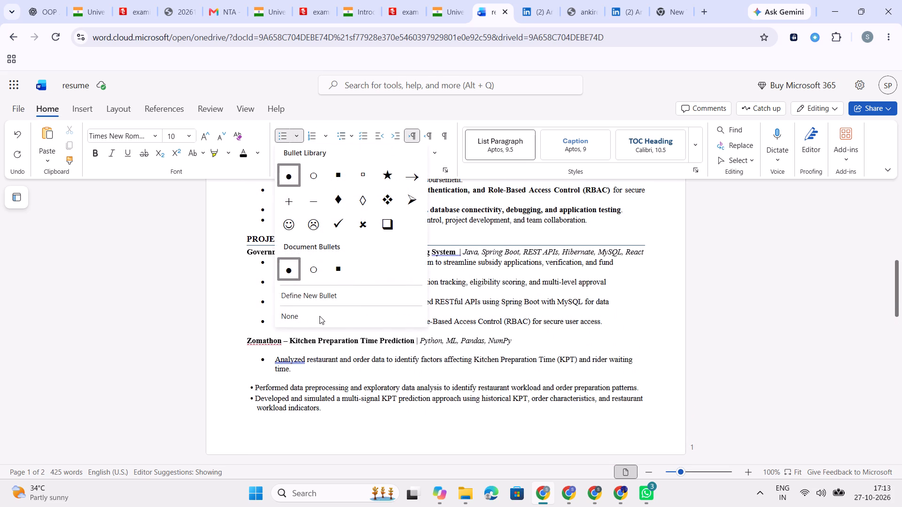
click(238, 304)
scroll(276, 383, down, 1)
scroll(285, 330, down, 1)
scroll(360, 338, right, 2)
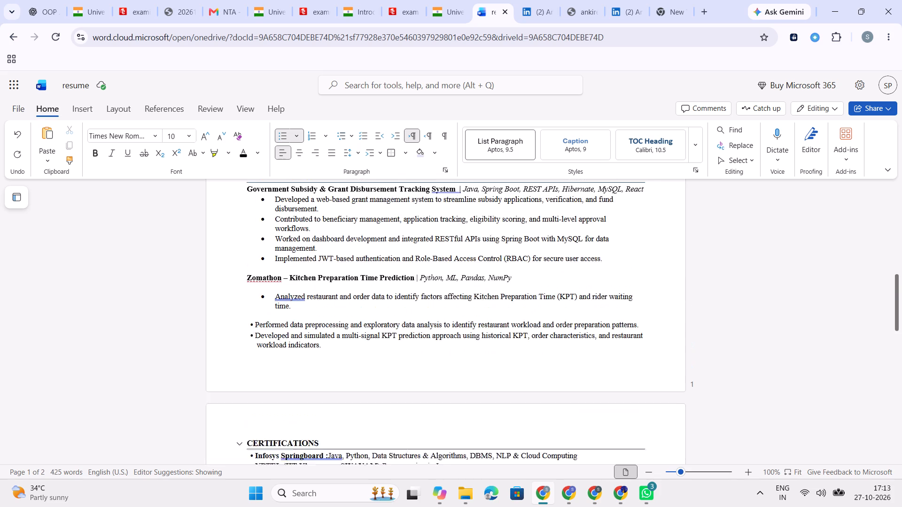
scroll(423, 321, right, 1)
scroll(457, 317, up, 1)
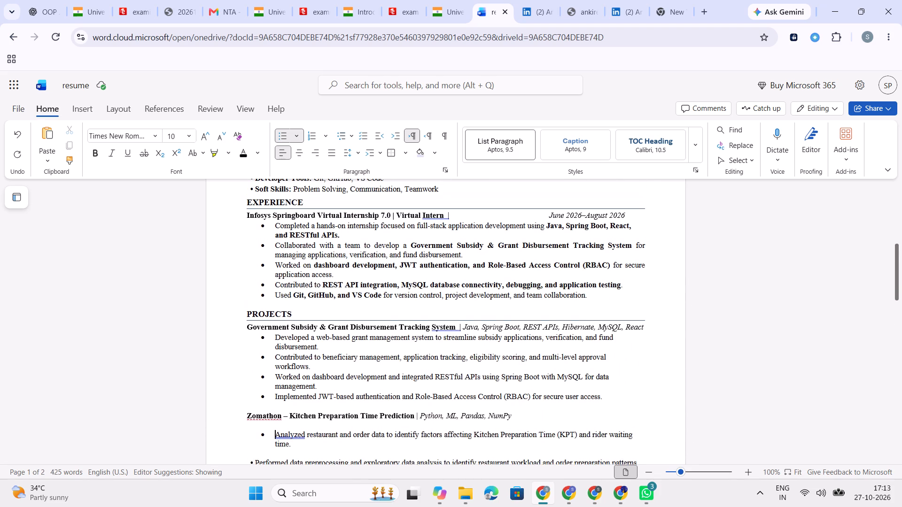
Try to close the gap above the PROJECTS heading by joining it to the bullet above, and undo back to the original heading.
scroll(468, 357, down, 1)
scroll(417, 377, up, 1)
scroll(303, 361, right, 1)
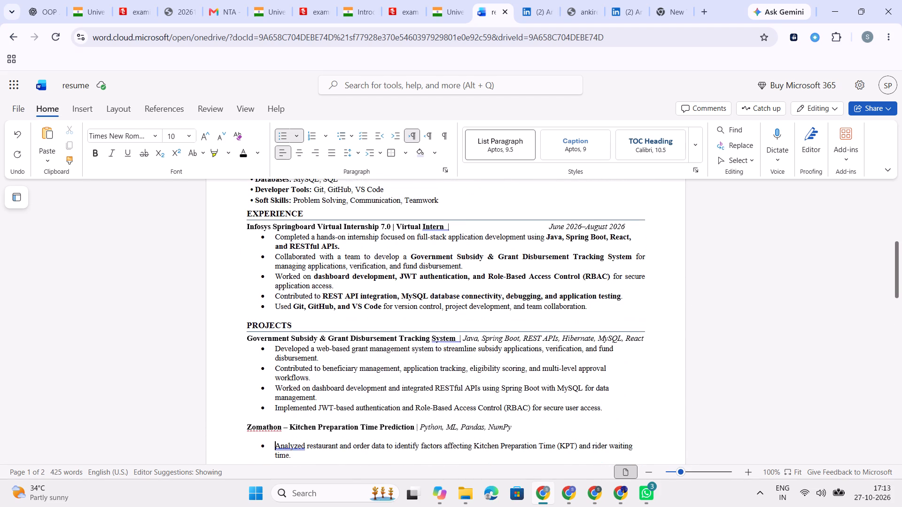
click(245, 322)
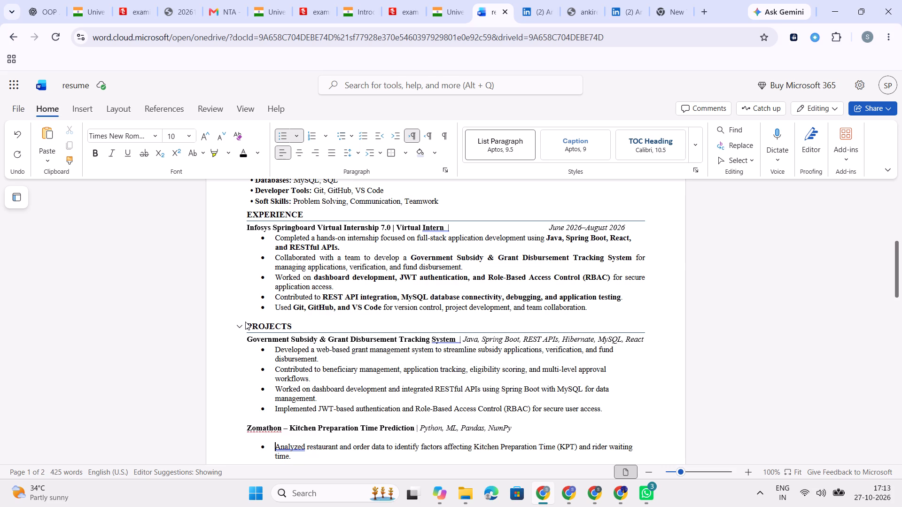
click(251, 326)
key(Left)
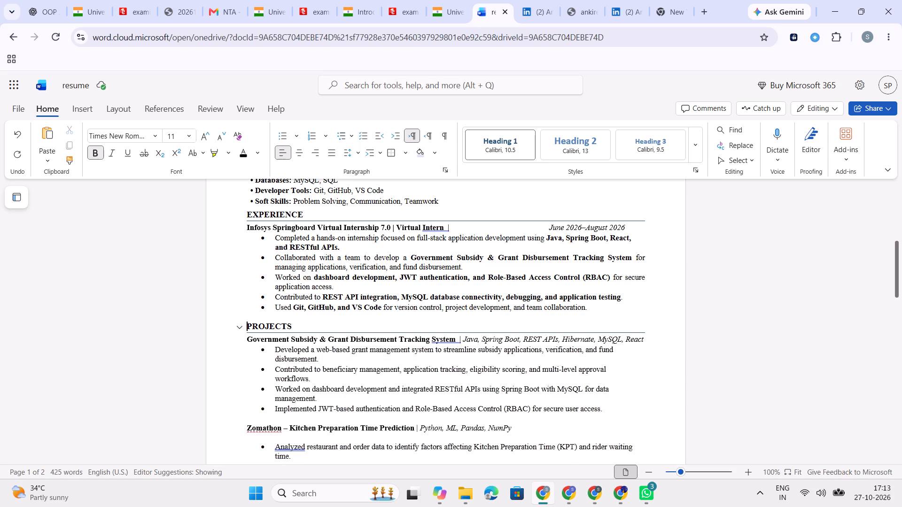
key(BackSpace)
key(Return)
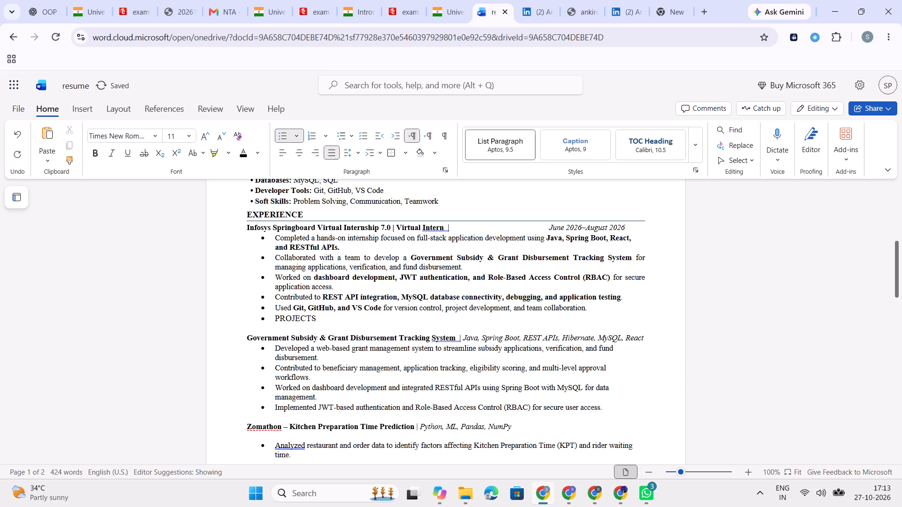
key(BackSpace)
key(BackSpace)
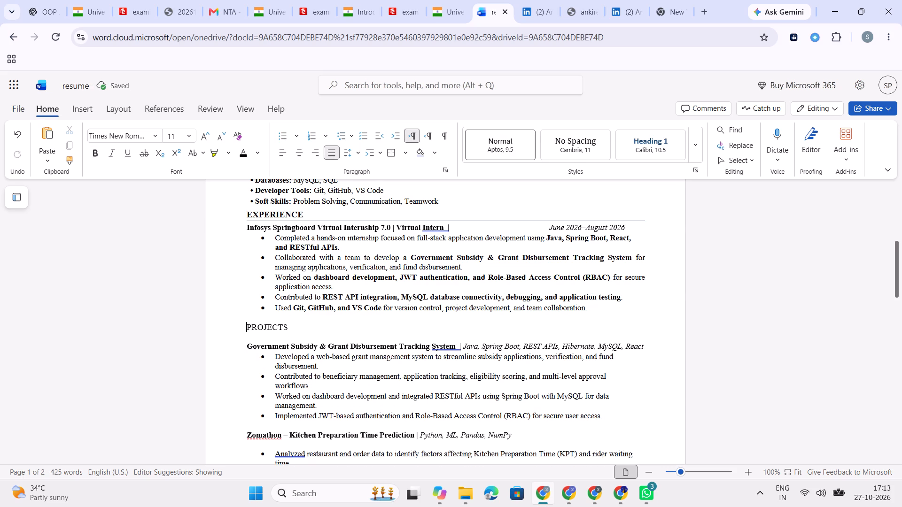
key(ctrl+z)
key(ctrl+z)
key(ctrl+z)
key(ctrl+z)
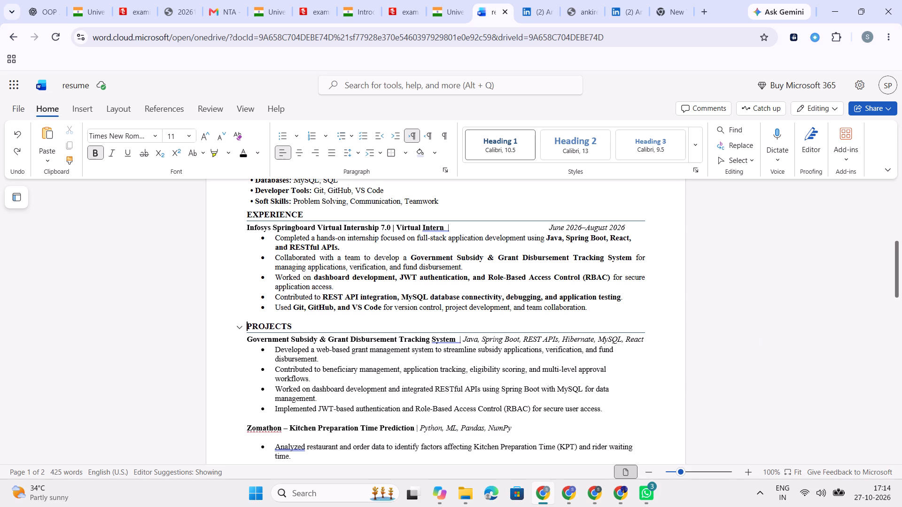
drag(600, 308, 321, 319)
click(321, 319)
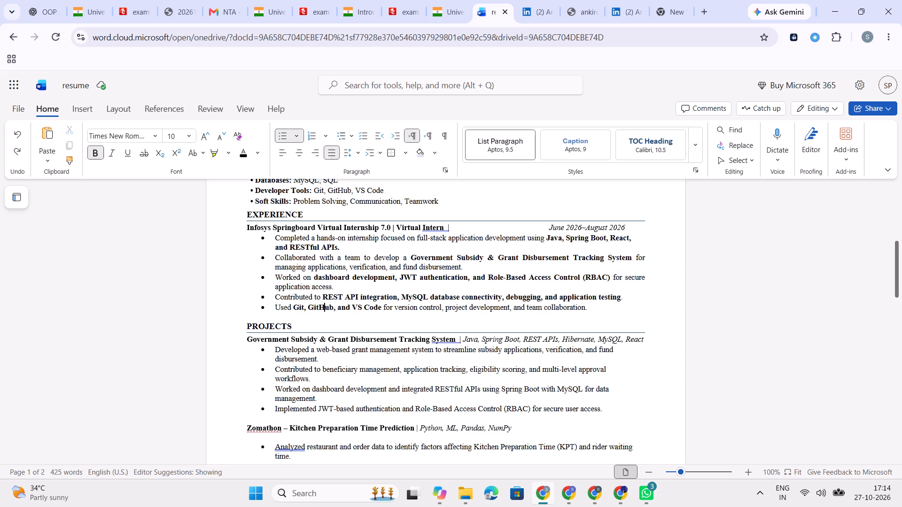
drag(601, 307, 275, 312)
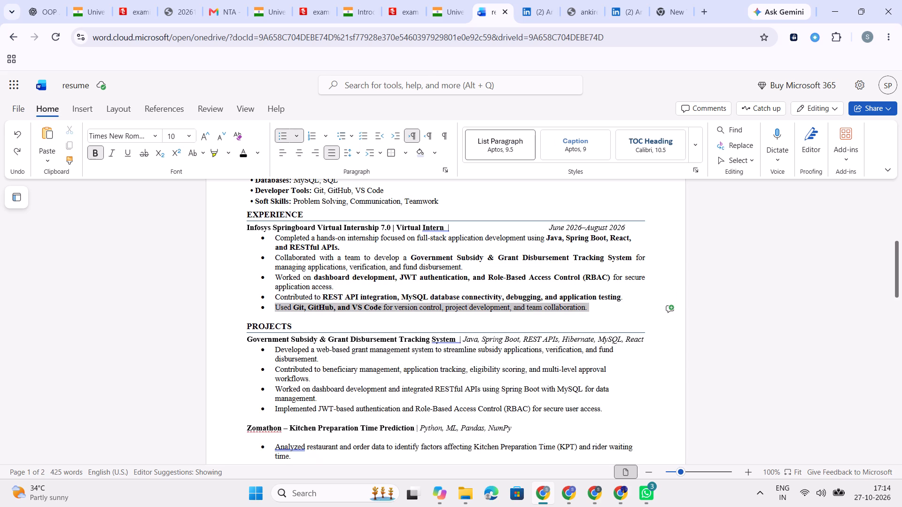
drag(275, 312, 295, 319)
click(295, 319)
Replace the list bullet on the "Completed a hands-on internship" line with the "•" copied from Soft Skills, adding leading spaces to its lines.
click(274, 241)
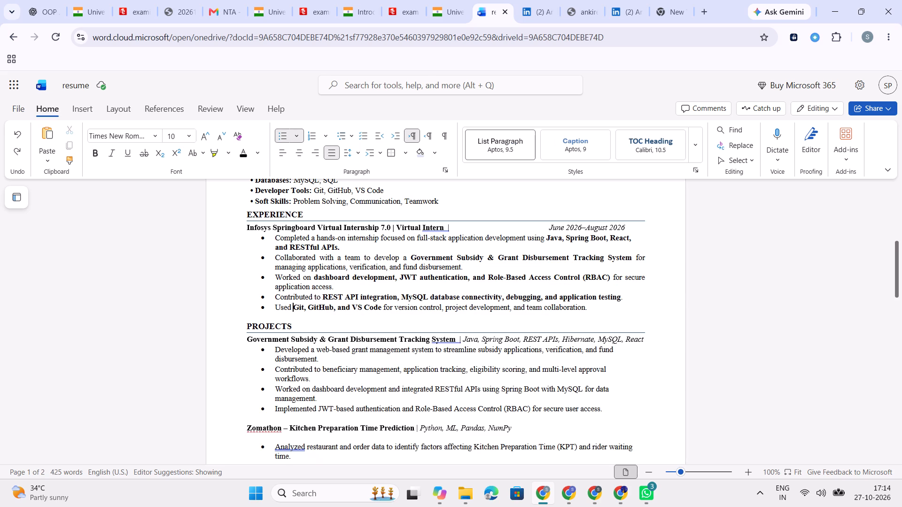
key(BackSpace)
key(BackSpace)
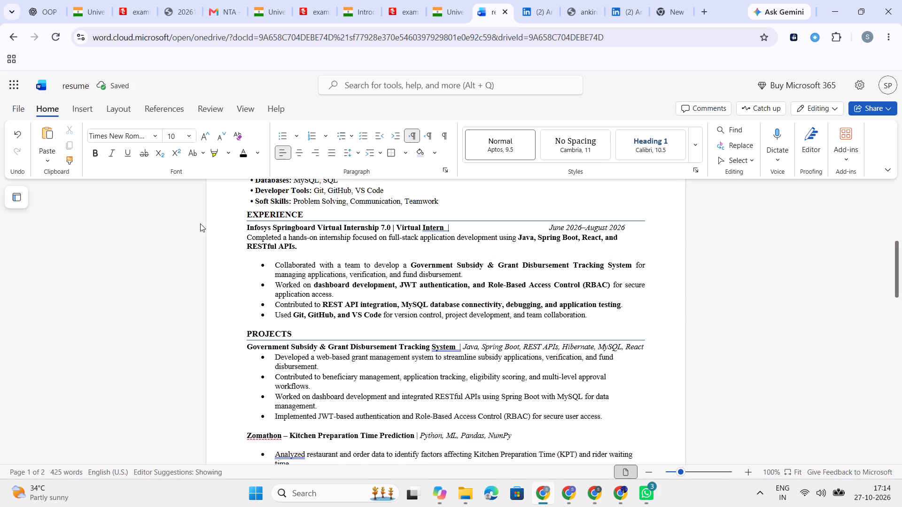
drag(249, 202, 253, 202)
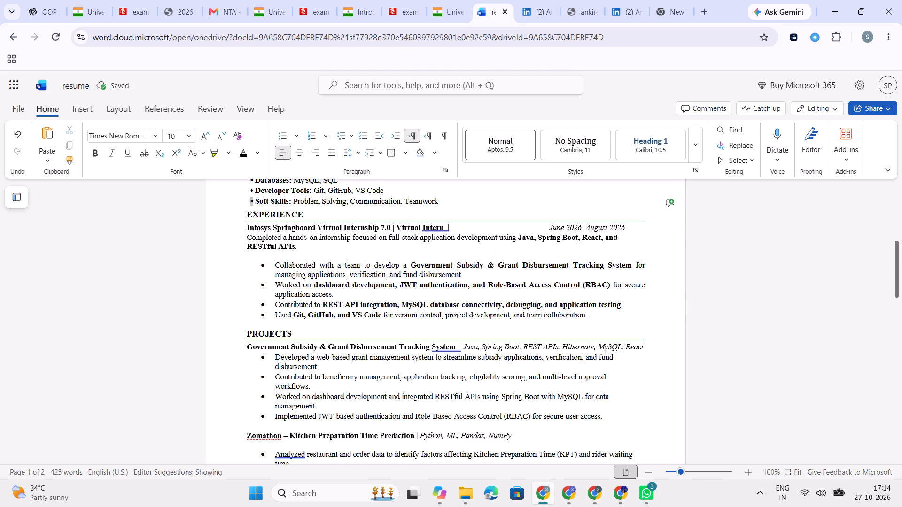
drag(253, 202, 254, 202)
key(ctrl+c)
click(246, 239)
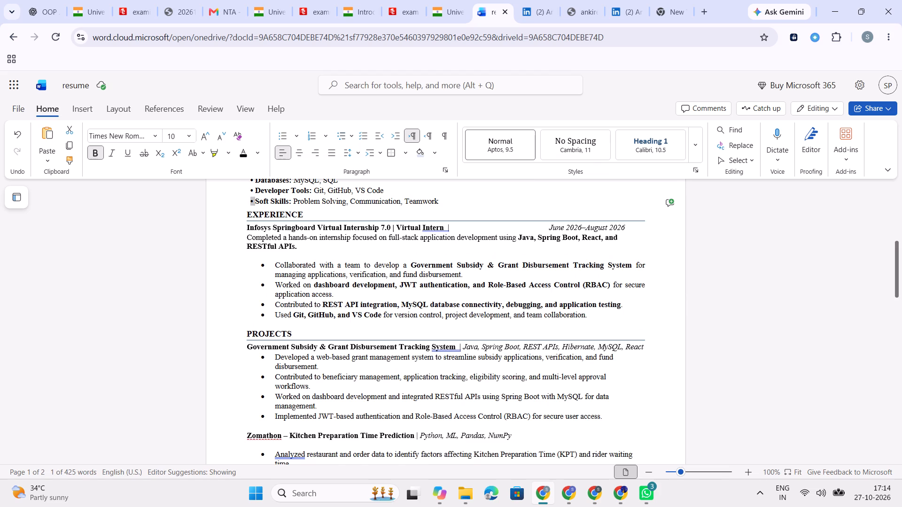
key(space)
key(ctrl+v)
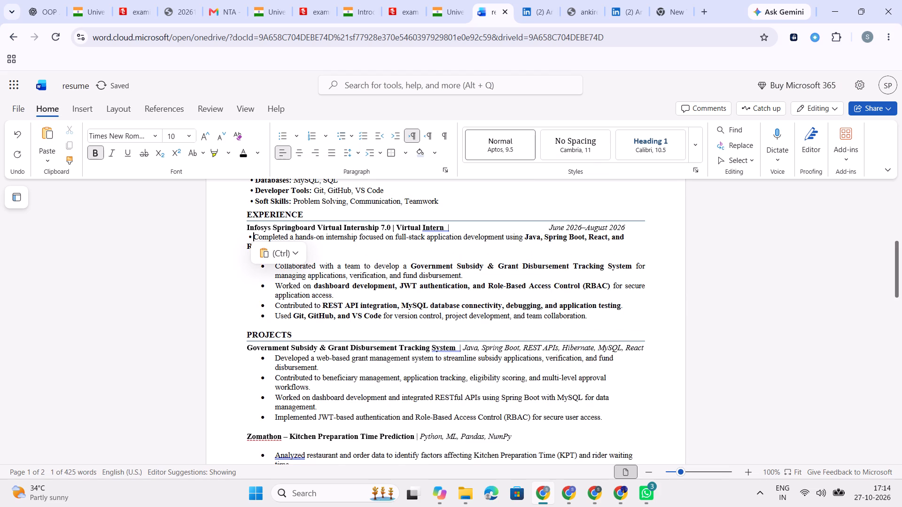
click(245, 246)
key(space)
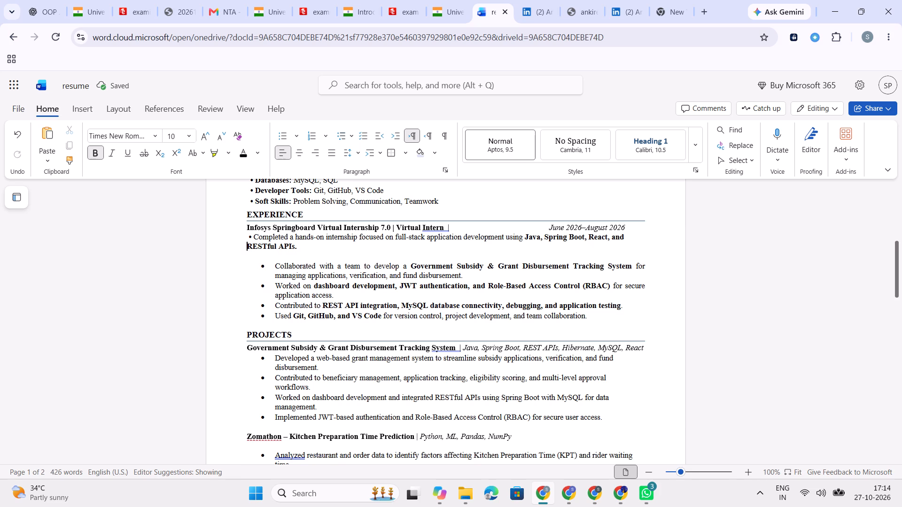
Replace the "Collaborated with a team" line's list bullet with the copied "•" and place it directly under the previous bullet without a gap.
scroll(275, 260, right, 1)
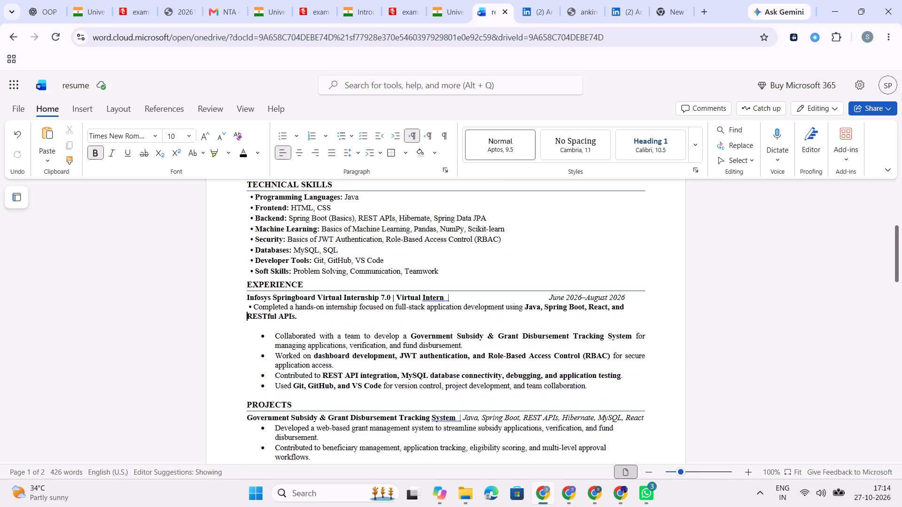
scroll(275, 260, right, 1)
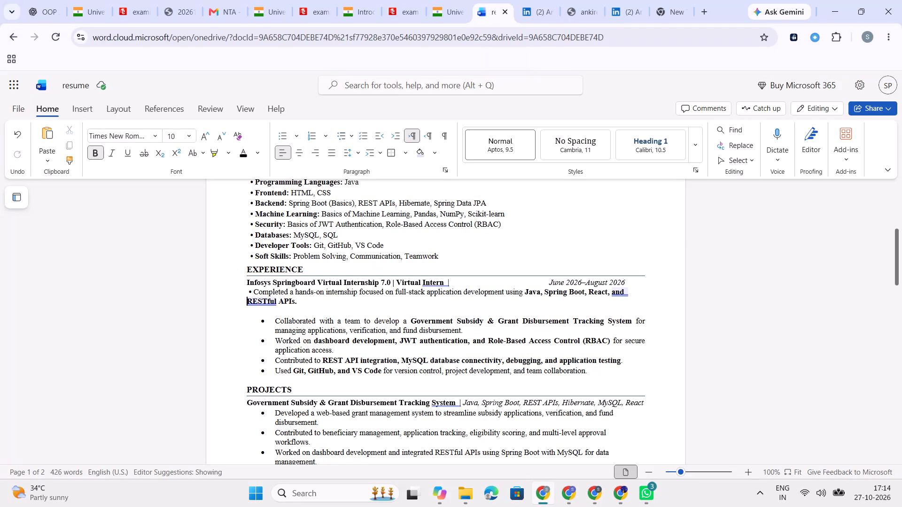
click(272, 319)
key(BackSpace)
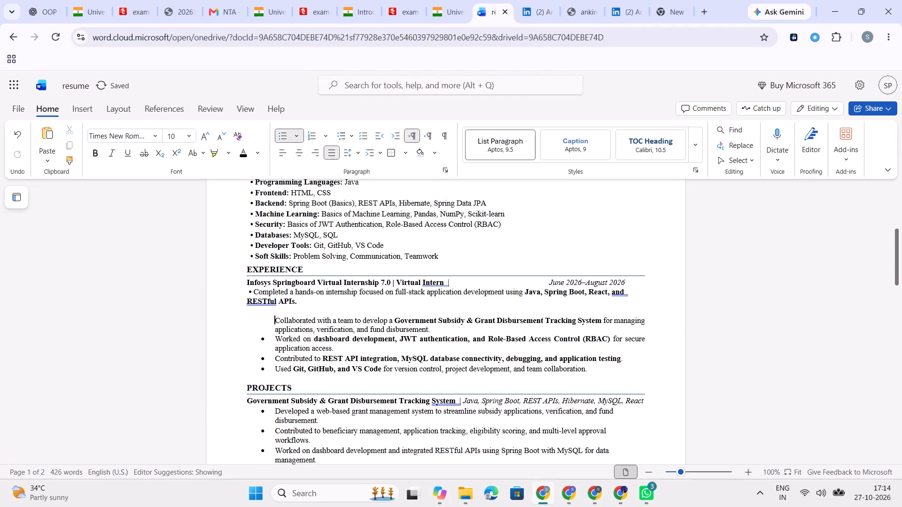
key(BackSpace)
key(BackSpace)
key(Return)
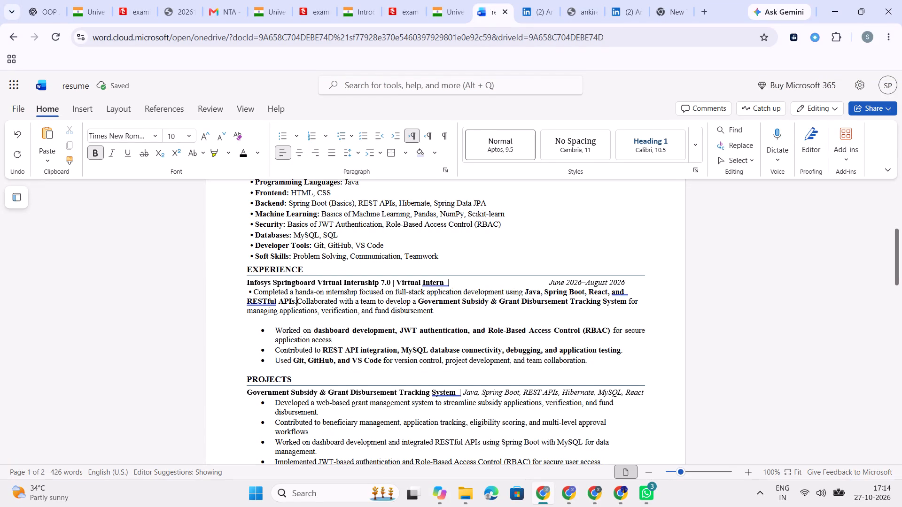
key(ctrl+v)
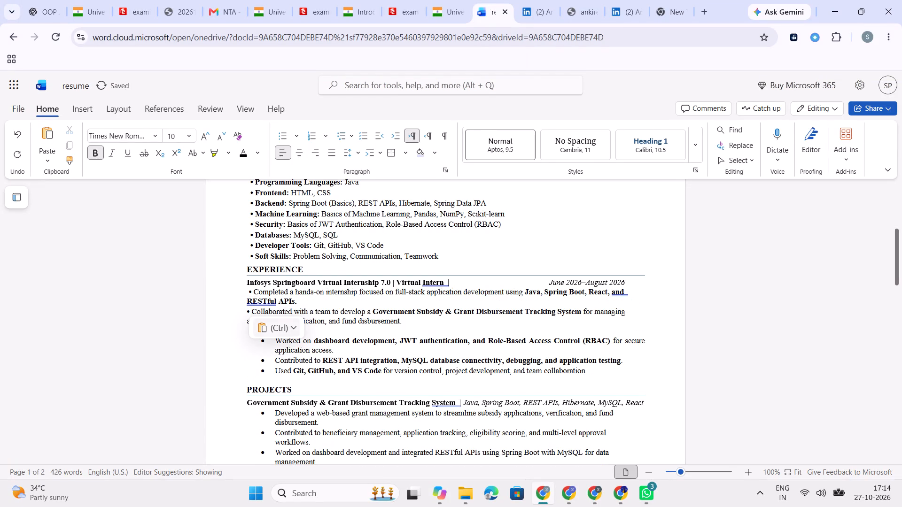
Replace the "Worked on dashboard development" line's list bullet with the copied "•", flush with the lines above and without a gap.
click(272, 340)
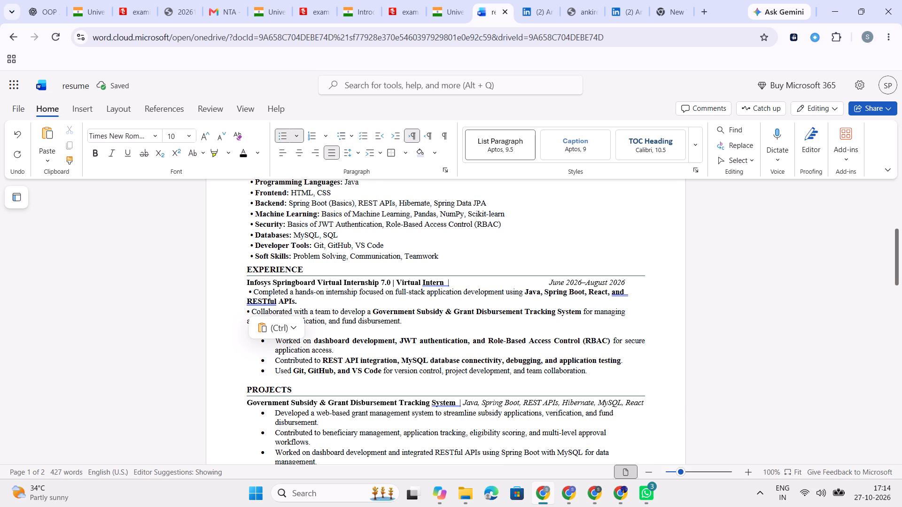
click(267, 352)
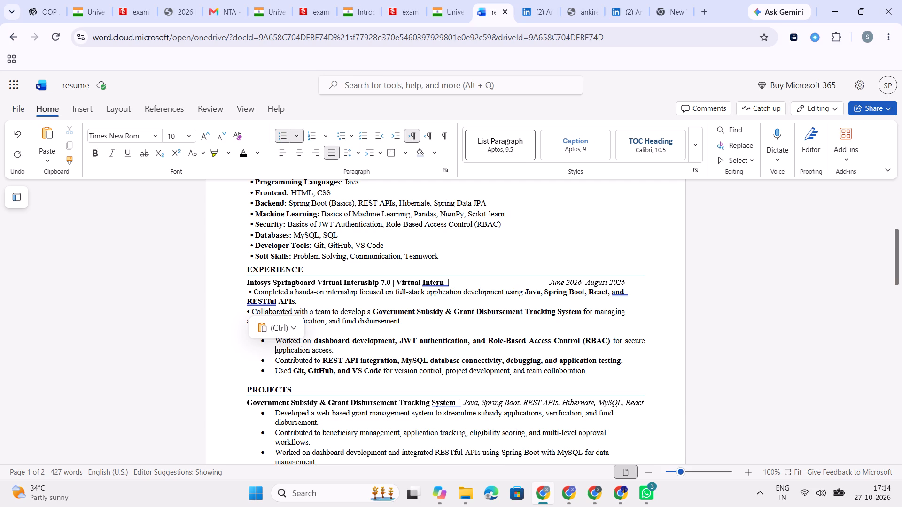
click(324, 331)
drag(321, 330, 296, 324)
click(296, 324)
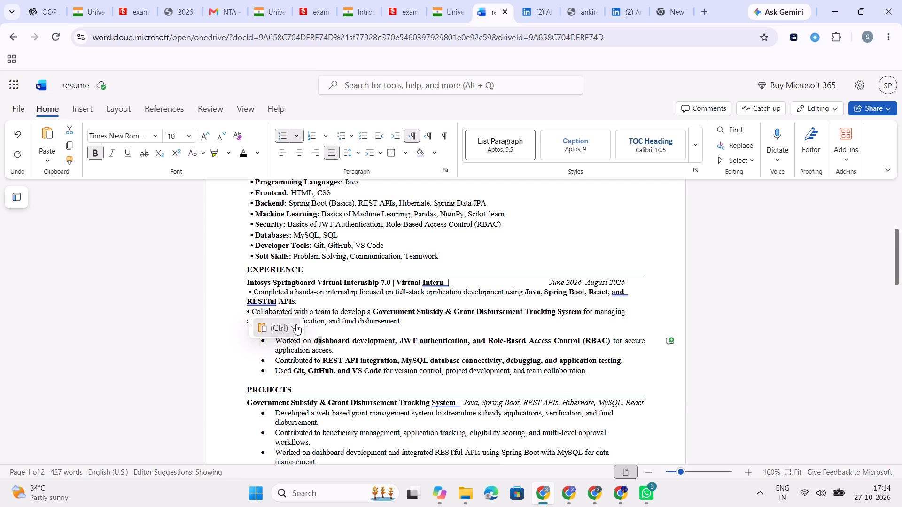
click(380, 334)
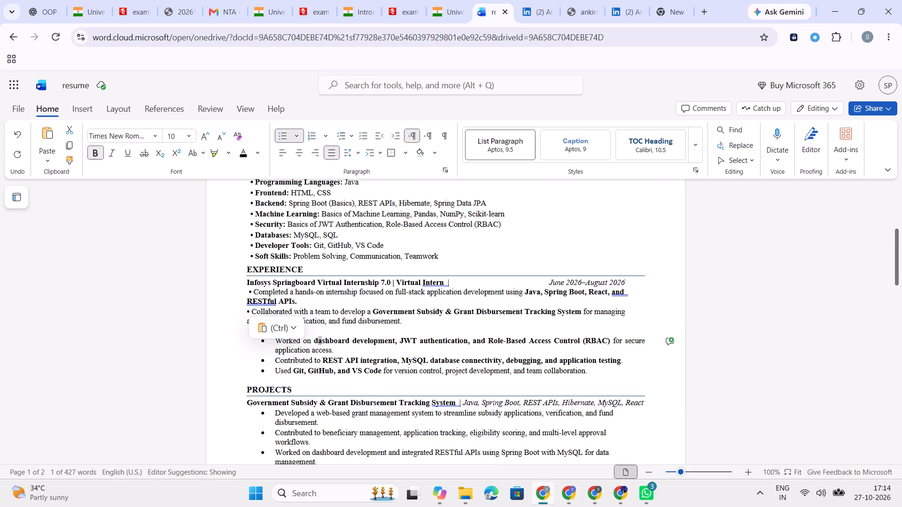
click(276, 346)
key(BackSpace)
key(BackSpace)
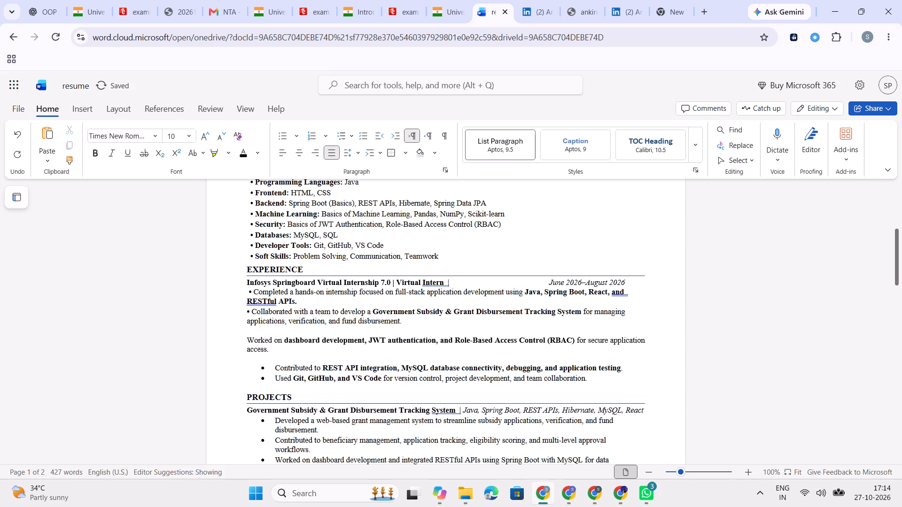
key(BackSpace)
key(Return)
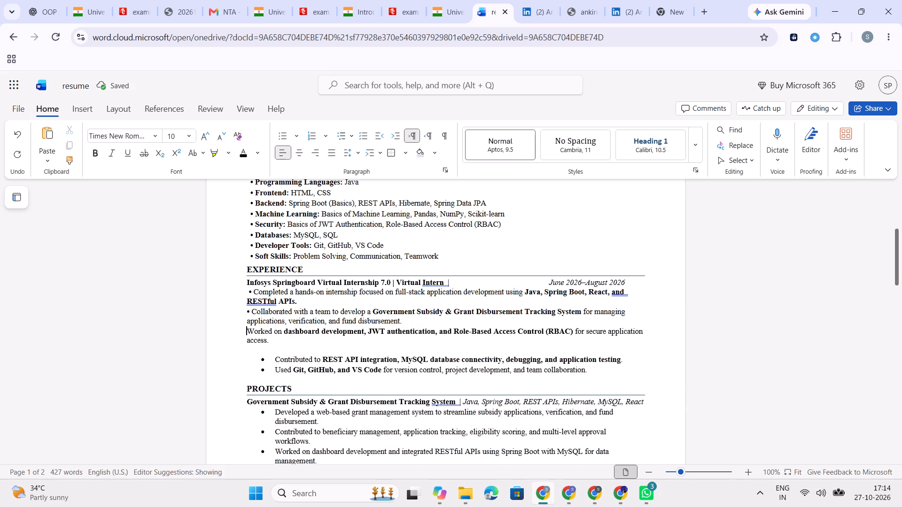
key(ctrl+v)
Replace the "Contributed to REST API integration" line's list bullet with the copied "•" and close the gap above it.
click(280, 367)
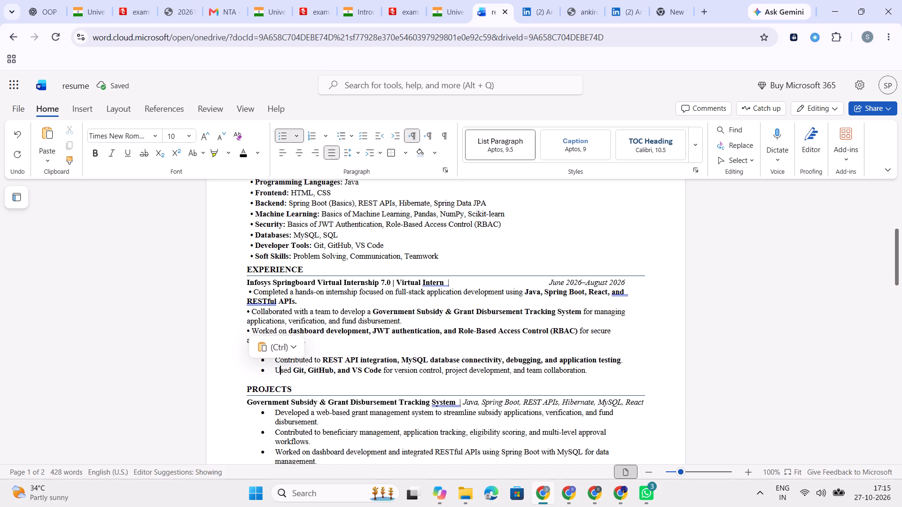
click(276, 360)
key(BackSpace)
key(BackSpace)
key(BackSpace)
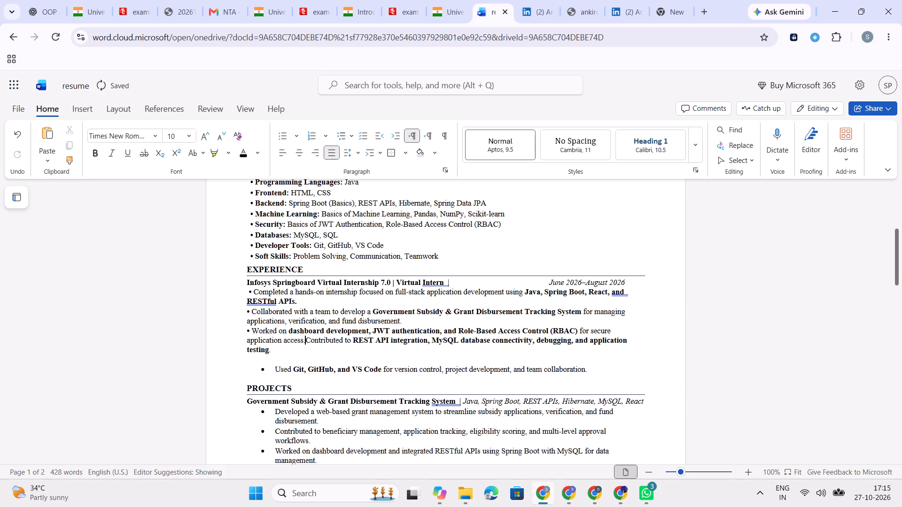
key(Return)
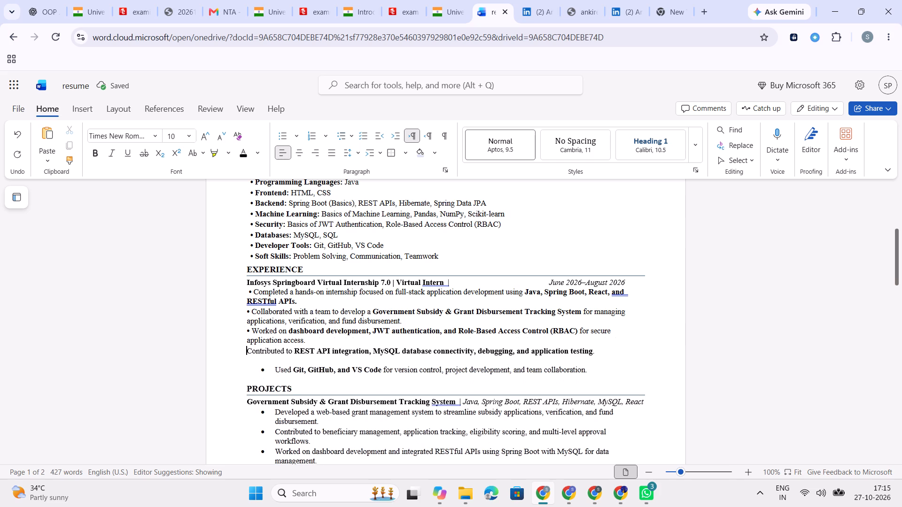
key(ctrl+v)
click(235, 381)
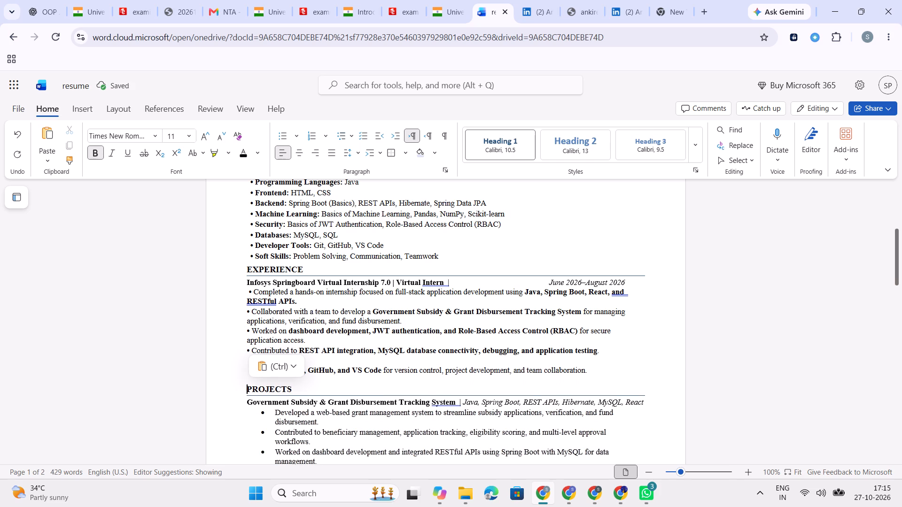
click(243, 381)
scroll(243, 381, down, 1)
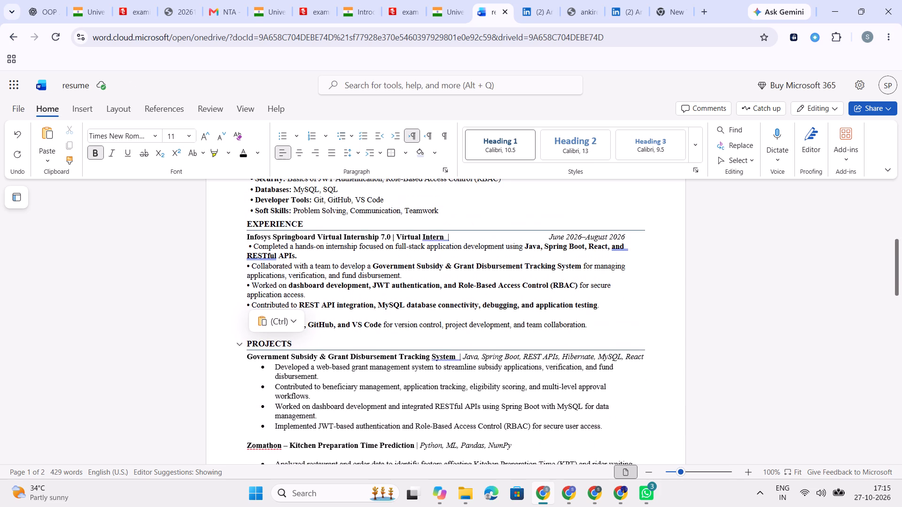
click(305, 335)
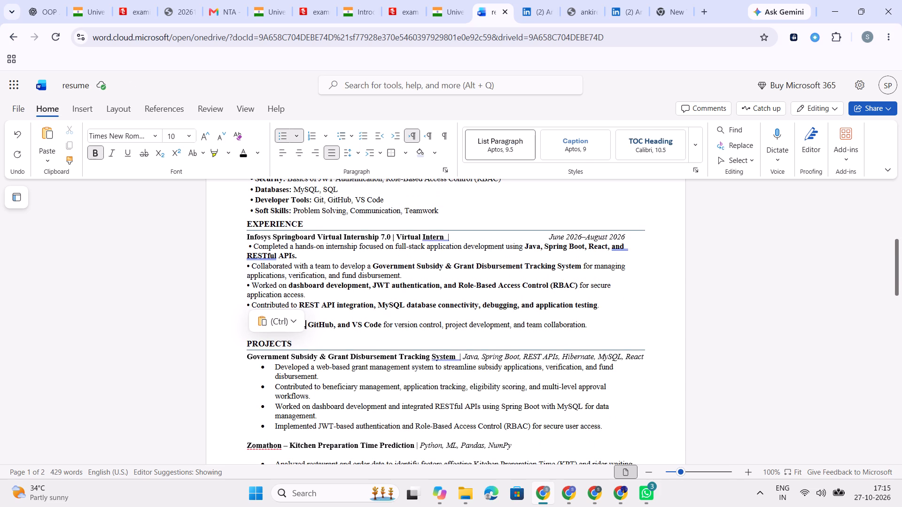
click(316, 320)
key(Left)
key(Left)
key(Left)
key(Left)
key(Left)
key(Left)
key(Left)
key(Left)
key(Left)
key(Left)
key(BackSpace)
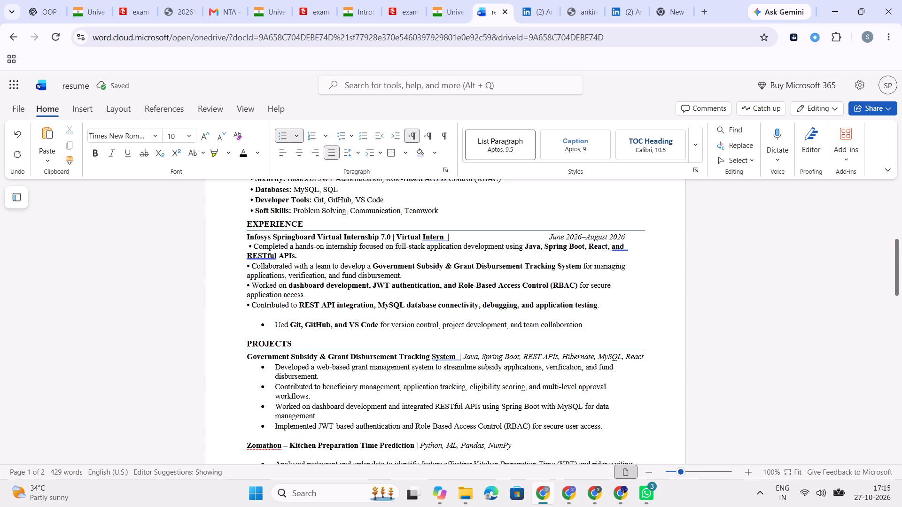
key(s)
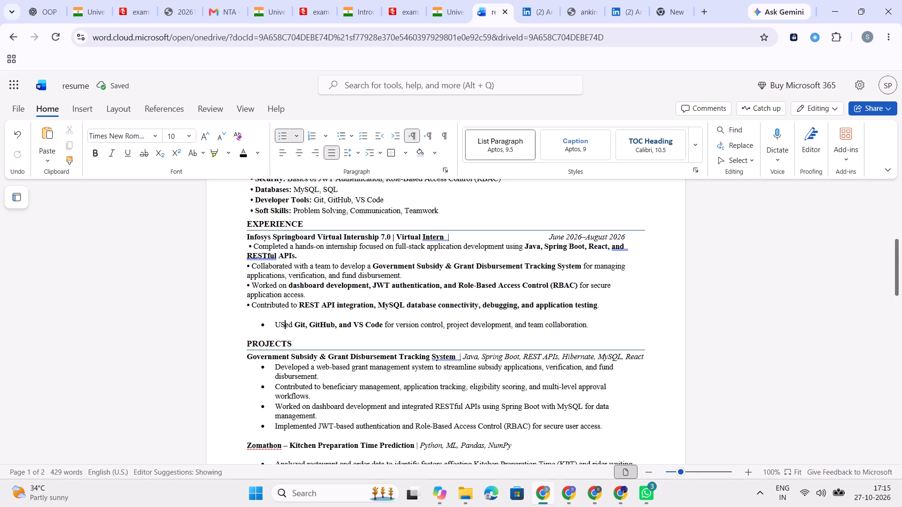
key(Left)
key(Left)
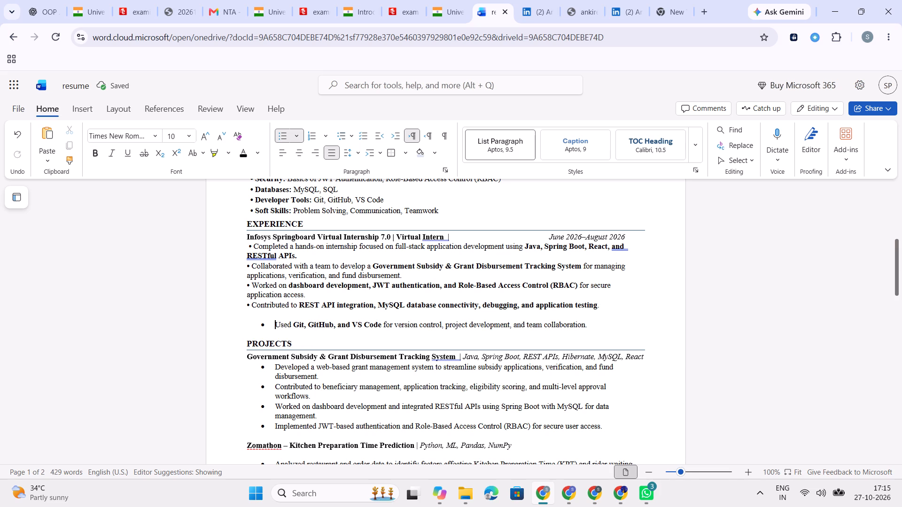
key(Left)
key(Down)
Replace the "Used Git, GitHub, and VS Code" line's list bullet with the copied "•" and close the gap above it.
click(276, 328)
key(BackSpace)
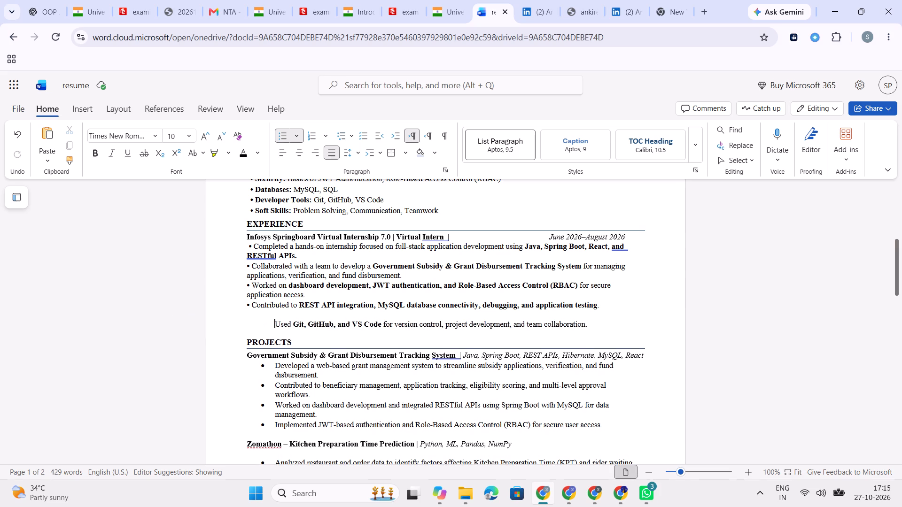
key(BackSpace)
key(BackSpace)
key(Return)
key(ctrl+v)
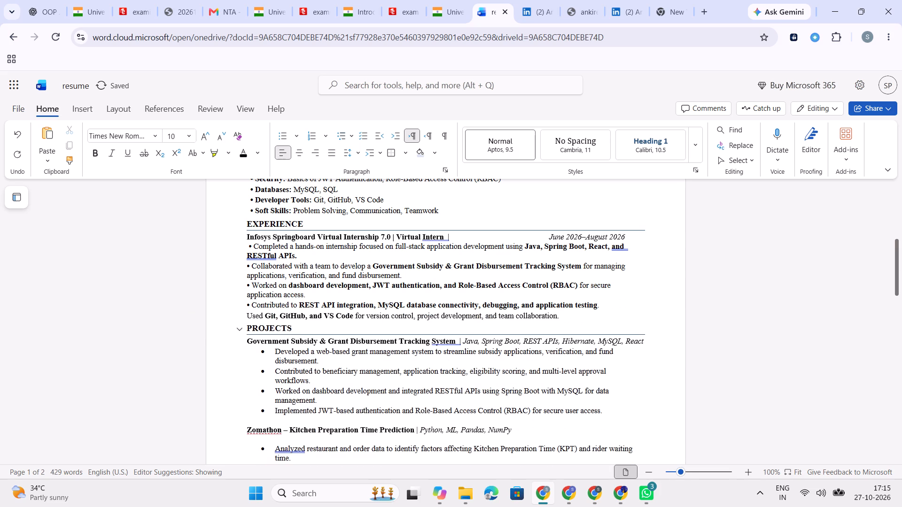
scroll(272, 256, right, 1)
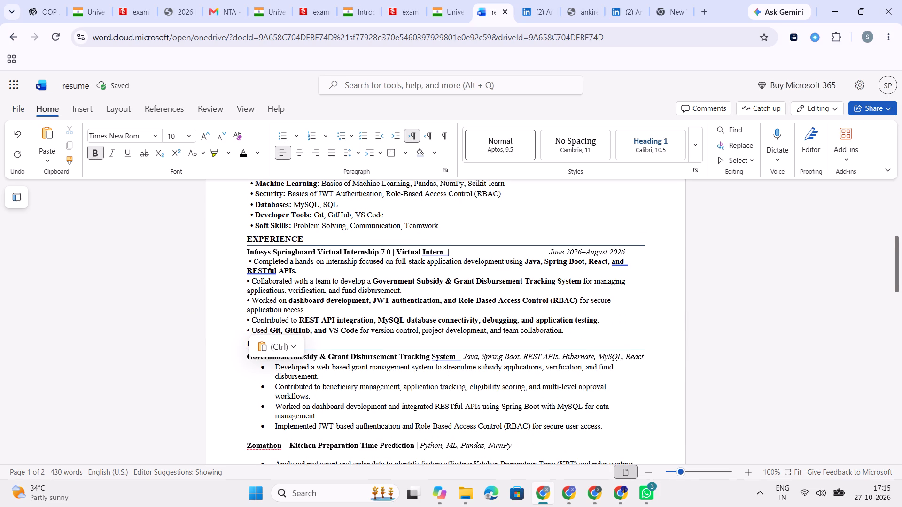
Add one leading space before the "•" of each of the five Experience bullet lines.
click(247, 260)
key(space)
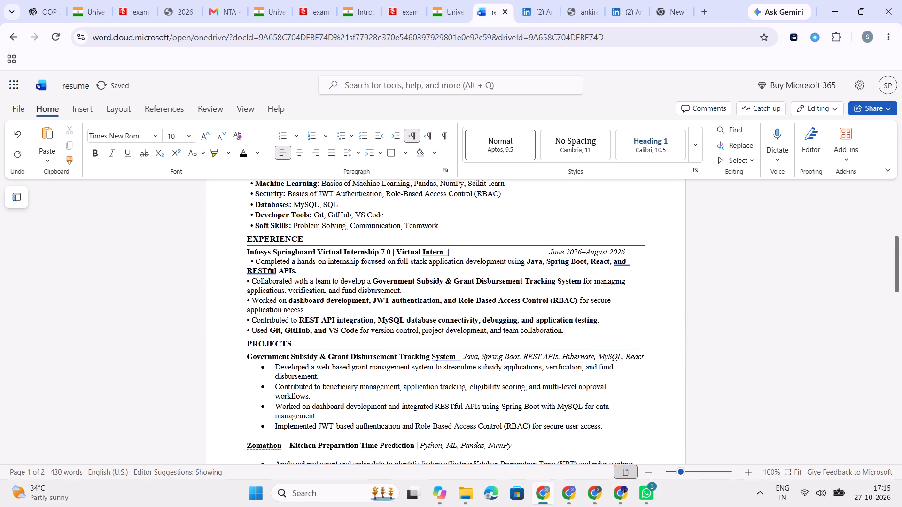
click(248, 278)
key(space)
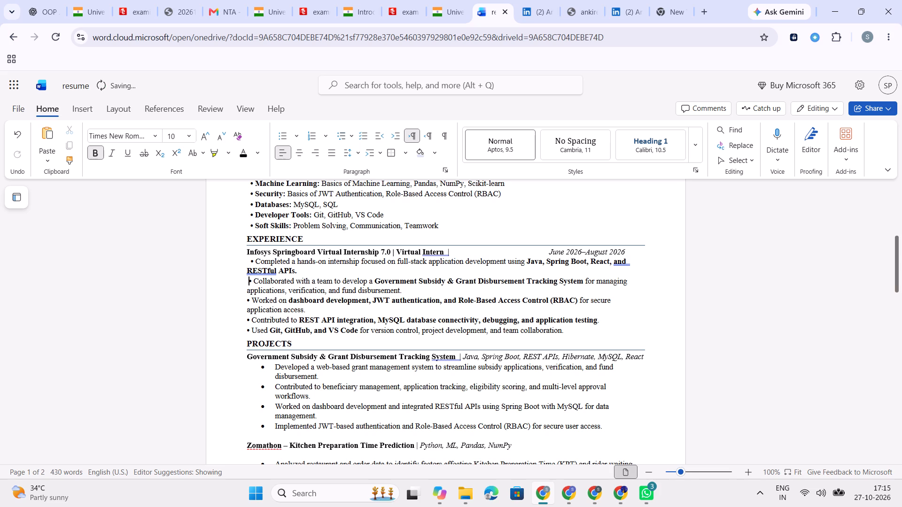
click(246, 296)
key(space)
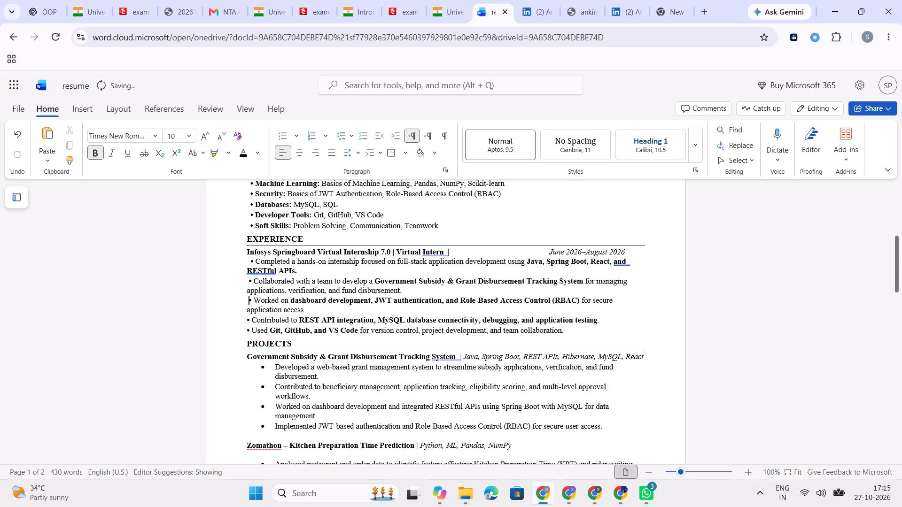
click(242, 318)
key(space)
click(245, 330)
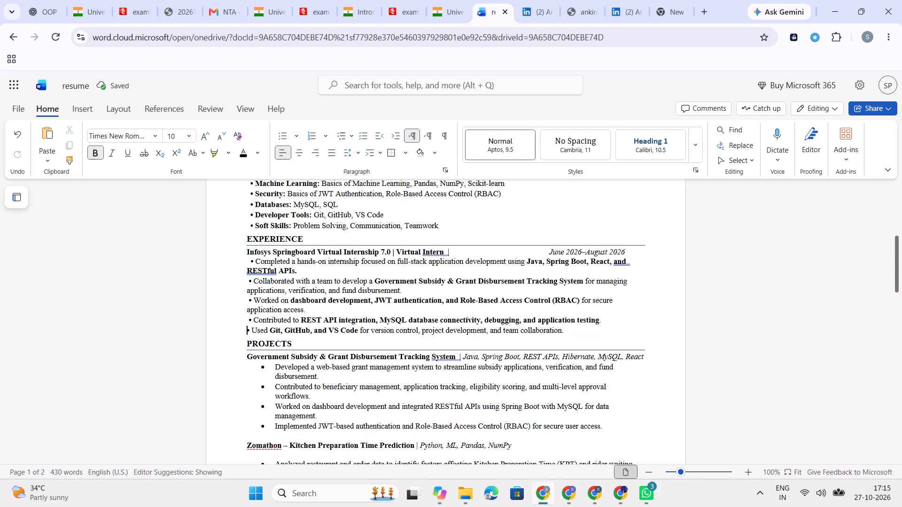
key(space)
Replace the list bullet on the "Developed a web-based grant management system" line under Projects with a leading space and the copied "•".
scroll(245, 330, down, 1)
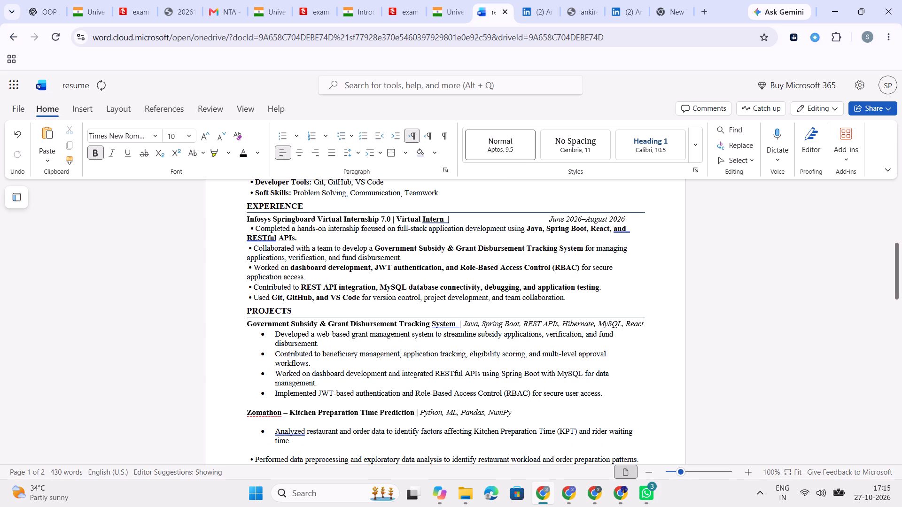
click(274, 334)
scroll(274, 334, down, 2)
scroll(274, 334, up, 1)
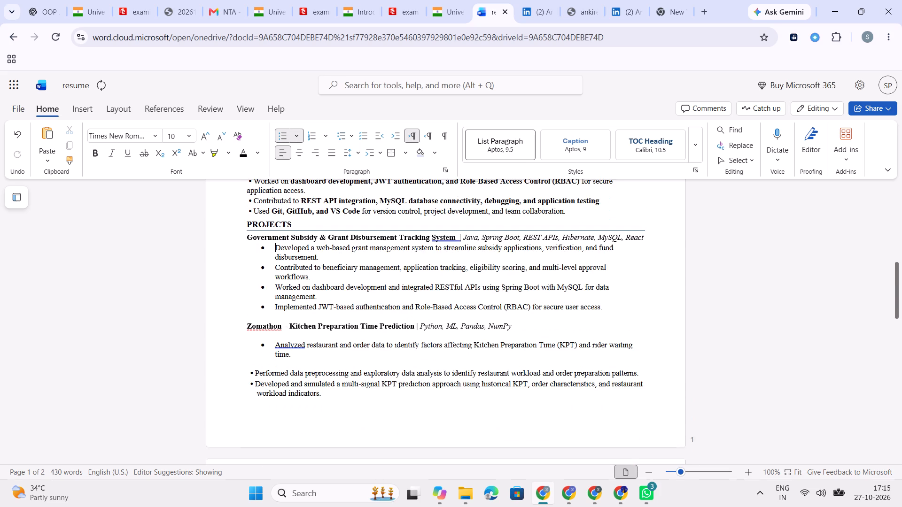
key(BackSpace)
key(BackSpace)
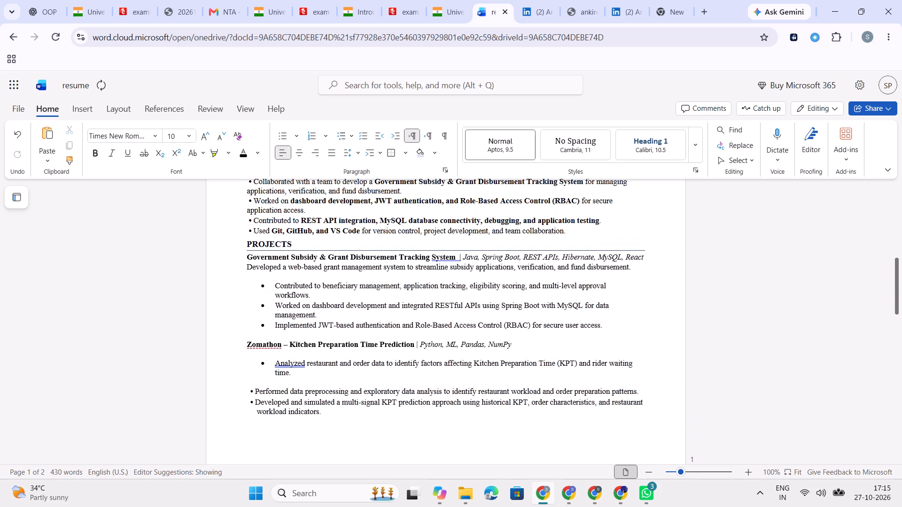
key(space)
key(ctrl+v)
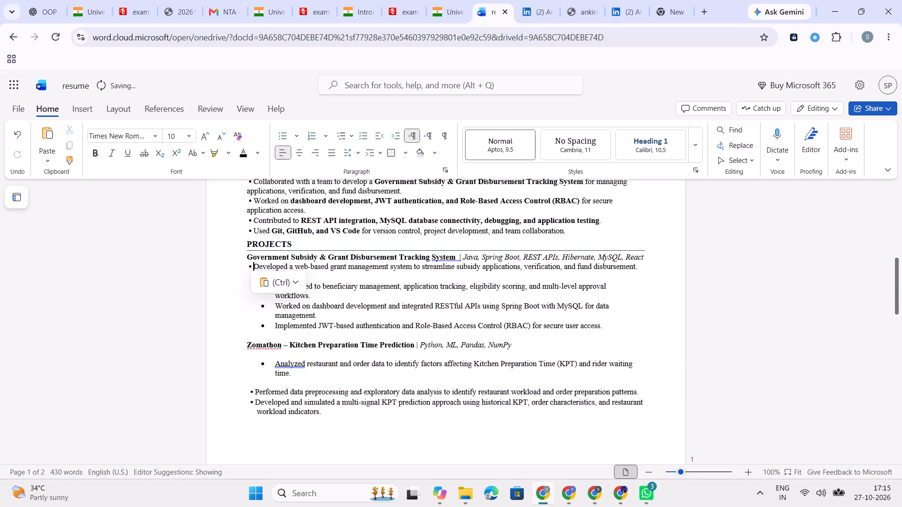
Replace the "Contributed to beneficiary management" line's list bullet with a leading space and the copied "•", directly under the previous bullet without a gap.
click(275, 302)
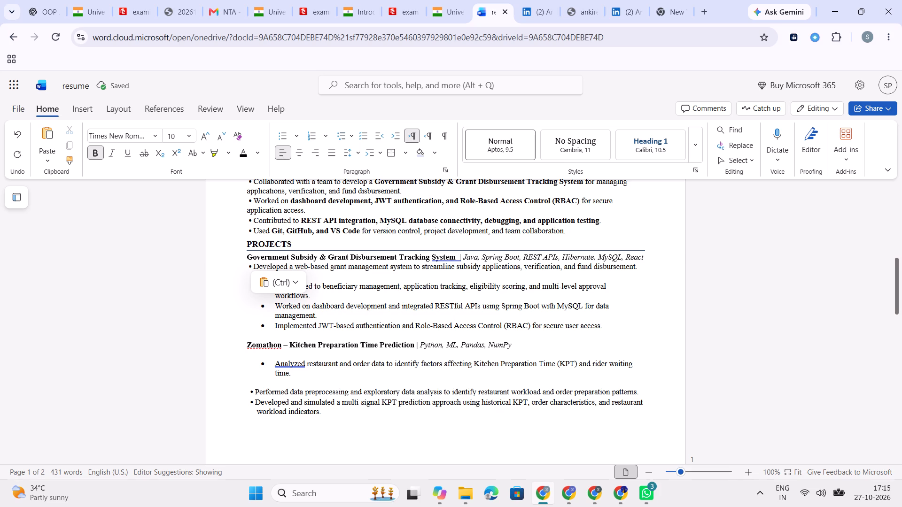
click(245, 287)
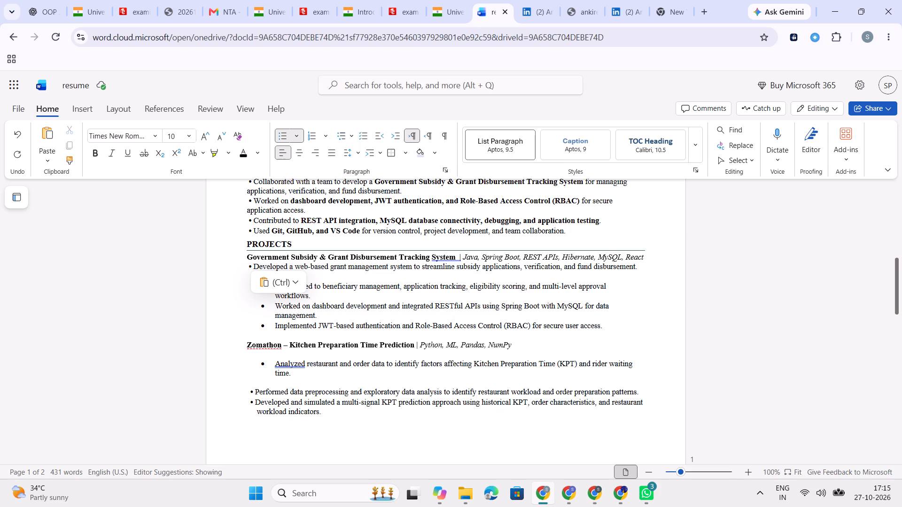
click(319, 293)
key(Left)
key(Left)
key(Left)
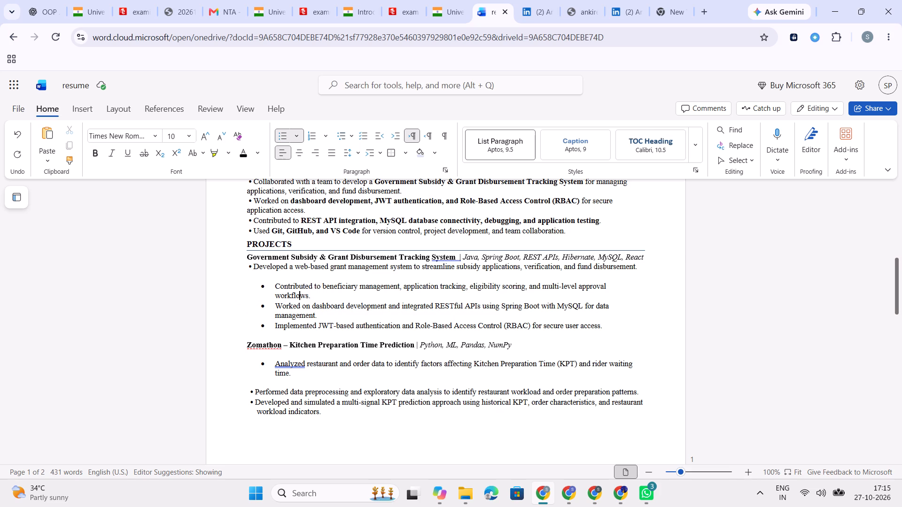
key(Left)
key(Left)
click(276, 286)
key(BackSpace)
key(BackSpace)
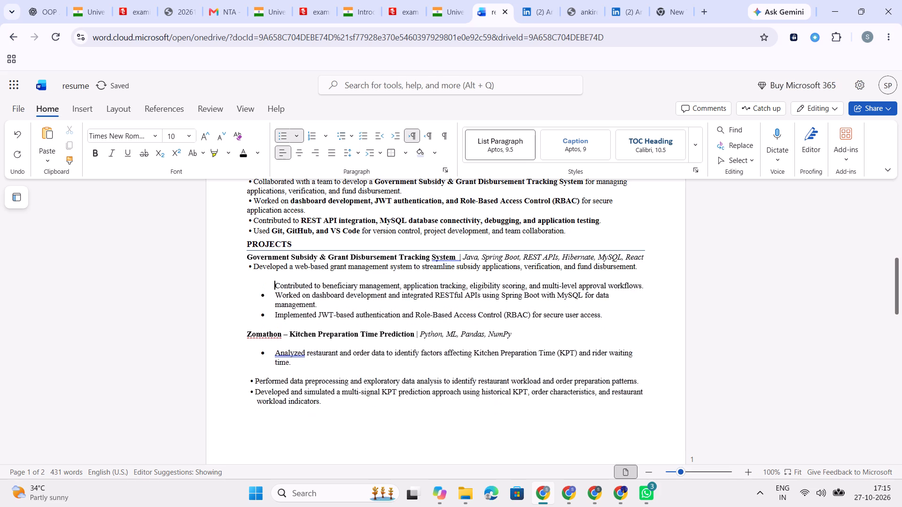
key(BackSpace)
key(Return)
key(ctrl+v)
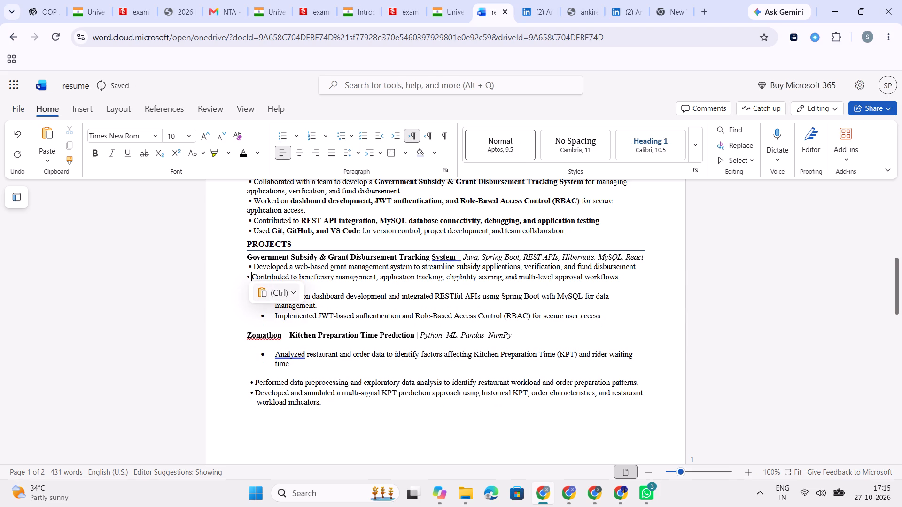
key(Left)
key(Left)
key(space)
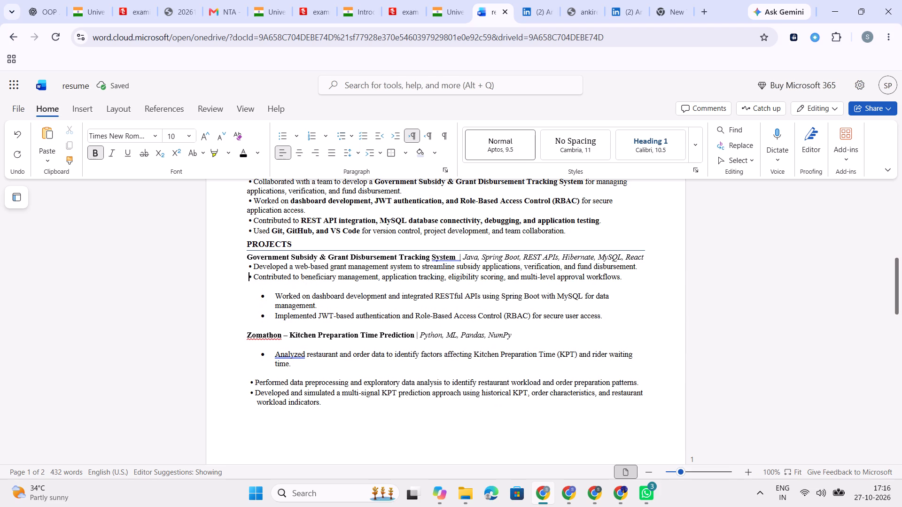
Replace the list bullet on the Projects "Worked on dashboard development" line with a leading space and the copied "•", closing the gap above.
click(275, 299)
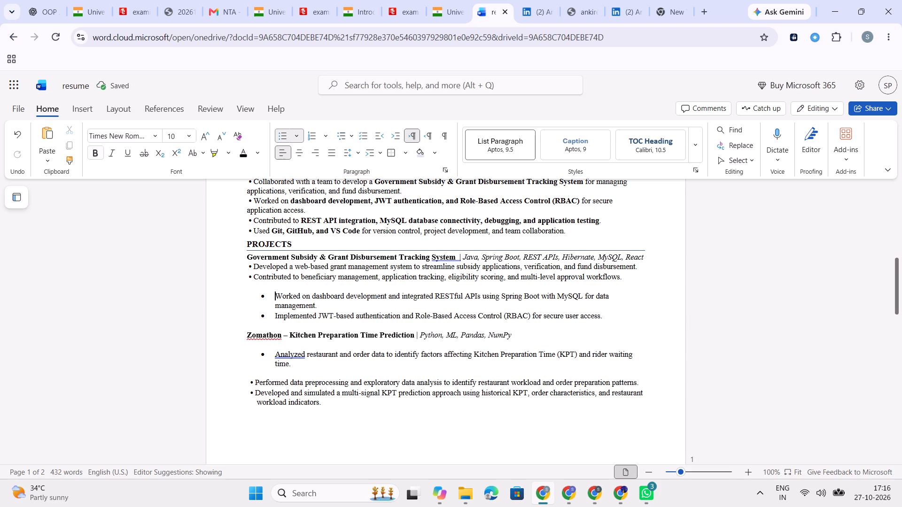
key(BackSpace)
key(BackSpace)
key(BackSpace)
key(Return)
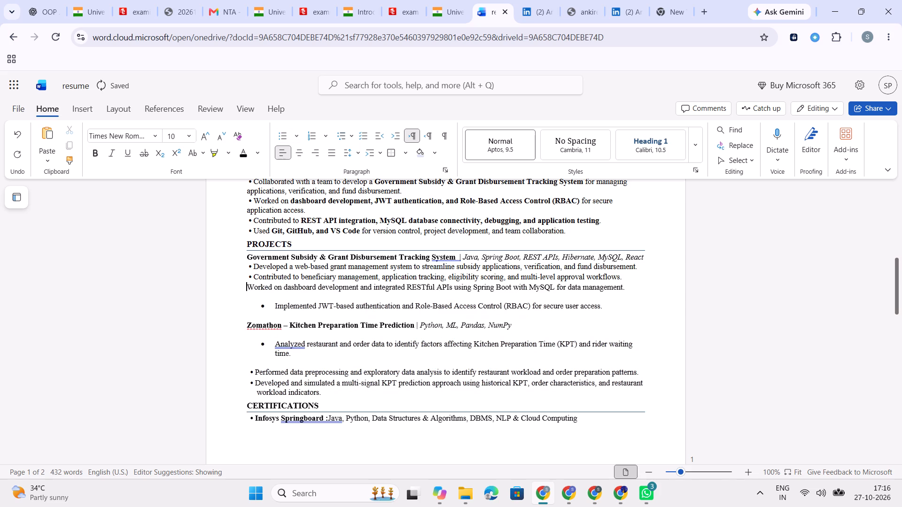
key(ctrl+v)
key(Left)
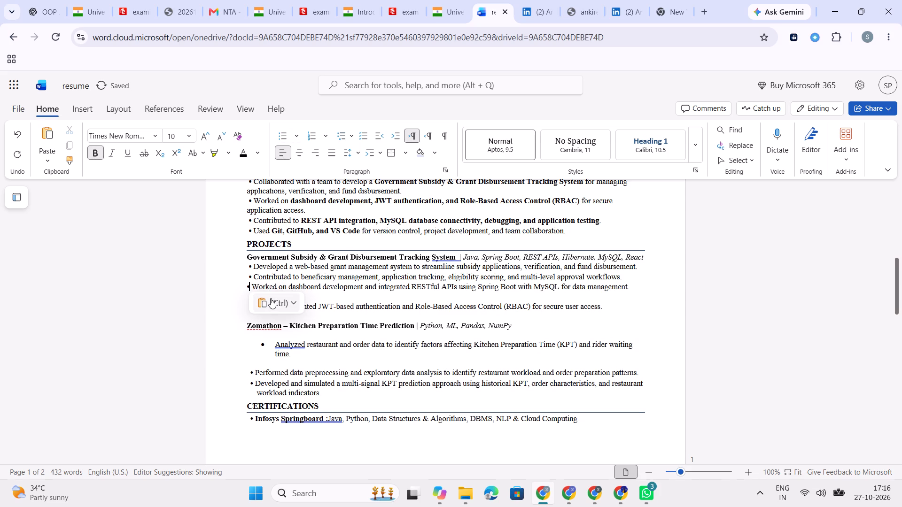
key(Left)
key(space)
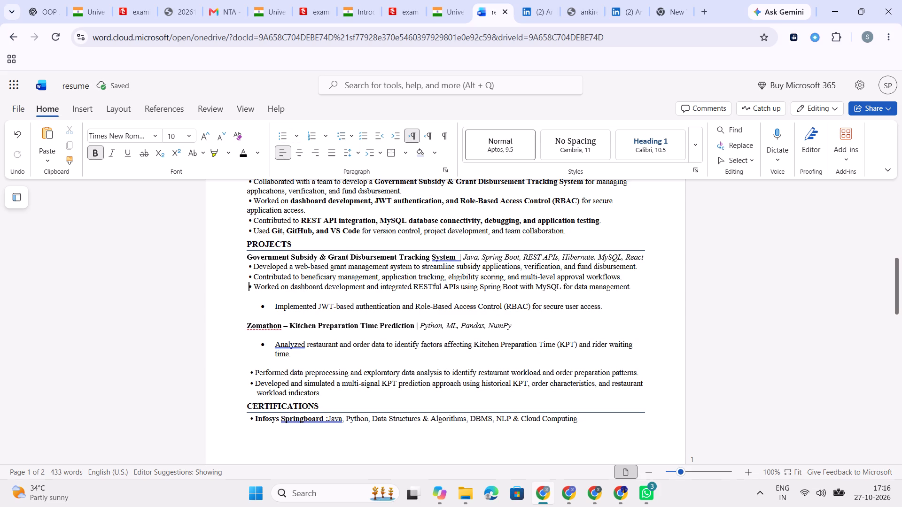
Replace the list bullet on the Projects "Implemented JWT-based authentication" line with a leading space and the copied "•", closing the gap above.
double_click(278, 311)
click(278, 311)
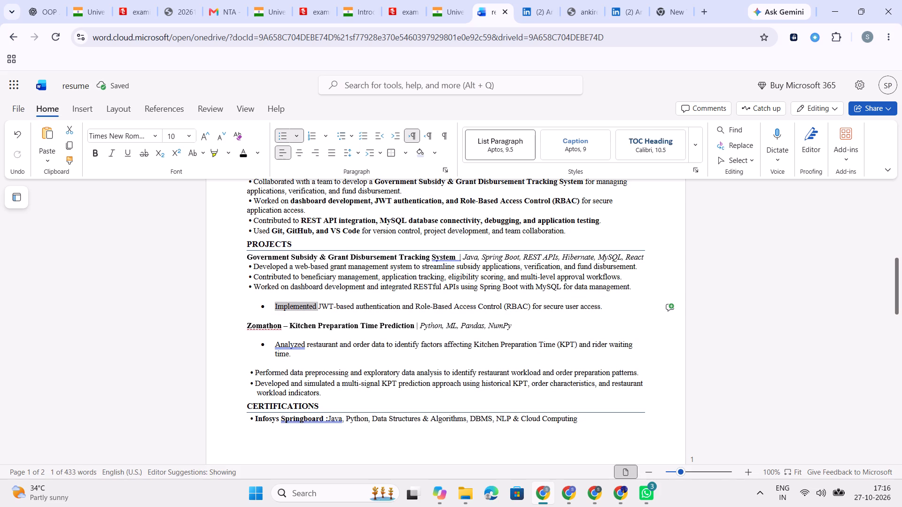
key(Left)
key(BackSpace)
key(BackSpace)
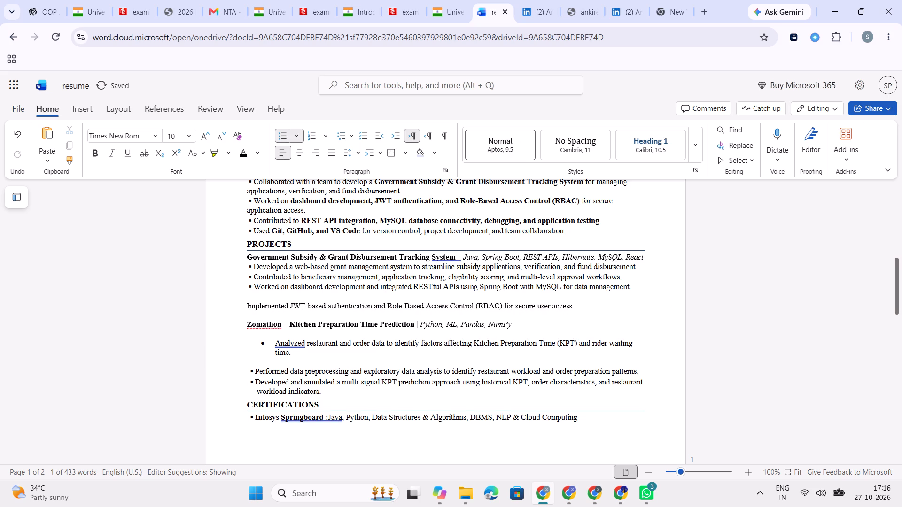
key(BackSpace)
key(Return)
key(ctrl+v)
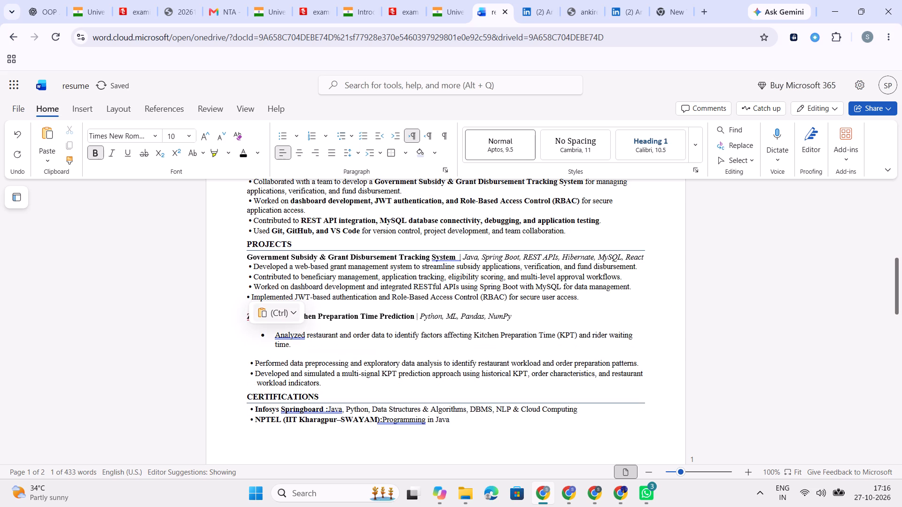
click(237, 309)
key(Left)
key(space)
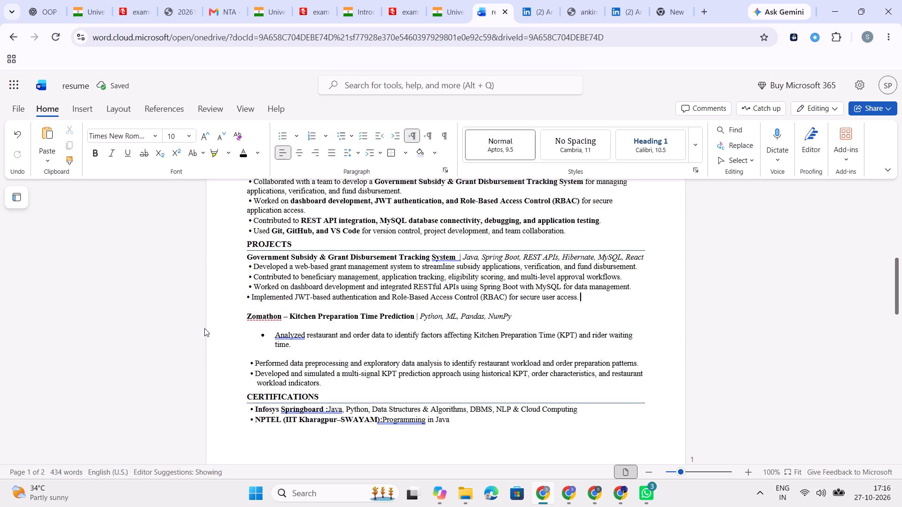
click(245, 300)
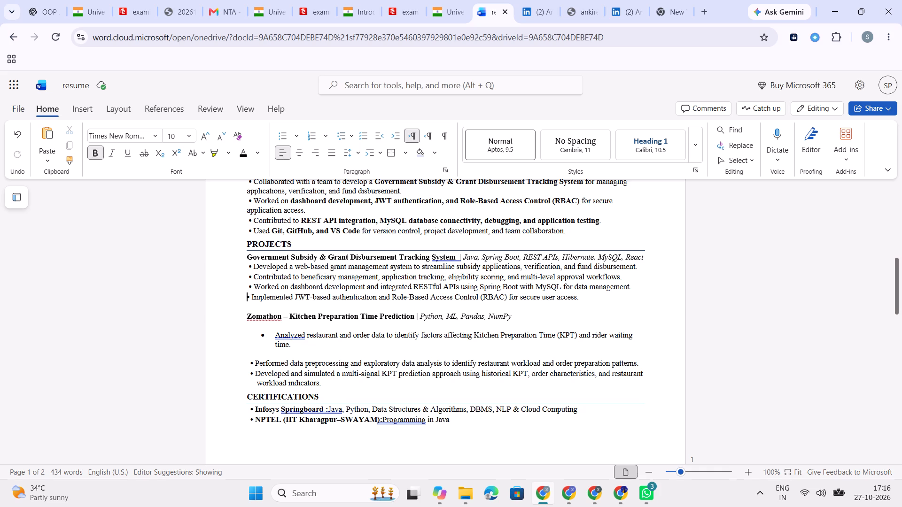
key(space)
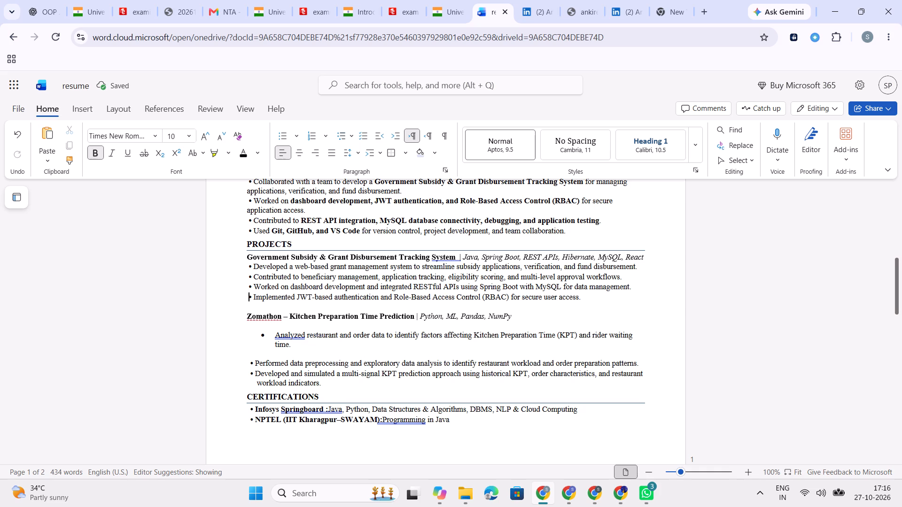
Close the gap above the "Zomathon – Kitchen Preparation Time Prediction" heading, keeping it on its own line.
double_click(246, 310)
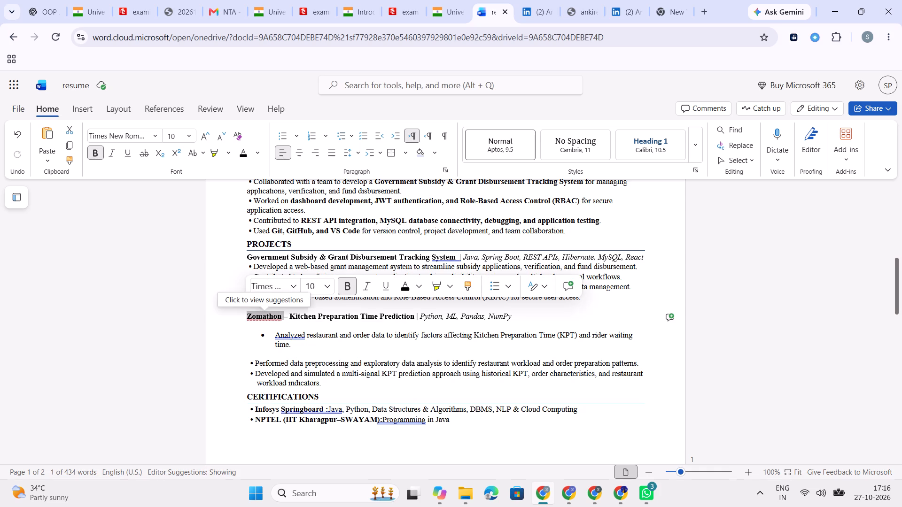
click(249, 317)
key(BackSpace)
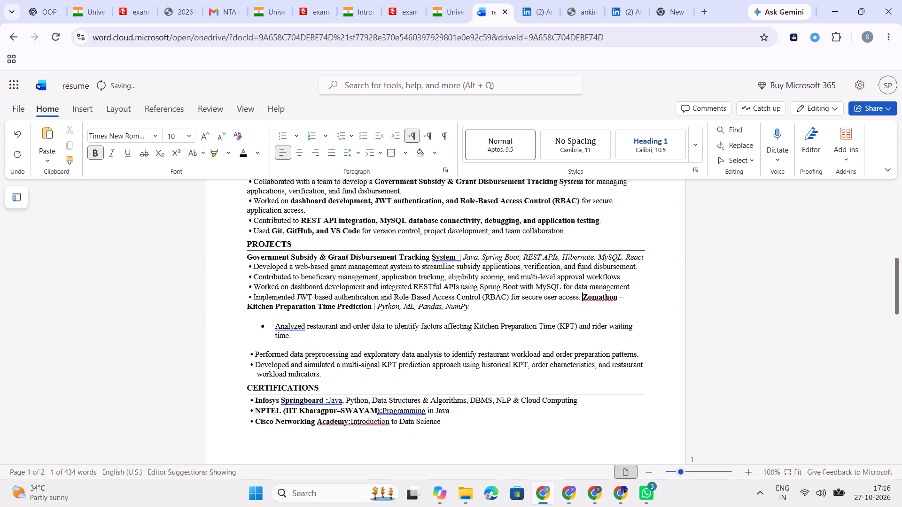
key(Return)
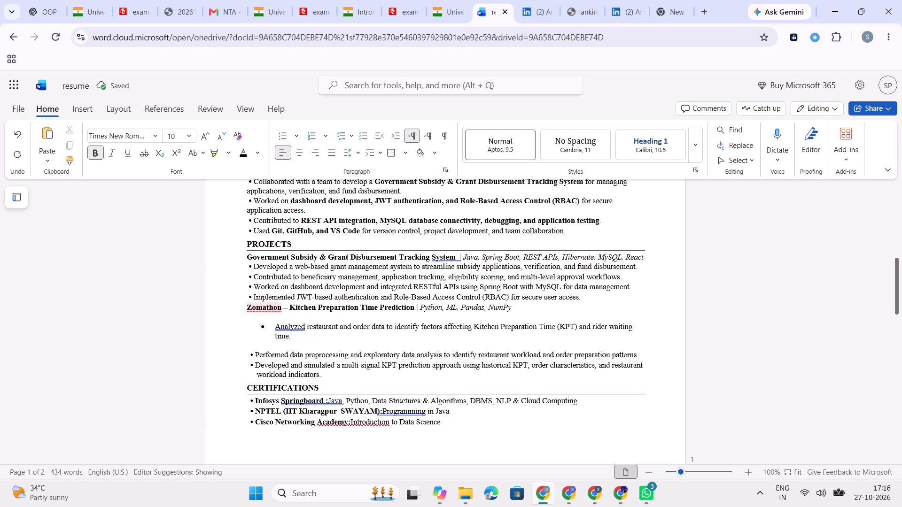
Replace the list bullet on the "Analyzed restaurant and order data" line with a leading space and the copied "•", directly under the Zomathon heading.
click(274, 319)
key(BackSpace)
key(BackSpace)
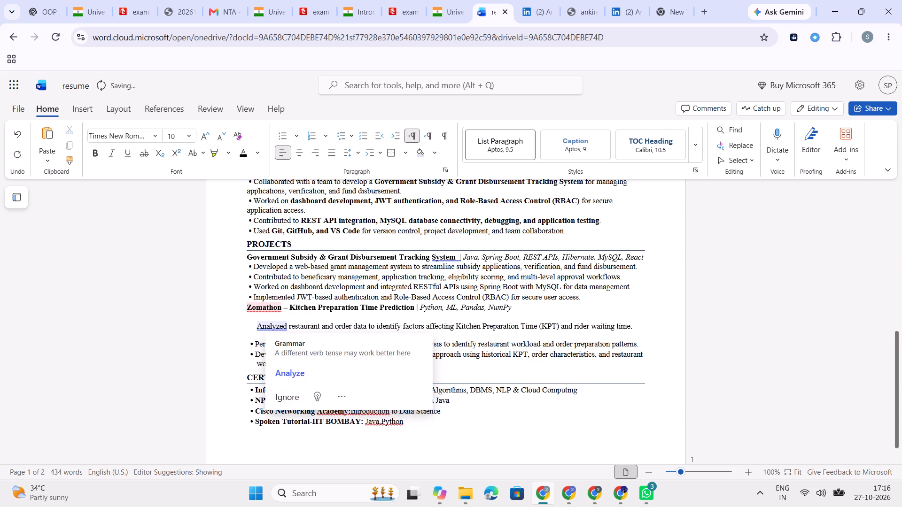
key(BackSpace)
key(BackSpace)
key(Return)
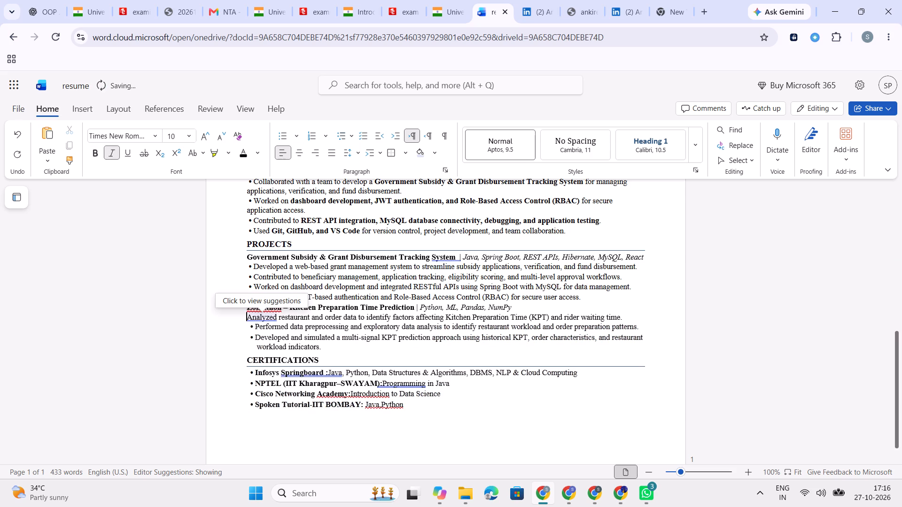
key(ctrl+v)
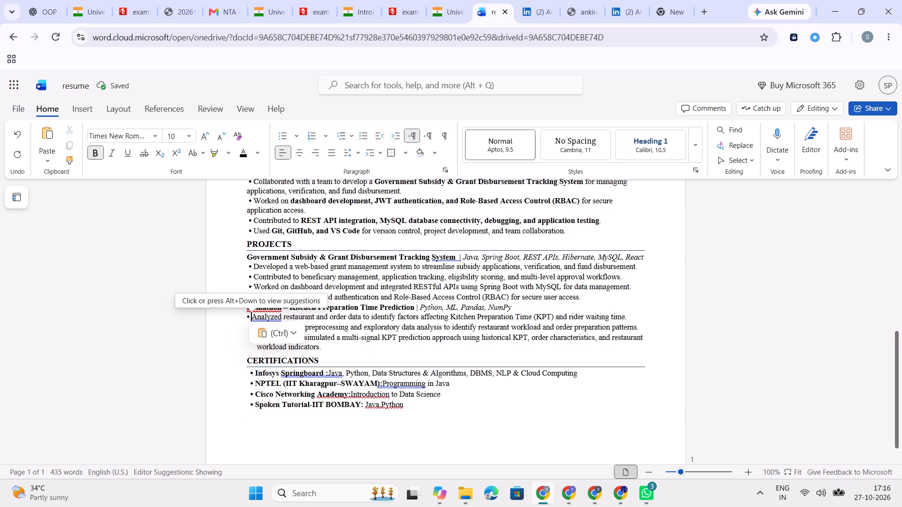
key(Left)
key(space)
key(BackSpace)
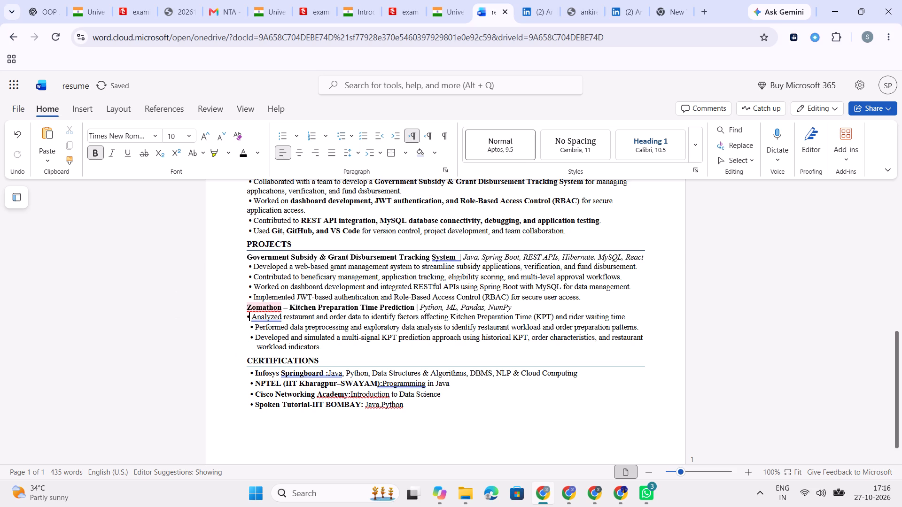
key(Left)
key(space)
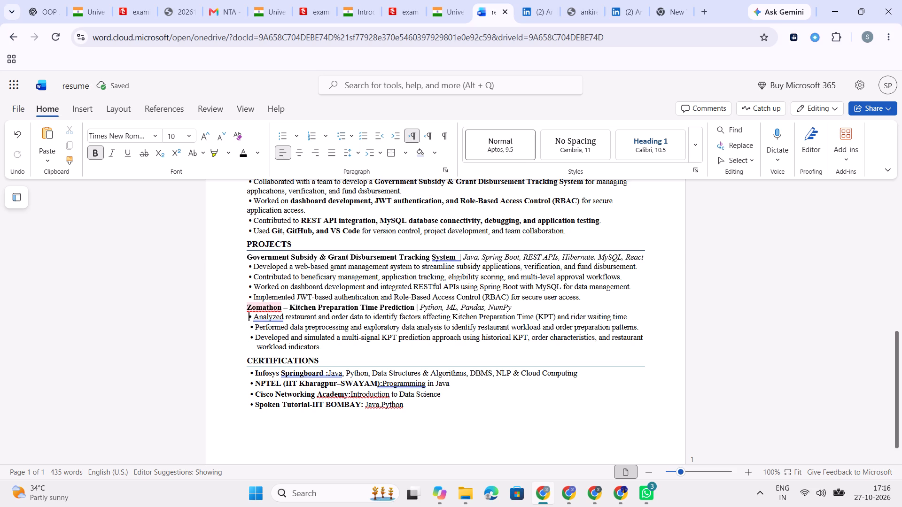
Reduce the indent of the "Performed data preprocessing" and "Developed and simulated" bullet lines to one leading space before the "•".
click(248, 329)
key(BackSpace)
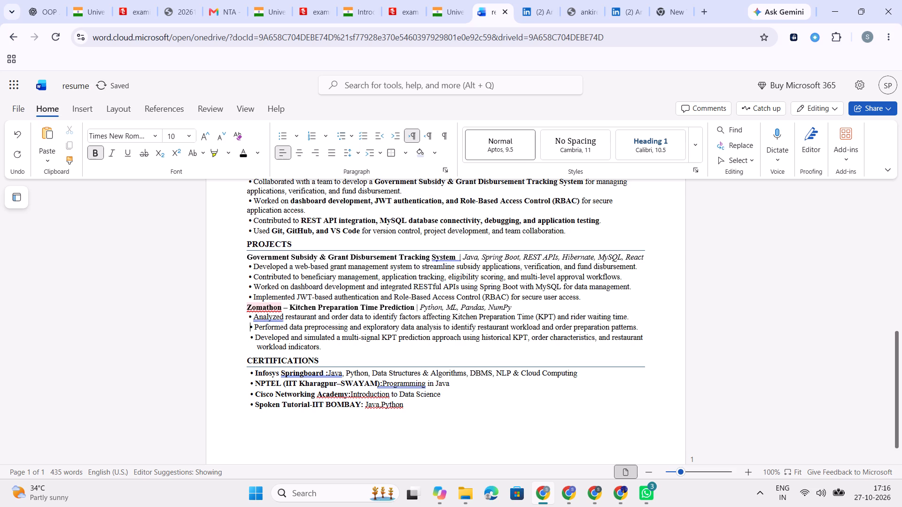
key(BackSpace)
key(Right)
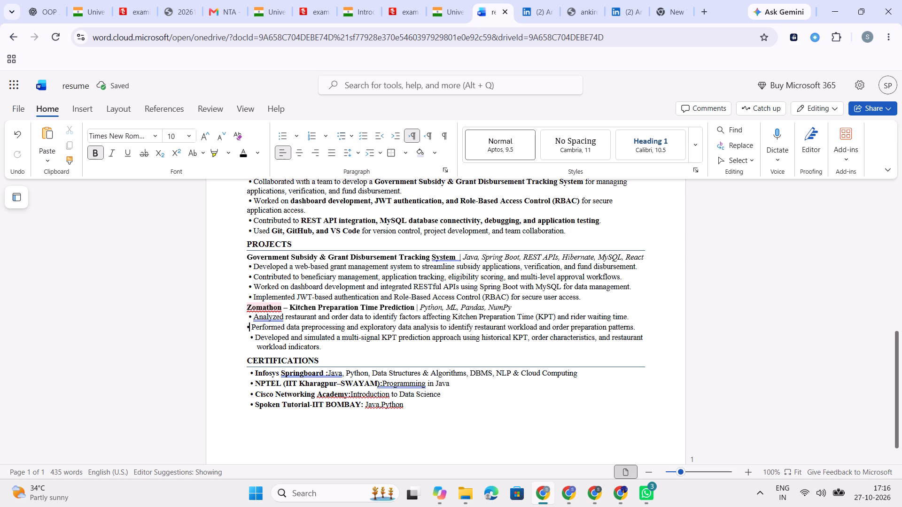
key(Left)
key(space)
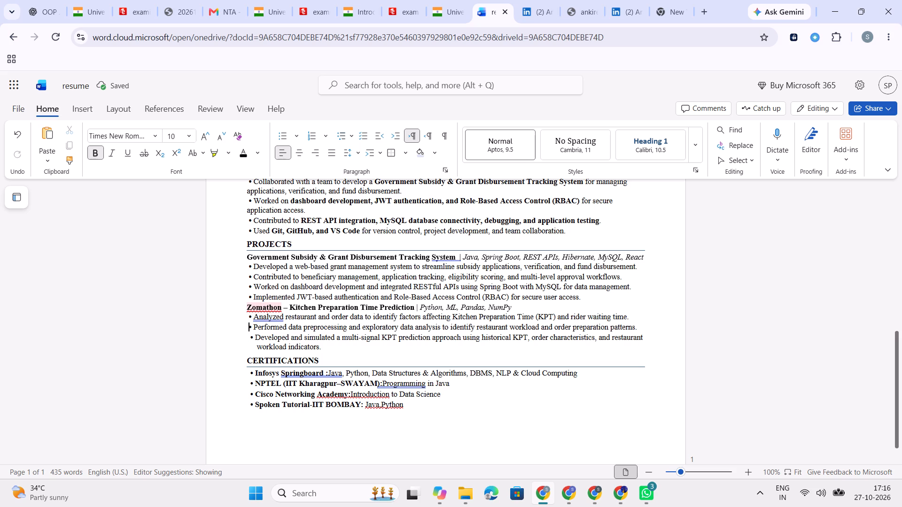
click(252, 338)
key(BackSpace)
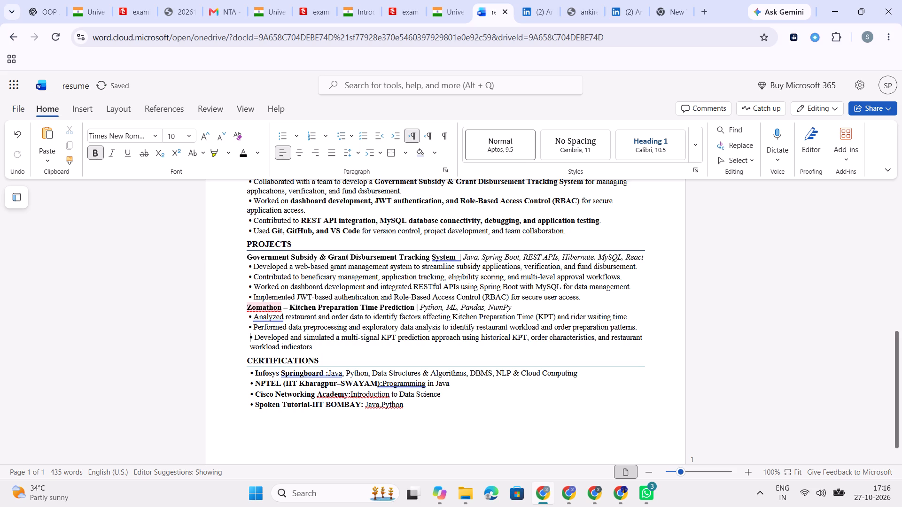
key(BackSpace)
key(space)
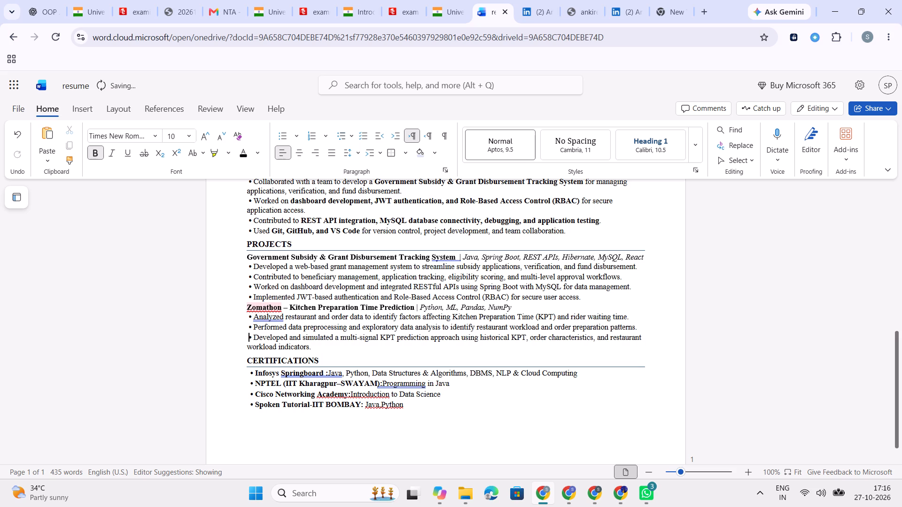
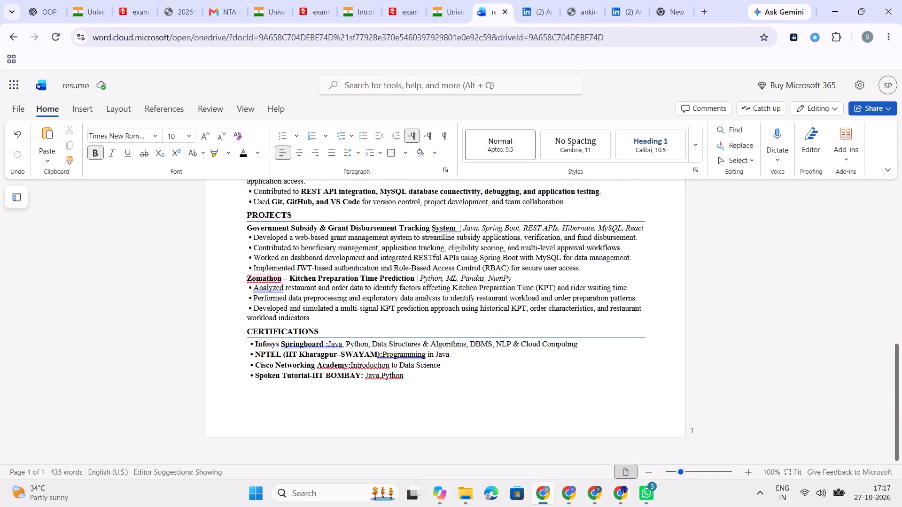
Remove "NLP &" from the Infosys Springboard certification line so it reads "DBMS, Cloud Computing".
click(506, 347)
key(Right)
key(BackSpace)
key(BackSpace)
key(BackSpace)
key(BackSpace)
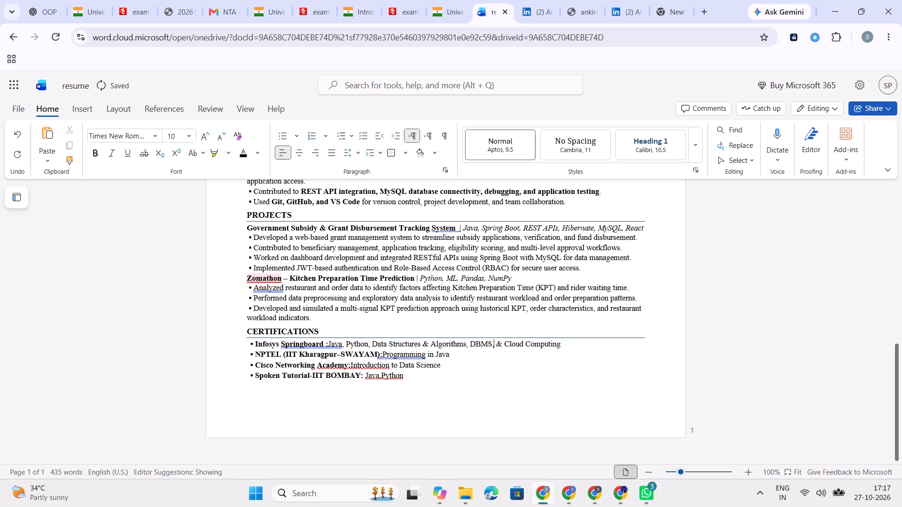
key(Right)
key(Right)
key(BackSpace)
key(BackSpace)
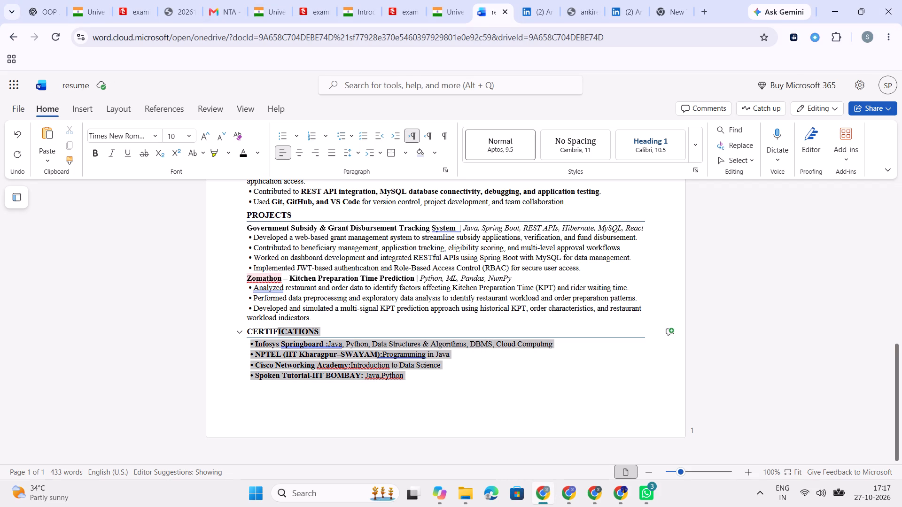
drag(274, 337, 249, 348)
key(BackSpace)
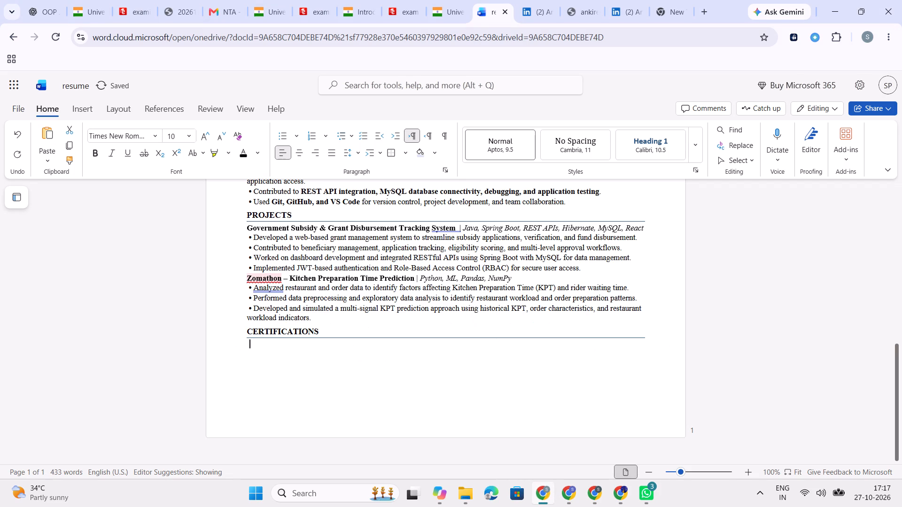
key(ctrl+v)
click(249, 348)
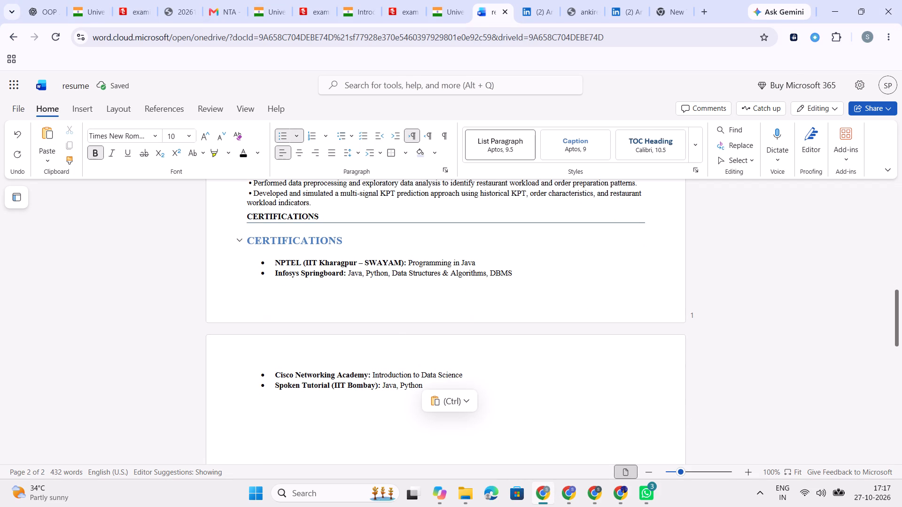
Delete the duplicate blue CERTIFICATIONS heading that came in with the pasted block.
drag(354, 245, 216, 253)
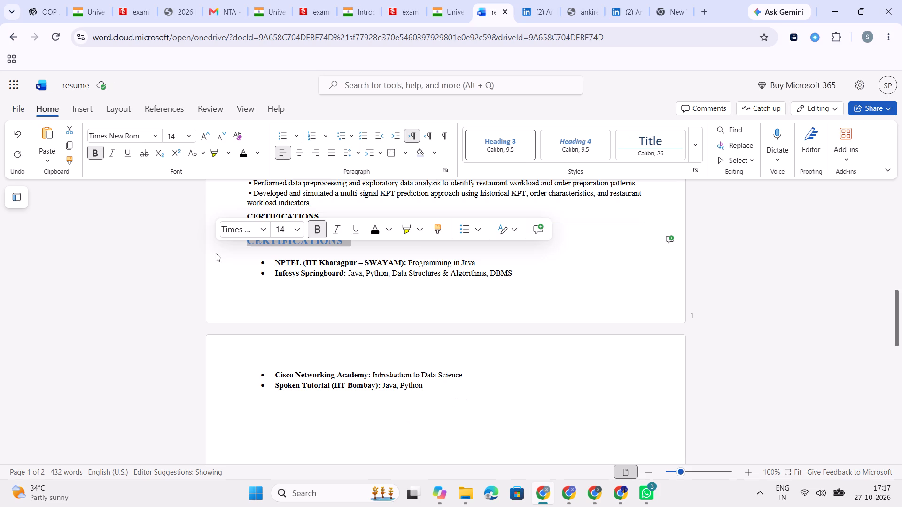
key(BackSpace)
Delete the empty space after the "Spoken Tutorial (IIT Bombay)" entry to bring the resume back to one page.
scroll(216, 253, right, 1)
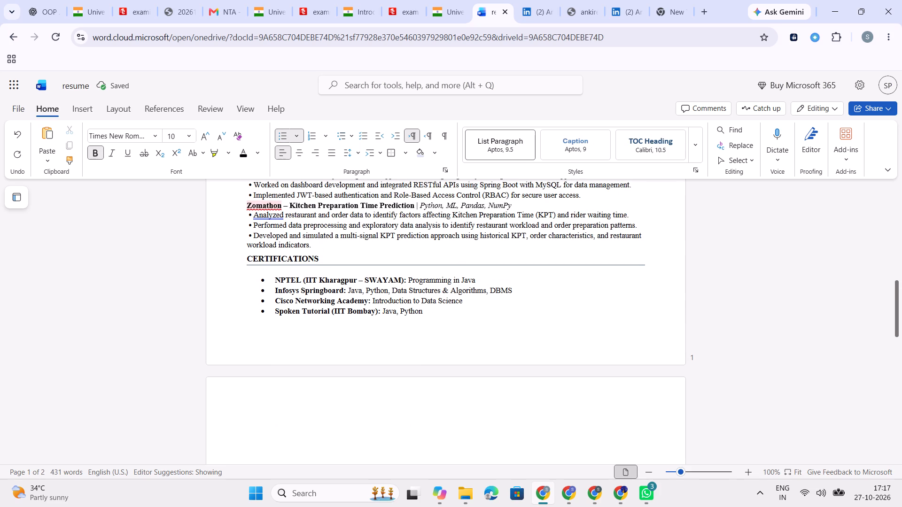
click(280, 408)
key(BackSpace)
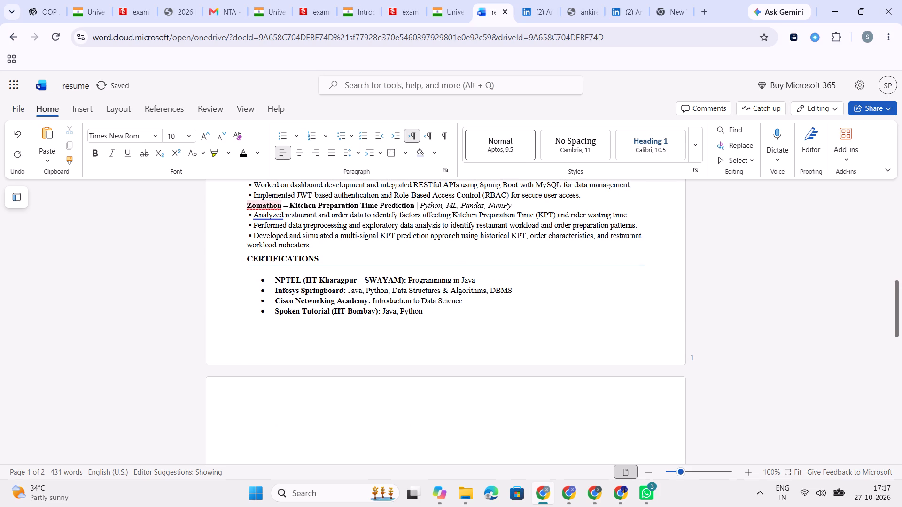
key(BackSpace)
key(BackSpace)
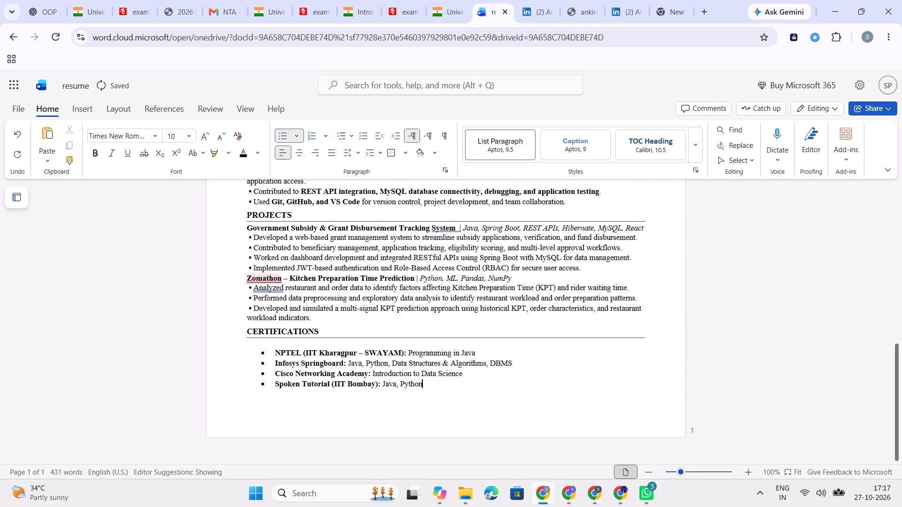
Replace the list bullet on the "NPTEL (IIT Kharagpur – SWAYAM)" line with a leading space and the "•" copied from a Projects line.
scroll(281, 361, up, 1)
scroll(345, 367, down, 1)
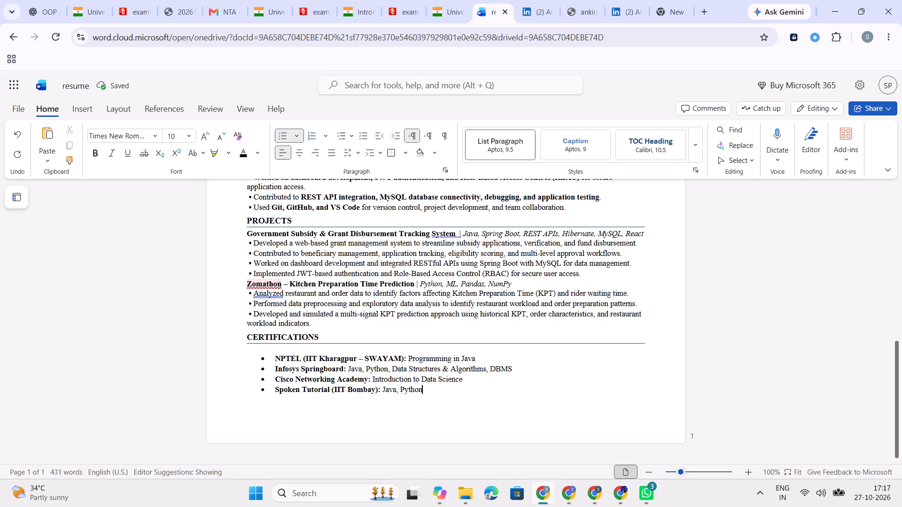
scroll(502, 320, up, 1)
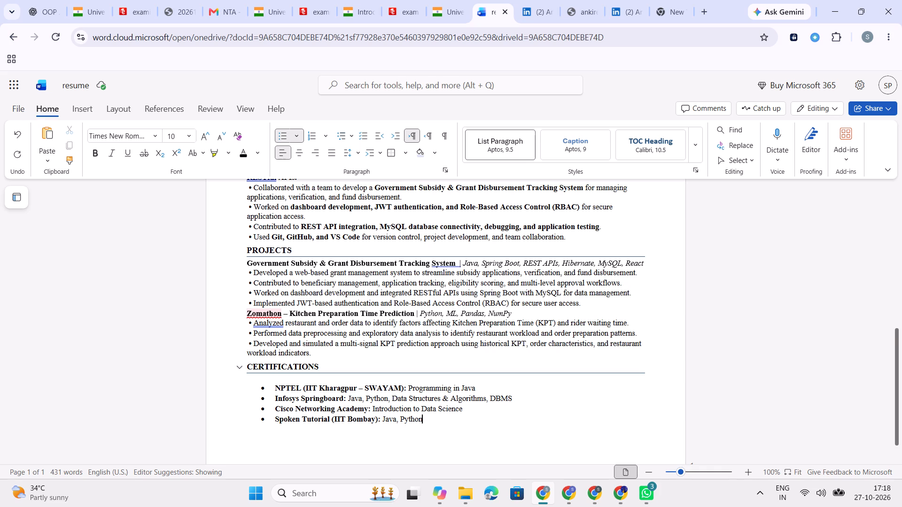
scroll(387, 368, down, 1)
click(278, 361)
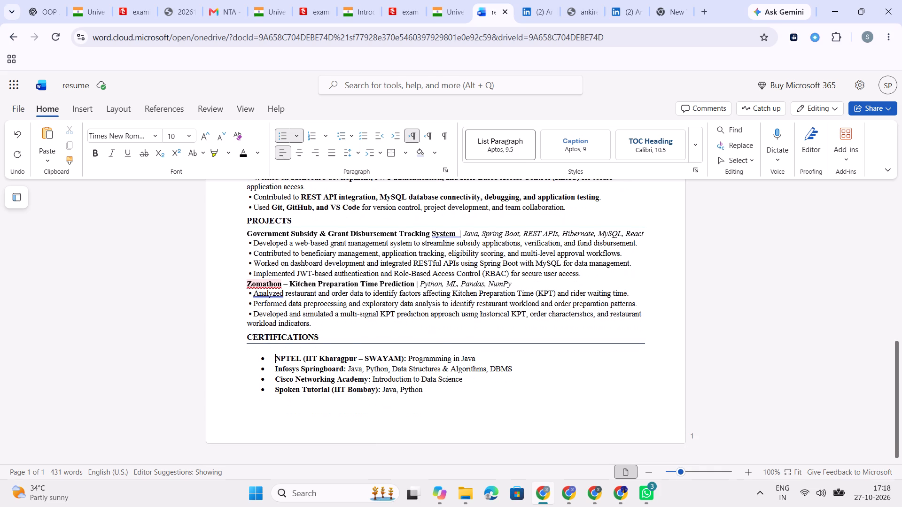
key(BackSpace)
key(BackSpace)
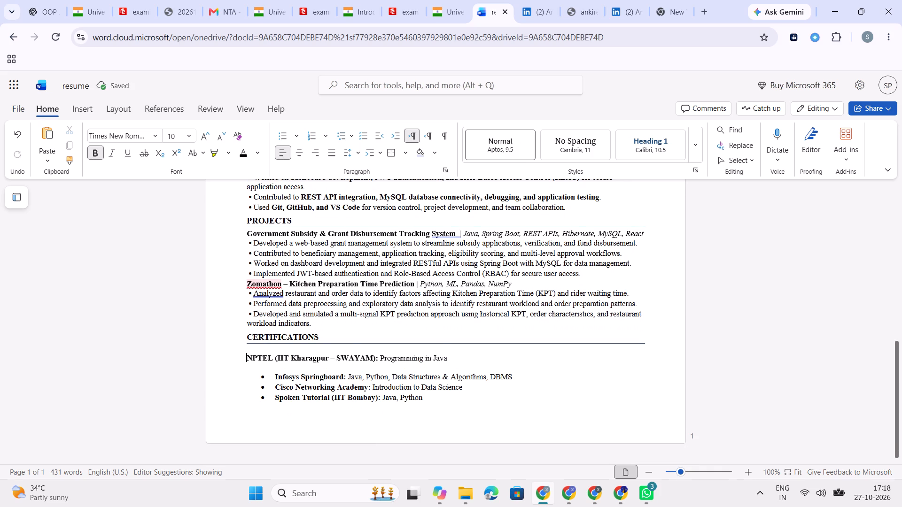
click(249, 244)
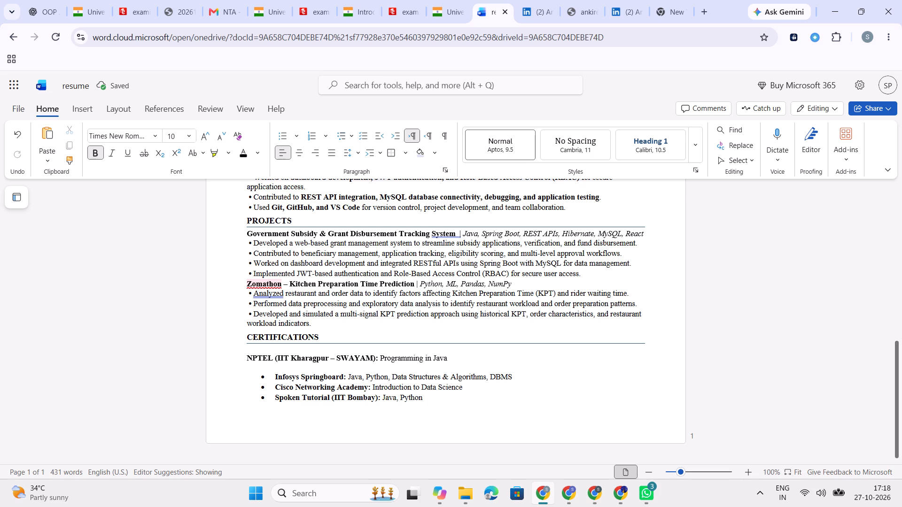
click(249, 244)
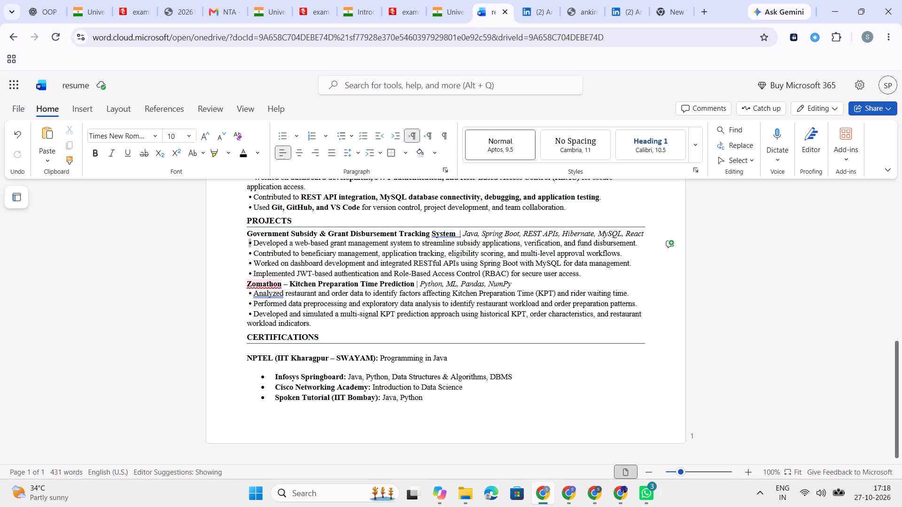
key(ctrl+c)
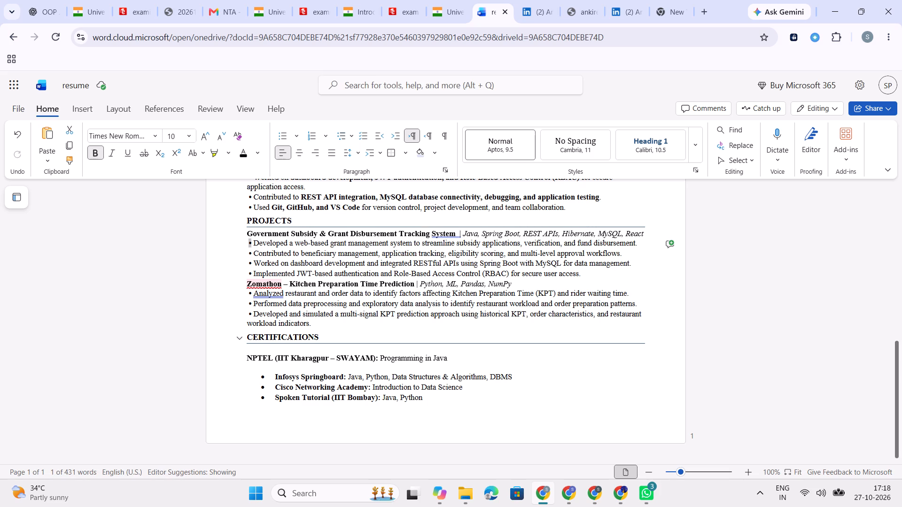
click(245, 360)
key(ctrl+v)
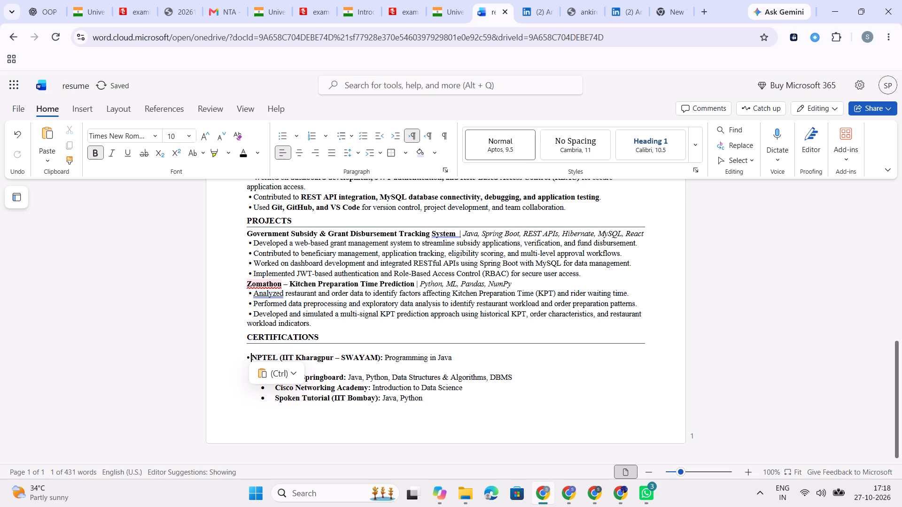
click(247, 360)
key(space)
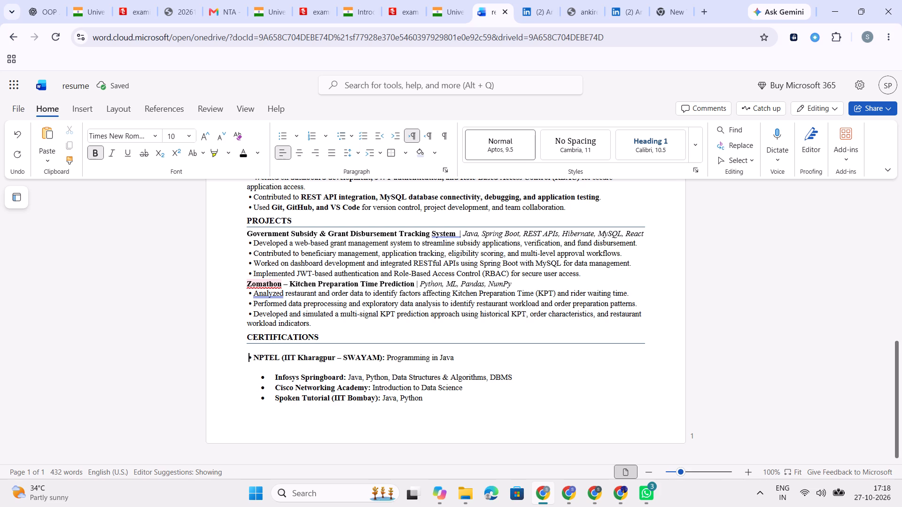
Replace the list bullet on the "Infosys Springboard" line with two leading spaces and the copied "•", keeping it on its own line.
click(276, 379)
key(BackSpace)
key(BackSpace)
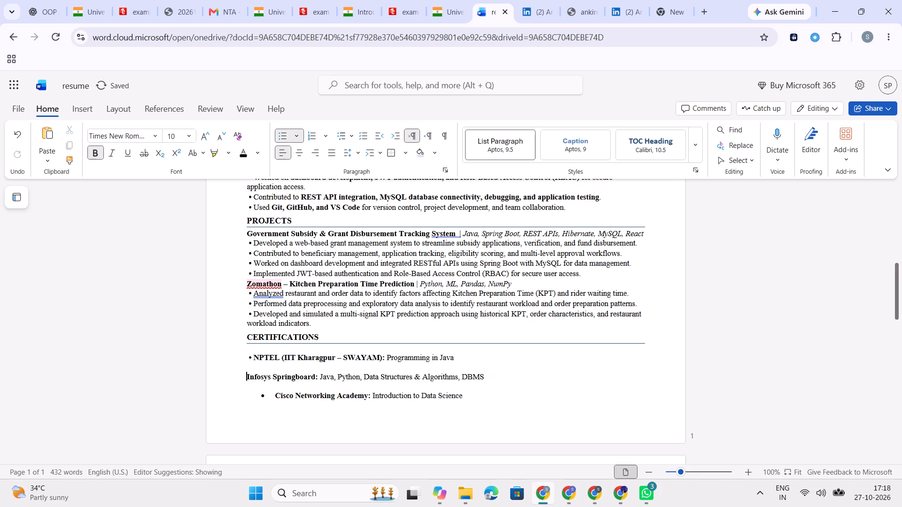
key(BackSpace)
key(Return)
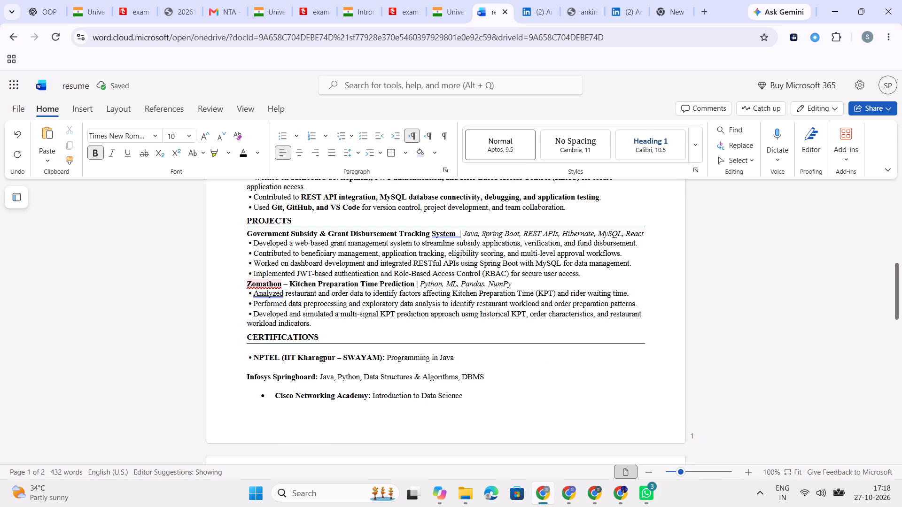
key(ctrl+v)
key(BackSpace)
key(BackSpace)
key(BackSpace)
key(Return)
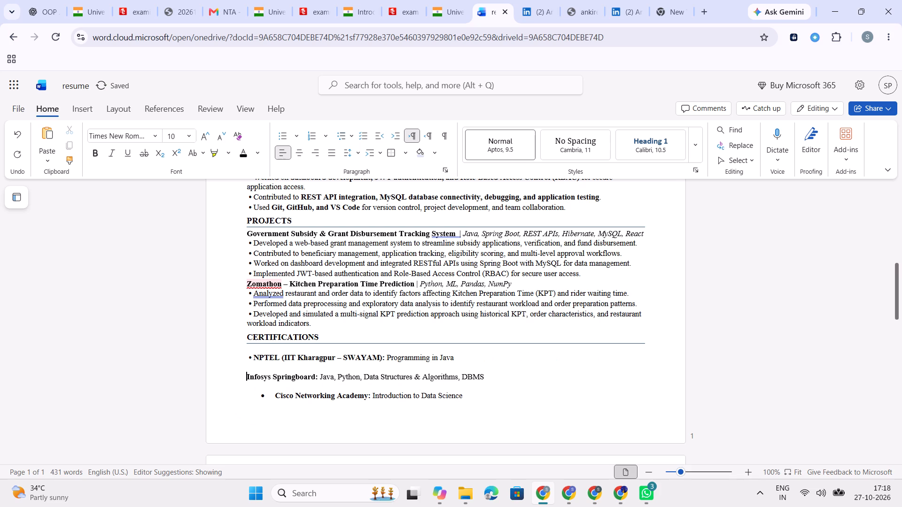
key(ctrl+v)
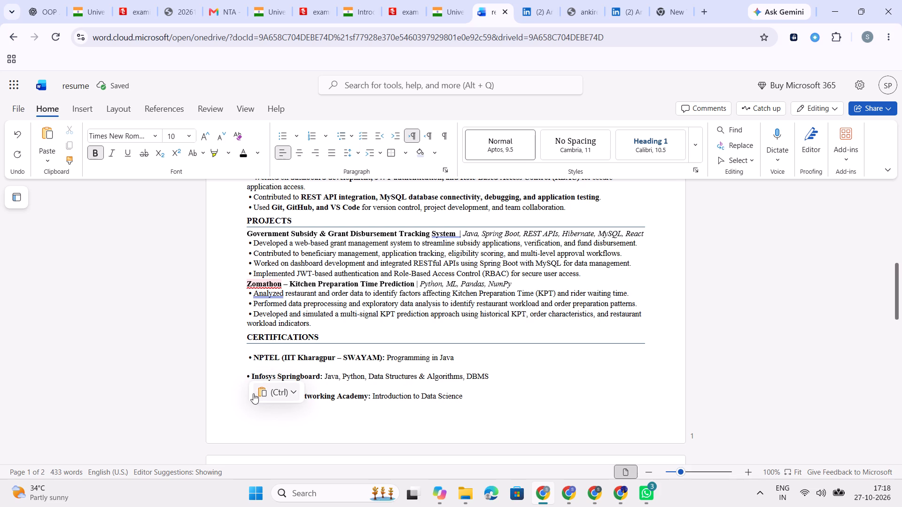
key(Left)
key(space)
key(BackSpace)
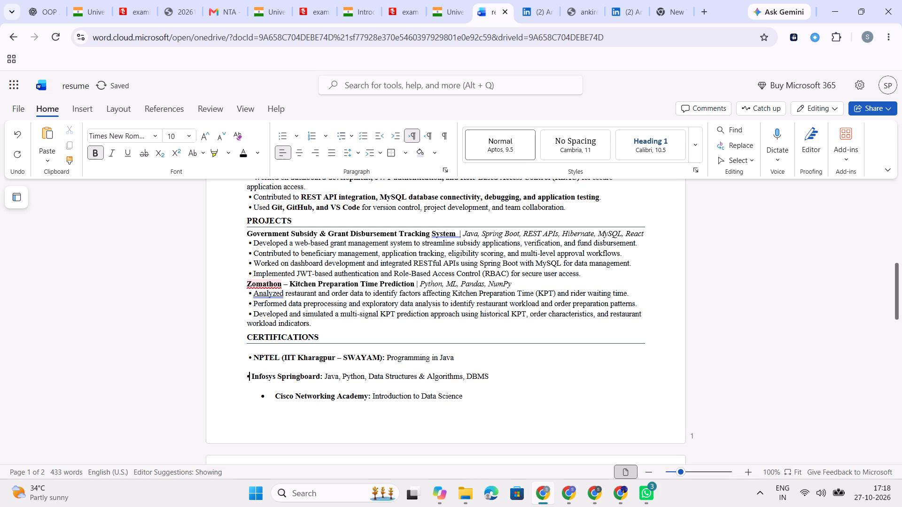
key(Left)
key(space)
key(space)
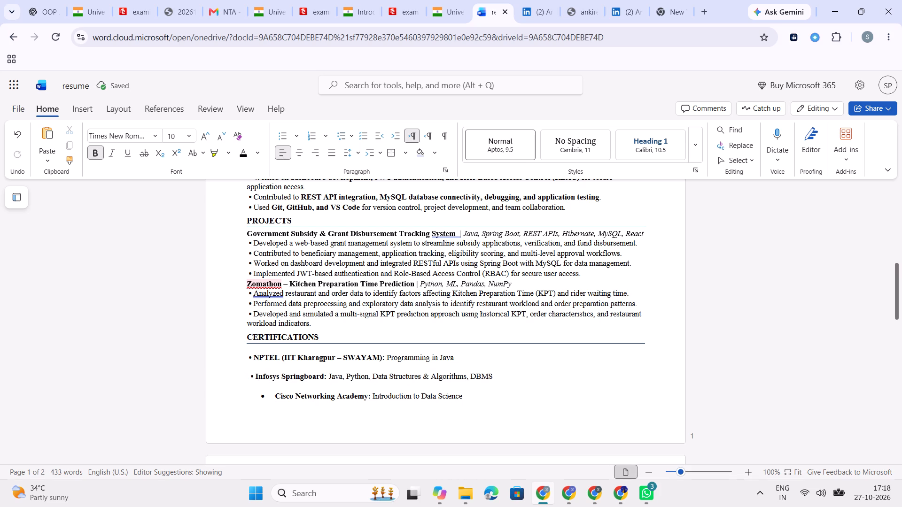
Replace the list bullet on the "Cisco Networking Academy" line with two leading spaces and the copied "•", keeping it on its own line.
click(274, 398)
key(BackSpace)
key(BackSpace)
key(BackSpace)
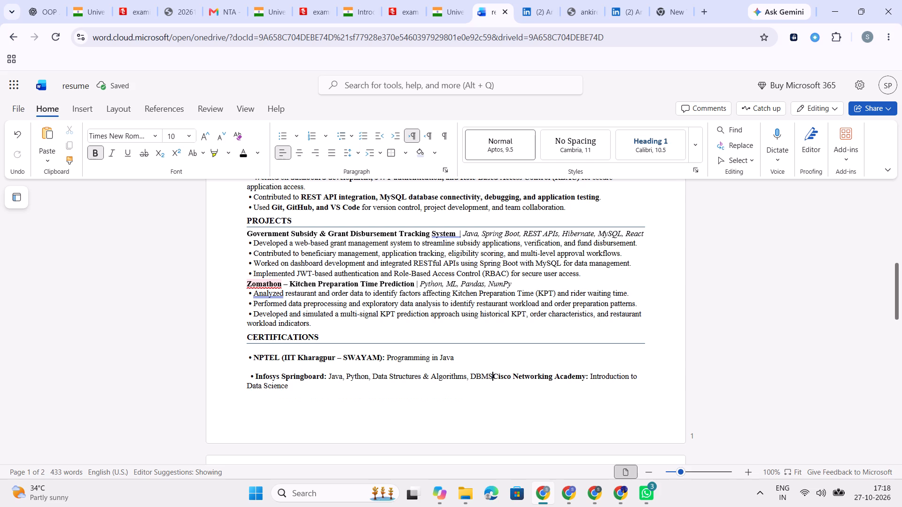
key(Return)
key(ctrl+v)
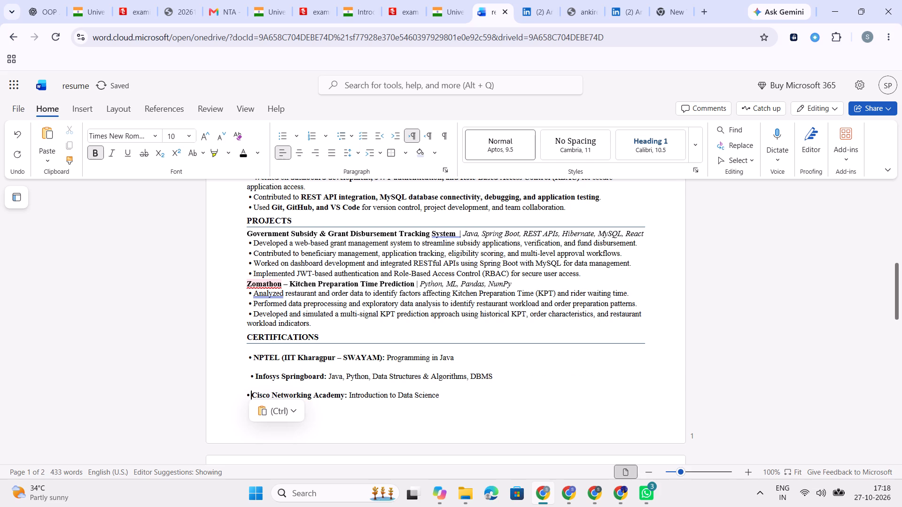
key(Left)
key(Left)
key(space)
key(space)
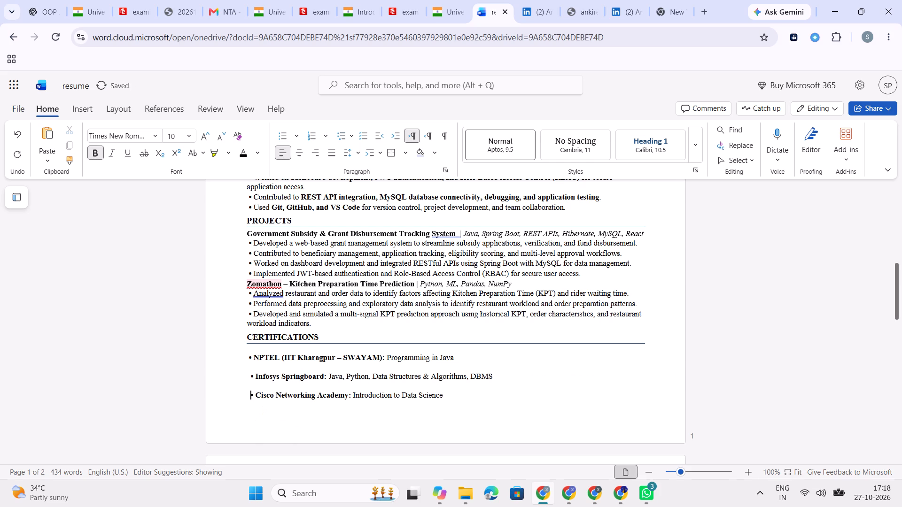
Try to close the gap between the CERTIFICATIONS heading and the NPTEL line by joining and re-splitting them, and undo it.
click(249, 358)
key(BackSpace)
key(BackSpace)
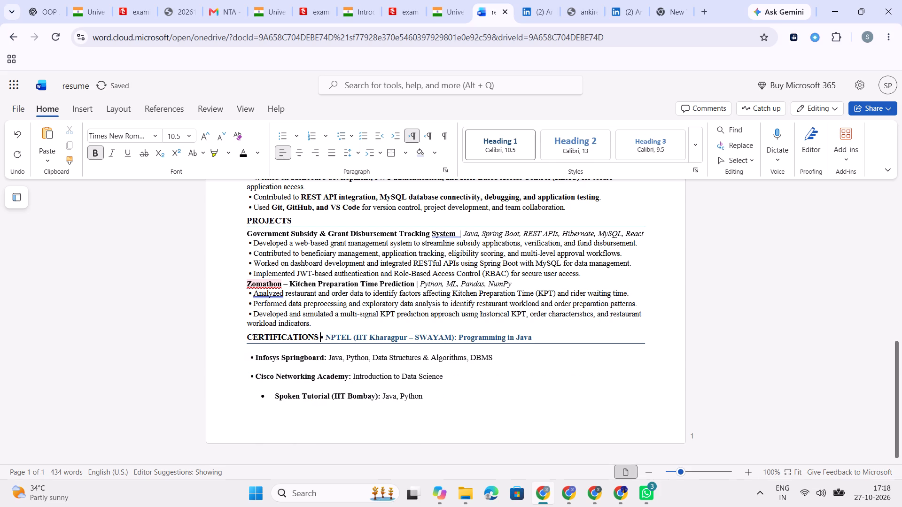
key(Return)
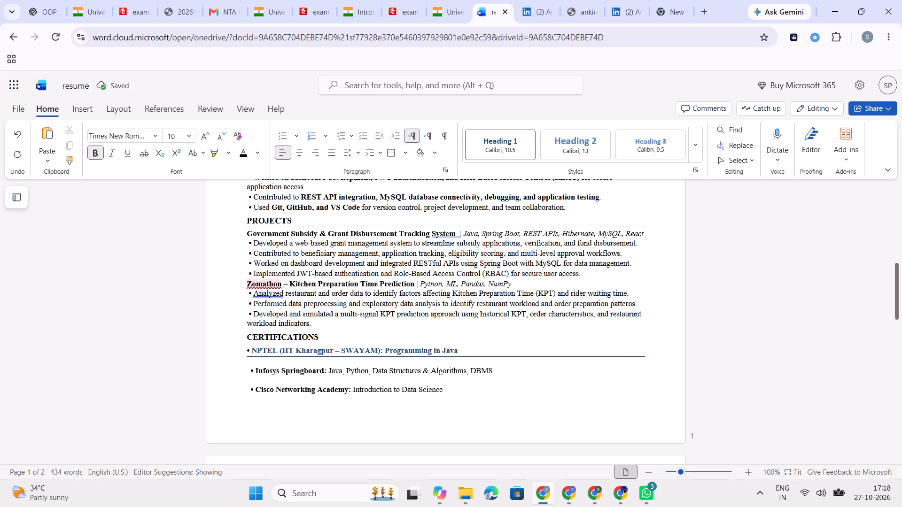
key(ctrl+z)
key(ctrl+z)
Delete the "•" and the space in front of the "NPTEL (IIT Kharagpur – SWAYAM)" entry.
click(256, 359)
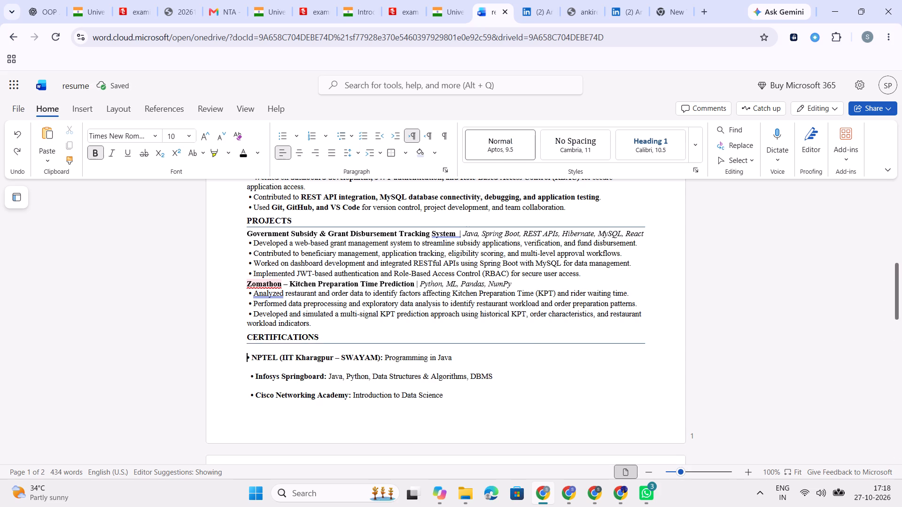
key(Left)
key(BackSpace)
key(BackSpace)
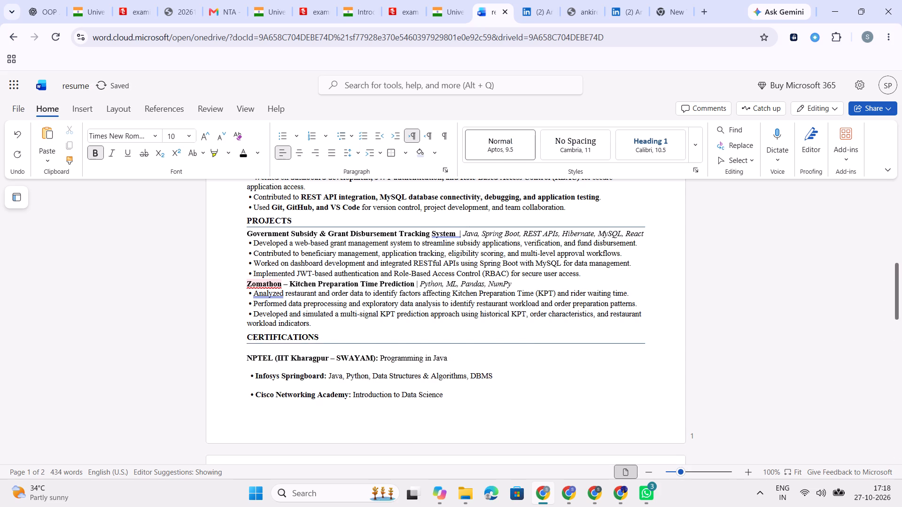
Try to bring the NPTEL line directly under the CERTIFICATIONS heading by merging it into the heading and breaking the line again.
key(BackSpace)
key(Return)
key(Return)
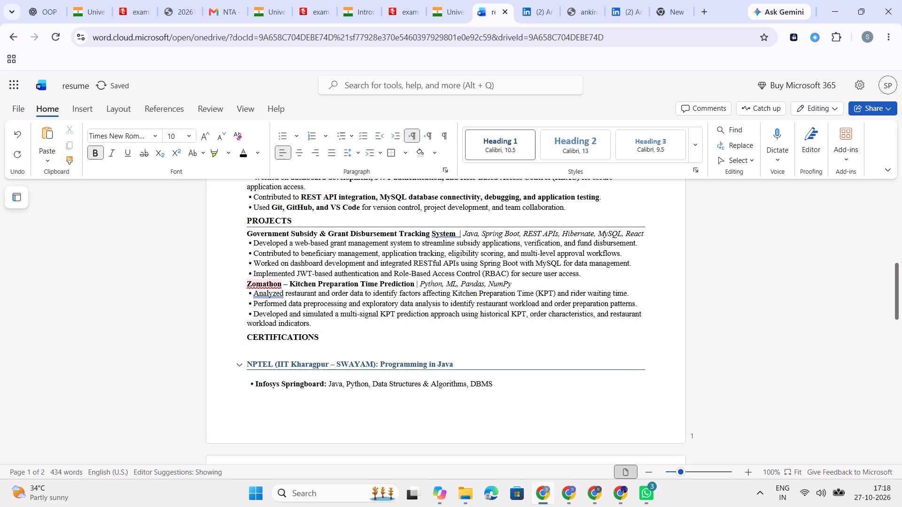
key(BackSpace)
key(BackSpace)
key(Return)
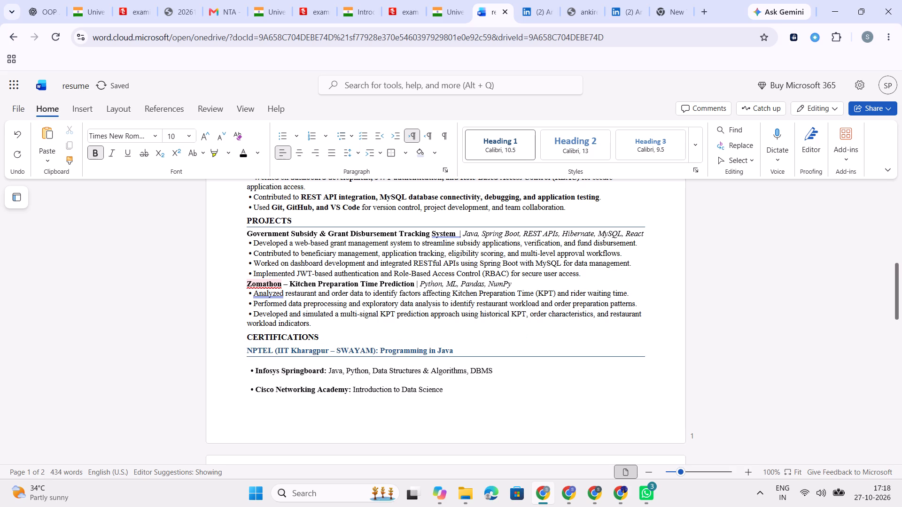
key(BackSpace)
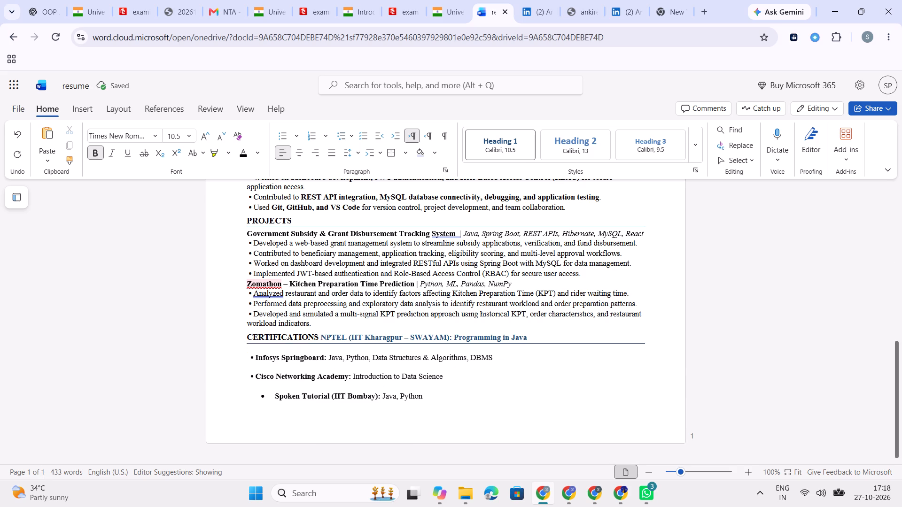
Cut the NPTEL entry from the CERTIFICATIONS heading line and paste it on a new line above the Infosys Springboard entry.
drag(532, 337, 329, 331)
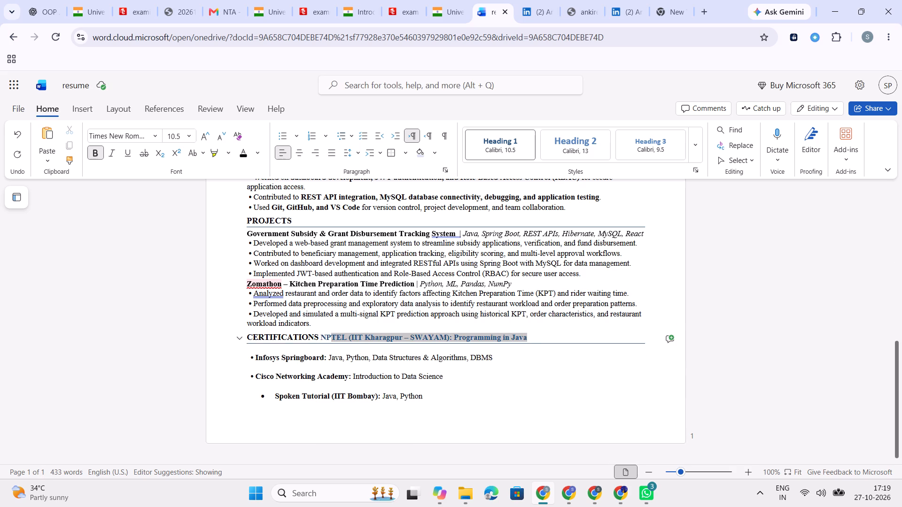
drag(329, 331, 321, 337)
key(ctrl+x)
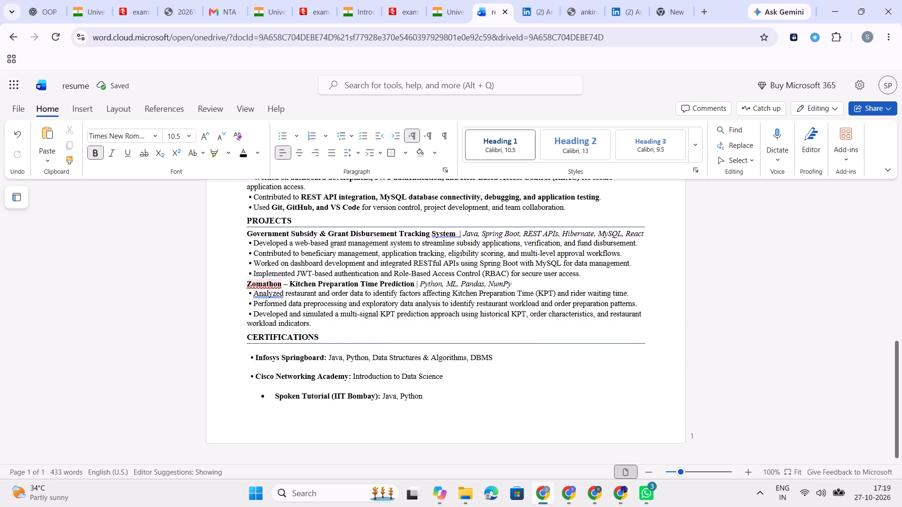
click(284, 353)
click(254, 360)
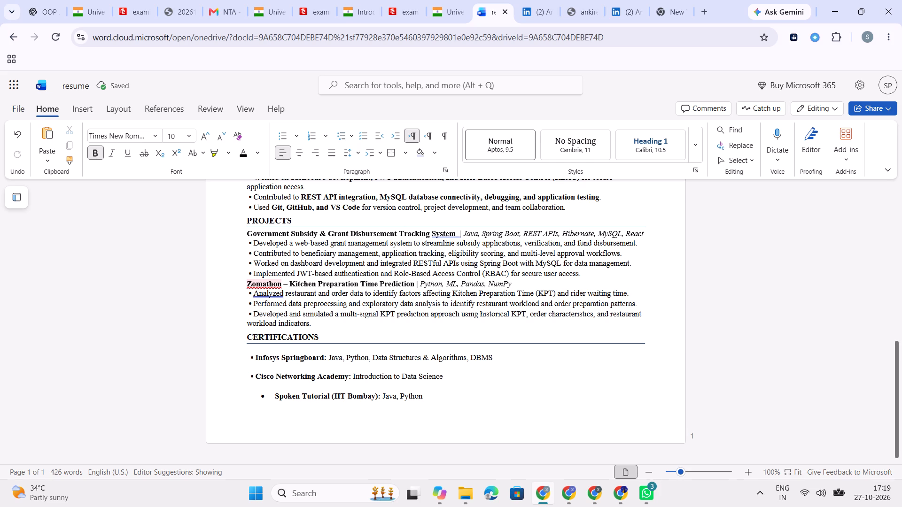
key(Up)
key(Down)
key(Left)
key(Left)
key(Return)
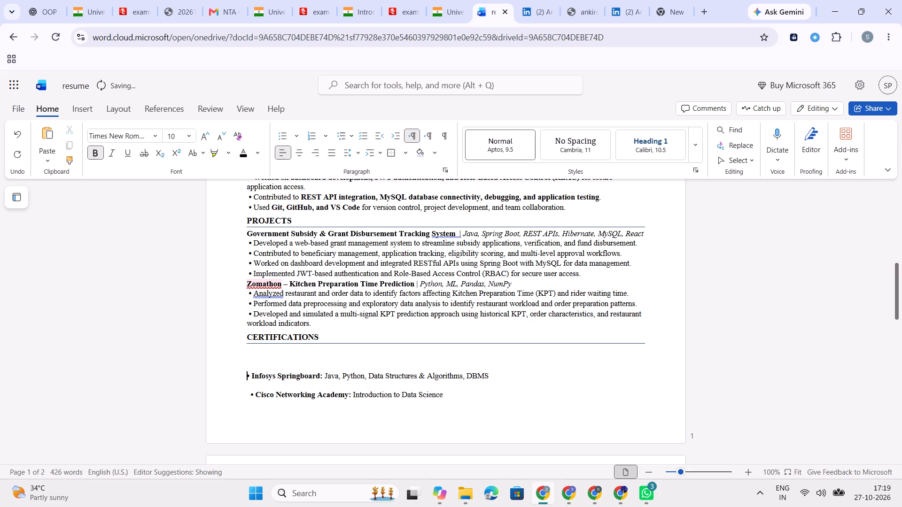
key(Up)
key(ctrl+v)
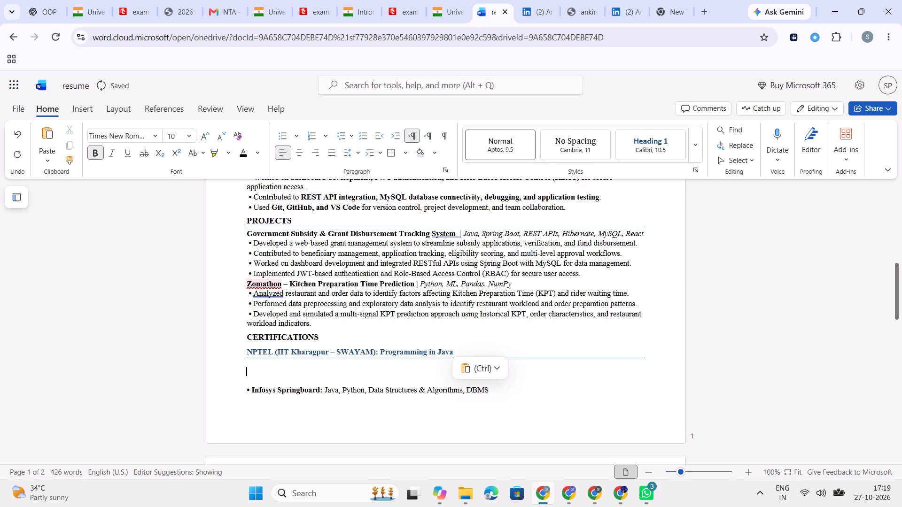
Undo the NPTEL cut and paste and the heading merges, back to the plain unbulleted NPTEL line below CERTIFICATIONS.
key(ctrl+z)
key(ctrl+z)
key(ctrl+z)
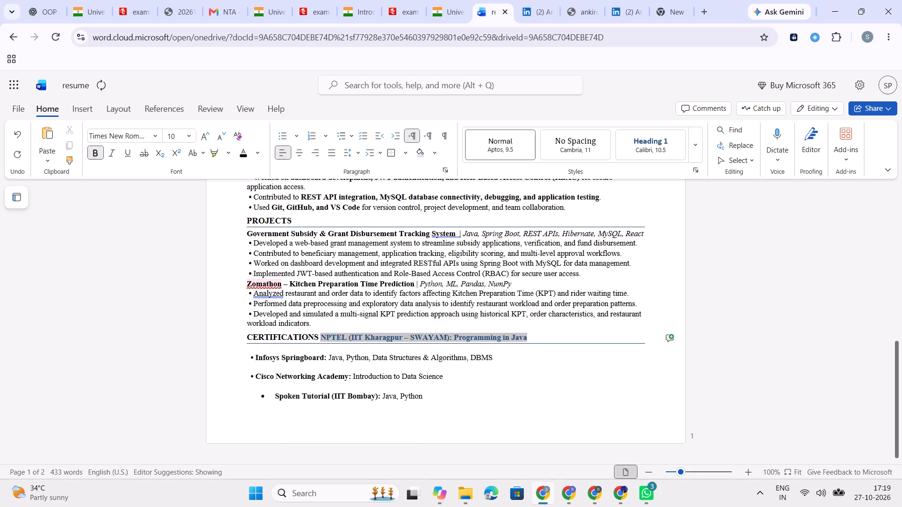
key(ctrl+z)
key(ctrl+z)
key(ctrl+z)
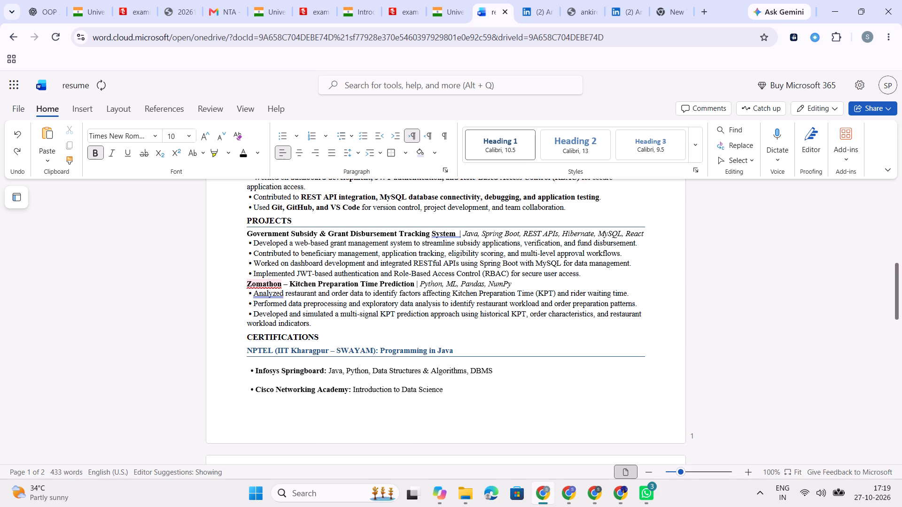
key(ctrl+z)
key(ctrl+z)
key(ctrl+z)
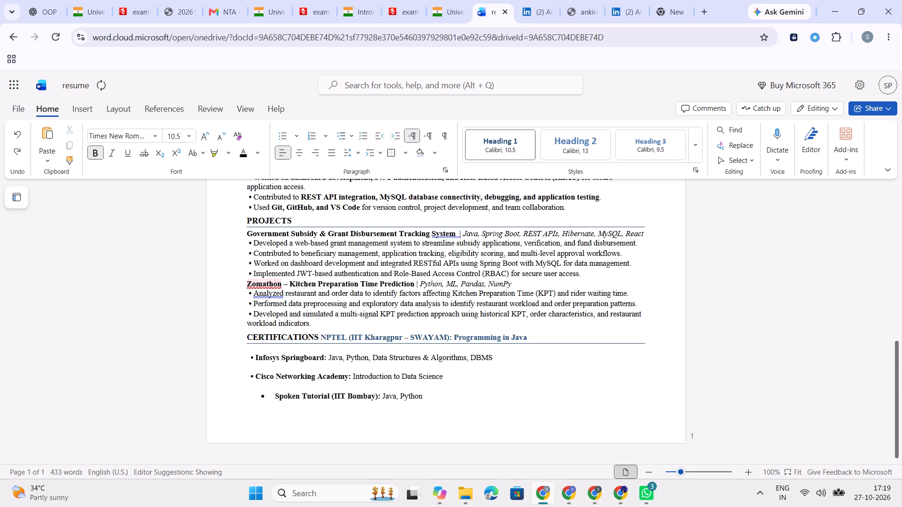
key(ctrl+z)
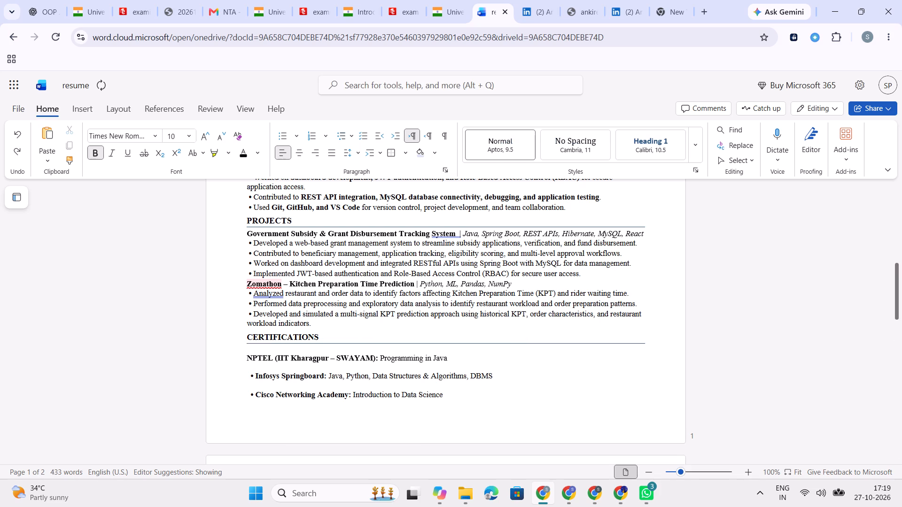
Set the CERTIFICATIONS heading's font size to 11, the same as the PROJECTS heading.
click(262, 347)
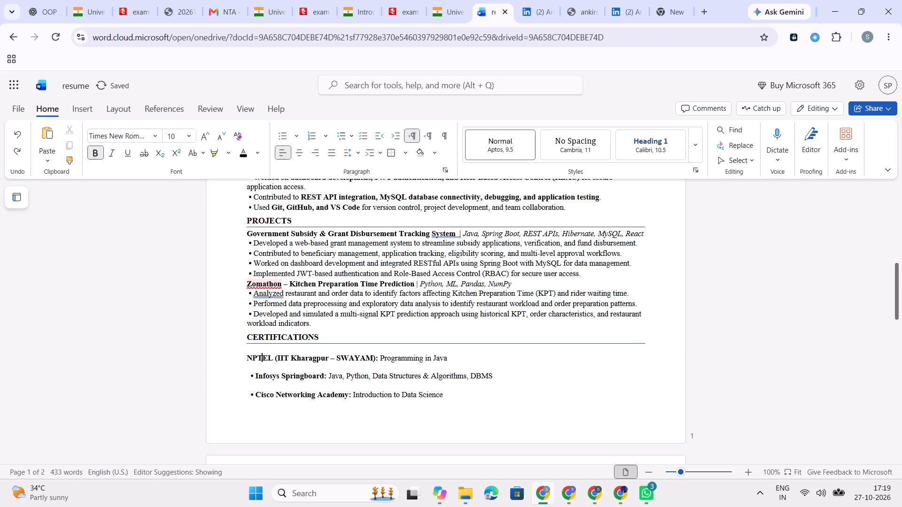
click(259, 336)
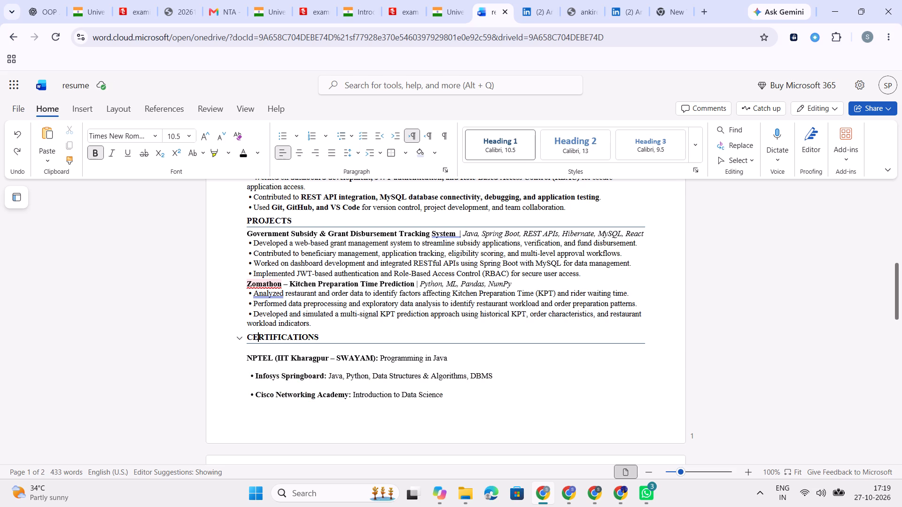
scroll(325, 340, up, 1)
click(284, 298)
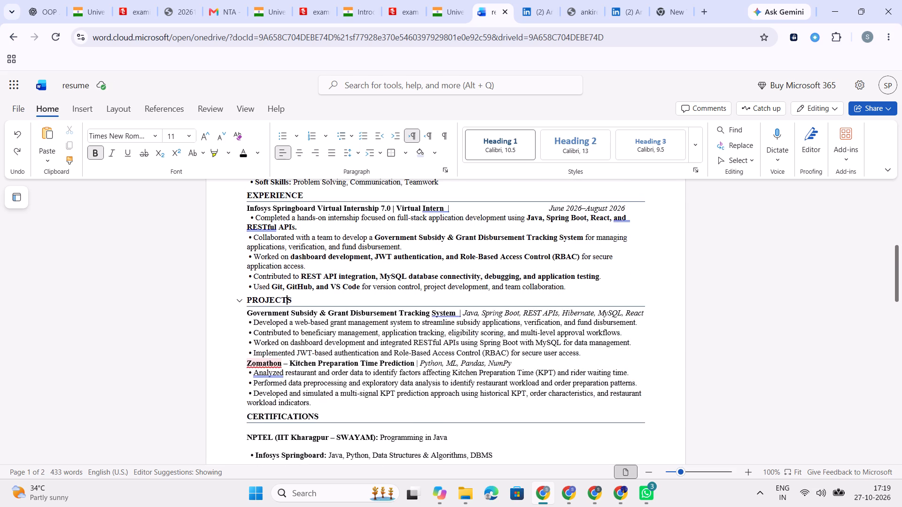
click(326, 433)
scroll(326, 433, down, 1)
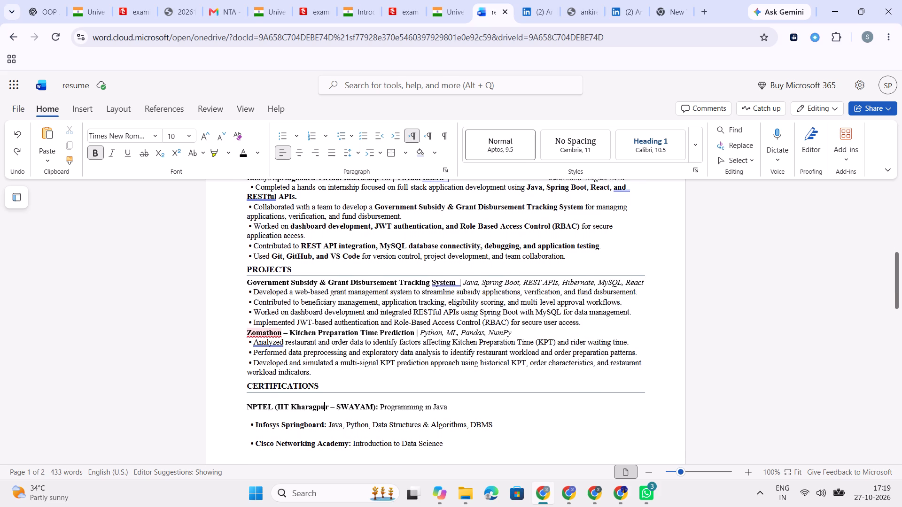
click(327, 382)
drag(323, 384, 304, 382)
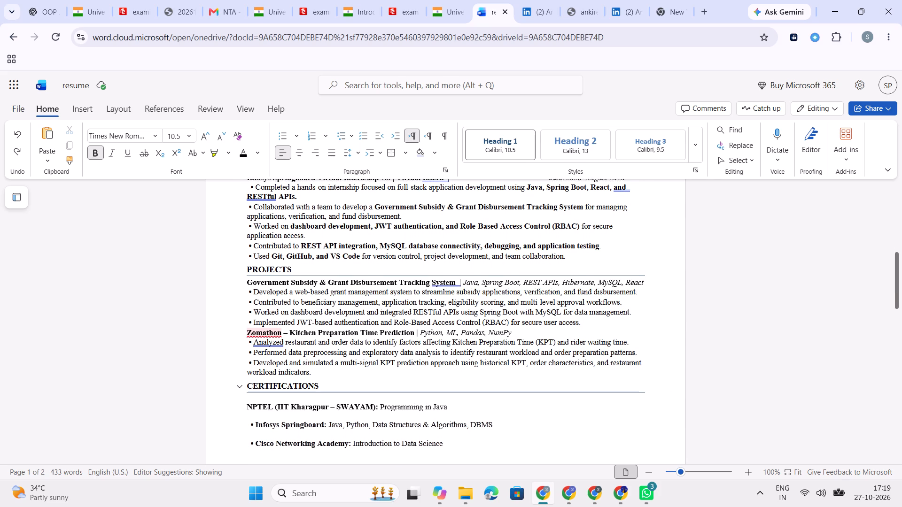
drag(304, 382, 249, 382)
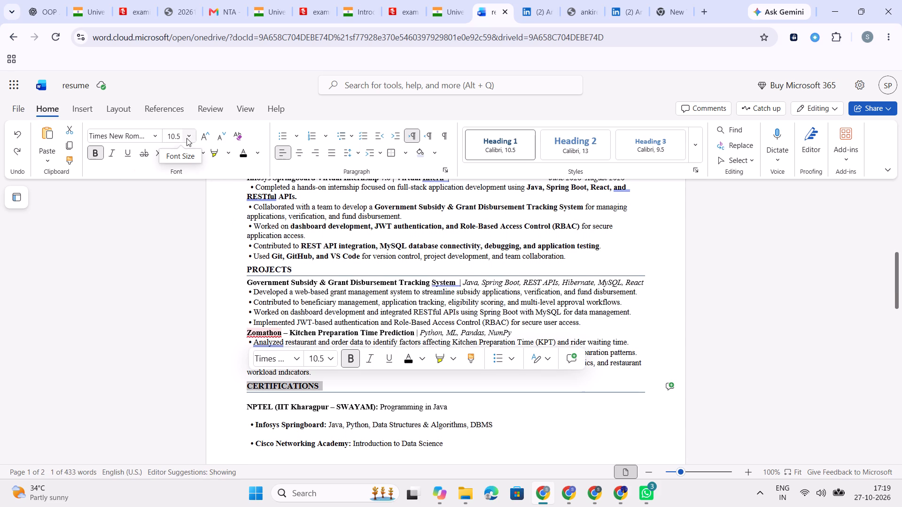
click(187, 138)
click(179, 205)
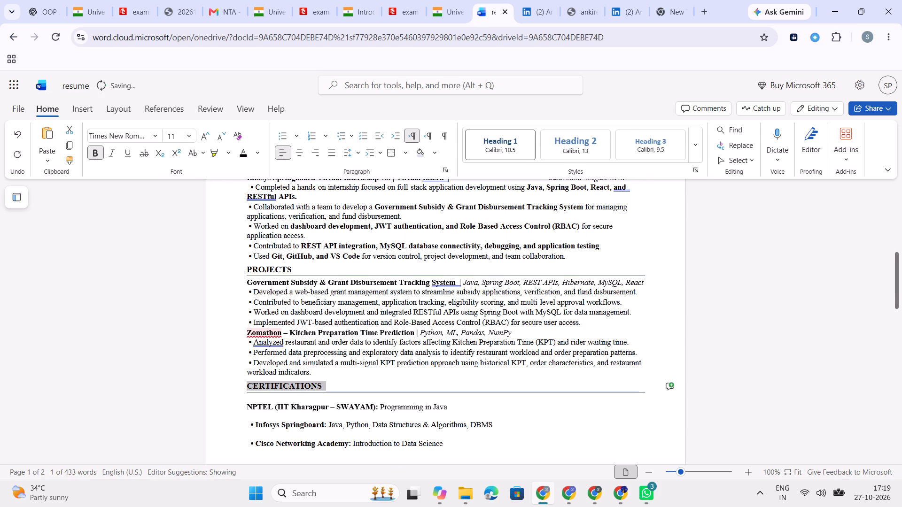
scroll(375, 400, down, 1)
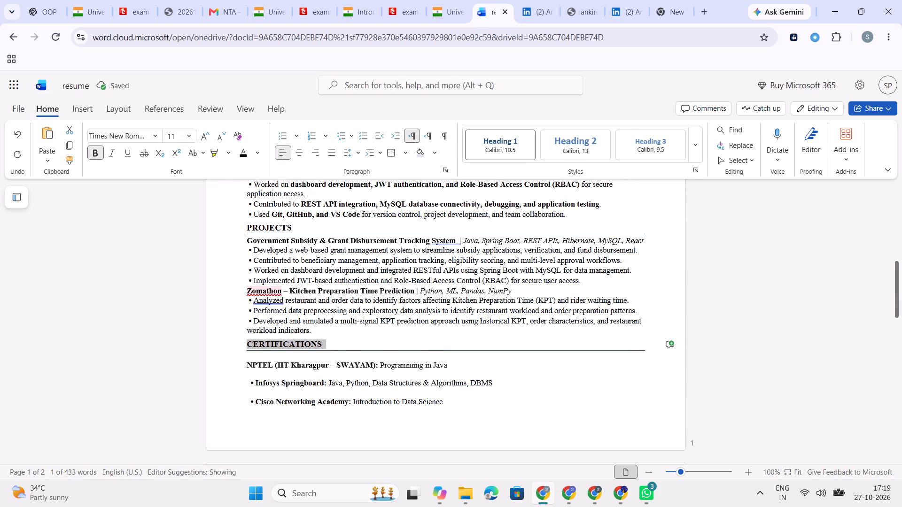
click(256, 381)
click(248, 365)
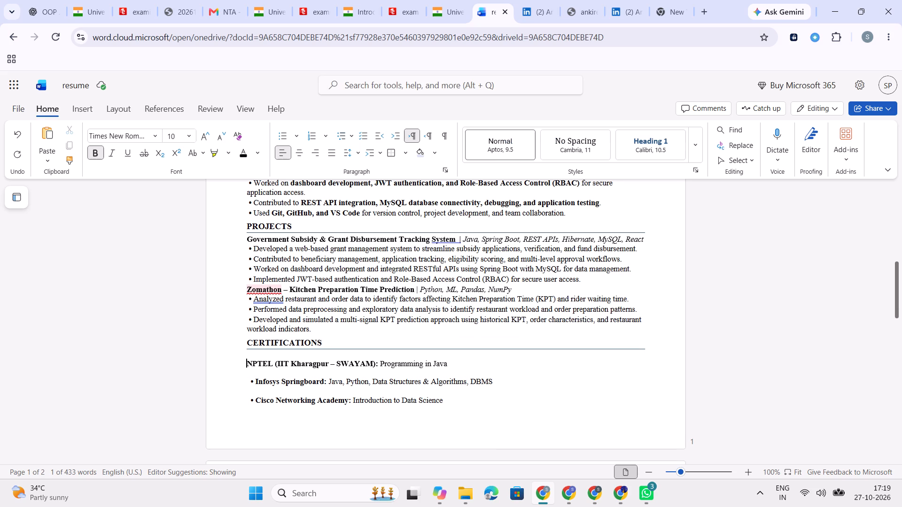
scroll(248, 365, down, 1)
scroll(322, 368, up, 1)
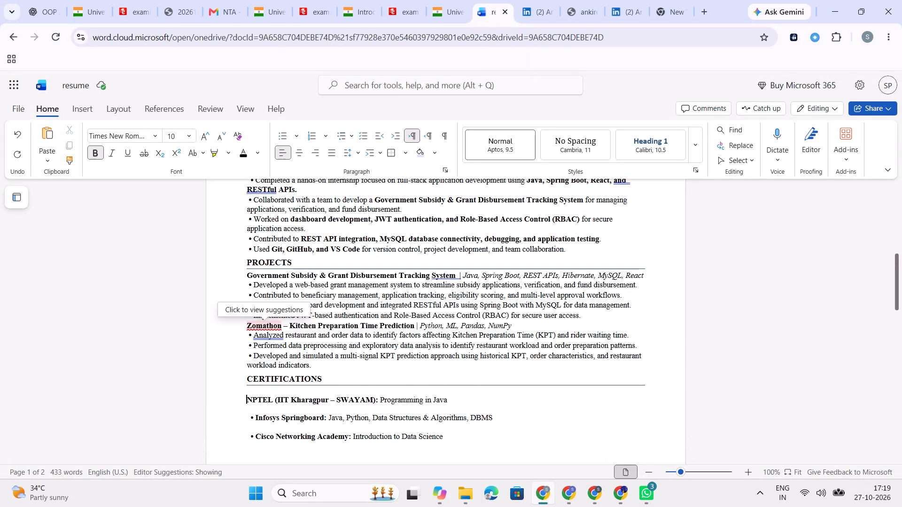
Insert a blank line above the "Zomathon – Kitchen Preparation Time Prediction" project title and dismiss the spelling suggestions.
click(247, 324)
key(Return)
scroll(247, 324, down, 1)
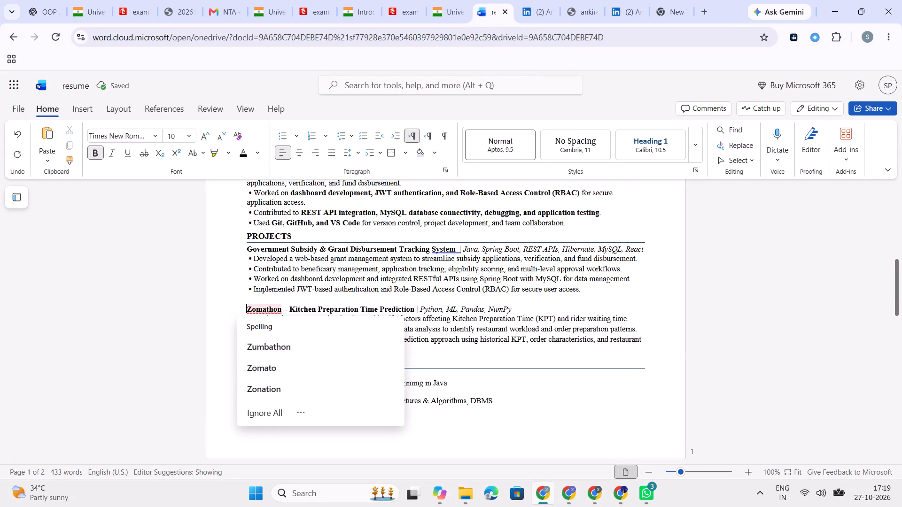
click(491, 376)
click(250, 301)
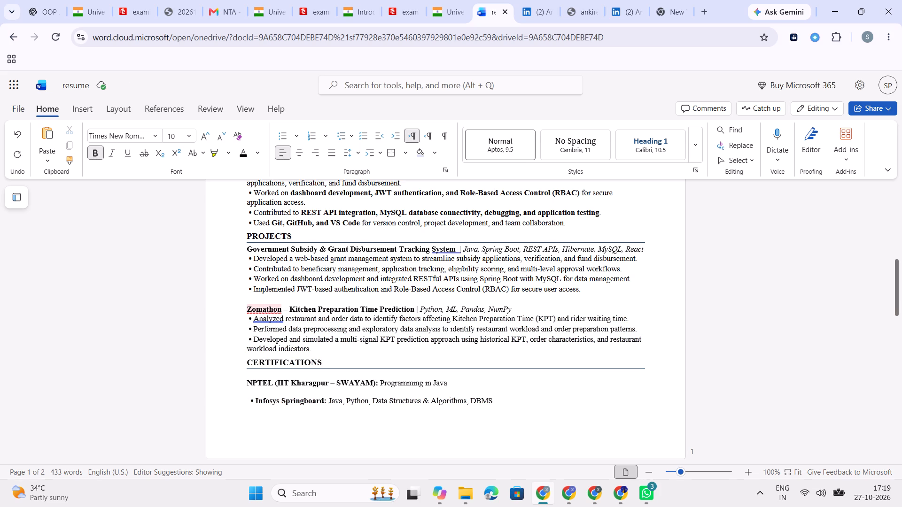
scroll(292, 384, down, 2)
click(270, 387)
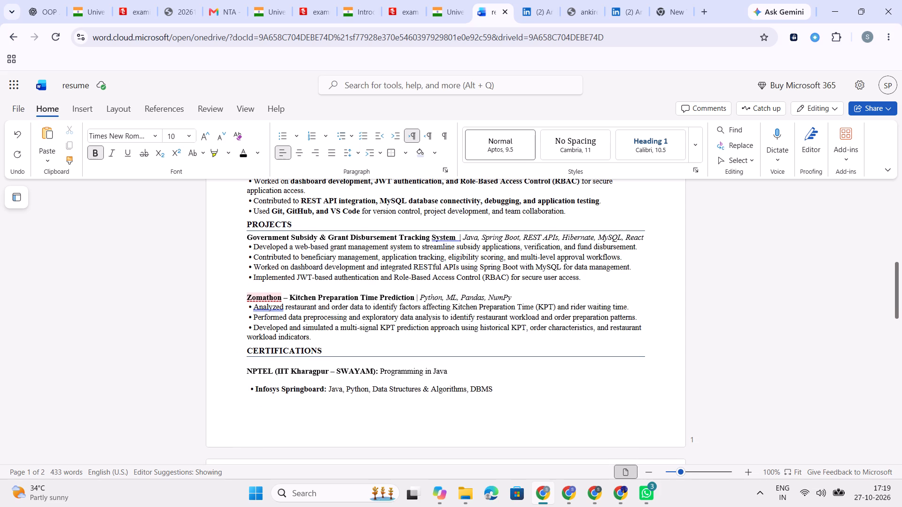
Set the line spacing of the four certification entries, from NPTEL to Spoken Tutorial, to 1.
click(267, 375)
click(259, 381)
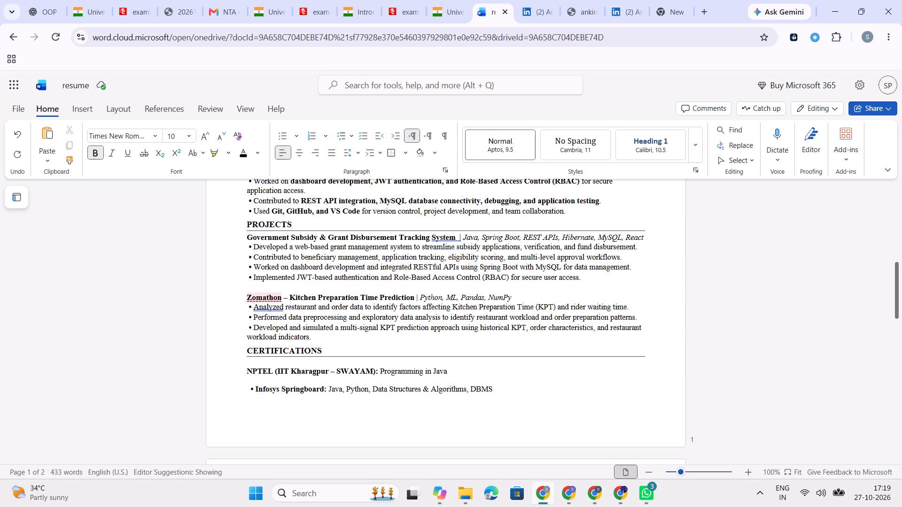
click(249, 381)
scroll(353, 372, down, 1)
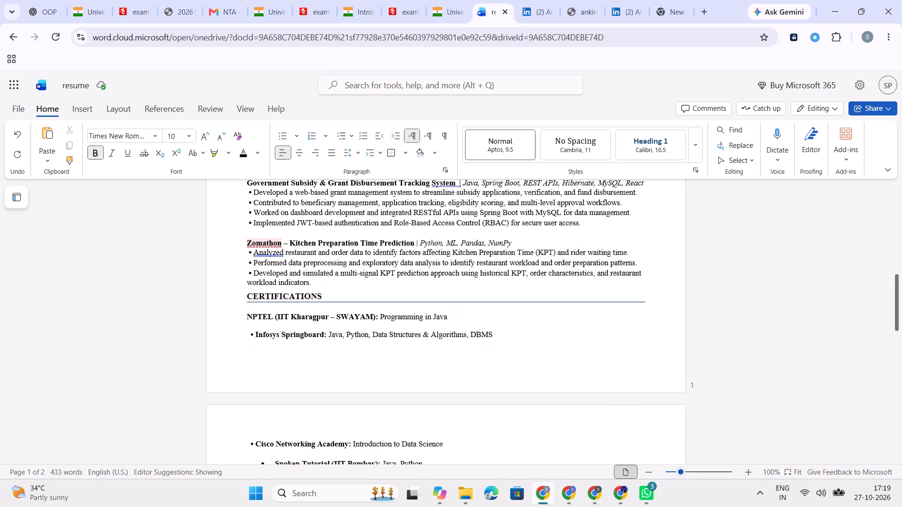
scroll(401, 411, down, 1)
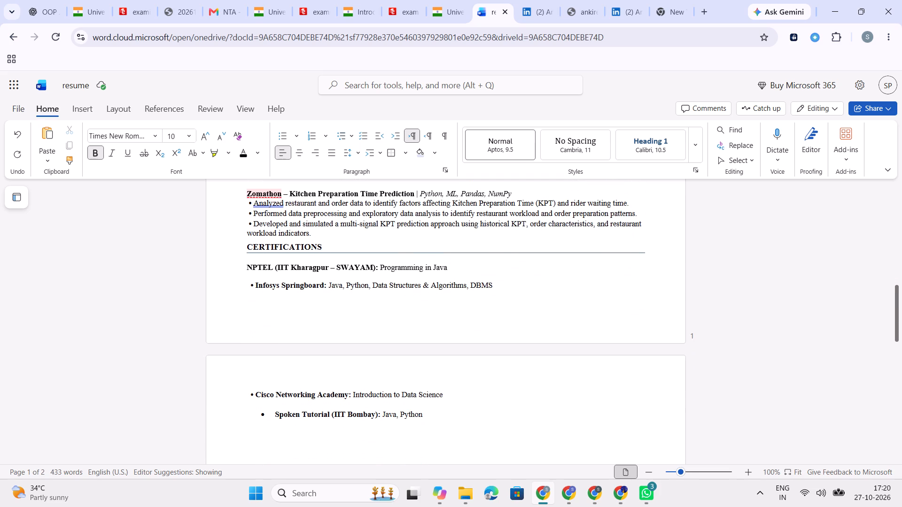
click(253, 283)
click(437, 274)
drag(248, 262, 437, 432)
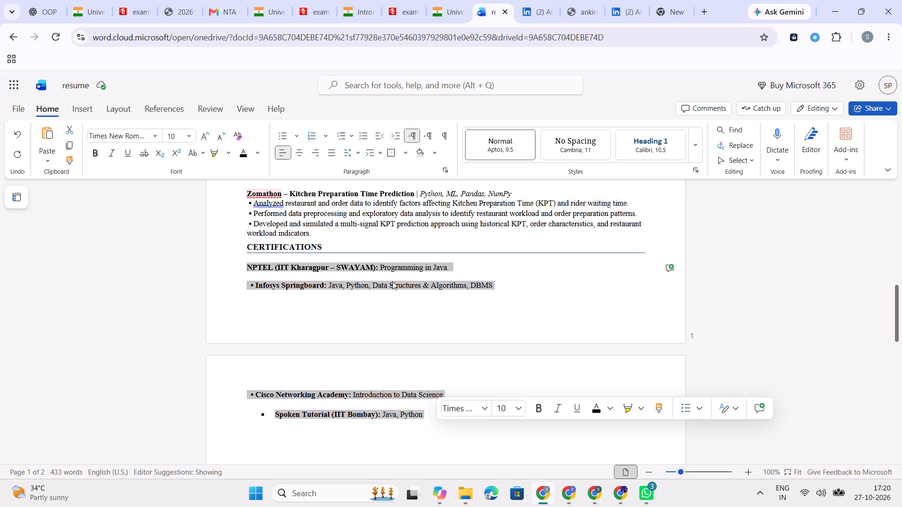
click(355, 149)
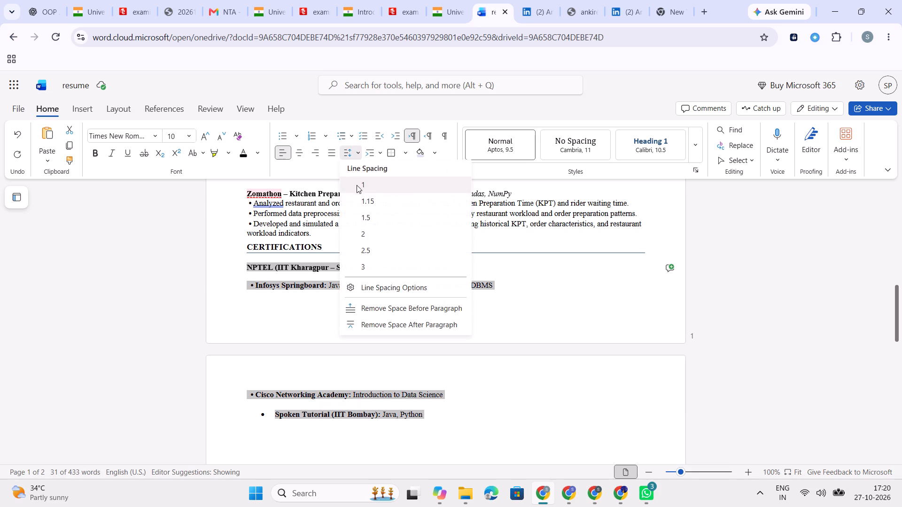
click(359, 186)
click(339, 287)
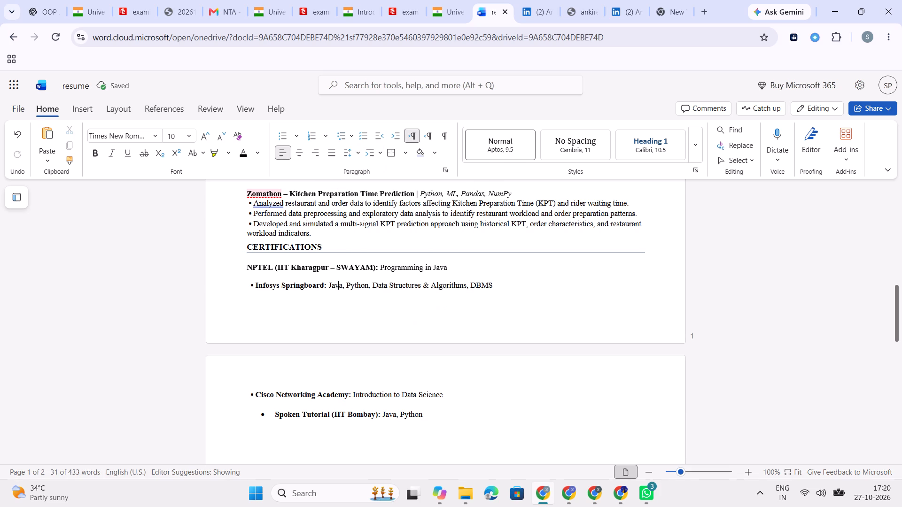
Remove the leading space before the "Cisco Networking Academy" bullet, keeping the entry on its own line below Infosys Springboard.
click(251, 399)
key(BackSpace)
key(BackSpace)
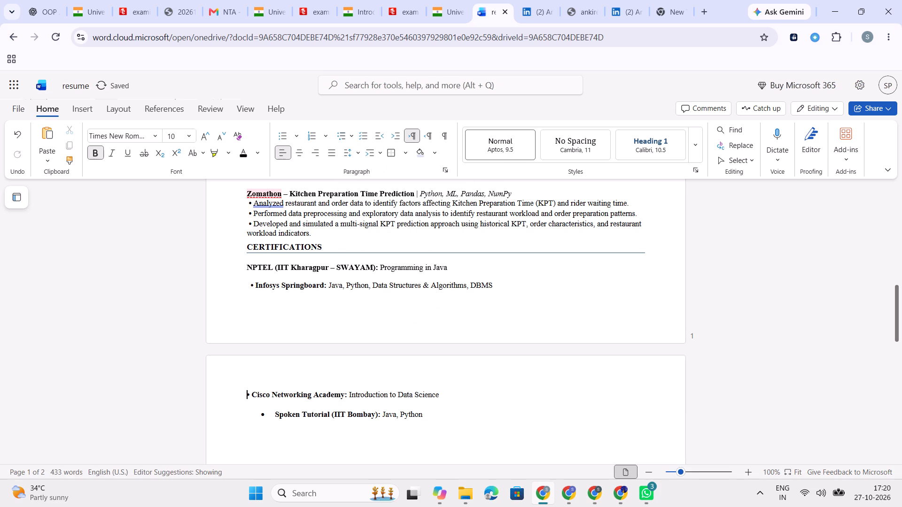
key(BackSpace)
key(Return)
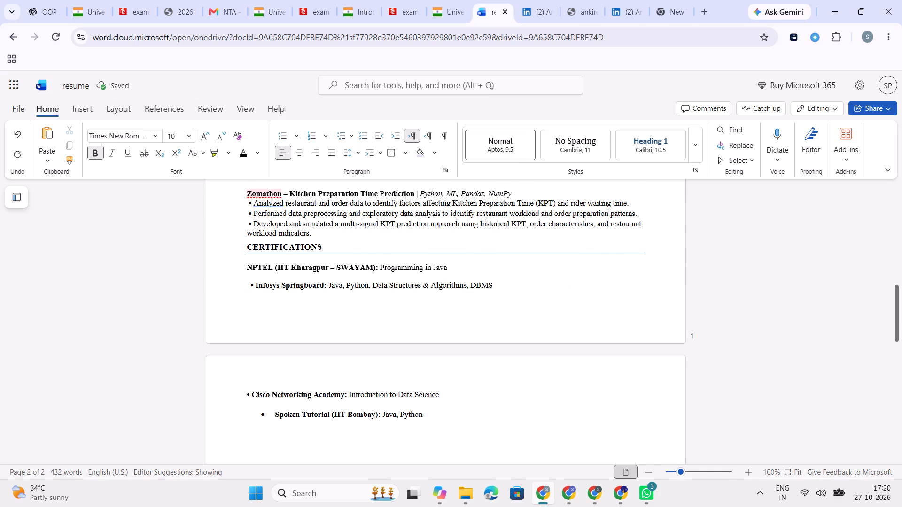
Review the resume from the certifications back up to the name header.
scroll(251, 399, up, 4)
scroll(266, 350, up, 1)
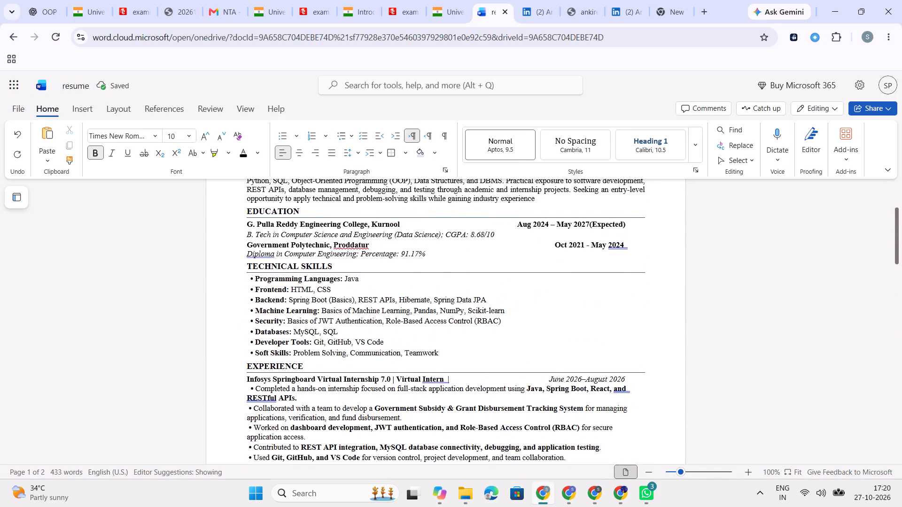
scroll(341, 330, up, 1)
scroll(358, 284, right, 1)
scroll(526, 293, up, 1)
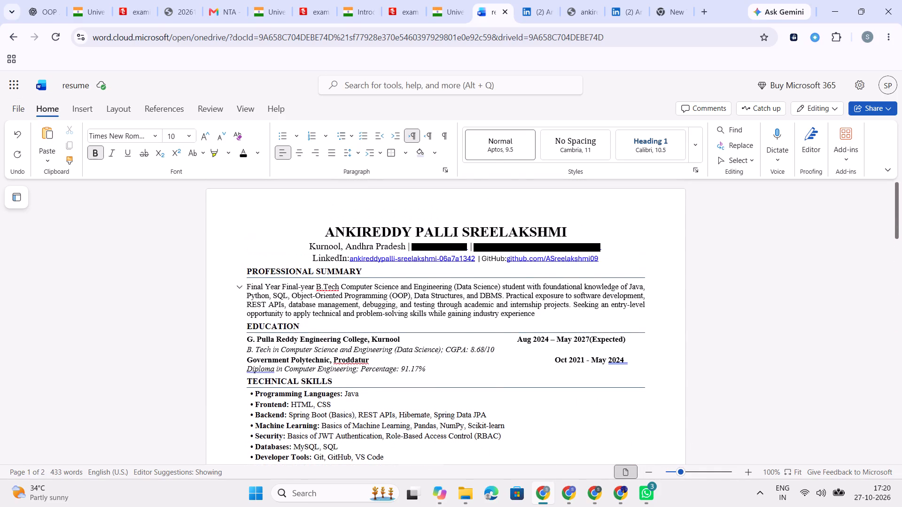
click(457, 233)
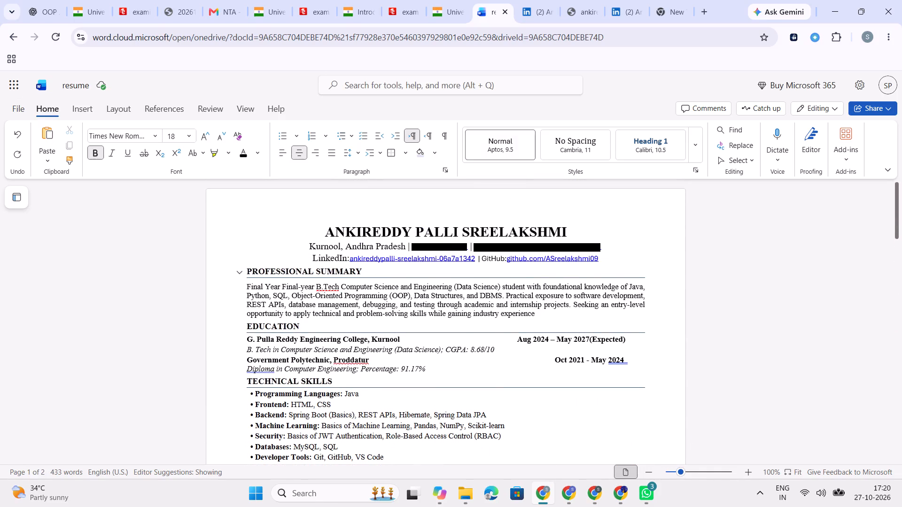
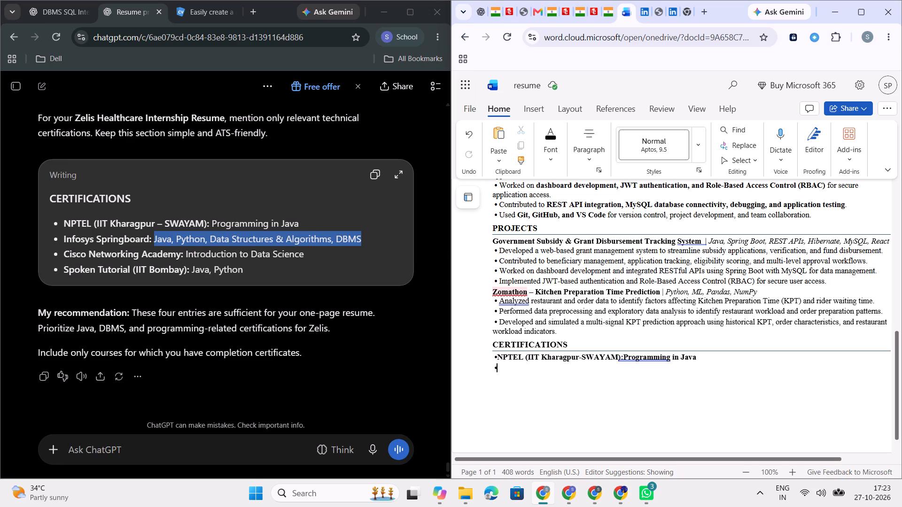
key(ctrl+v)
click(496, 372)
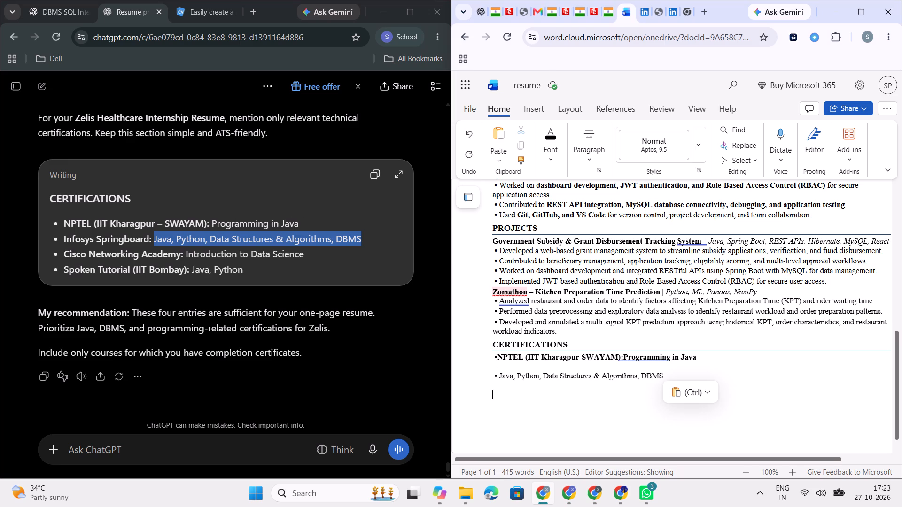
click(355, 268)
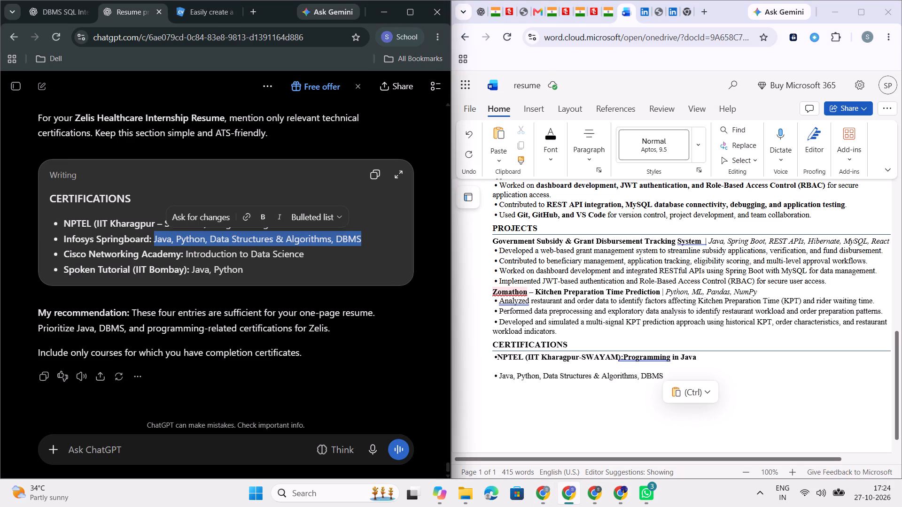
Remove the bullet and blank line before the pasted course list, placing it directly below the NPTEL entry.
click(539, 386)
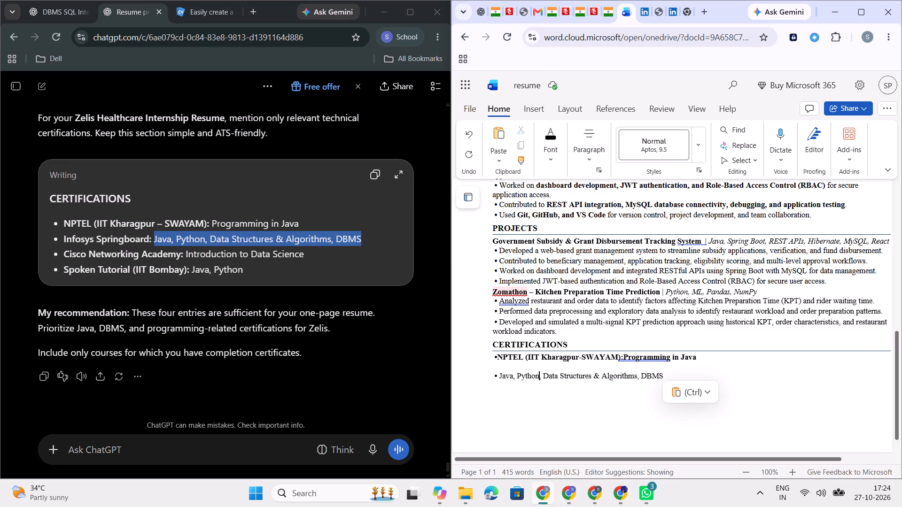
click(499, 375)
key(BackSpace)
key(BackSpace)
key(BackSpace)
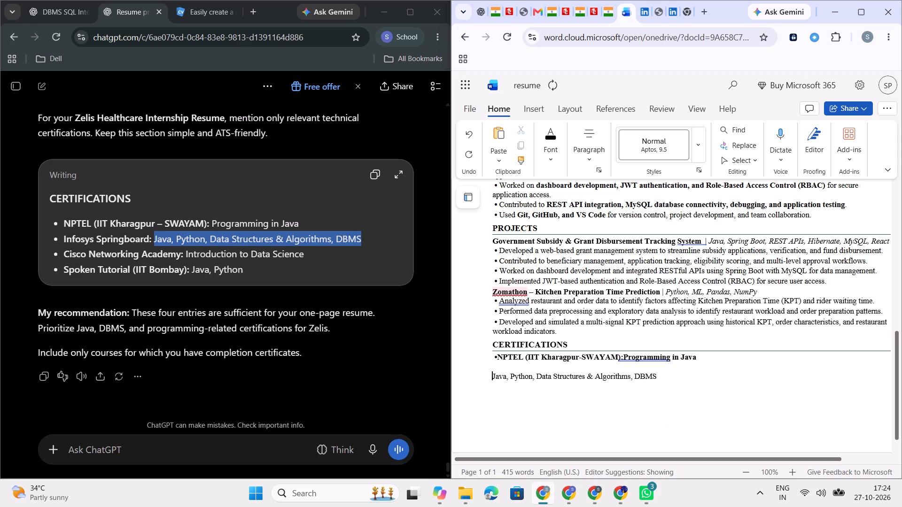
key(BackSpace)
key(Return)
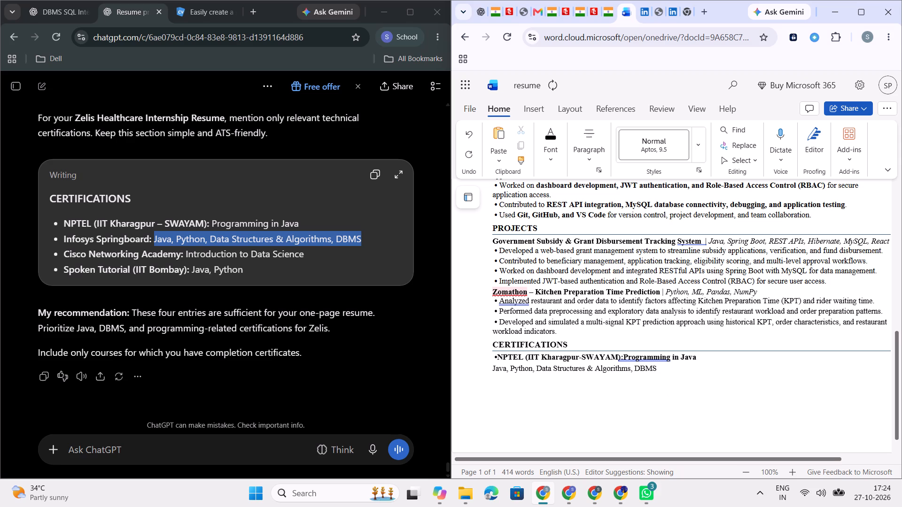
Copy the bullet of the NPTEL certification entry and insert one space between that bullet and "NPTEL".
click(493, 357)
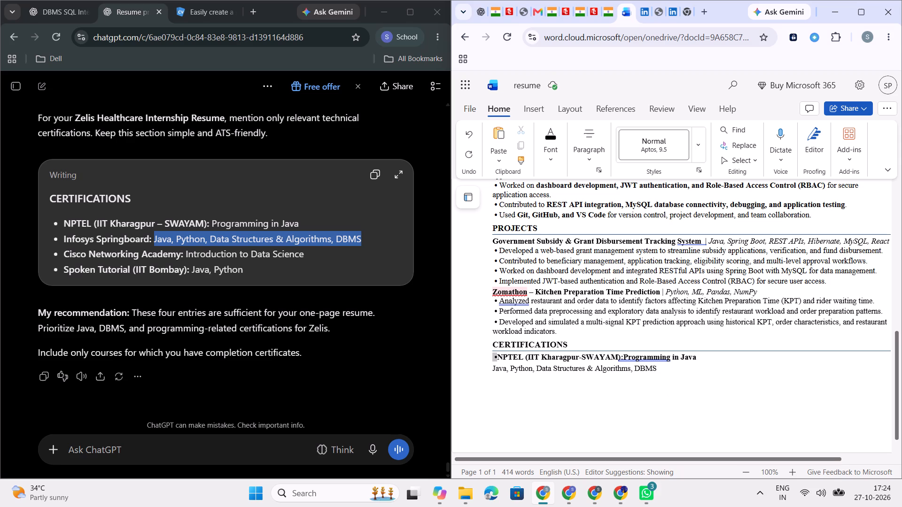
key(ctrl+c)
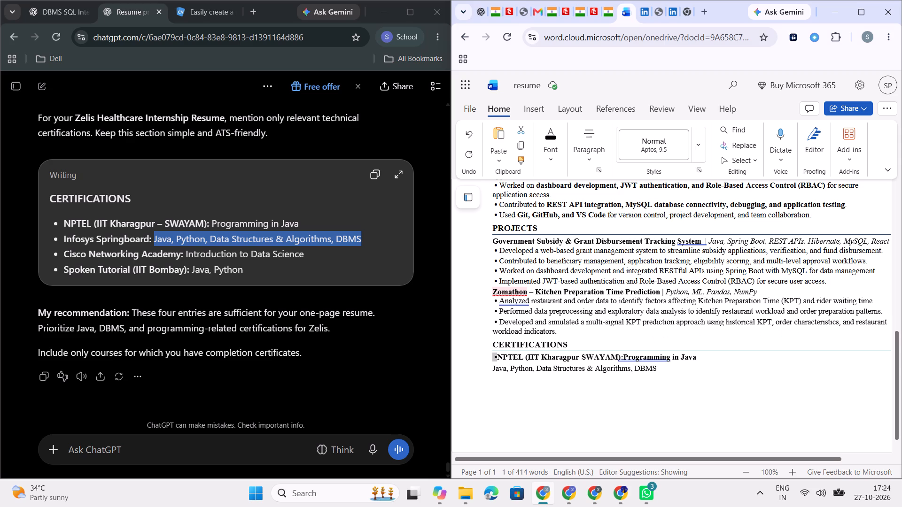
key(space)
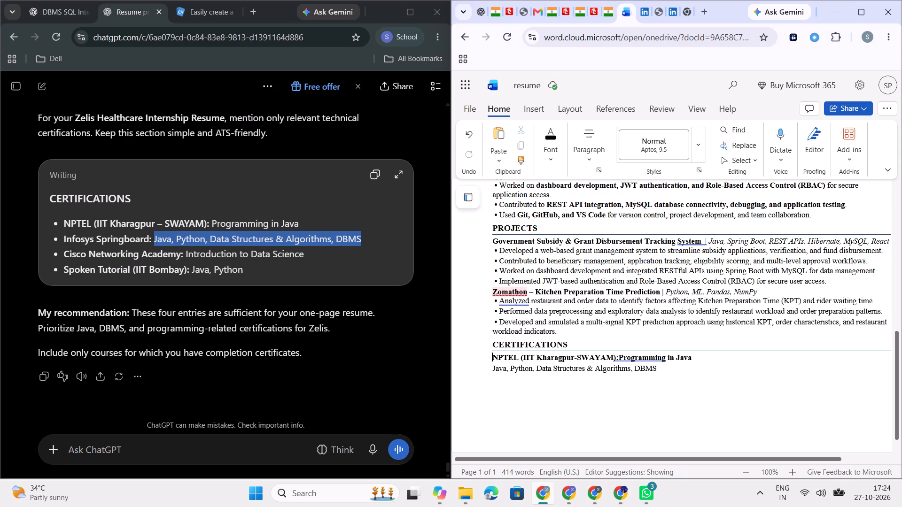
key(ctrl+z)
click(499, 361)
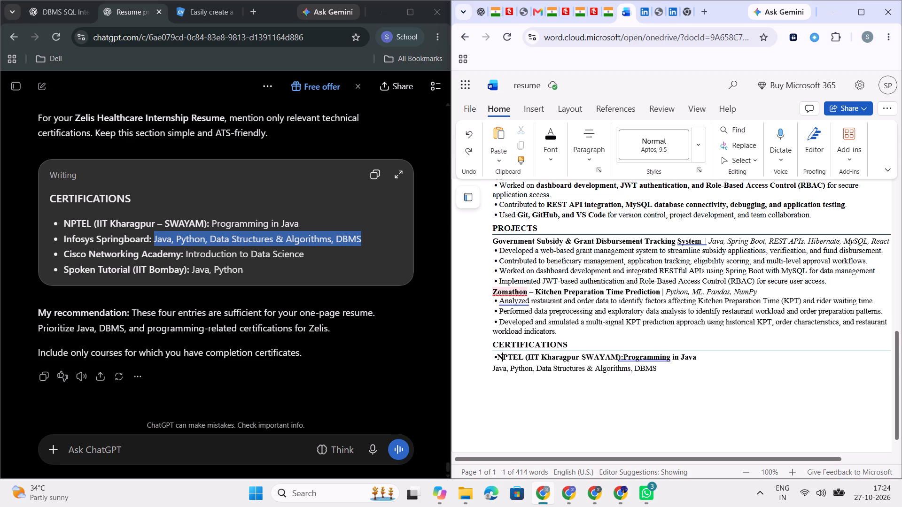
key(Left)
key(space)
Paste the bullet before the "Java, Python, Data Structures & Algorithms, DBMS" line and insert "Infosys Springboard:" ahead of the course list.
click(495, 368)
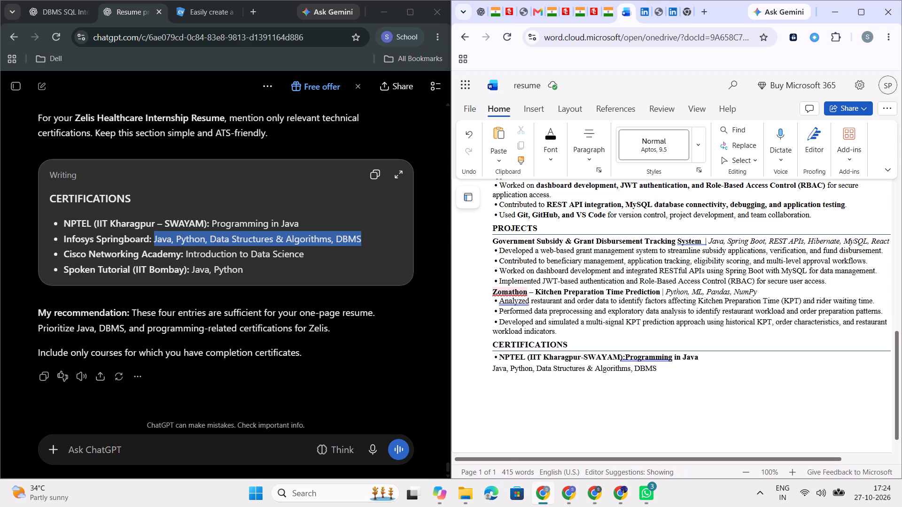
key(Left)
key(ctrl+v)
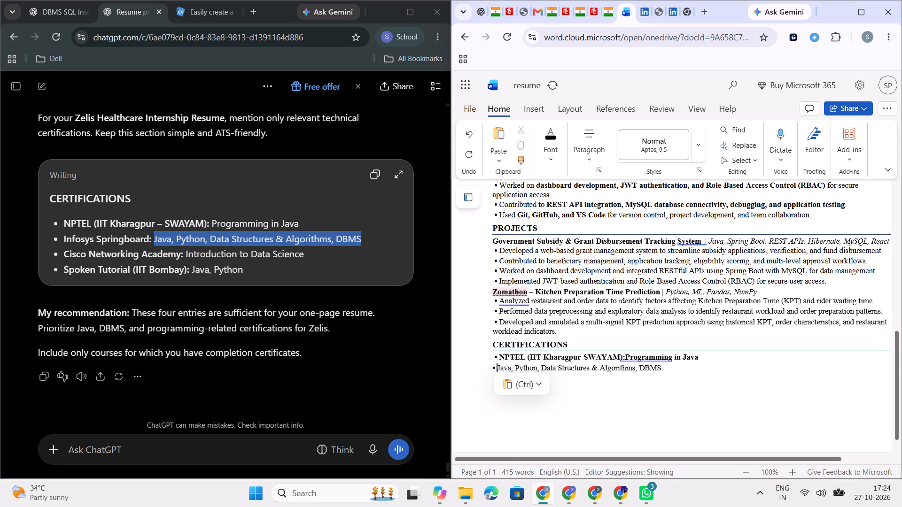
key(space)
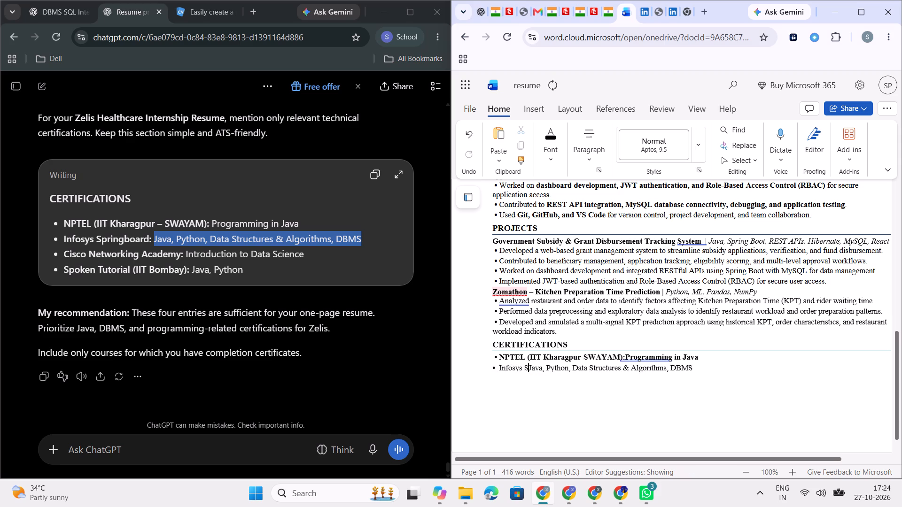
text(pring)
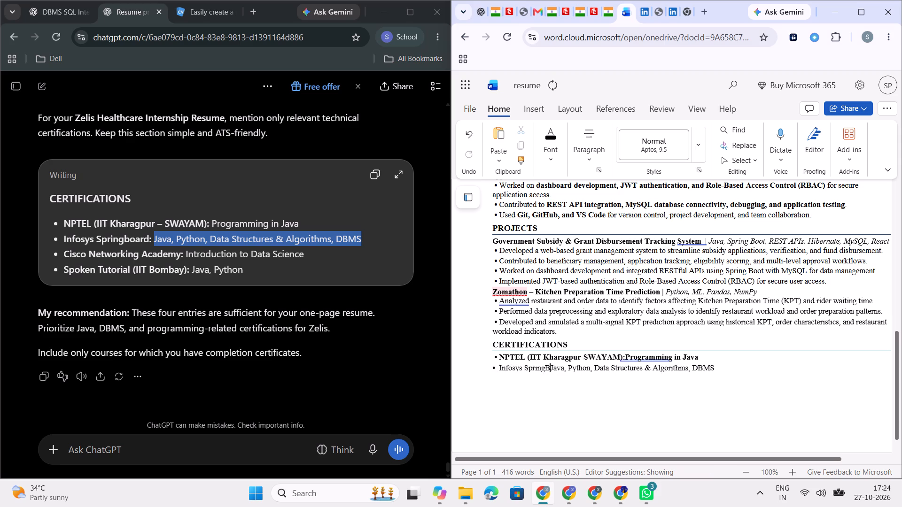
key(BackSpace)
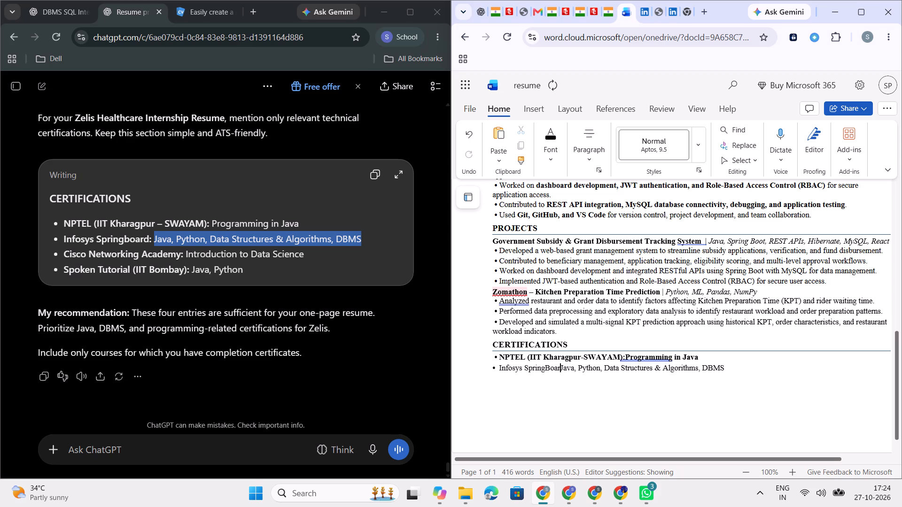
key(BackSpace)
key(BackSpace)
key(BackSpace)
key(BackSpace)
text(board)
key(shift+colon)
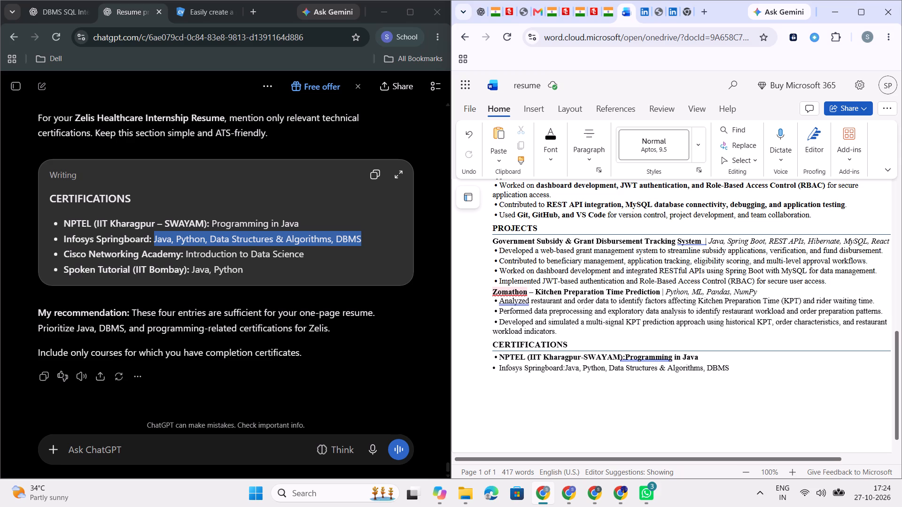
Make "Infosys Springboard" bold in the second certification entry.
drag(498, 371, 562, 367)
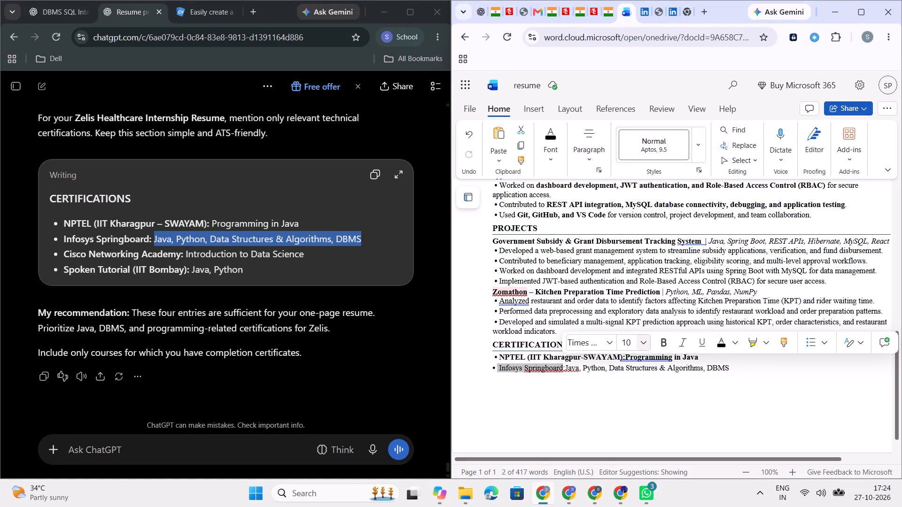
click(661, 348)
click(559, 391)
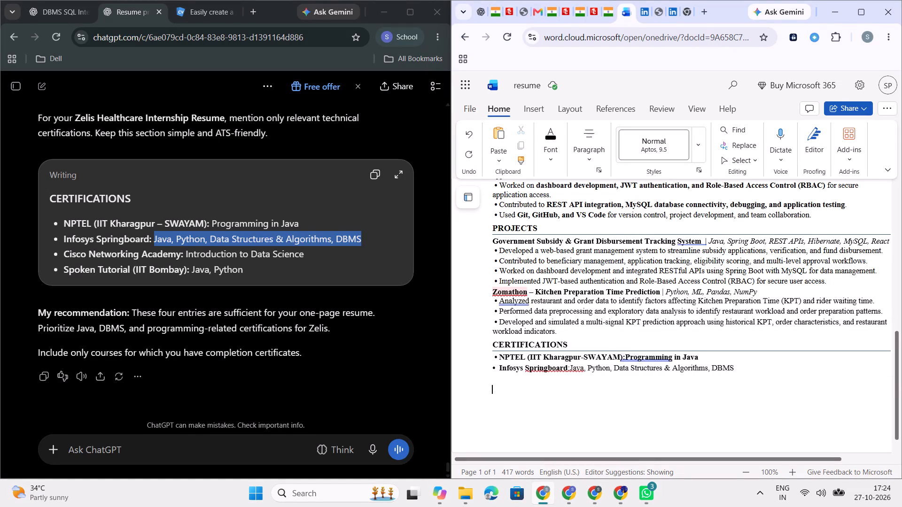
Remove the bold formatting from "Programming in Java" in the NPTEL entry.
drag(702, 361, 626, 357)
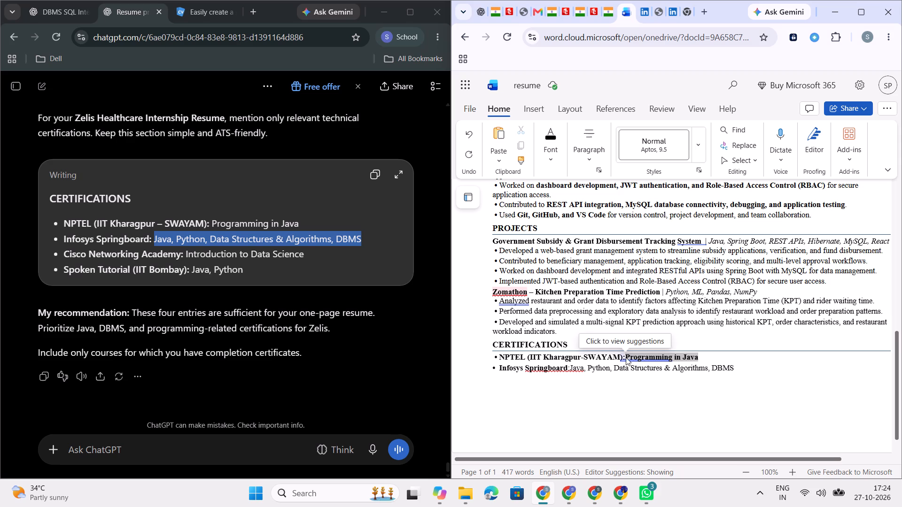
drag(626, 357, 626, 357)
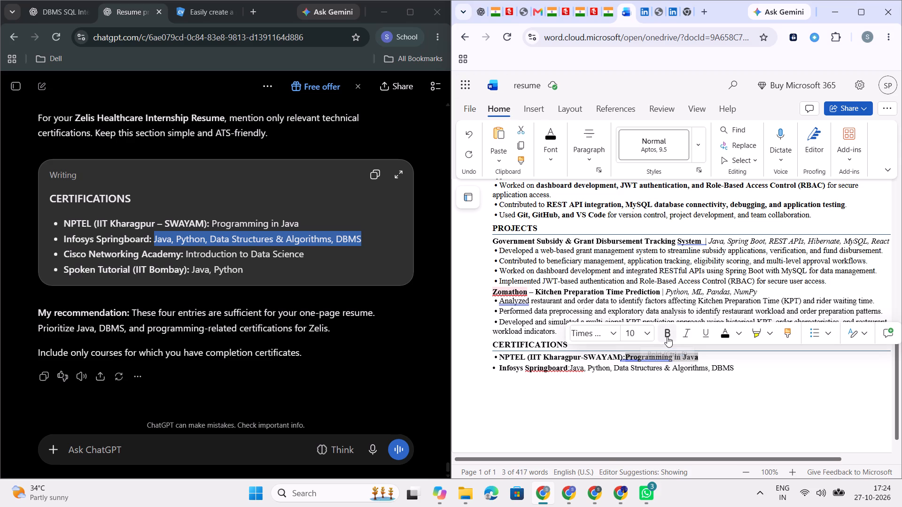
click(667, 337)
Make the colon after "Infosys Springboard" bold.
click(569, 367)
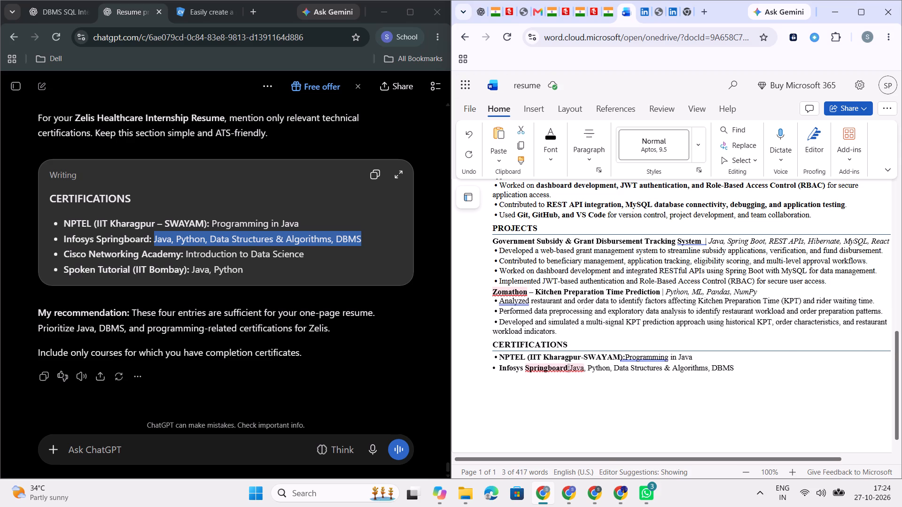
click(661, 346)
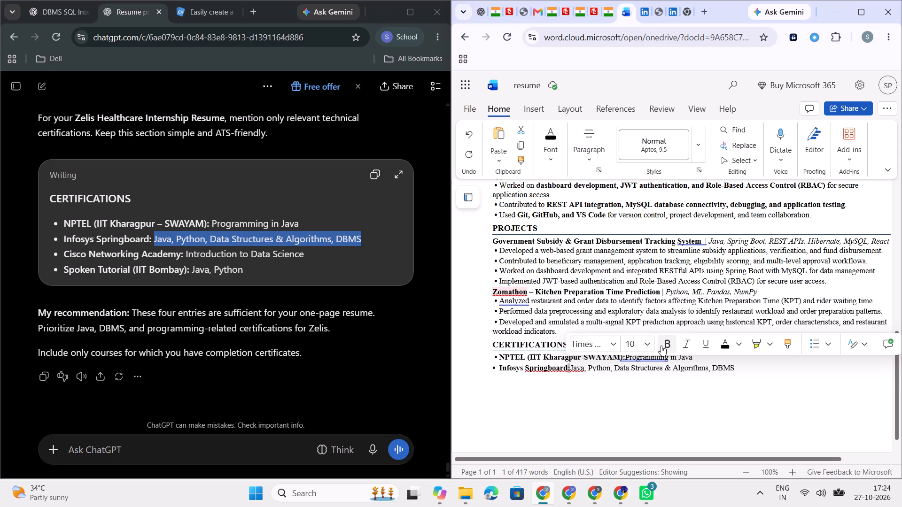
click(582, 404)
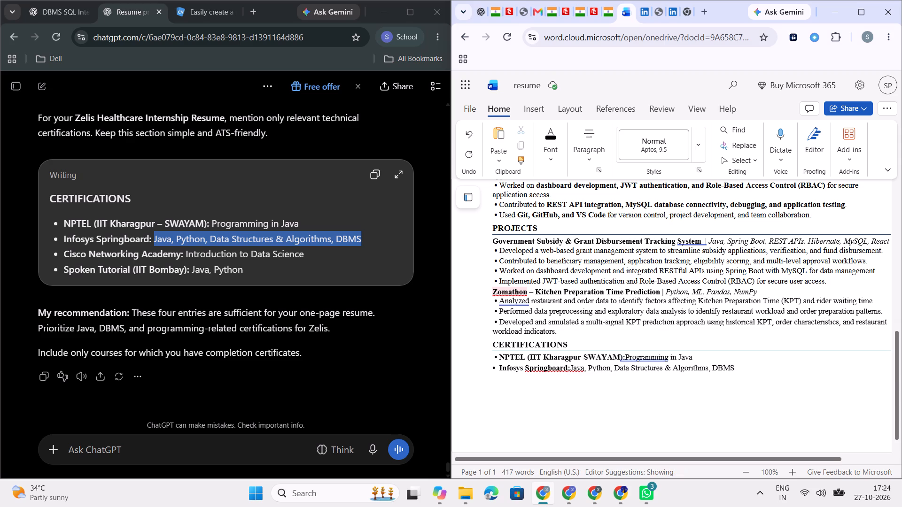
Start a new line below the Infosys Springboard entry, and leave one space before and one after that entry's bullet.
click(740, 367)
key(Return)
double_click(486, 368)
key(space)
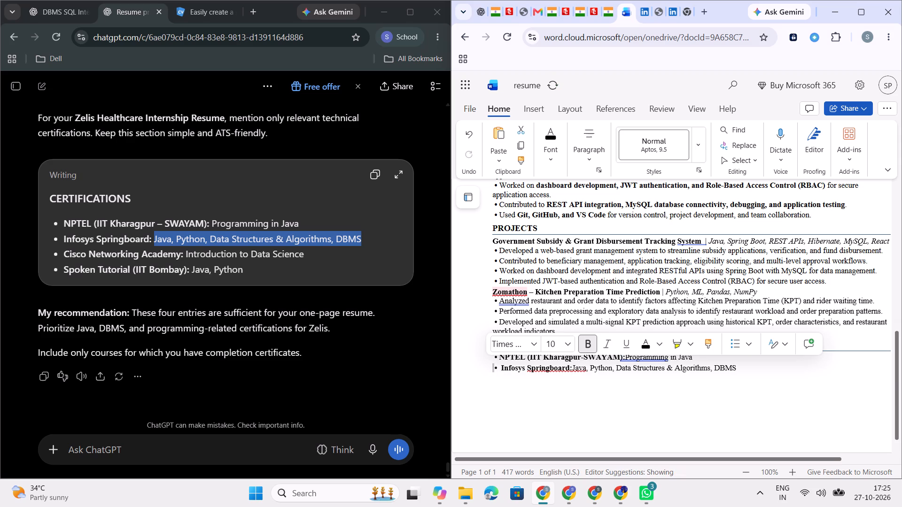
click(504, 368)
key(Left)
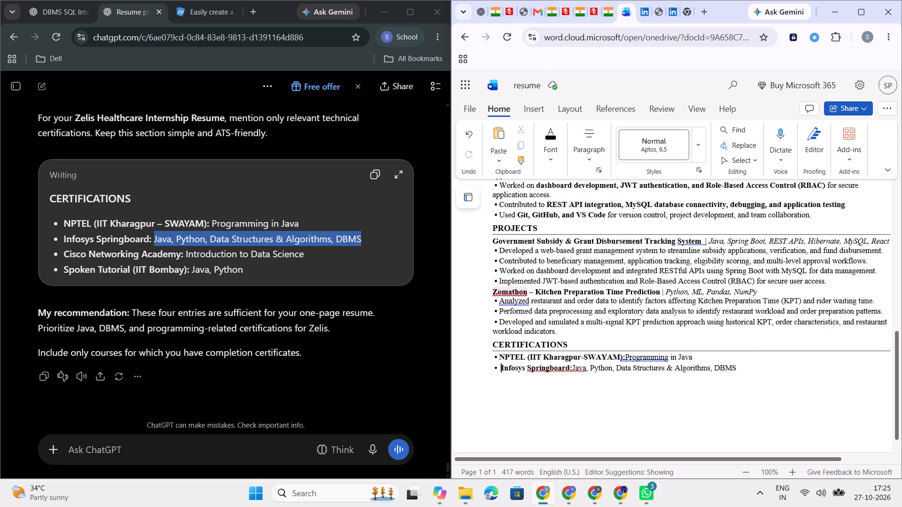
key(BackSpace)
drag(492, 369, 500, 369)
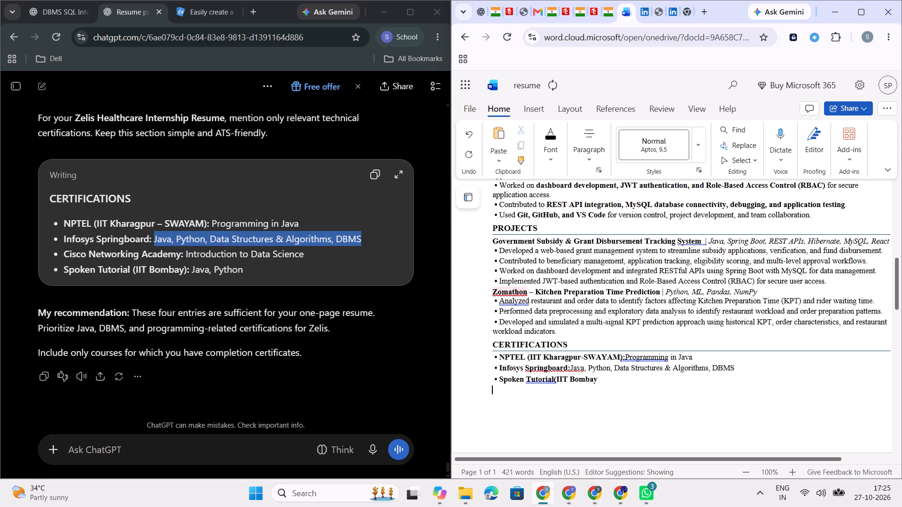
click(605, 381)
key(shift+parenright)
key(shift+colon)
Complete the Spoken Tutorial entry with the courses "Java,Python" after its colon.
text(ava)
key(space)
key(BackSpace)
key(BackSpace)
key(BackSpace)
key(BackSpace)
key(BackSpace)
text(ava)
key(BackSpace)
text(ython)
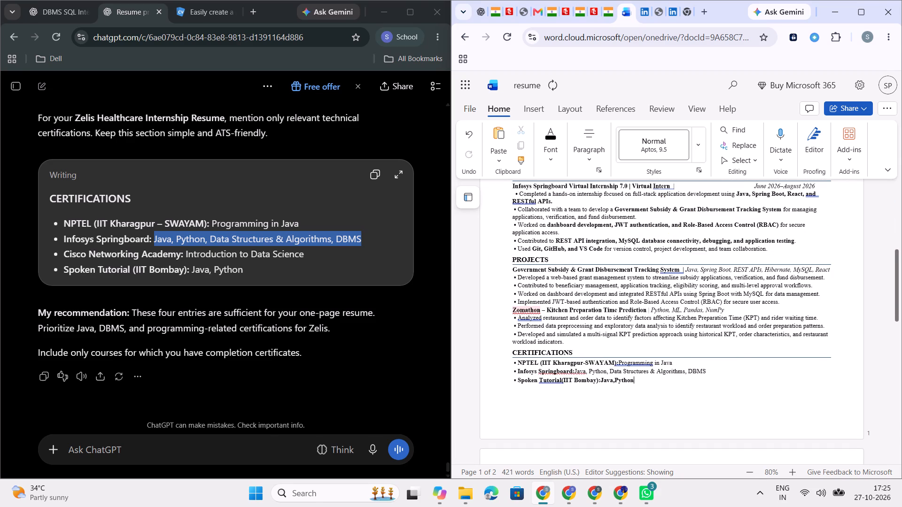
Remove the bold formatting from "Java,Python" in the Spoken Tutorial entry.
click(633, 385)
drag(638, 384, 601, 378)
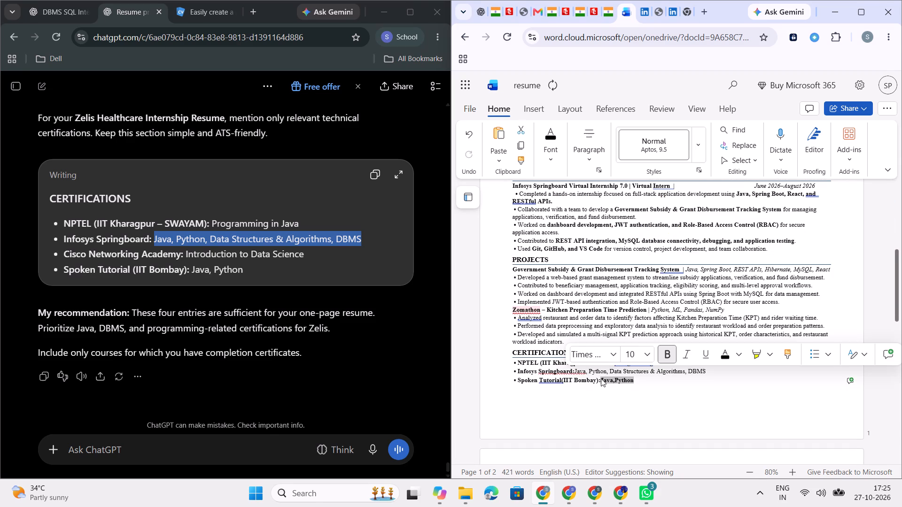
click(666, 356)
click(632, 382)
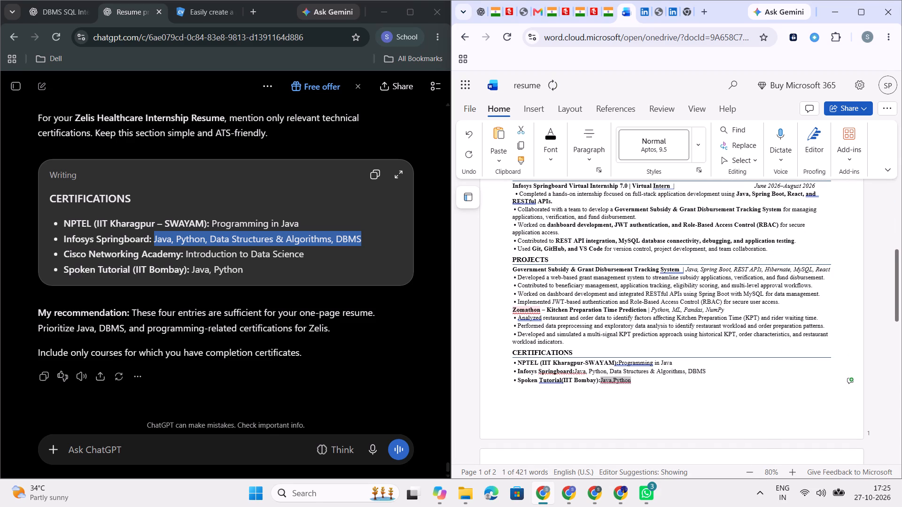
click(537, 430)
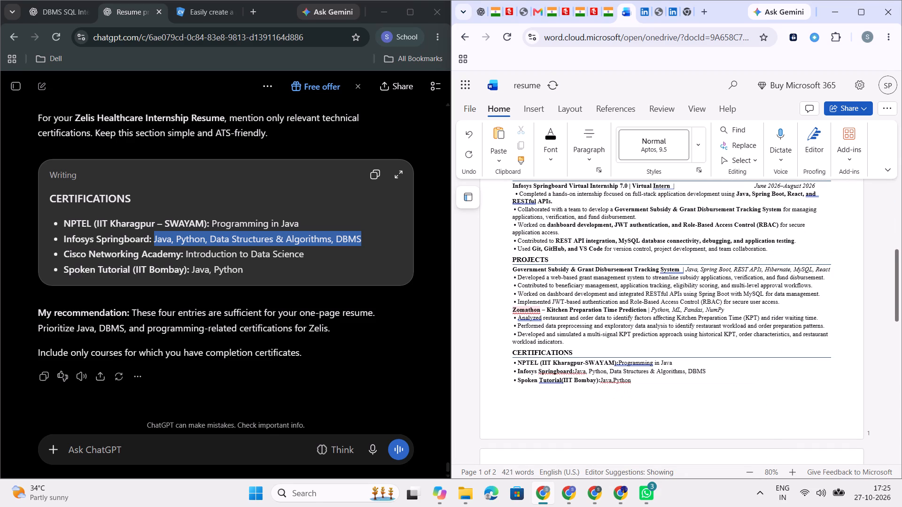
click(640, 381)
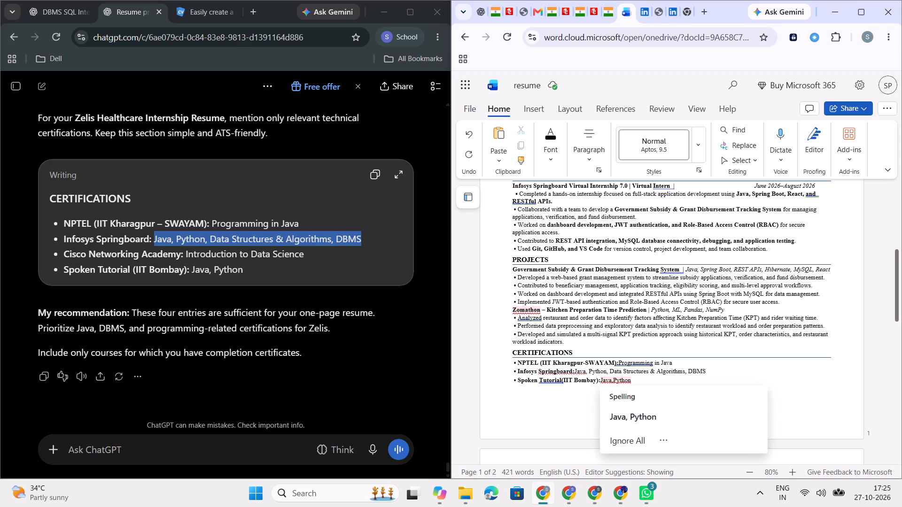
Insert the missing spaces after the colons of the three certification entries, before "(IIT Bombay)", and after the comma between Java and Python.
click(618, 365)
click(618, 365)
key(space)
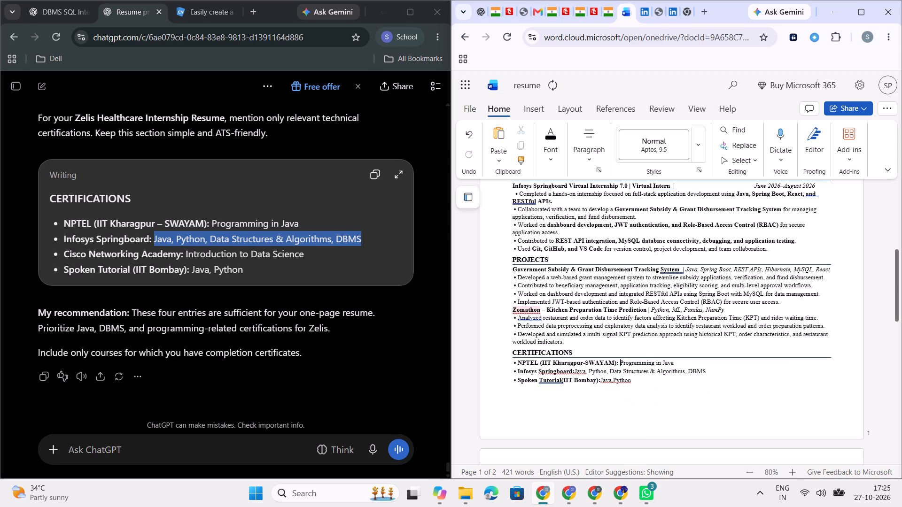
click(562, 384)
key(space)
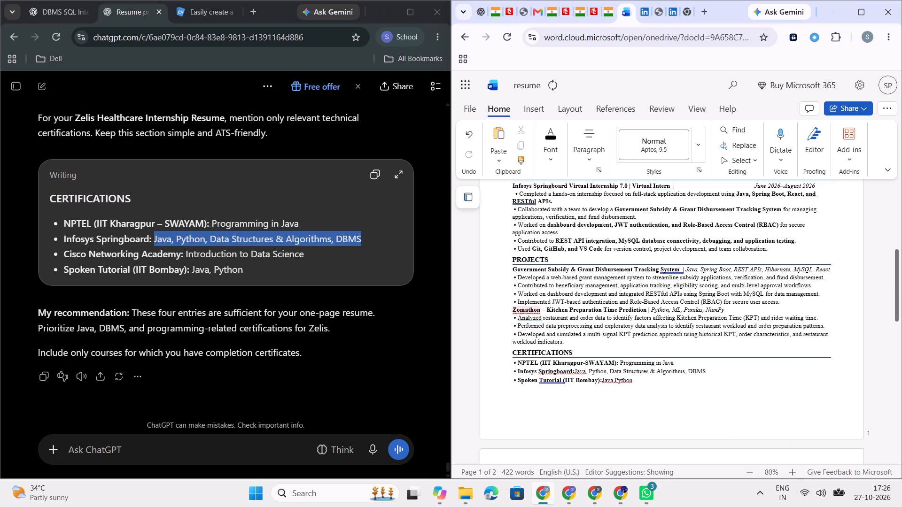
click(603, 382)
key(Left)
key(space)
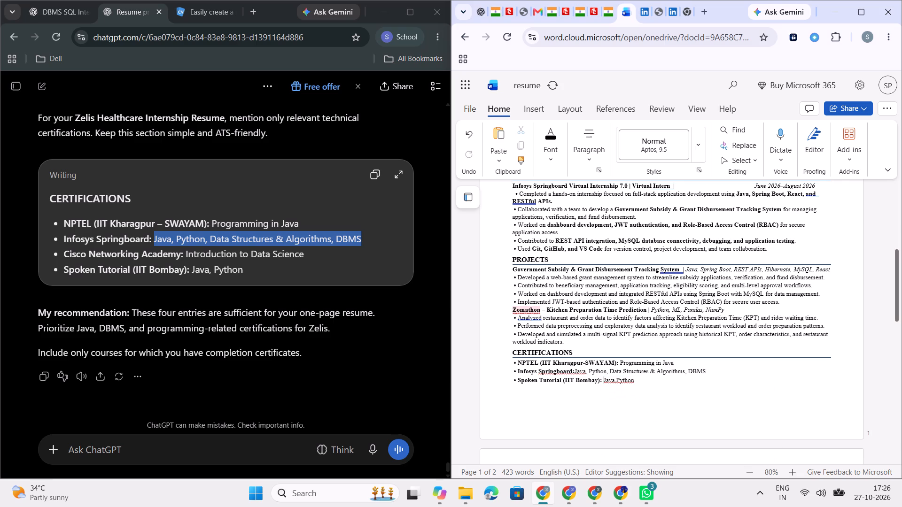
click(572, 372)
key(Right)
key(space)
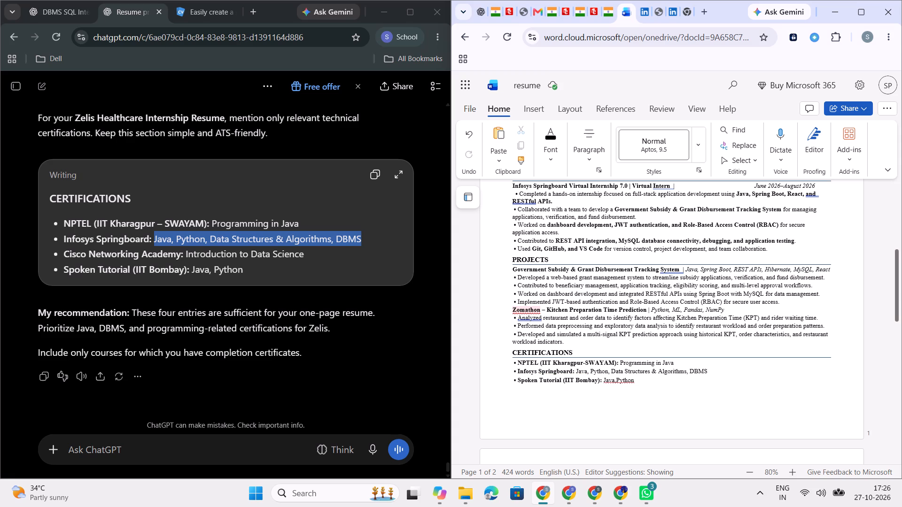
click(615, 383)
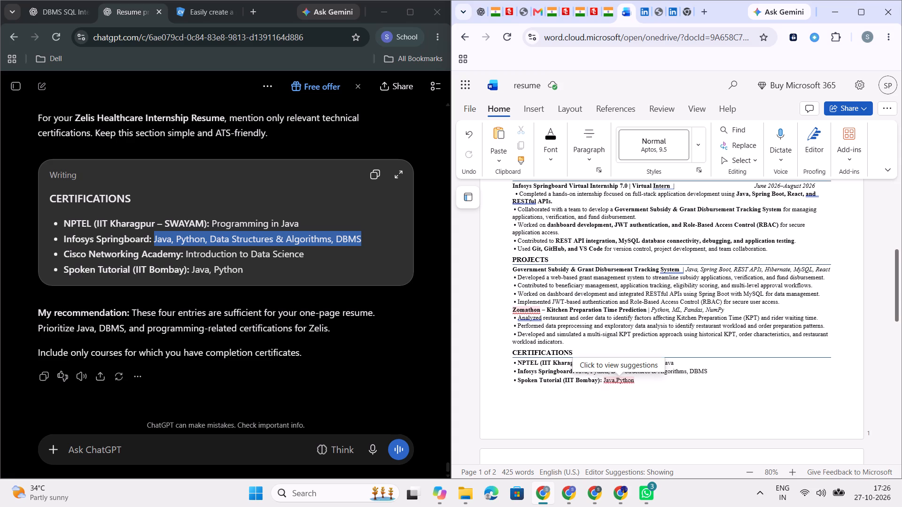
key(Right)
key(space)
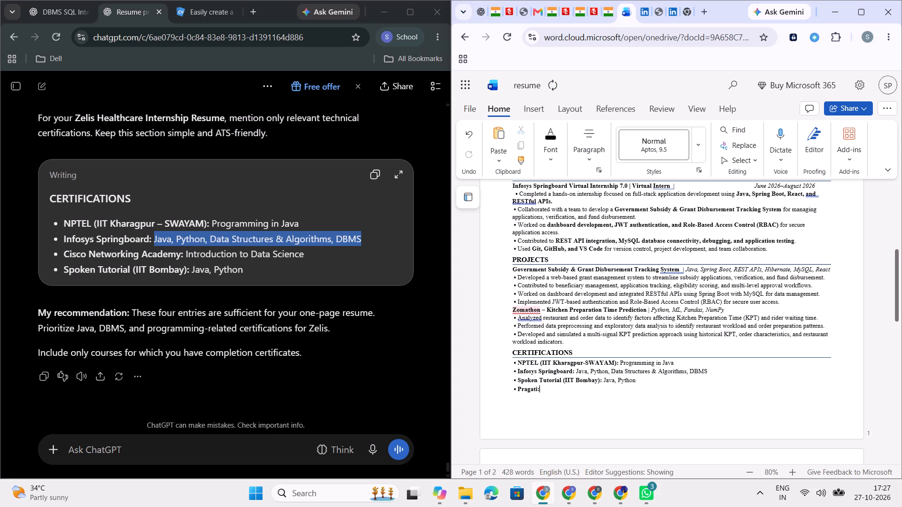
key(space)
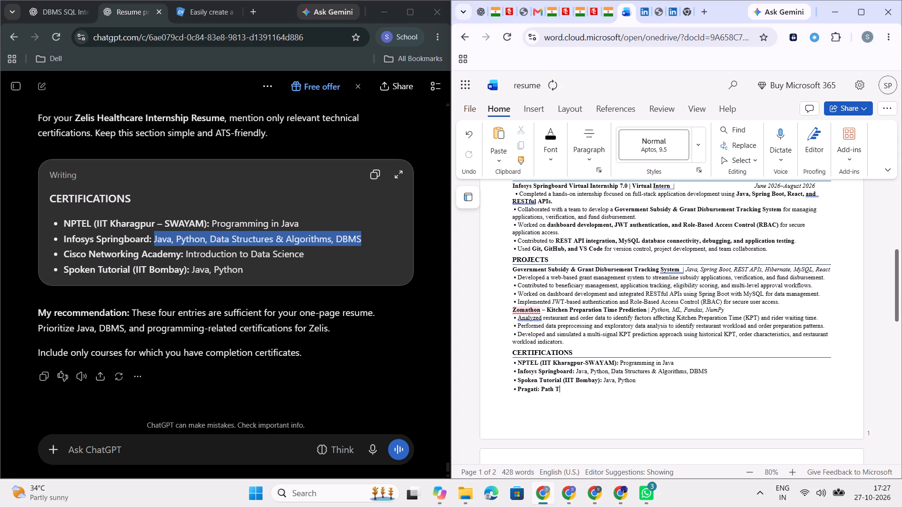
key(BackSpace)
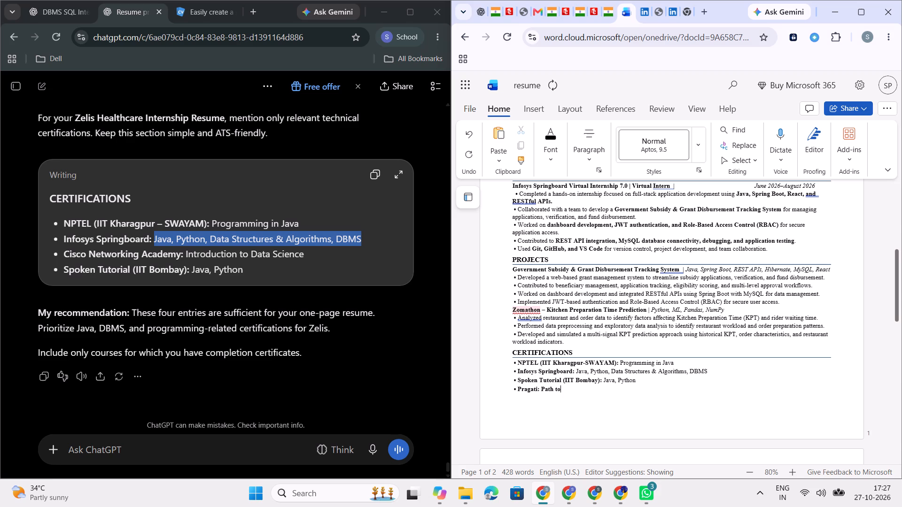
text(uture)
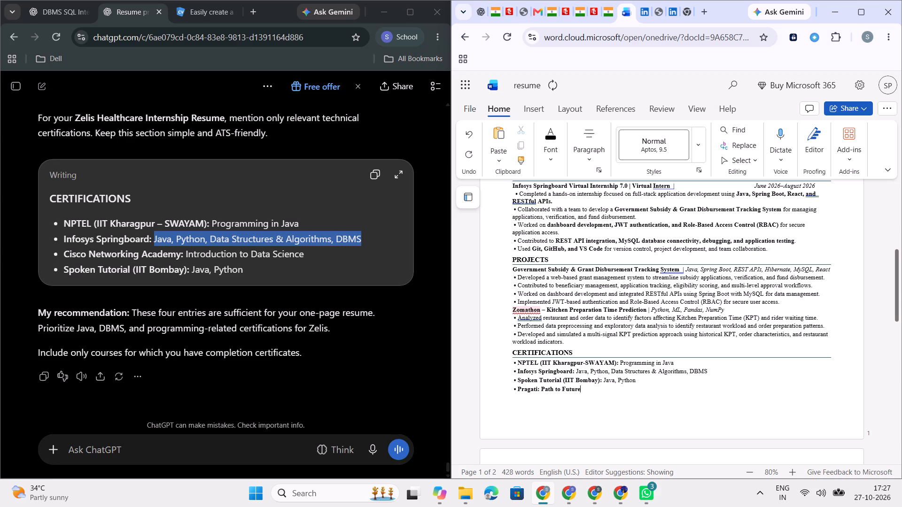
key(shift+parenleft)
key(o)
text(hort 5)
key(BackSpace)
key(8)
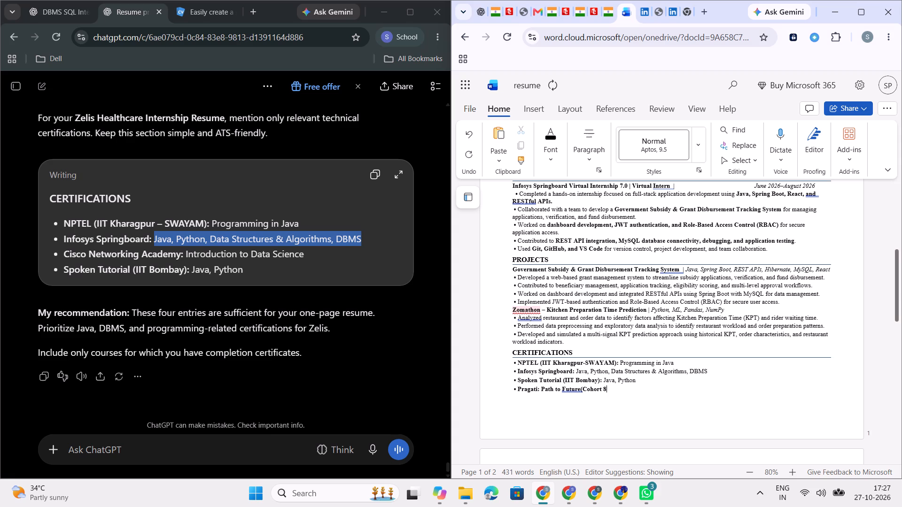
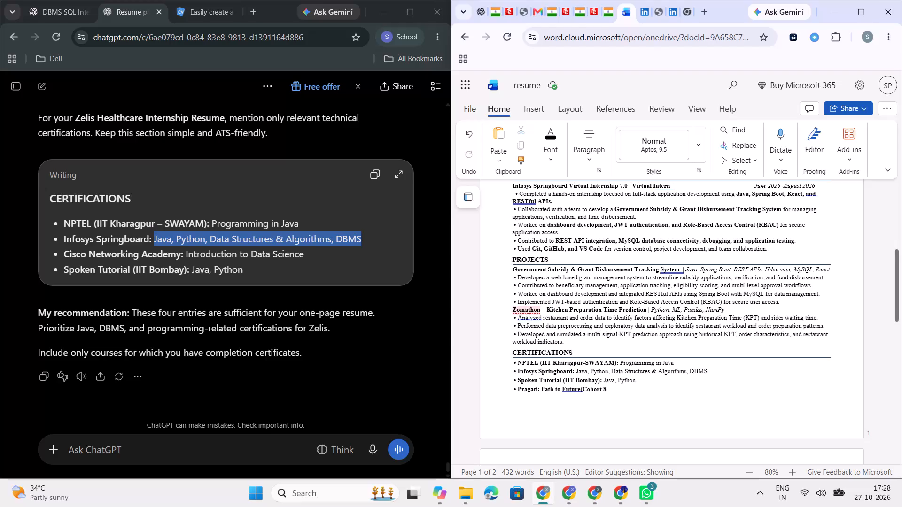
Complete the last certification entry so it reads "Pragati: Path to Future(Cohort 8)- Infosys Springboard".
key(shift+parenright)
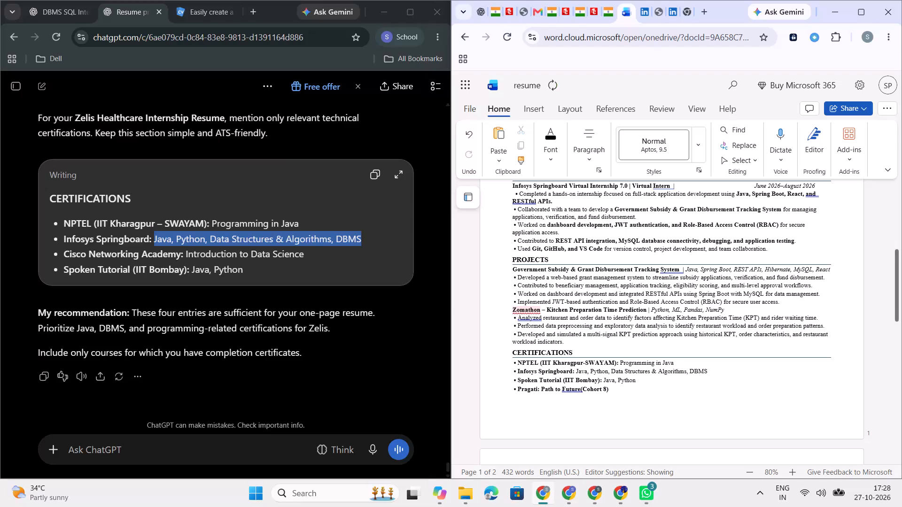
click(635, 390)
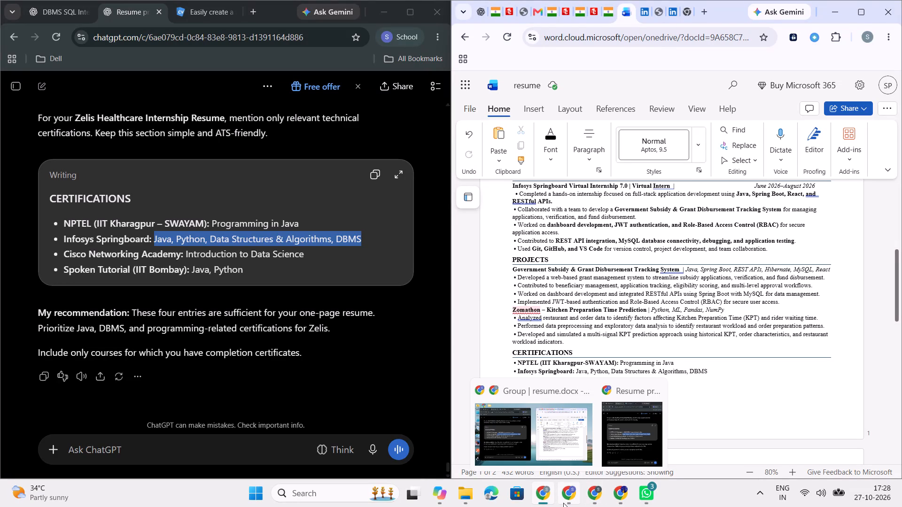
key(minus)
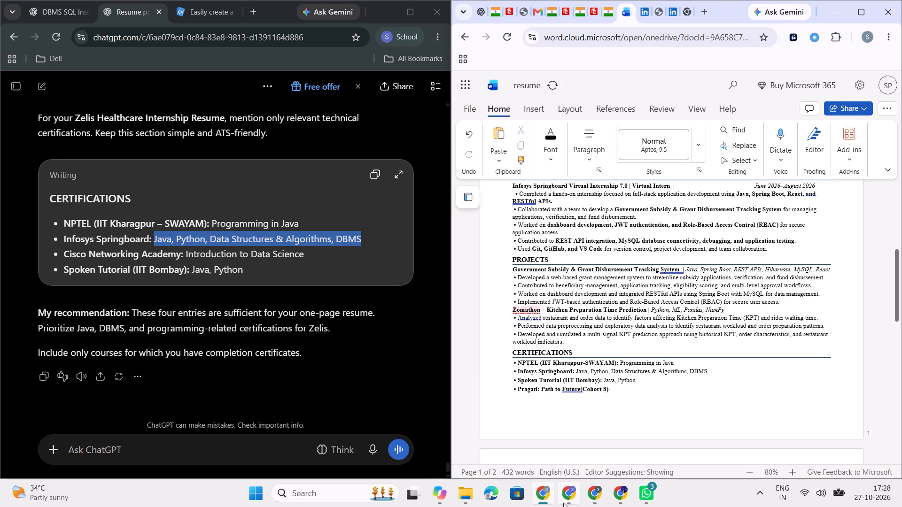
key(i)
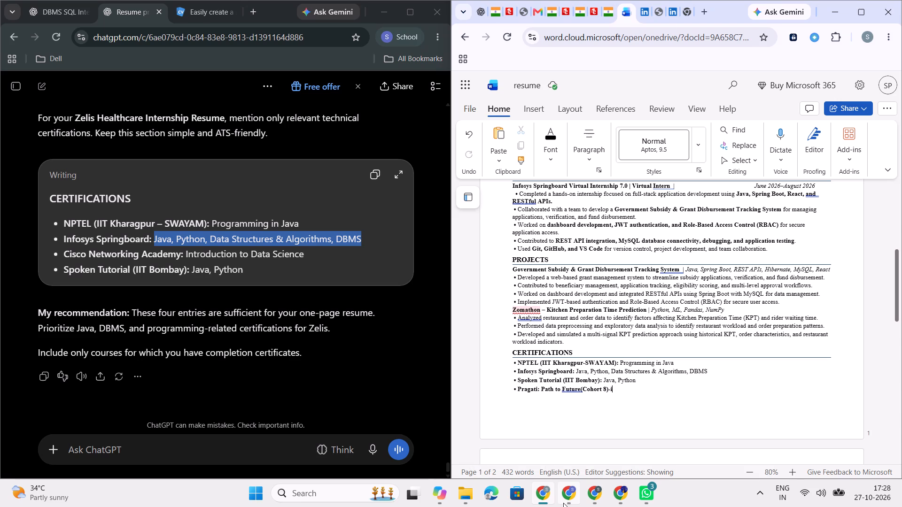
key(BackSpace)
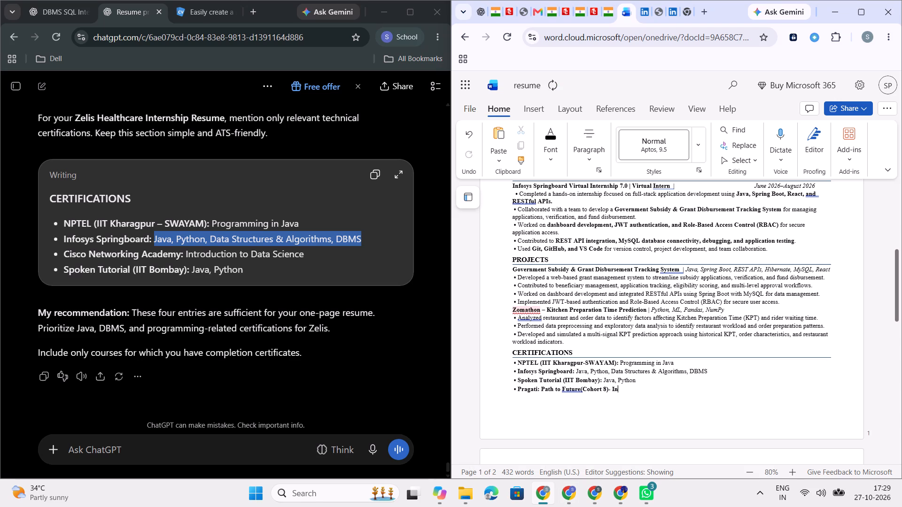
text(fosys)
key(space)
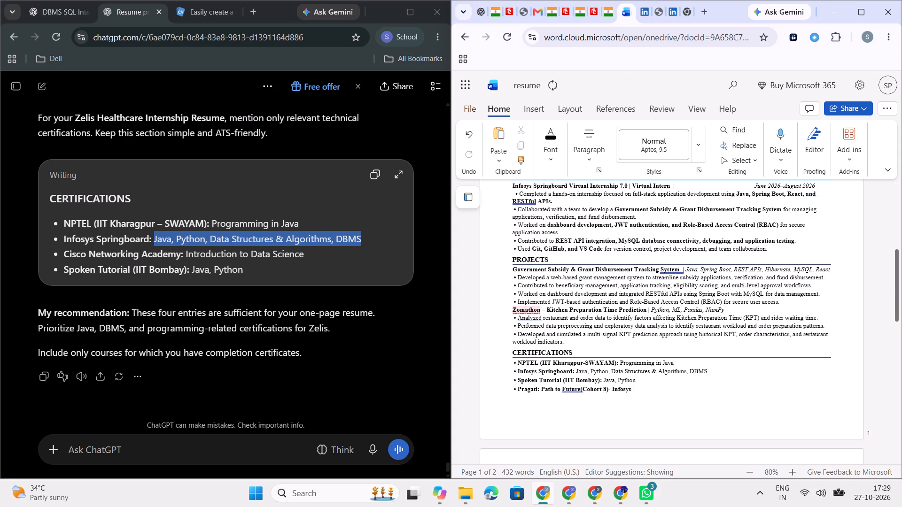
key(s)
text(pringboard)
Remove the bold formatting from "Infosys Springboard" in the Pragati certification entry.
drag(612, 389, 669, 392)
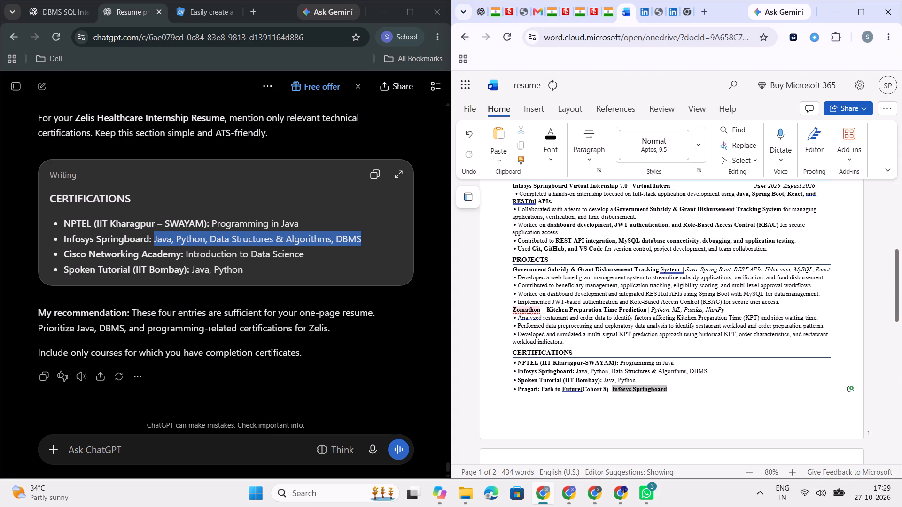
drag(669, 392, 669, 391)
click(666, 370)
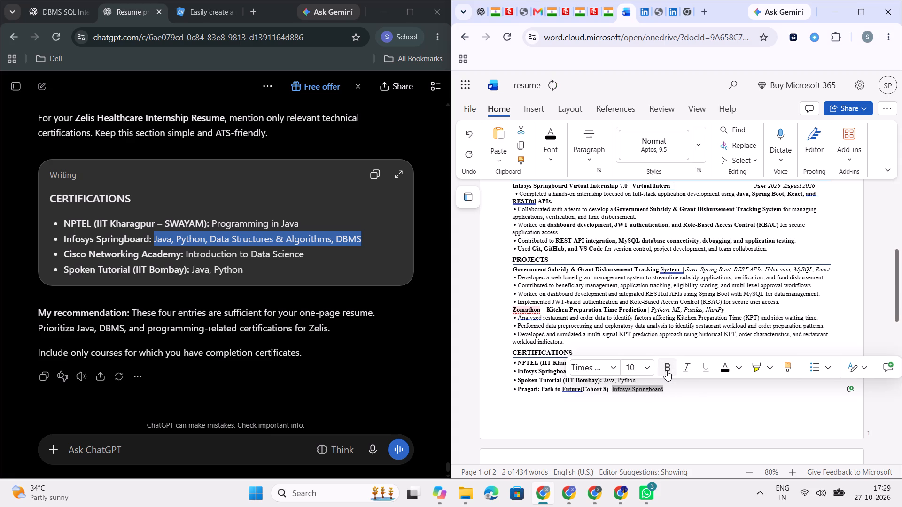
click(575, 387)
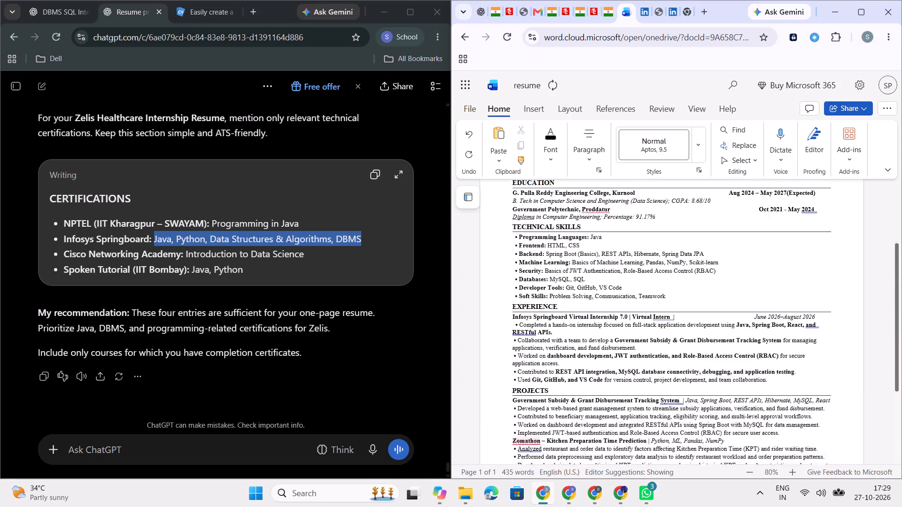
scroll(579, 426, up, 1)
click(865, 17)
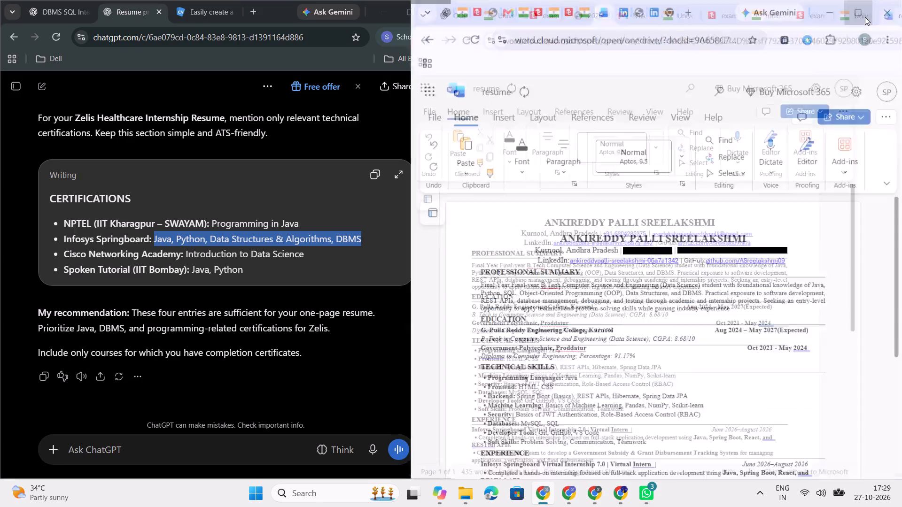
drag(362, 221, 539, 206)
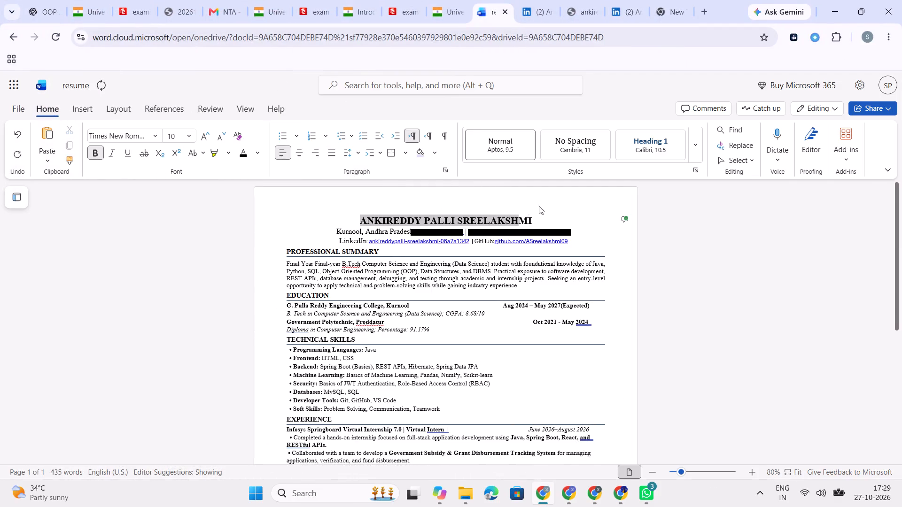
drag(539, 206, 545, 206)
click(186, 139)
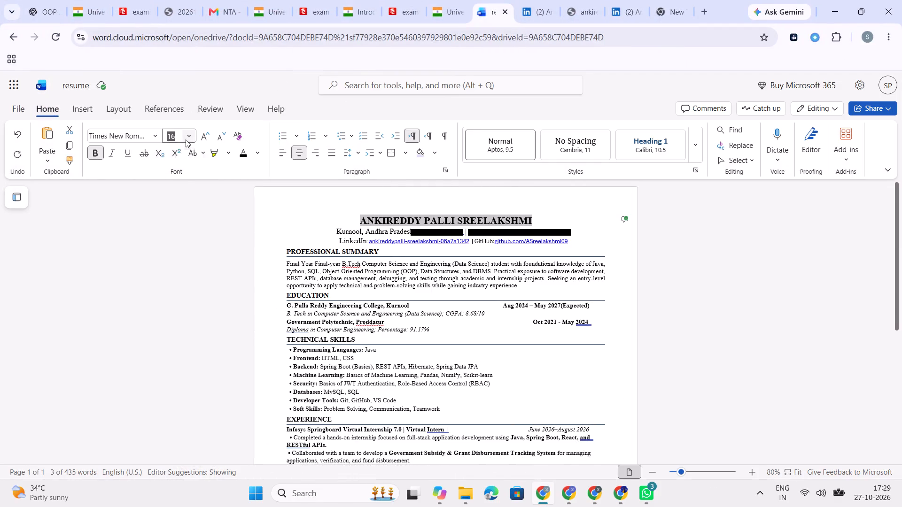
click(179, 265)
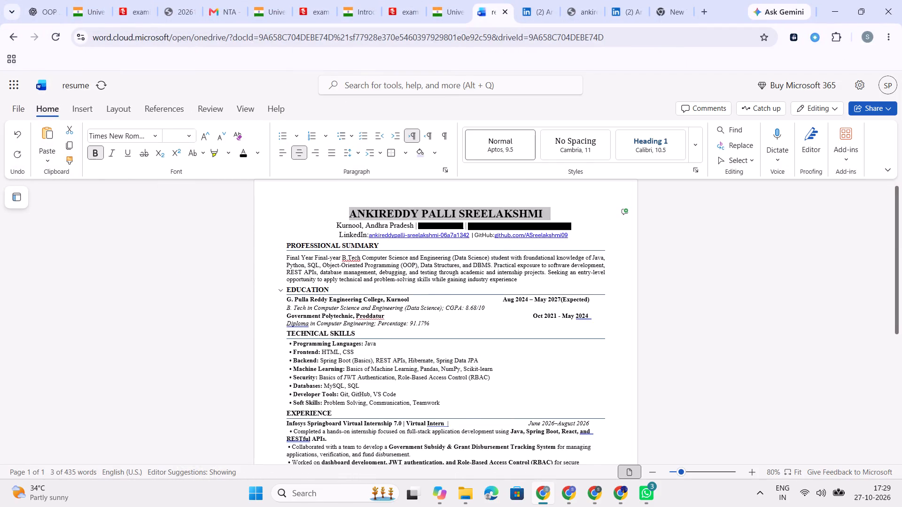
Insert a blank line between the Government Subsidy project's last bullet and the Zomathon project title.
scroll(436, 286, down, 6)
click(436, 348)
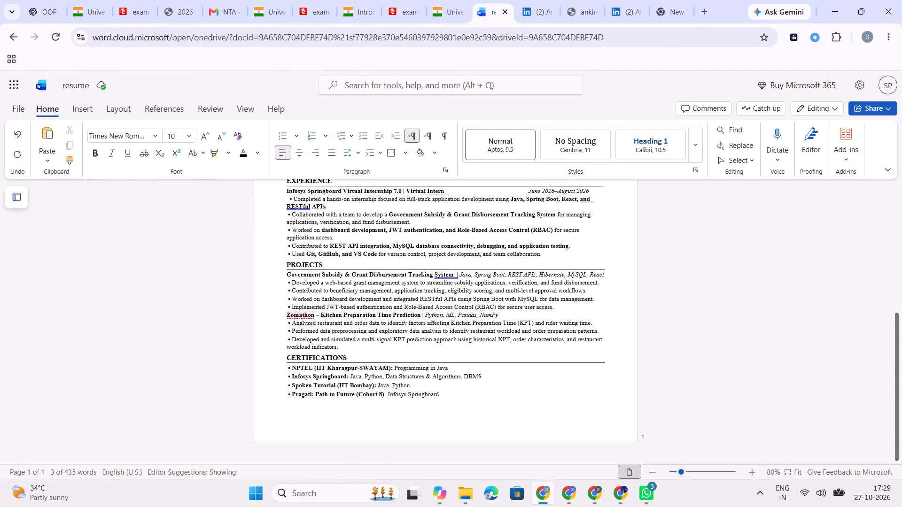
click(564, 309)
key(Return)
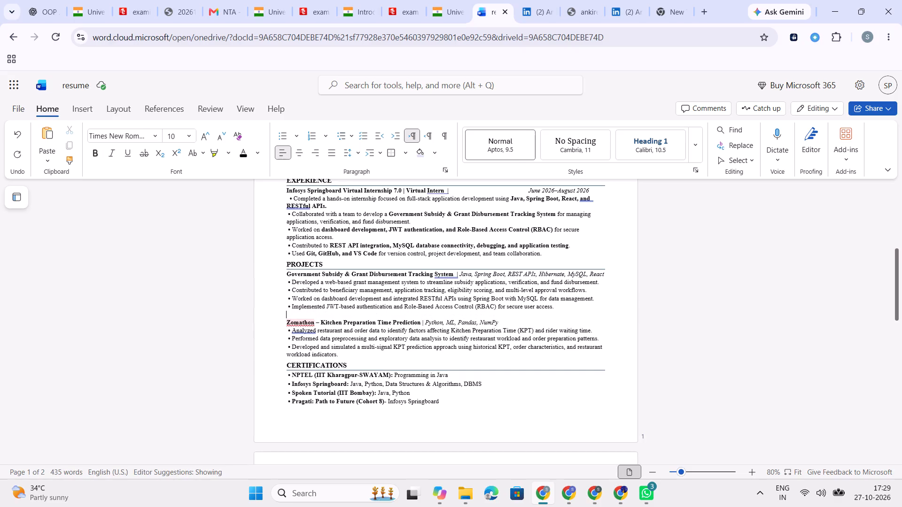
Set the Professional Summary paragraph's font size to 10.5.
scroll(444, 396, up, 1)
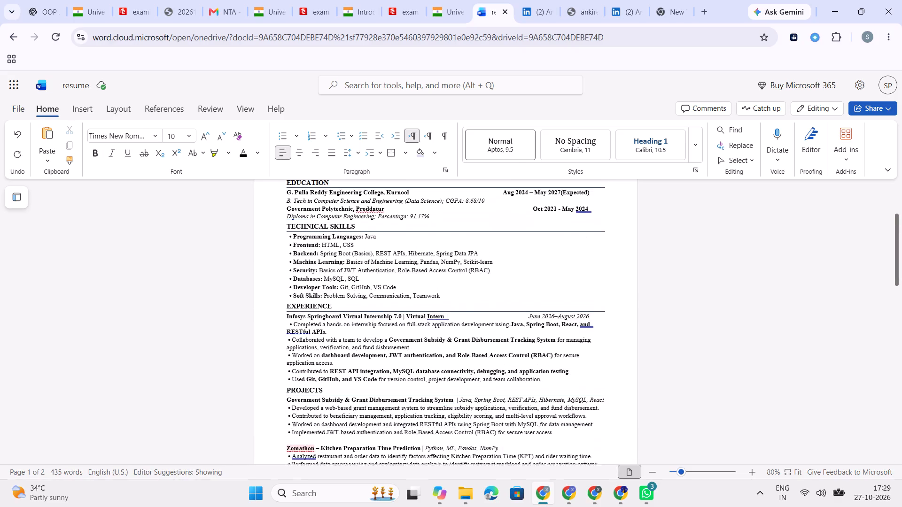
scroll(430, 417, right, 1)
scroll(392, 294, up, 1)
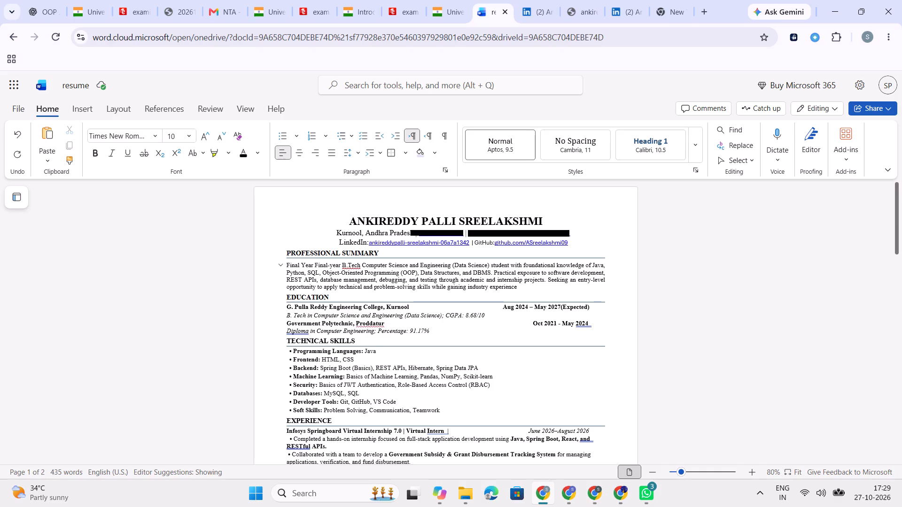
drag(288, 265, 526, 285)
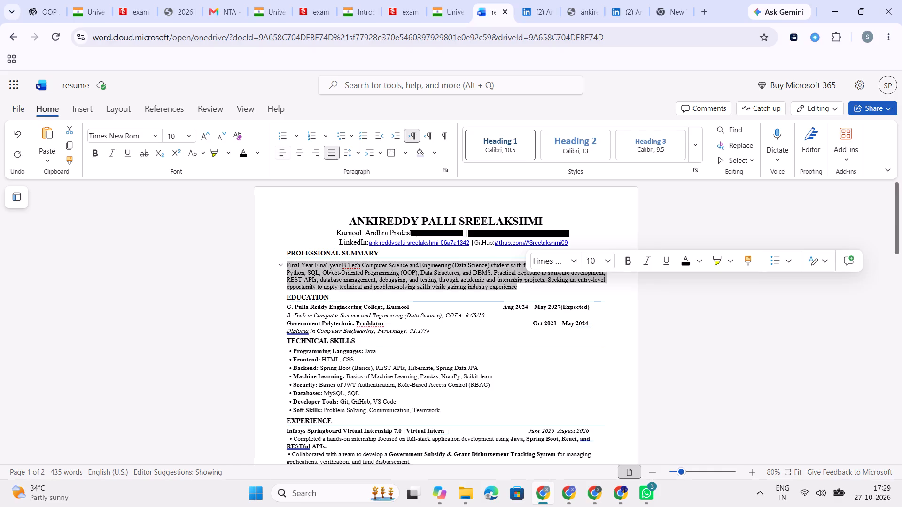
click(179, 135)
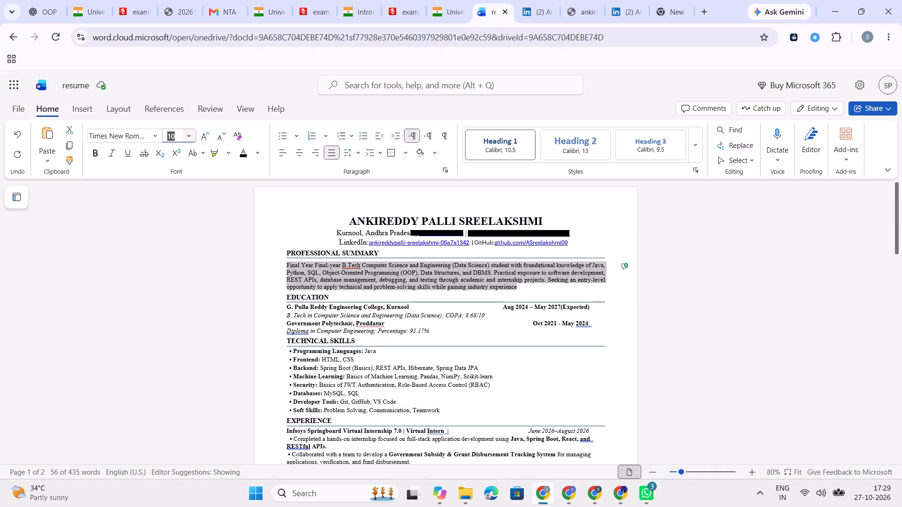
click(179, 135)
text(.5)
key(Return)
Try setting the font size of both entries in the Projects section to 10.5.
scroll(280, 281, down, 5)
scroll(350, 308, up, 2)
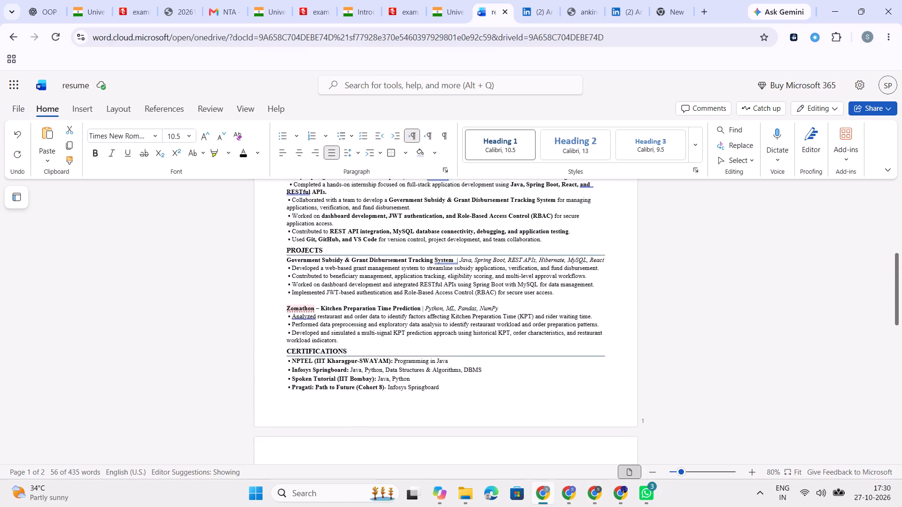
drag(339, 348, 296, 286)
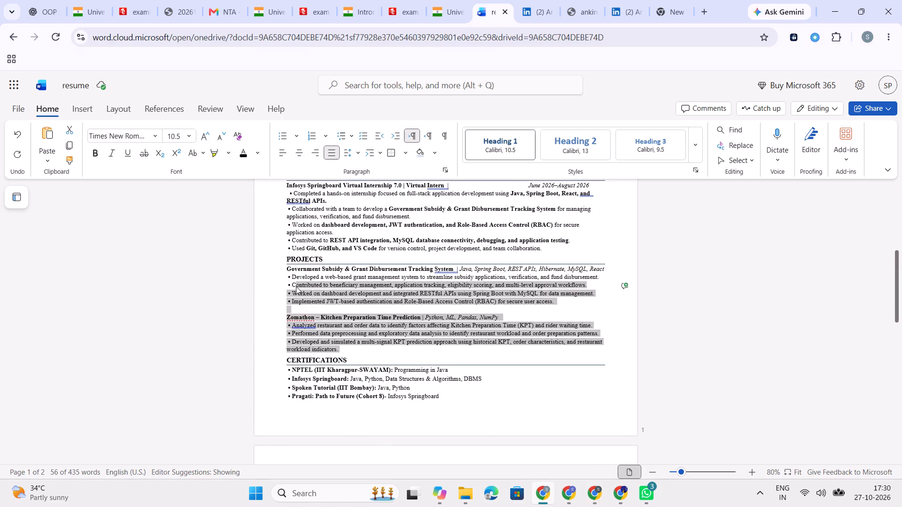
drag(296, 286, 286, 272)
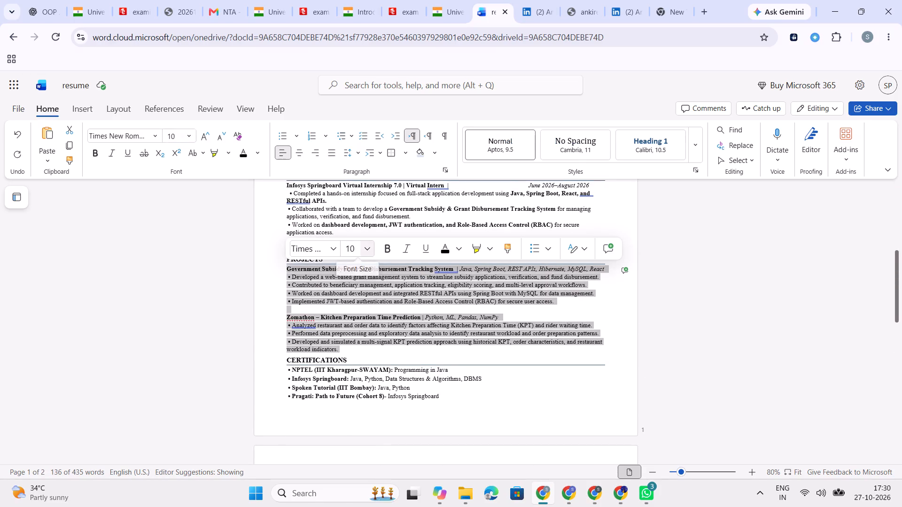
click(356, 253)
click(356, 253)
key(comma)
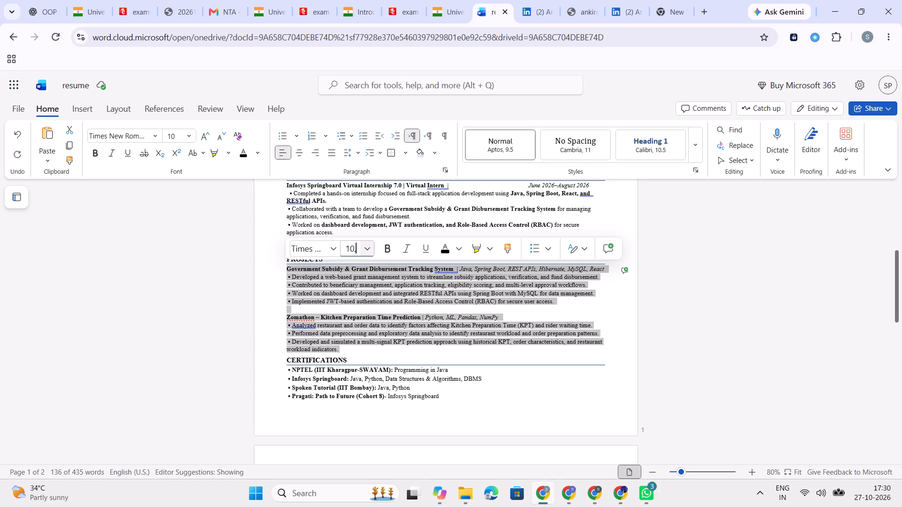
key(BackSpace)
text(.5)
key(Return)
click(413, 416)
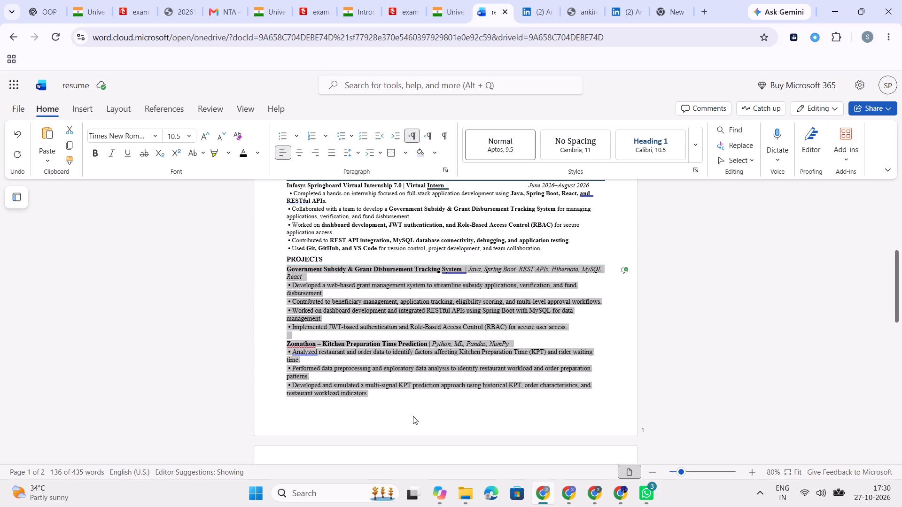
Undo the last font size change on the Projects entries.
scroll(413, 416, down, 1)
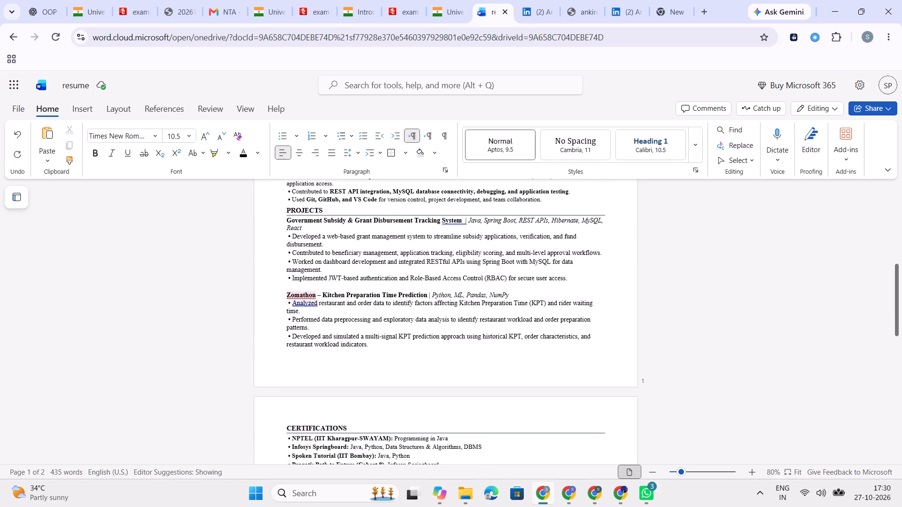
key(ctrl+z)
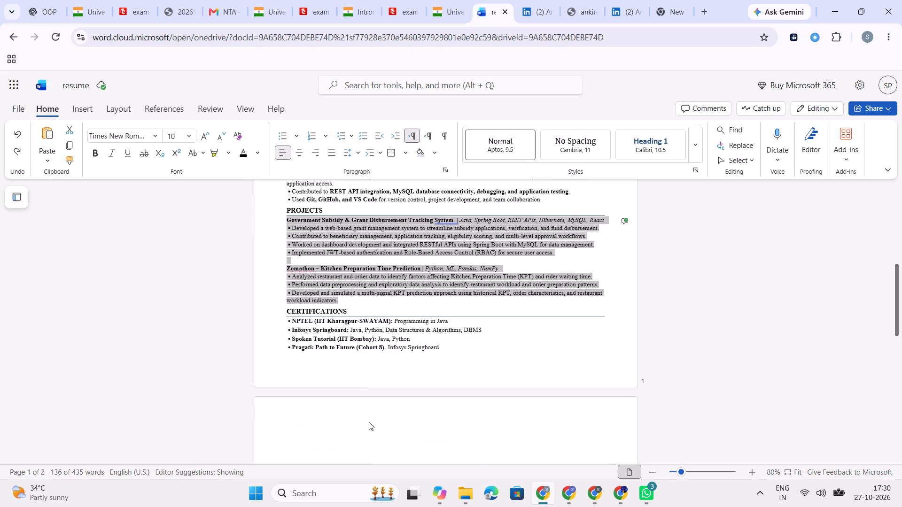
Delete the empty paragraph on the blank second page and check the resume's layout.
click(372, 412)
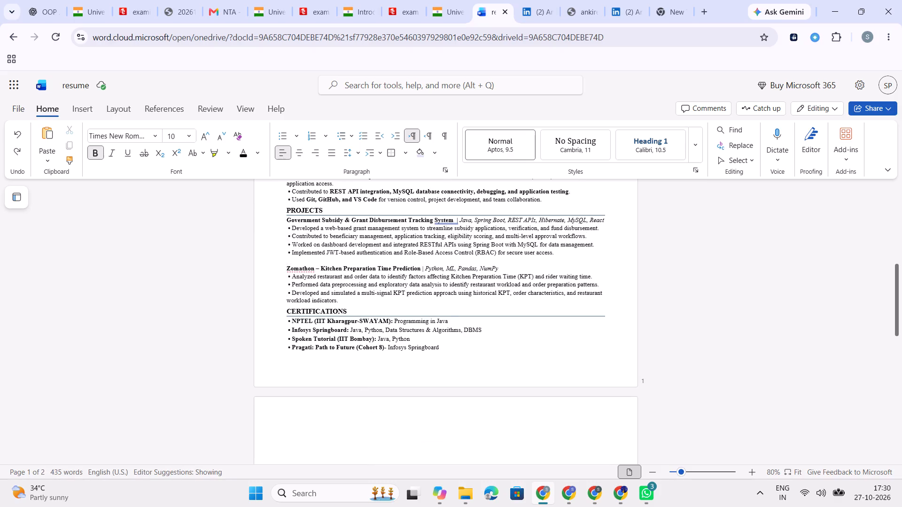
key(BackSpace)
scroll(339, 432, up, 4)
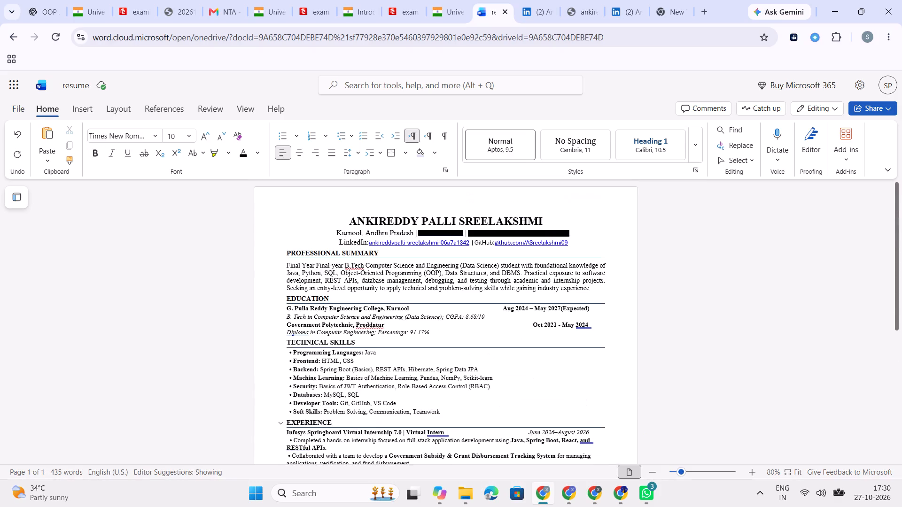
scroll(464, 360, down, 4)
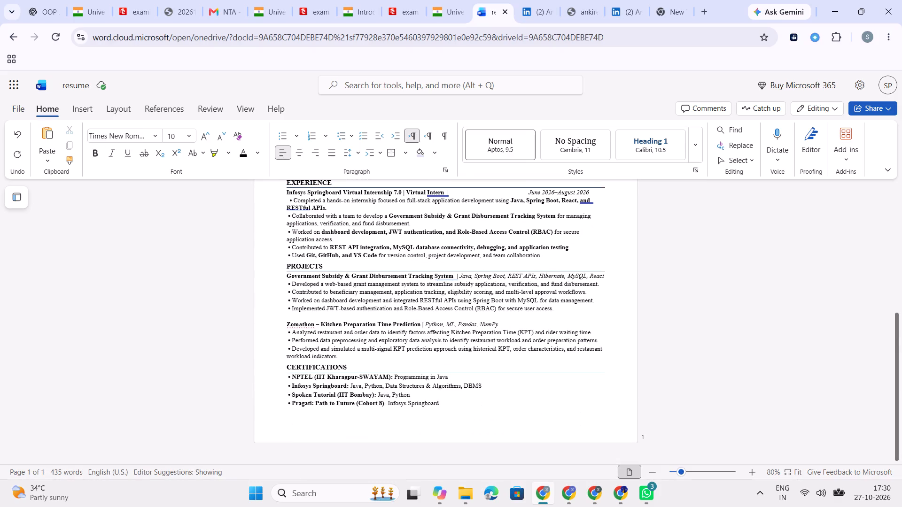
Set the font size of the whole Professional Summary paragraph to 10.
scroll(416, 432, right, 1)
scroll(397, 327, up, 1)
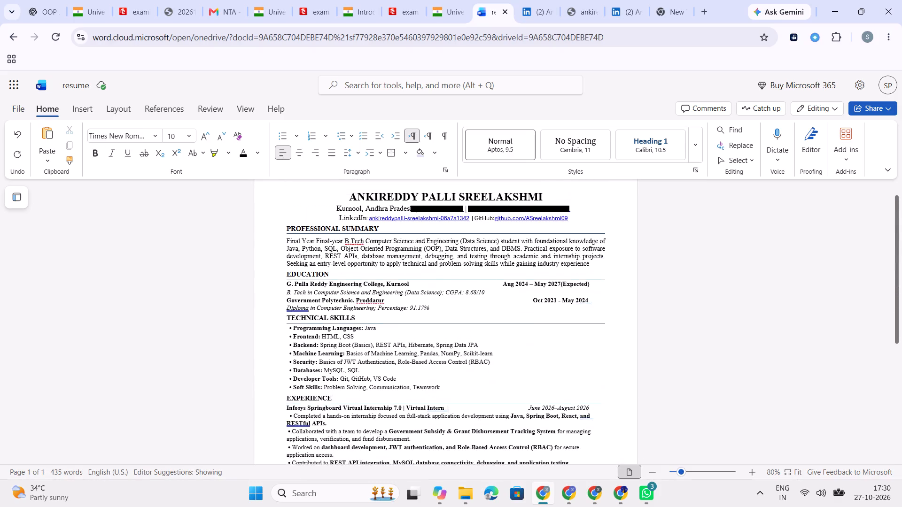
drag(591, 262, 290, 247)
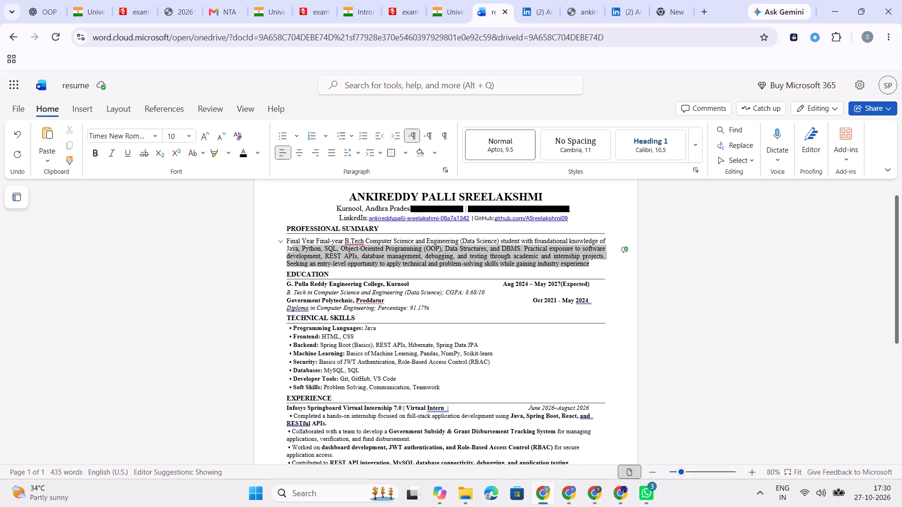
drag(290, 247, 286, 241)
click(182, 135)
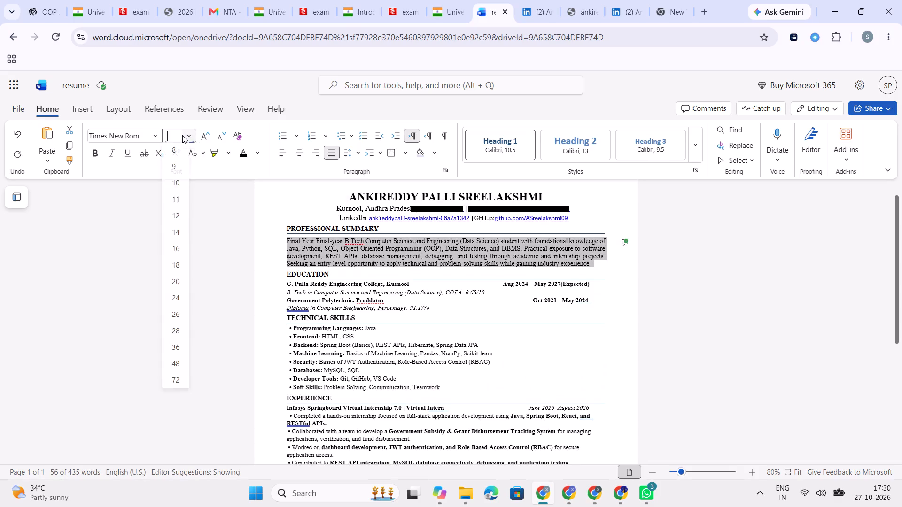
click(178, 186)
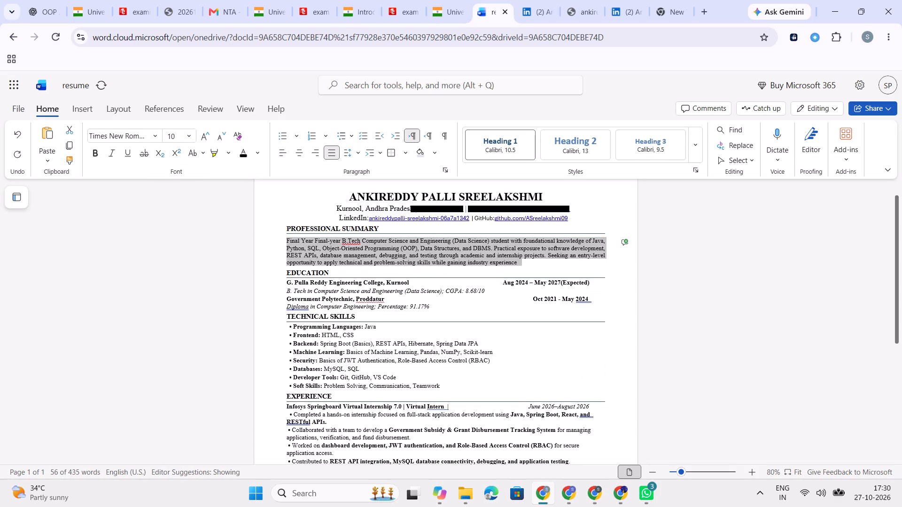
click(507, 305)
click(433, 287)
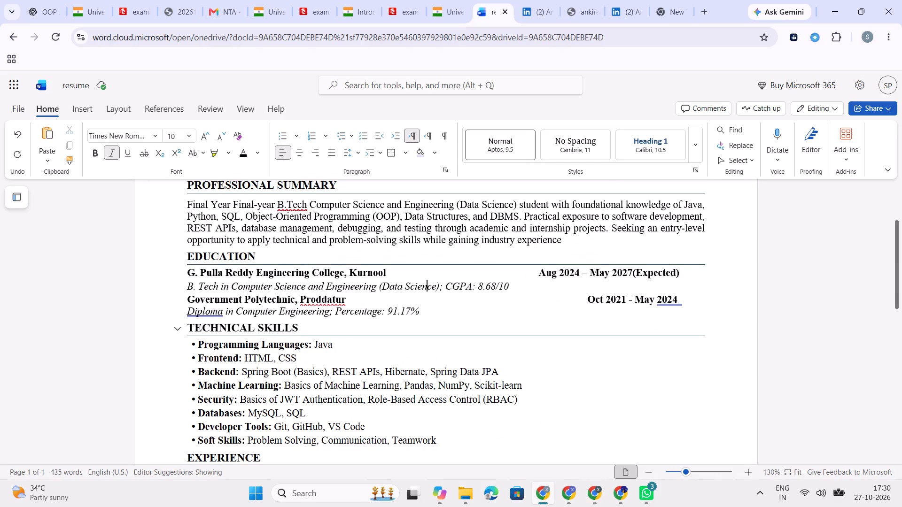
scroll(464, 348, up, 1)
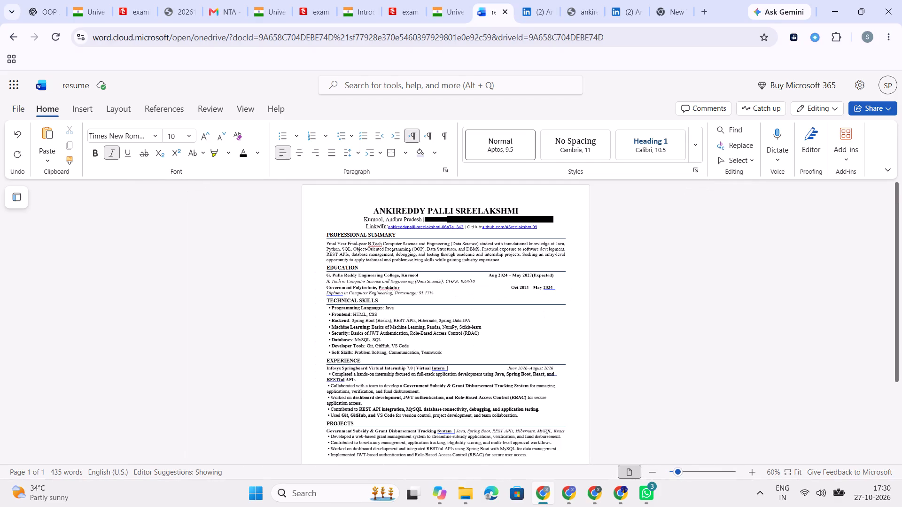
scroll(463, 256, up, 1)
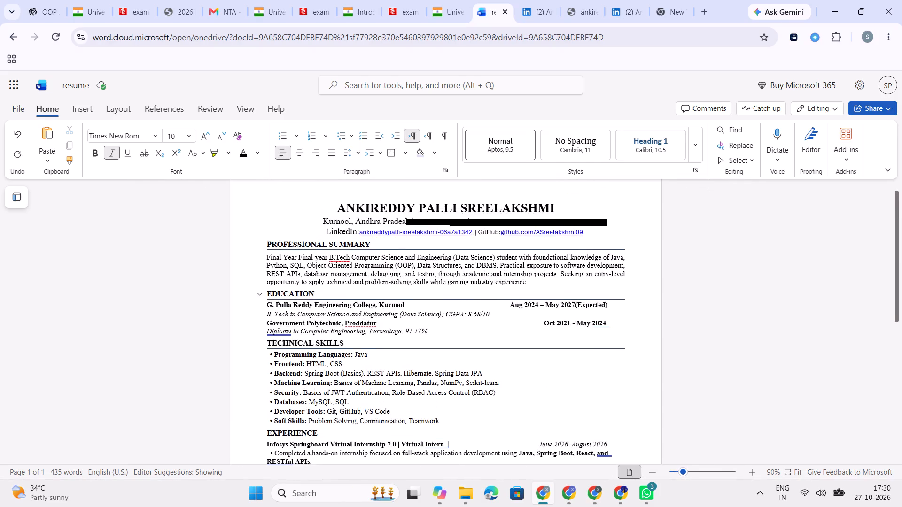
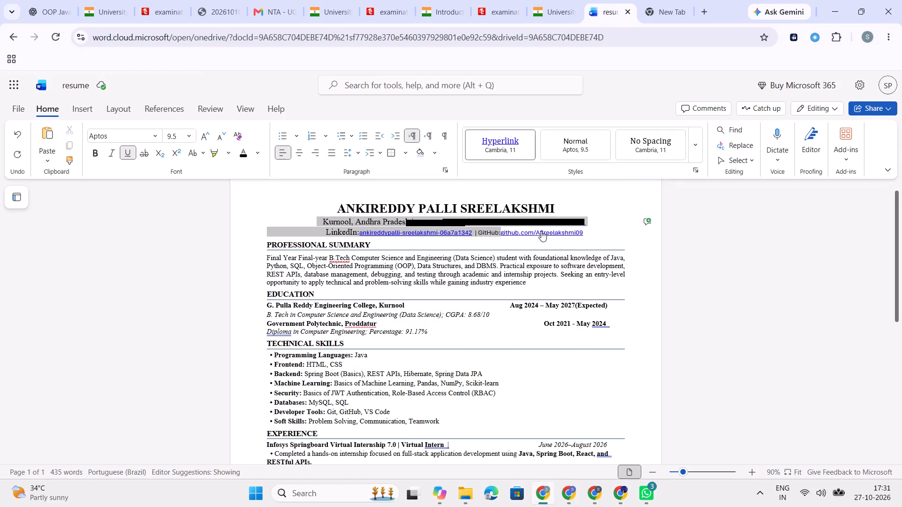
Set the font size of the two contact lines under the resume's name, including the LinkedIn and GitHub links, to 10.
drag(541, 231, 589, 230)
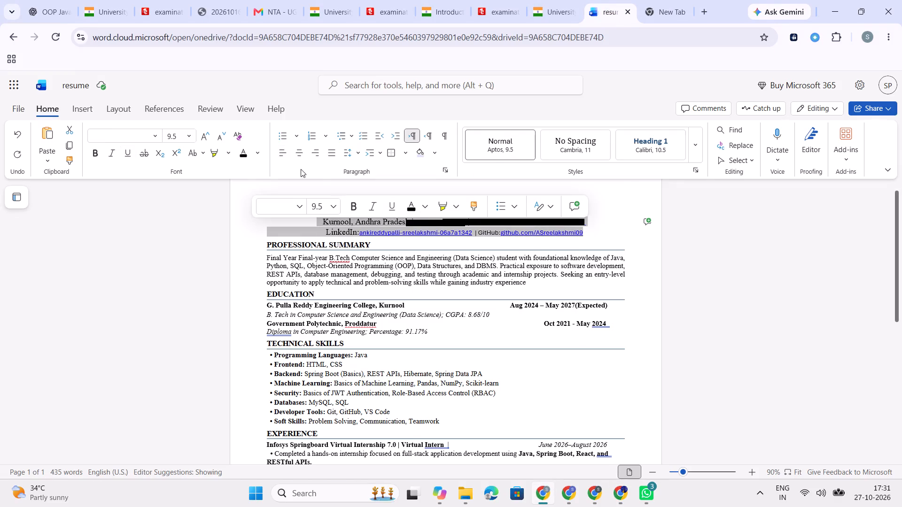
click(189, 136)
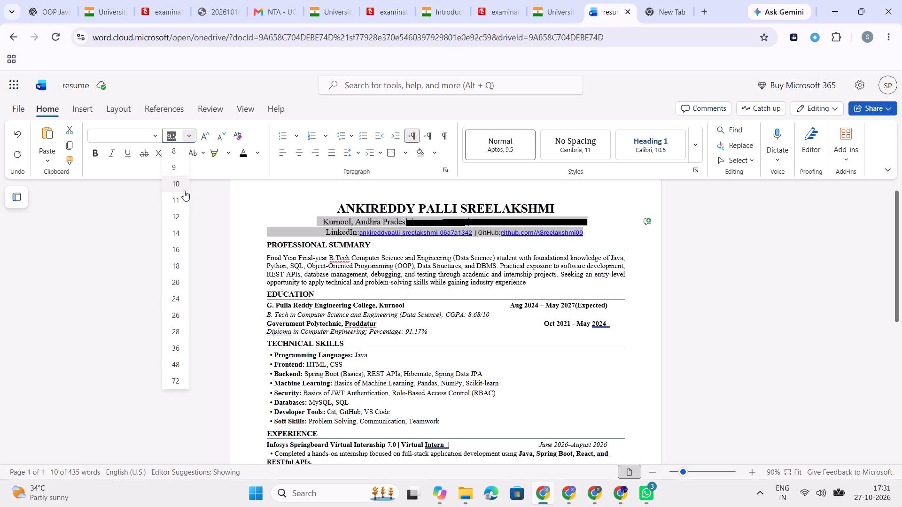
click(173, 188)
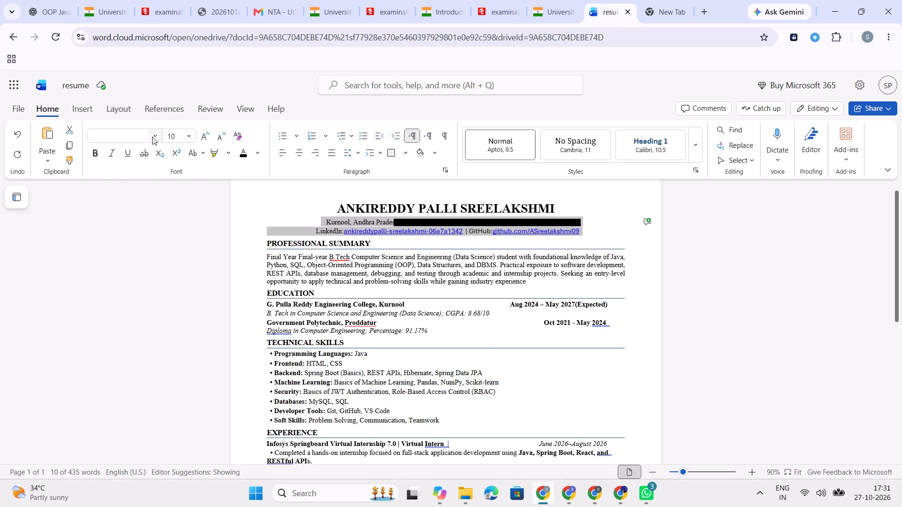
Set the font of the two contact lines under the resume name to Times New Roman.
click(152, 137)
click(154, 205)
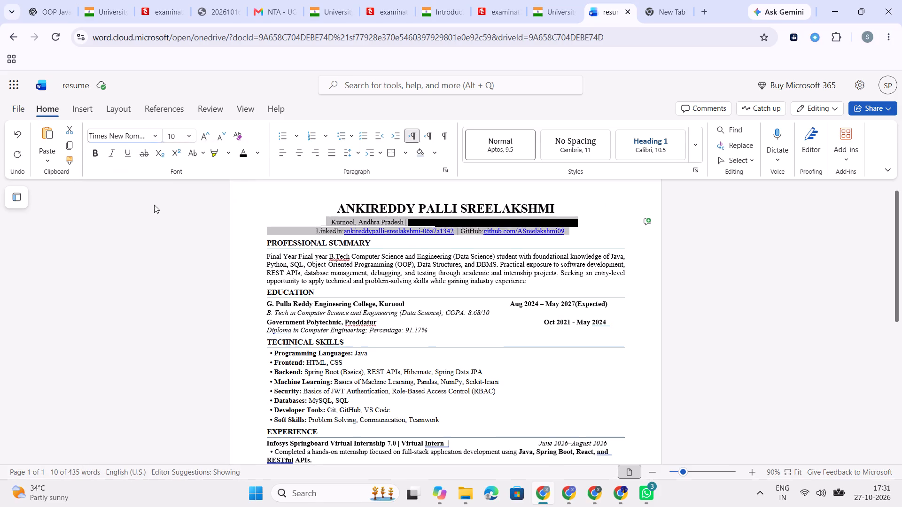
click(584, 225)
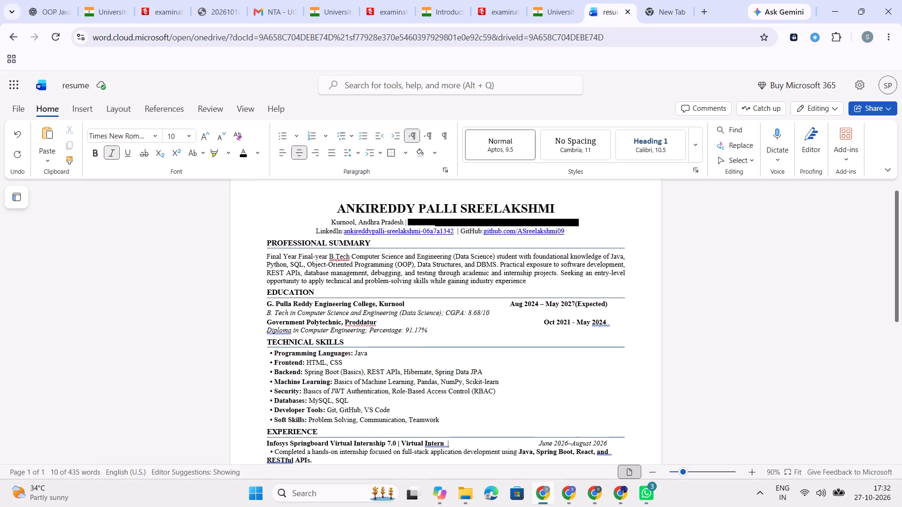
Indent the LinkedIn and GitHub line with seven leading spaces to balance it under the location line.
click(309, 237)
click(314, 231)
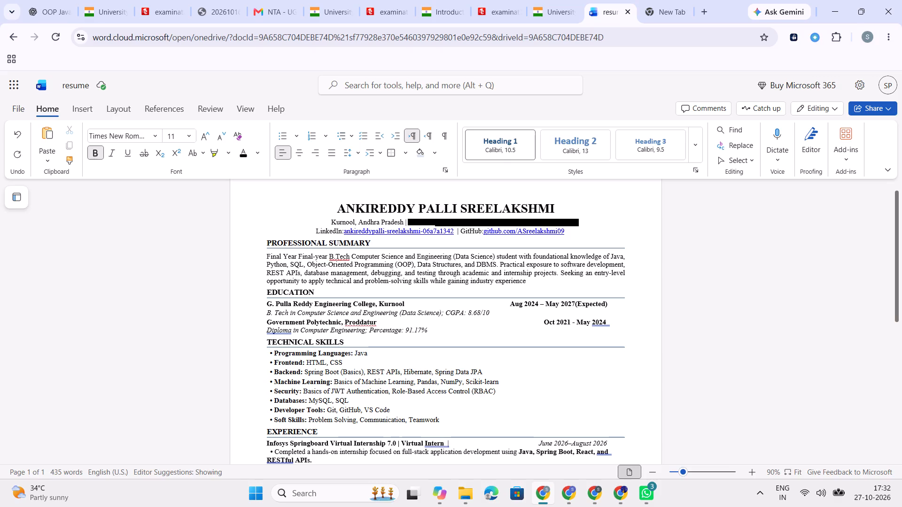
key(space)
key(space)
key(space)
key(space)
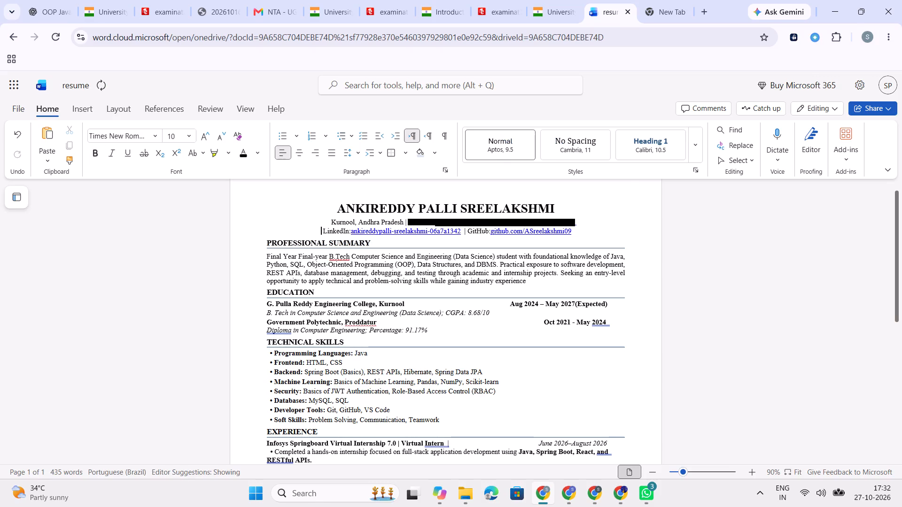
key(space)
key(space)
key(space)
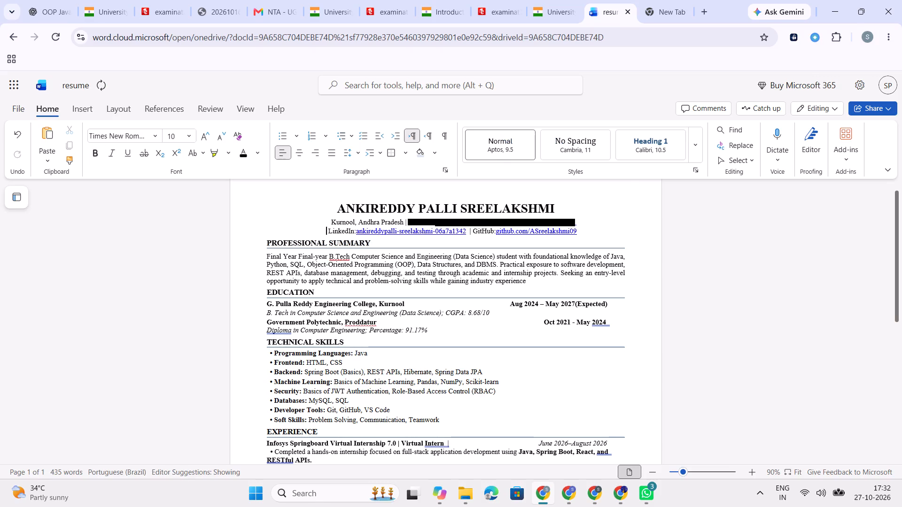
Move "RESTful APIs." in the first Experience bullet onto its own line, indented with five spaces under the bullet text.
scroll(467, 297, down, 1)
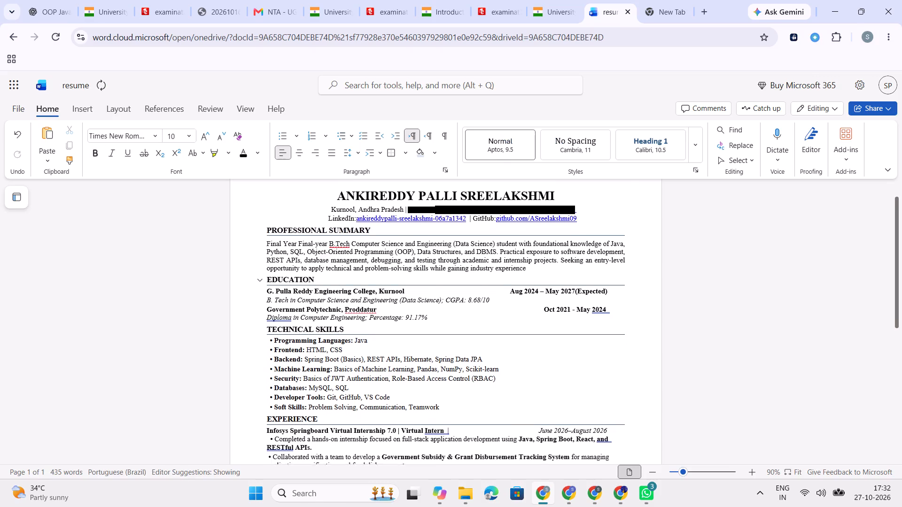
scroll(467, 297, down, 1)
scroll(467, 297, up, 1)
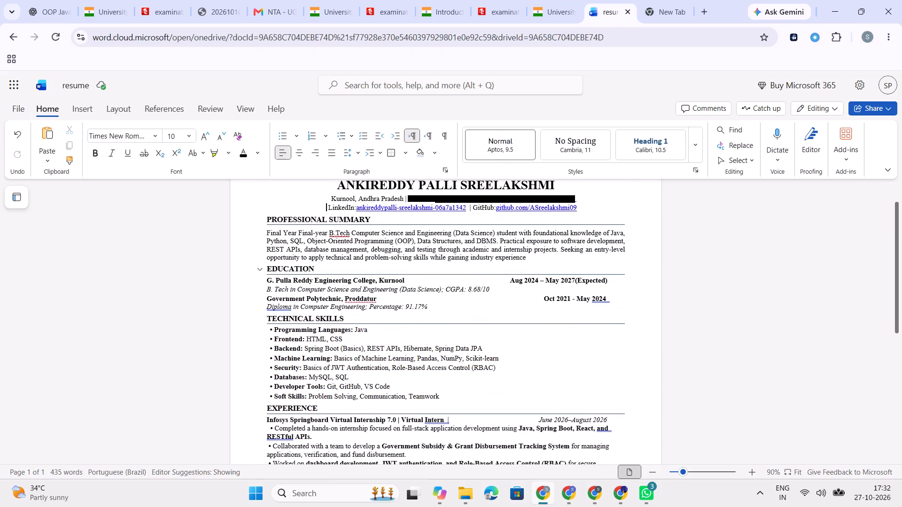
scroll(434, 285, down, 3)
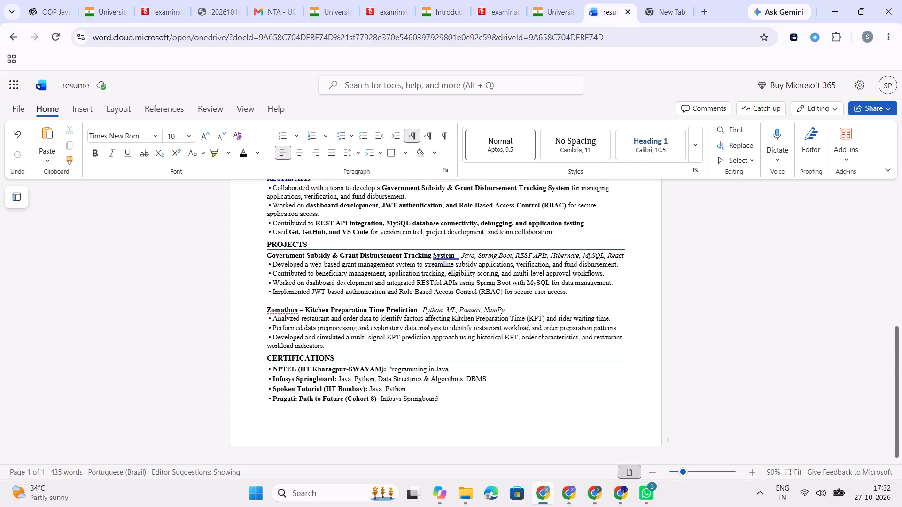
scroll(319, 295, up, 2)
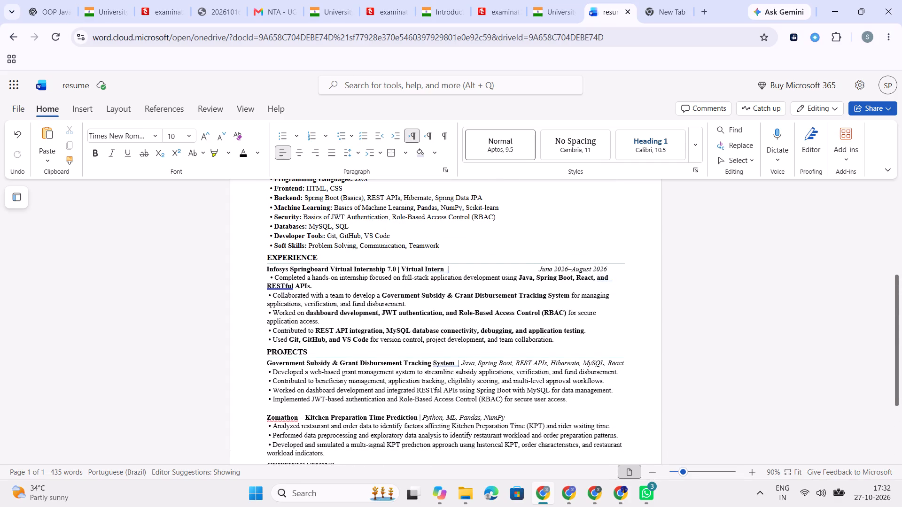
drag(315, 287, 274, 283)
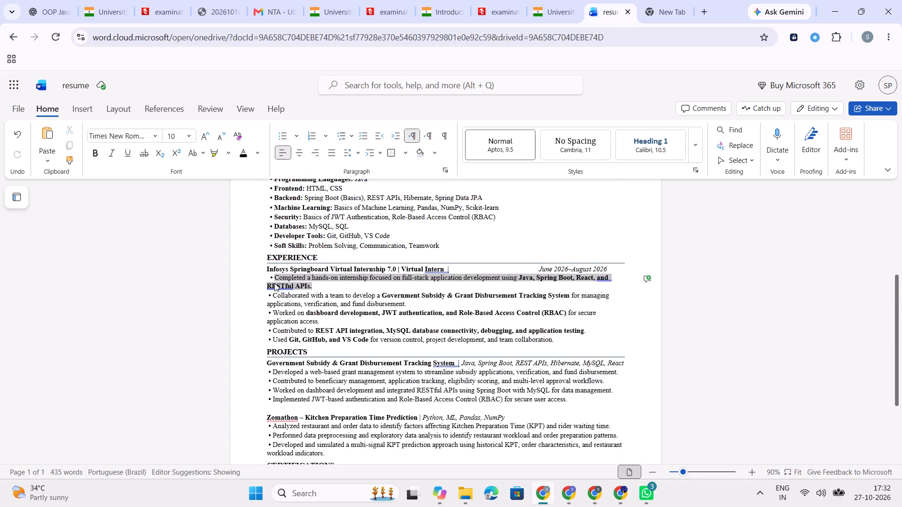
drag(274, 283, 264, 286)
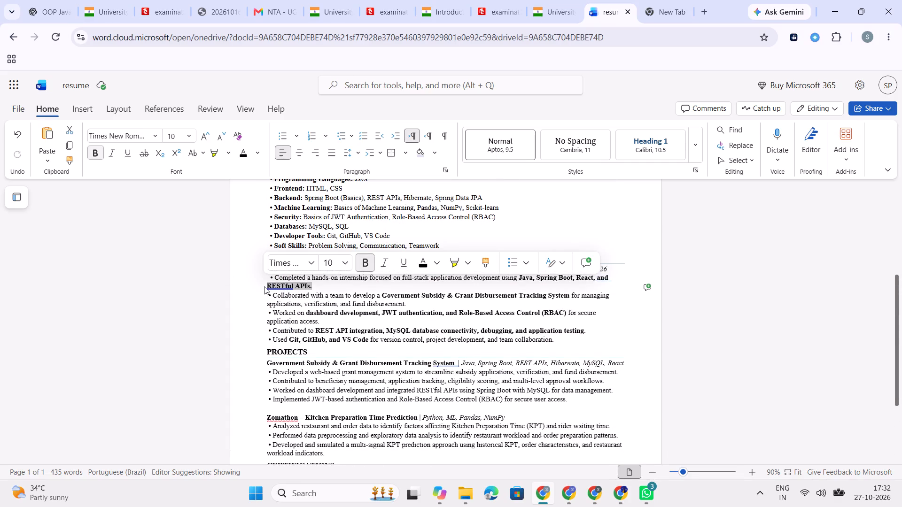
key(ctrl+x)
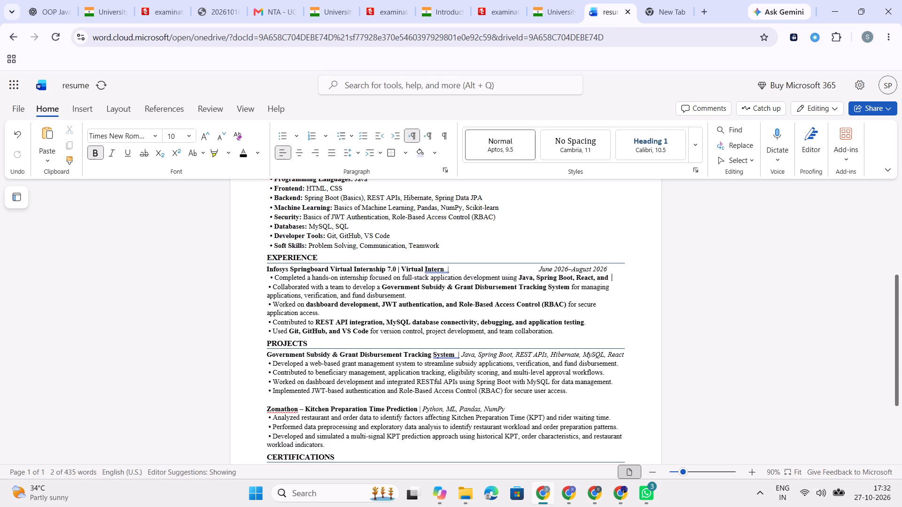
key(Return)
key(space)
key(space)
key(space)
key(space)
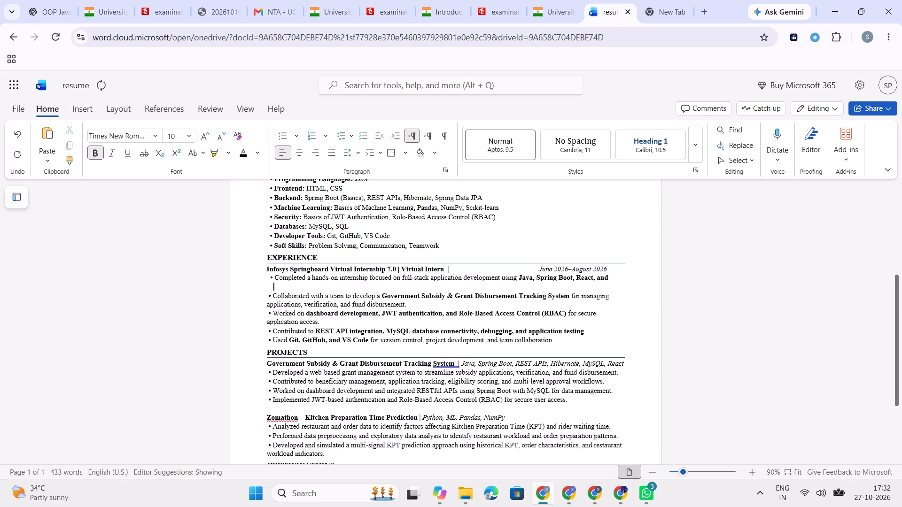
key(space)
key(ctrl+v)
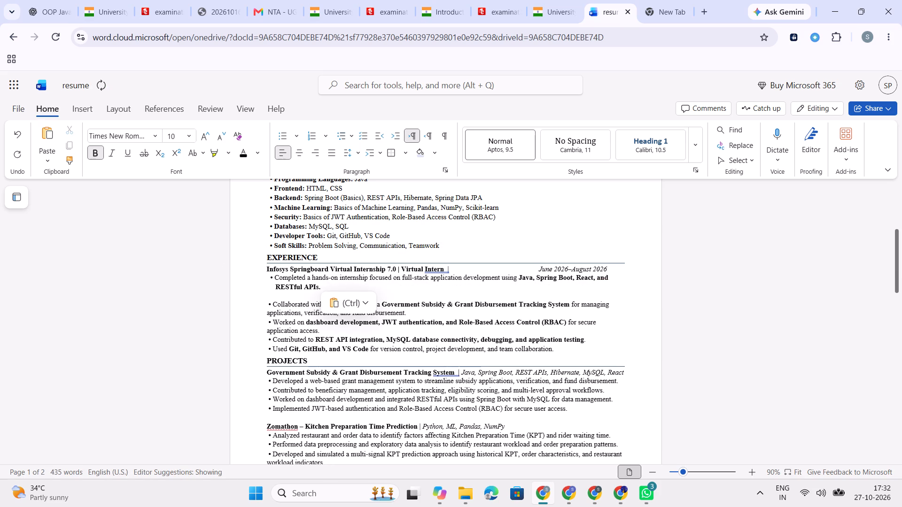
key(BackSpace)
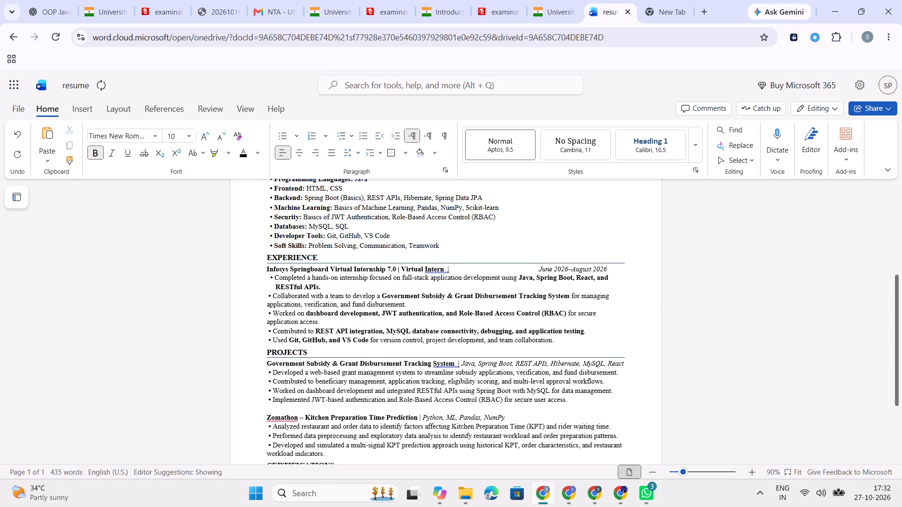
Move "applications, verification, and fund disbursement." in the second Experience bullet onto its own line, indented with four spaces.
scroll(564, 327, down, 1)
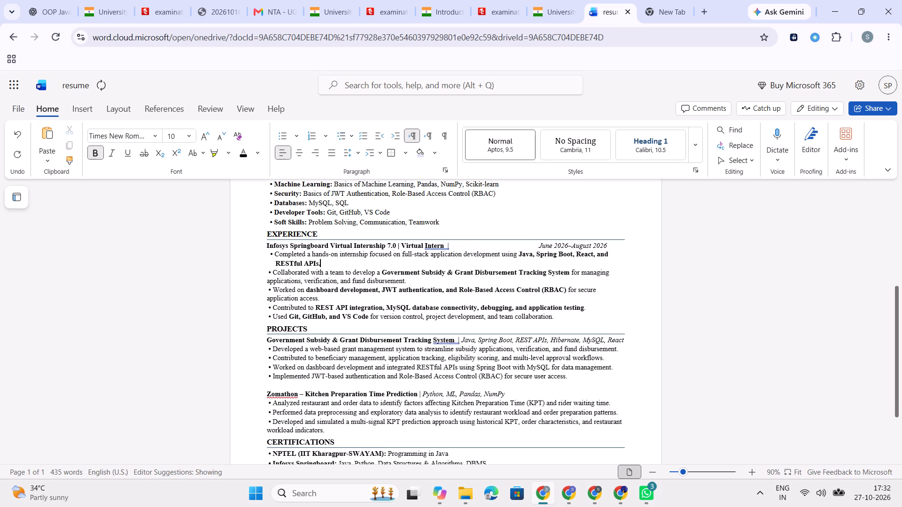
click(264, 284)
drag(408, 277, 374, 284)
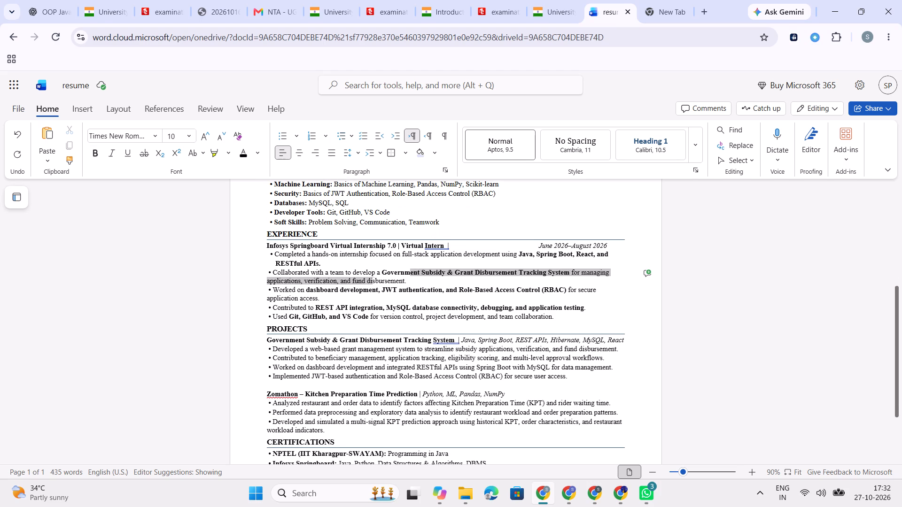
drag(374, 284, 414, 283)
click(414, 283)
drag(411, 281, 264, 282)
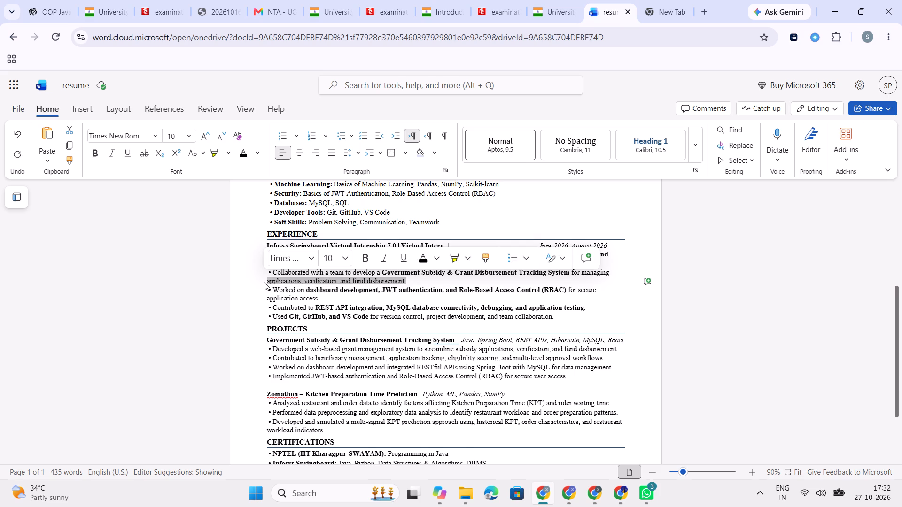
key(ctrl+x)
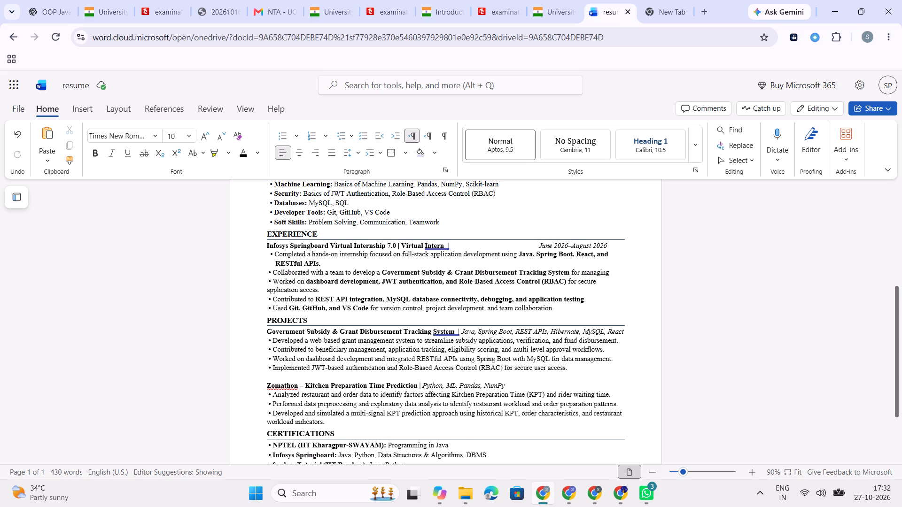
key(Return)
key(space)
key(space)
key(space)
key(space)
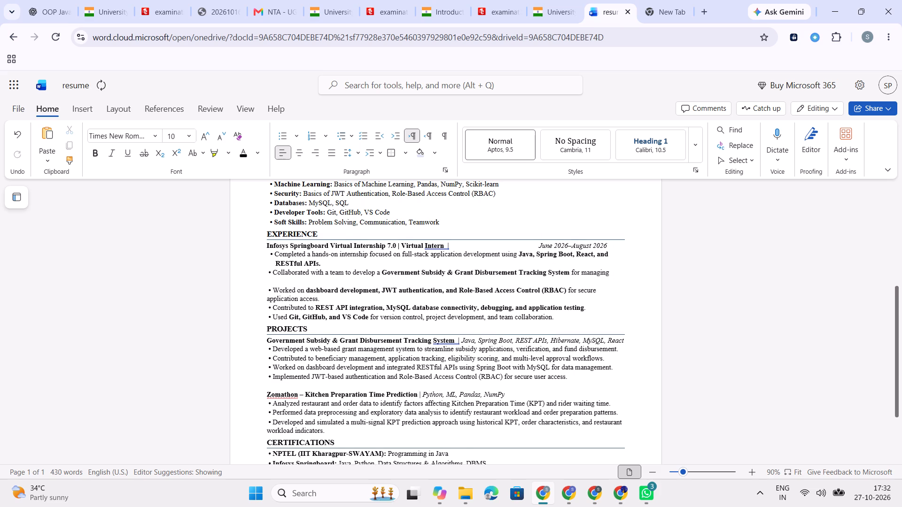
key(ctrl+v)
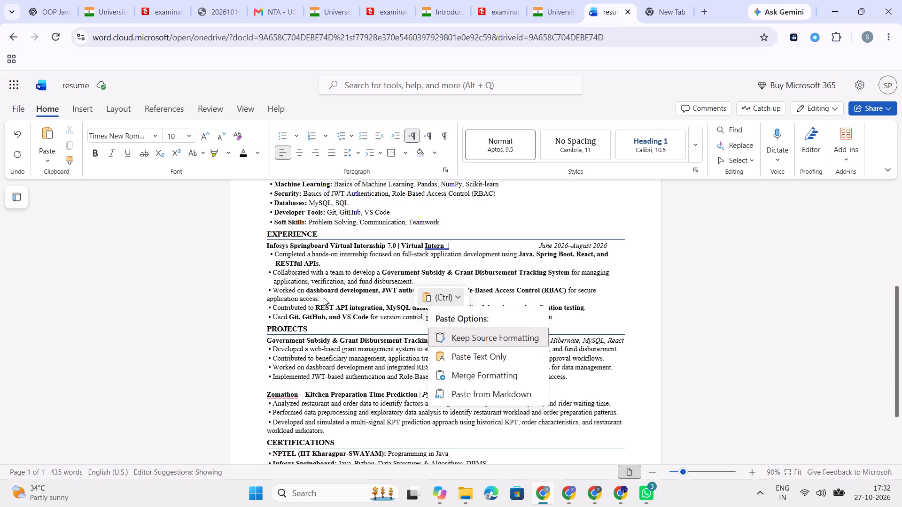
Move "application access." in the third Experience bullet onto its own line, indented with four spaces.
drag(324, 297, 269, 301)
click(269, 301)
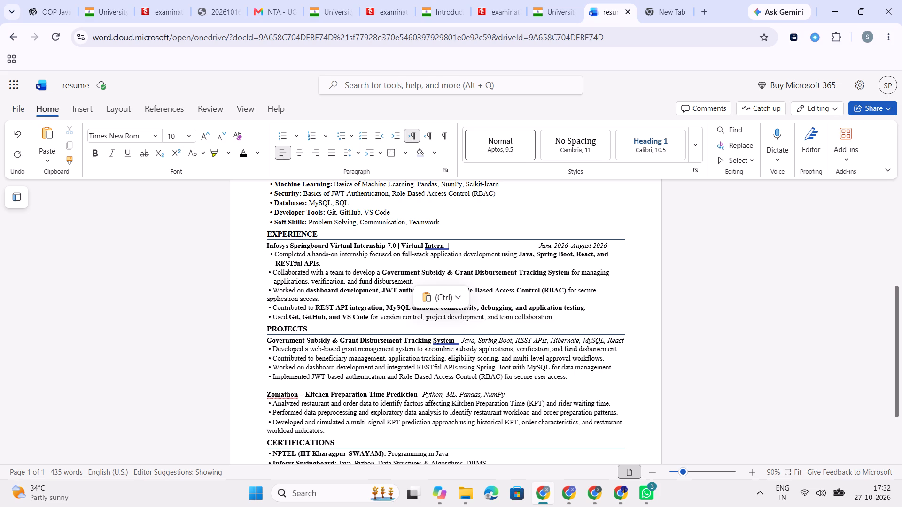
drag(322, 300, 264, 297)
key(ctrl+x)
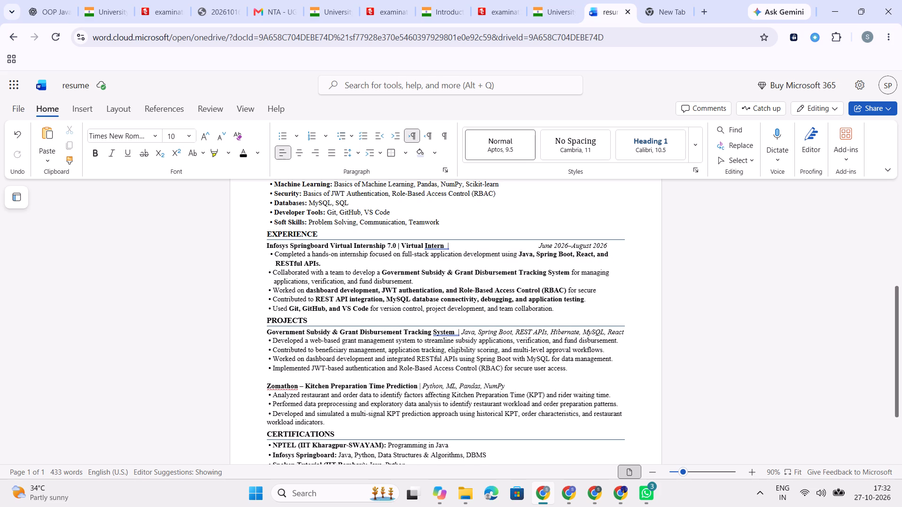
key(Return)
key(space)
key(space)
key(space)
key(space)
key(ctrl+v)
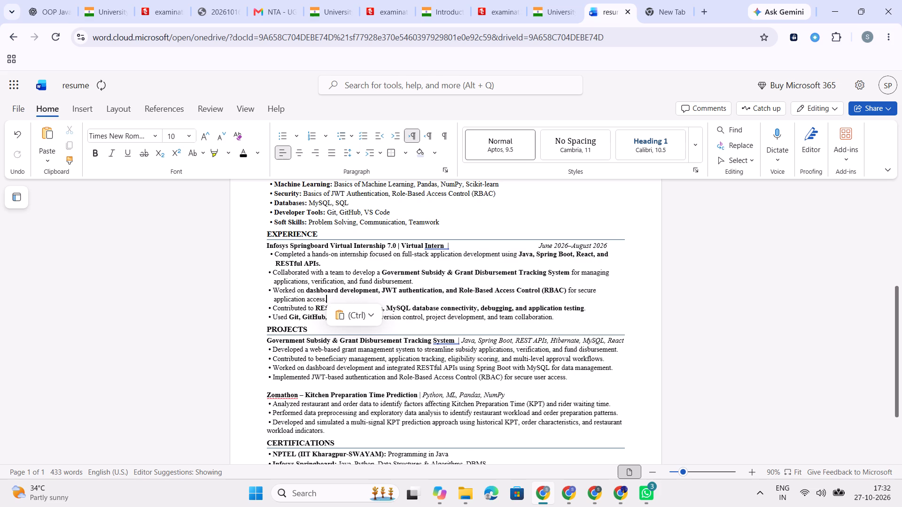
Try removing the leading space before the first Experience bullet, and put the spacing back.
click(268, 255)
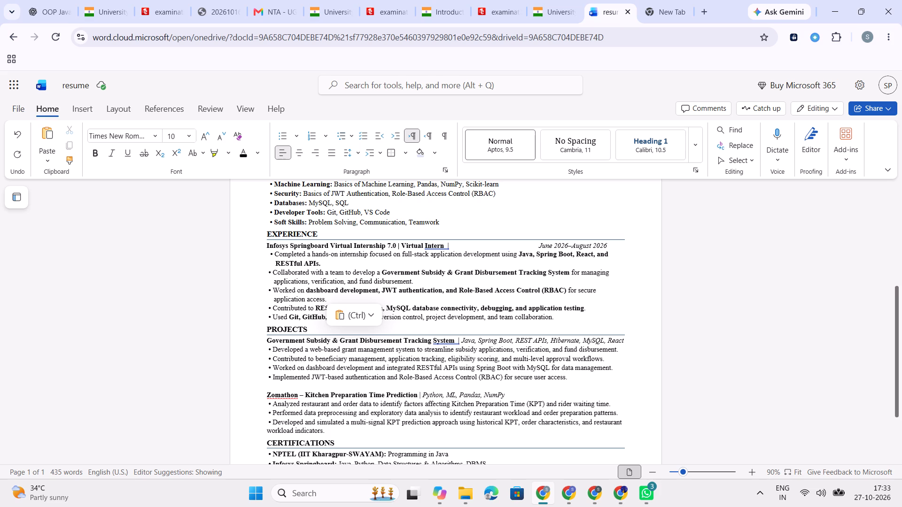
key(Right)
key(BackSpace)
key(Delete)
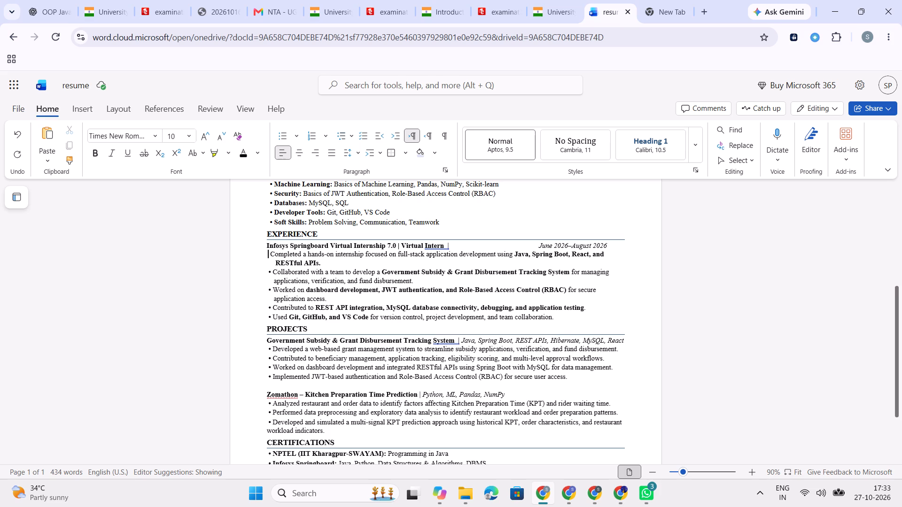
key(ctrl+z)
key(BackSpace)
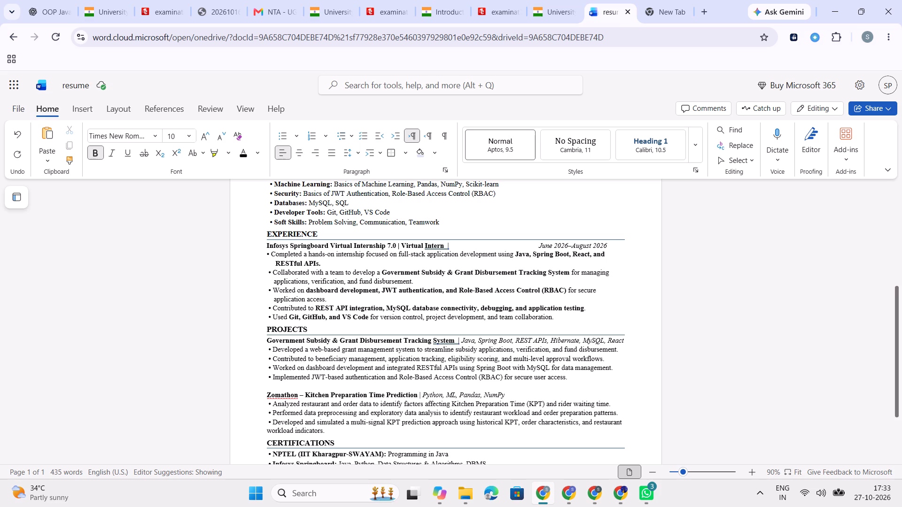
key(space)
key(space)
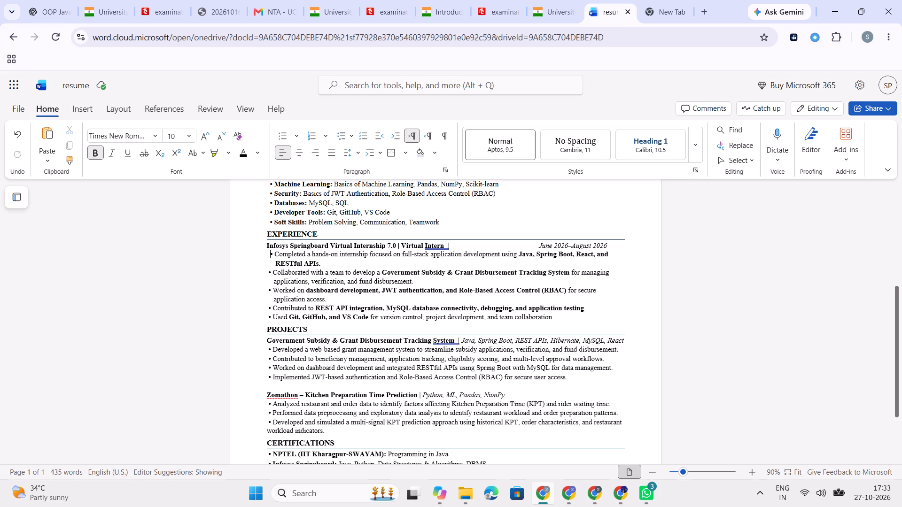
Add one leading space before each of the four remaining Experience bullets to align them with the first.
click(267, 272)
key(space)
click(266, 289)
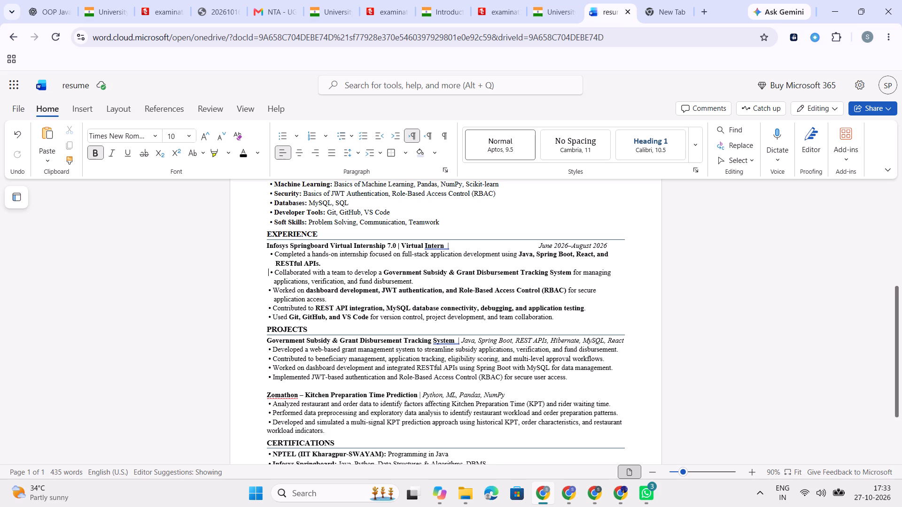
key(space)
click(267, 307)
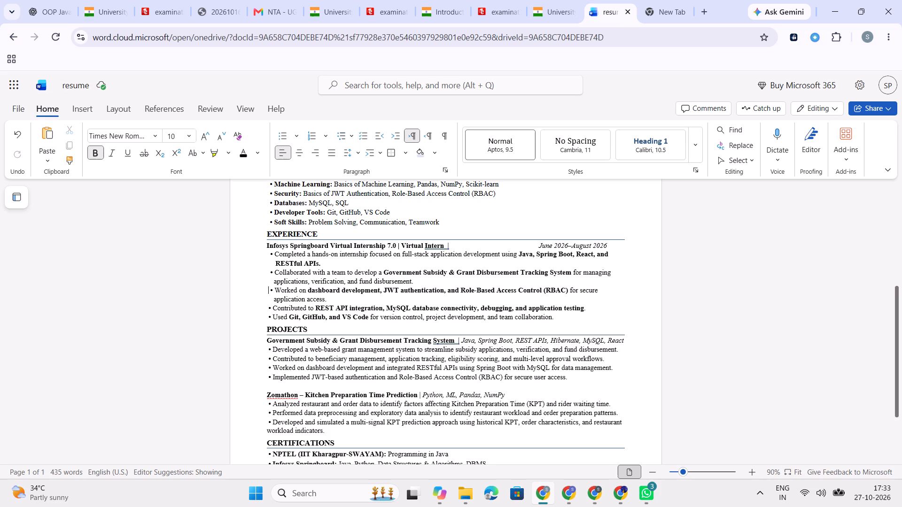
key(space)
click(265, 317)
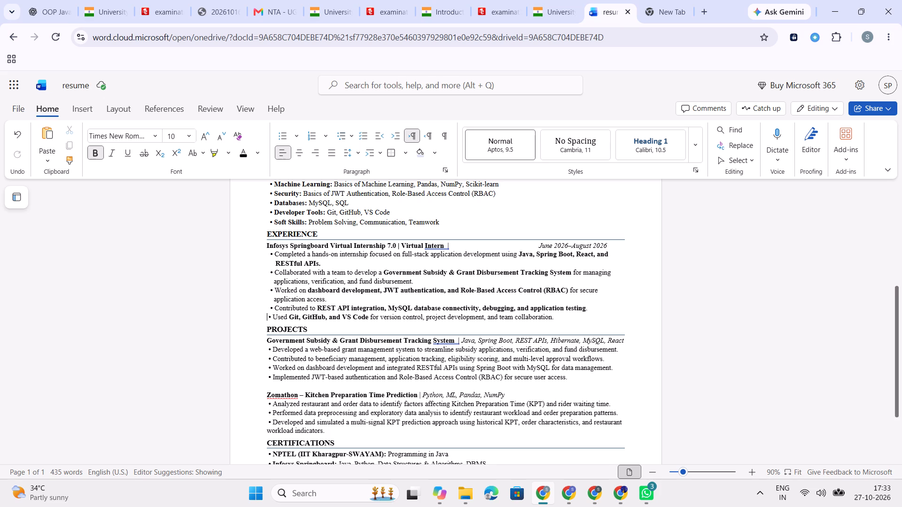
key(space)
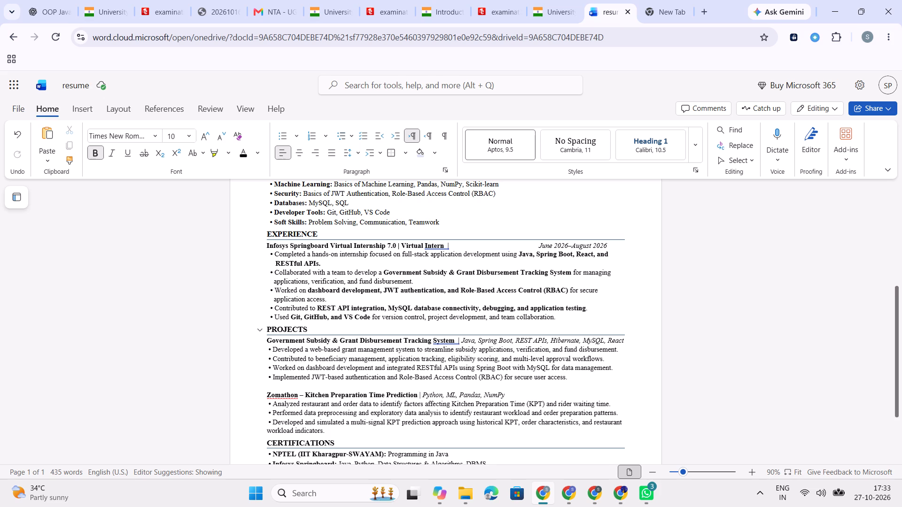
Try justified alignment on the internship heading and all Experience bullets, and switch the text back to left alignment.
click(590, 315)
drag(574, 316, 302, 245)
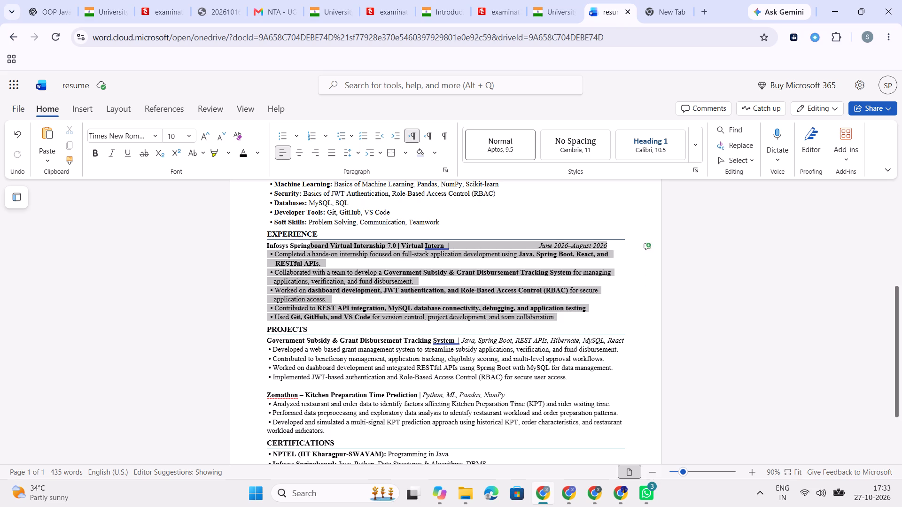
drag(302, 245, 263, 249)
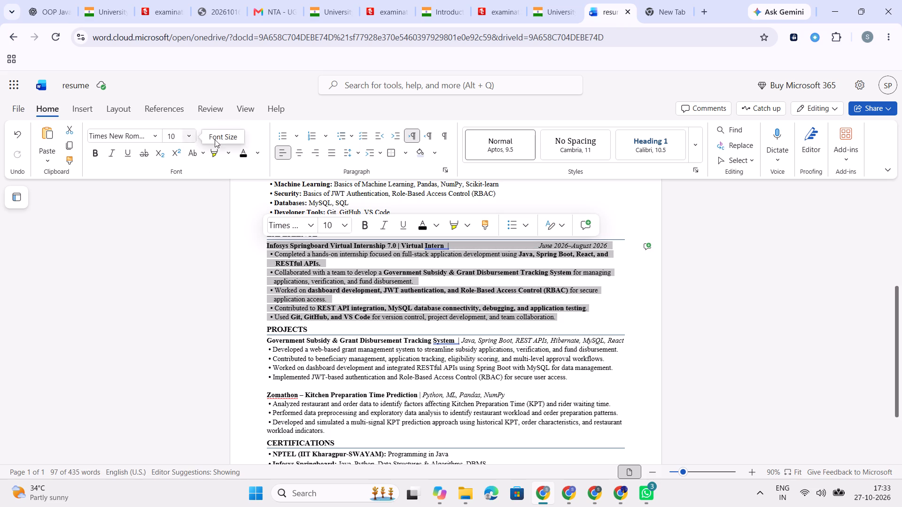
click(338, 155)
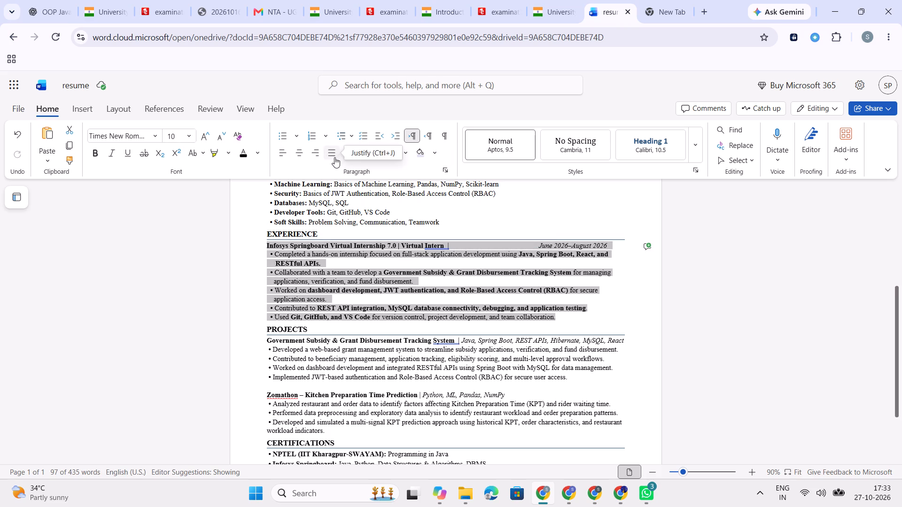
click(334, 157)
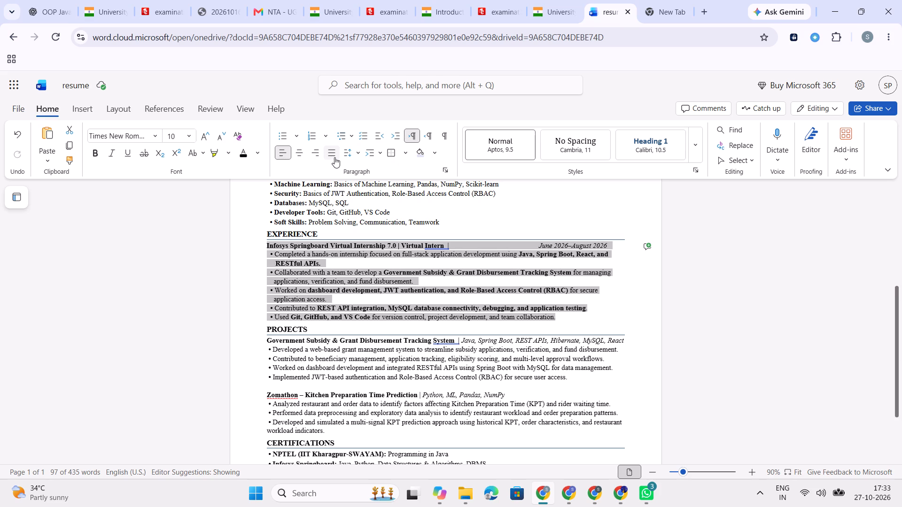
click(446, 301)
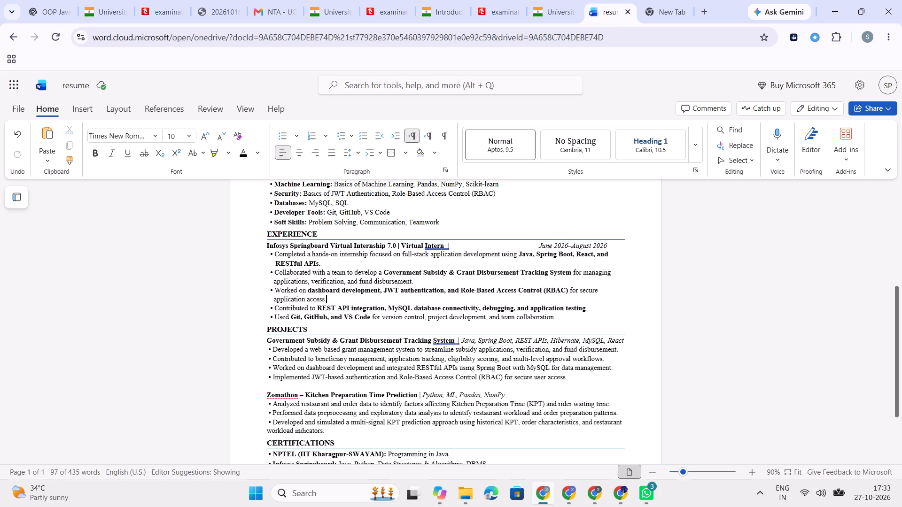
Redo the line break before "application access." in the third Experience bullet and indent that line with four spaces.
click(274, 300)
key(BackSpace)
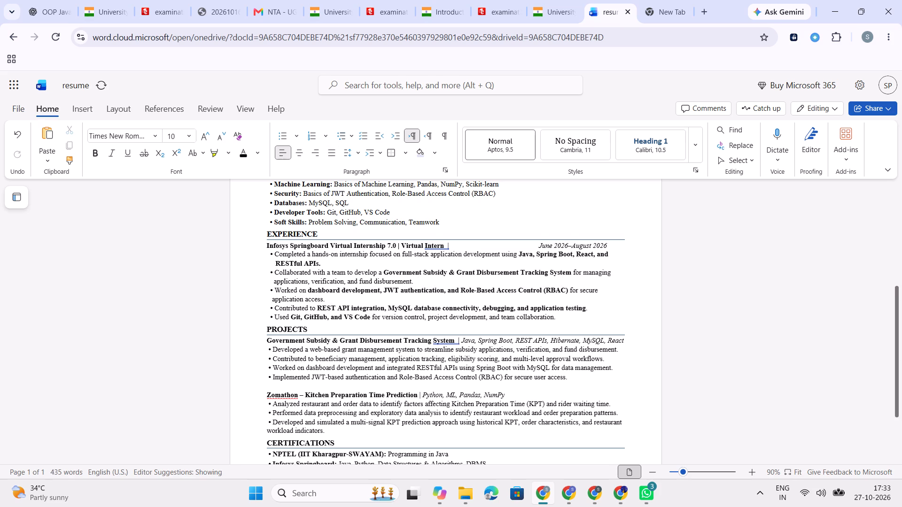
key(BackSpace)
key(BackSpace)
key(BackSpace)
key(BackSpace)
key(BackSpace)
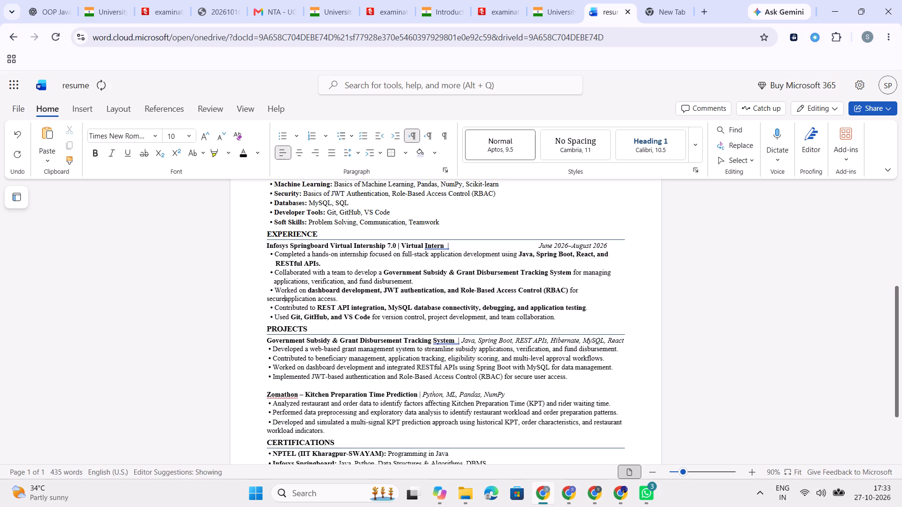
key(Return)
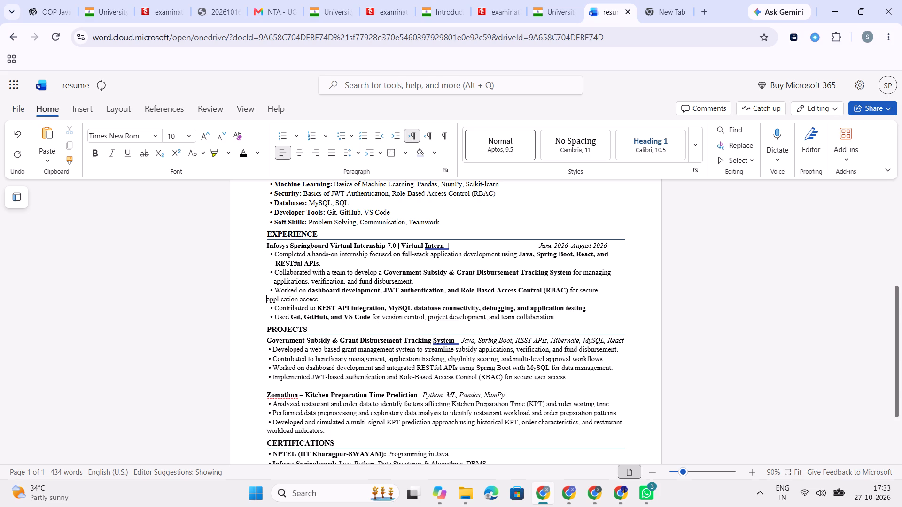
key(space)
key(space)
key(space)
key(space)
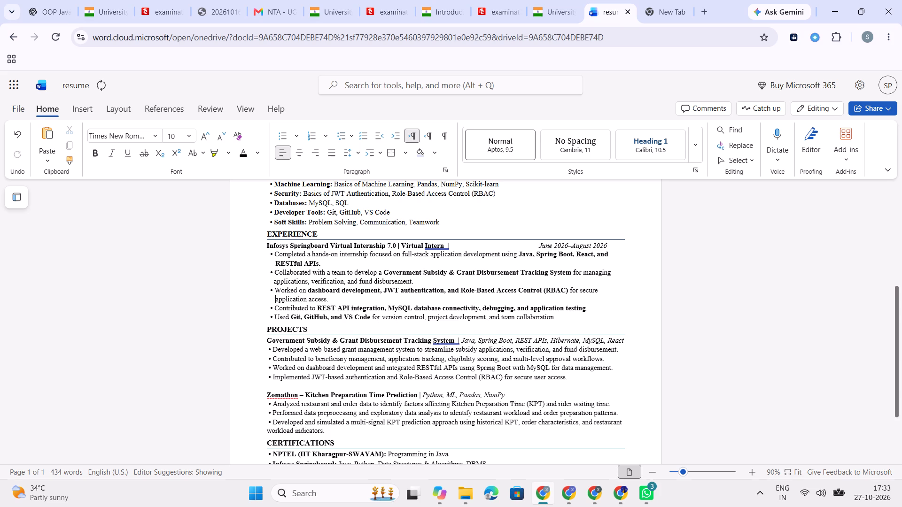
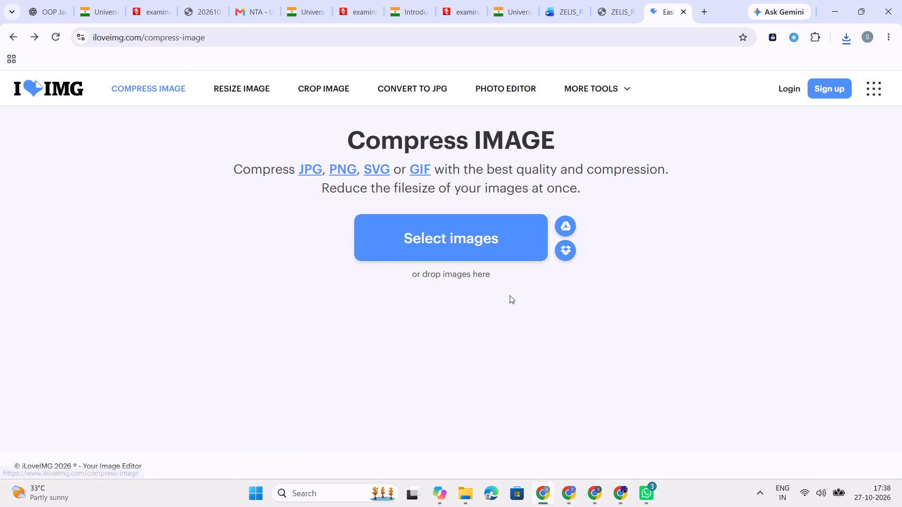
Go back to the Google results, search for "iloveimg. 10 T0 50 KB" and open the iLoveIMG image compression result.
double_click(171, 85)
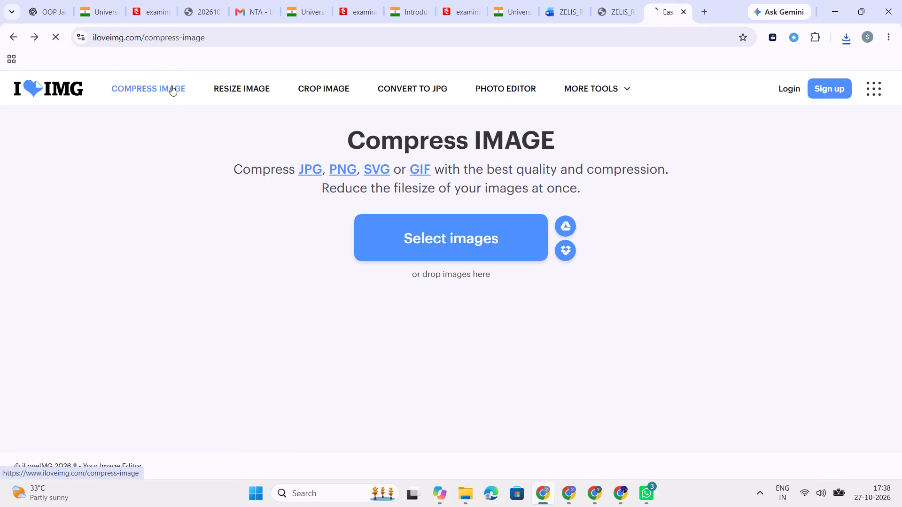
click(3, 39)
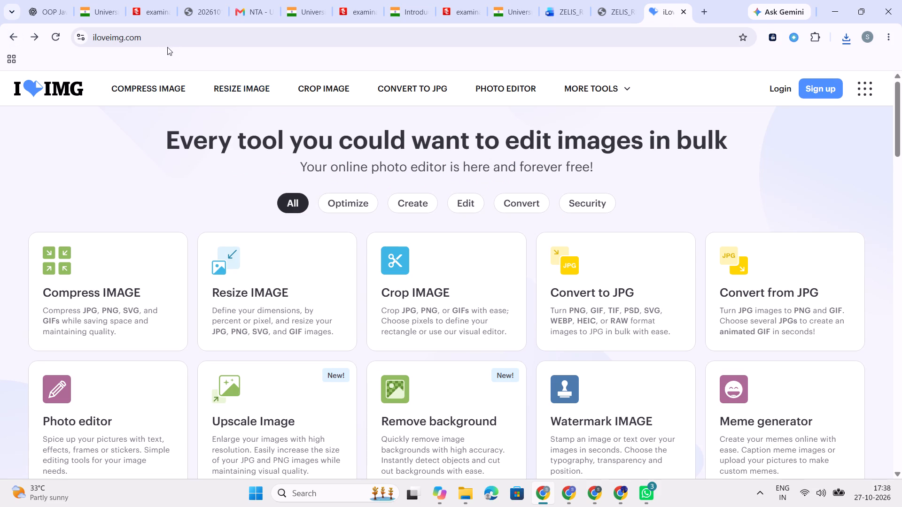
click(16, 39)
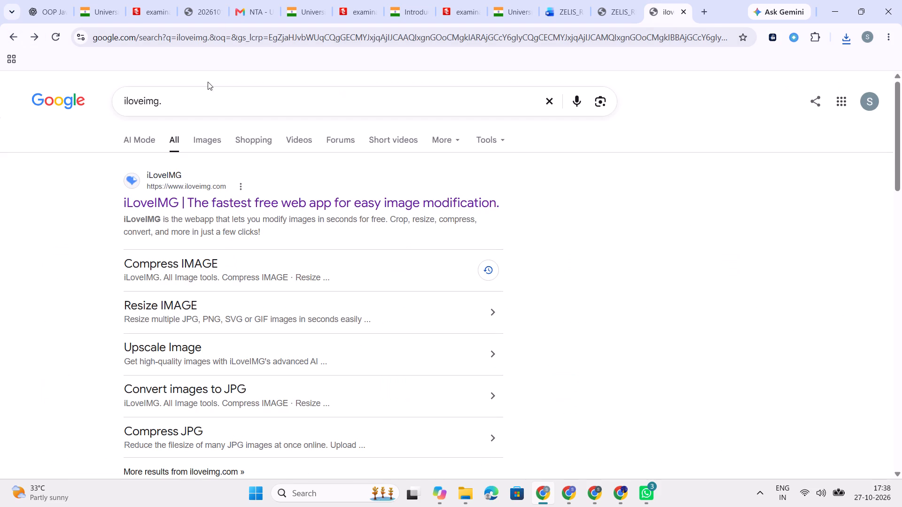
click(209, 90)
key(space)
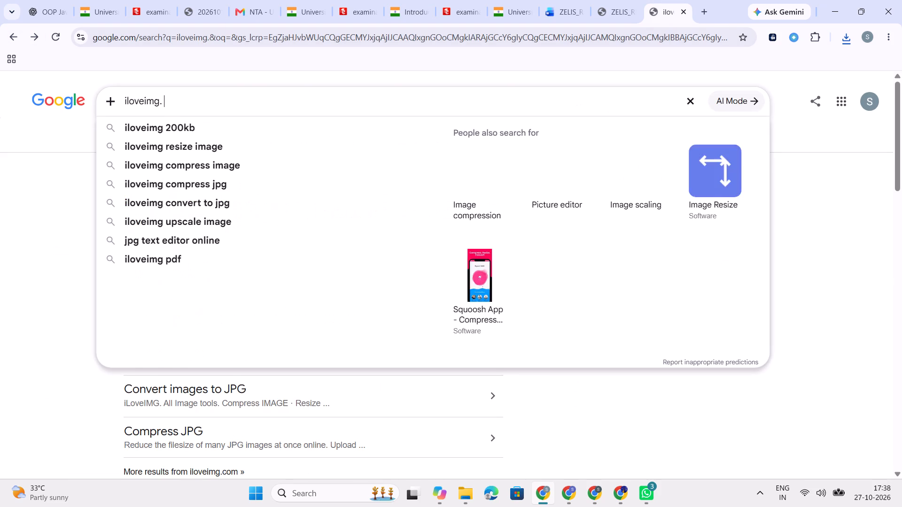
text(10)
key(space)
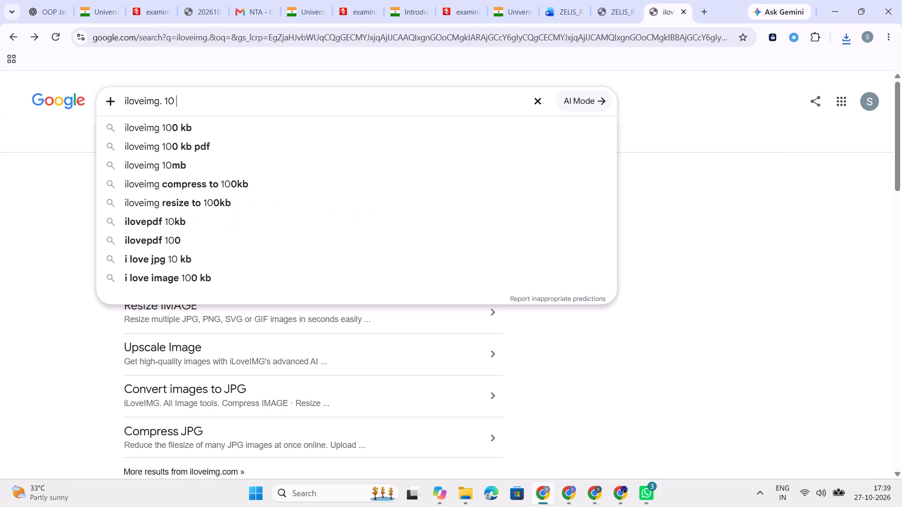
text(T0 50 KB)
key(Return)
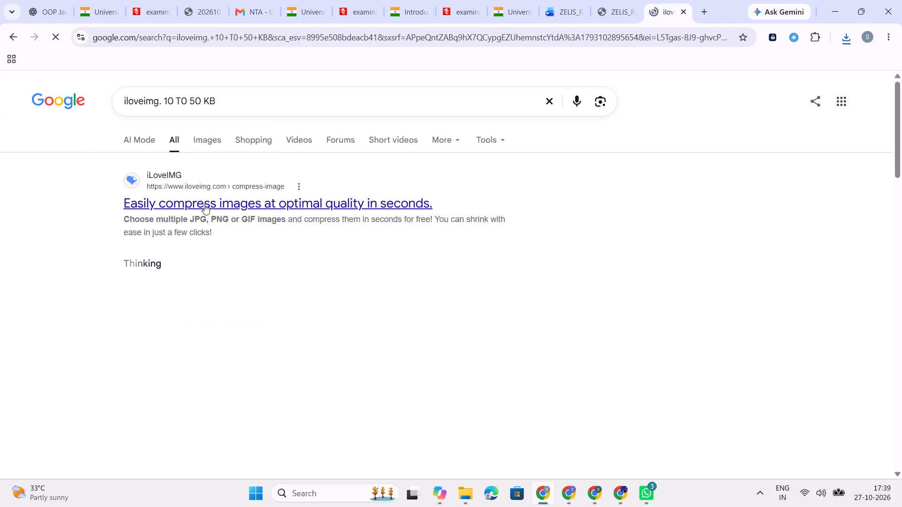
click(204, 204)
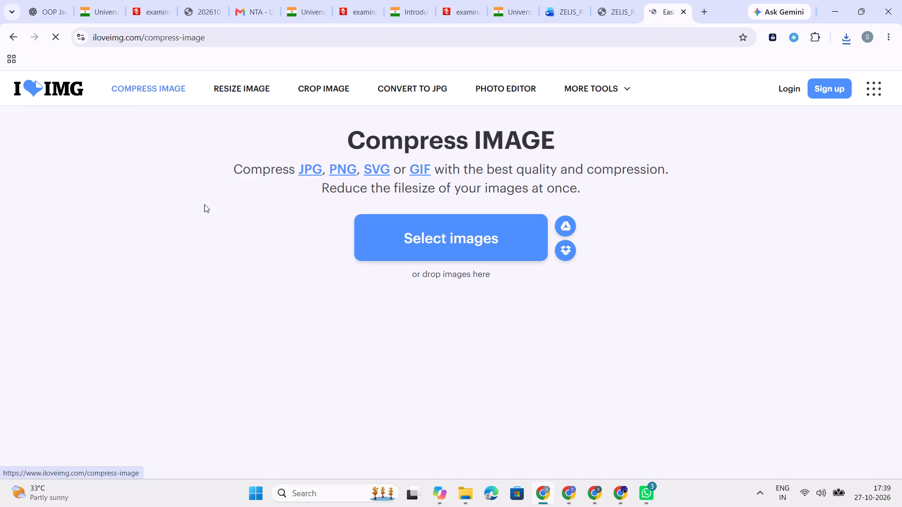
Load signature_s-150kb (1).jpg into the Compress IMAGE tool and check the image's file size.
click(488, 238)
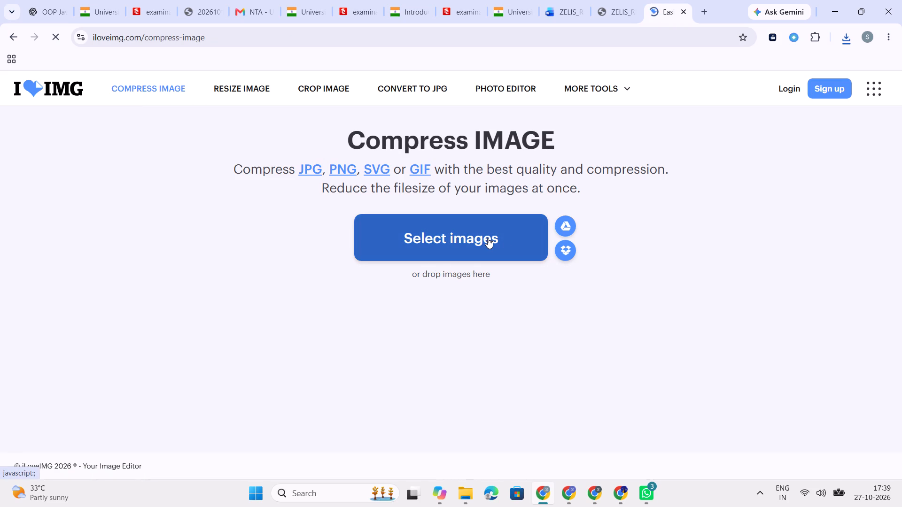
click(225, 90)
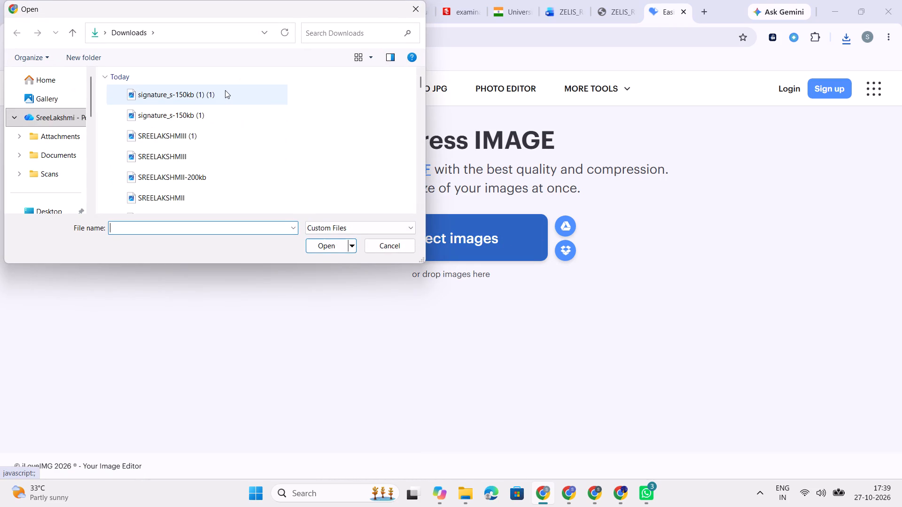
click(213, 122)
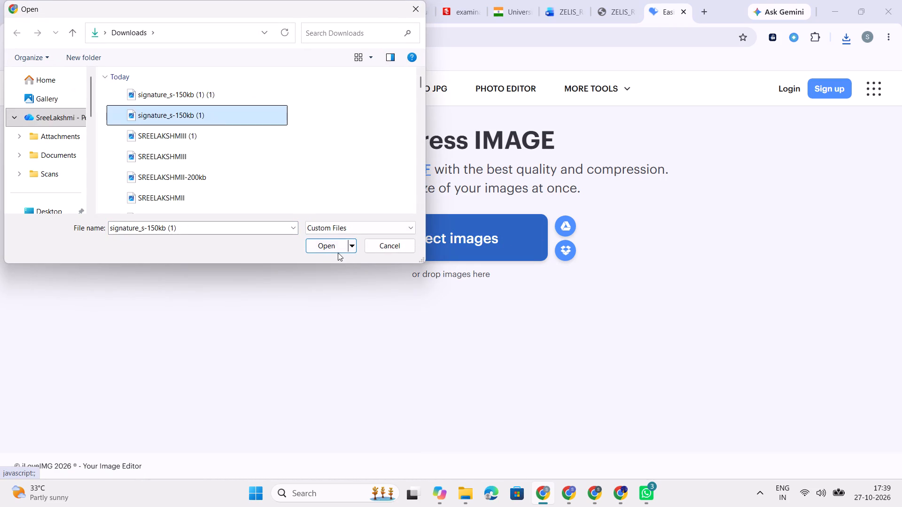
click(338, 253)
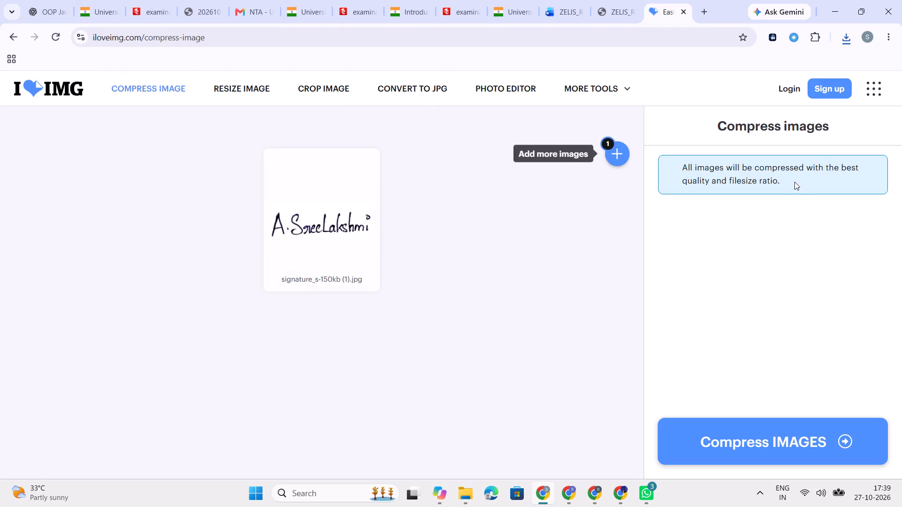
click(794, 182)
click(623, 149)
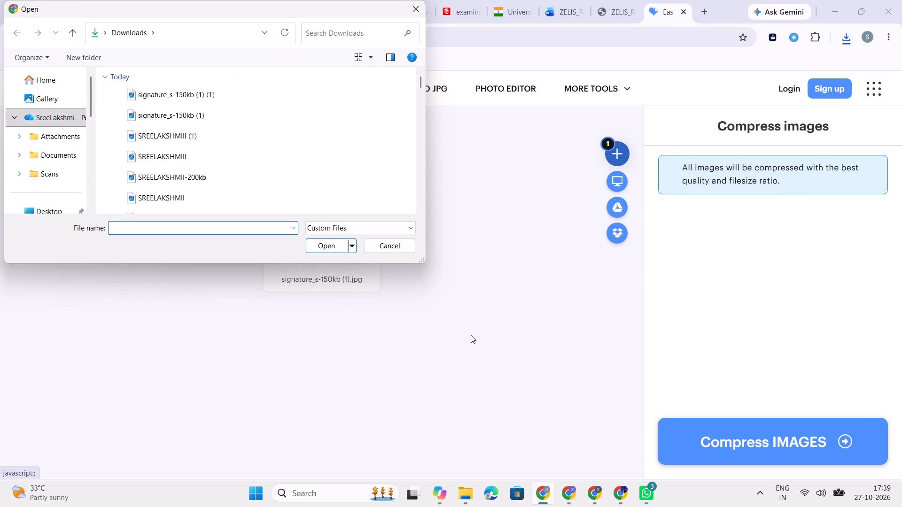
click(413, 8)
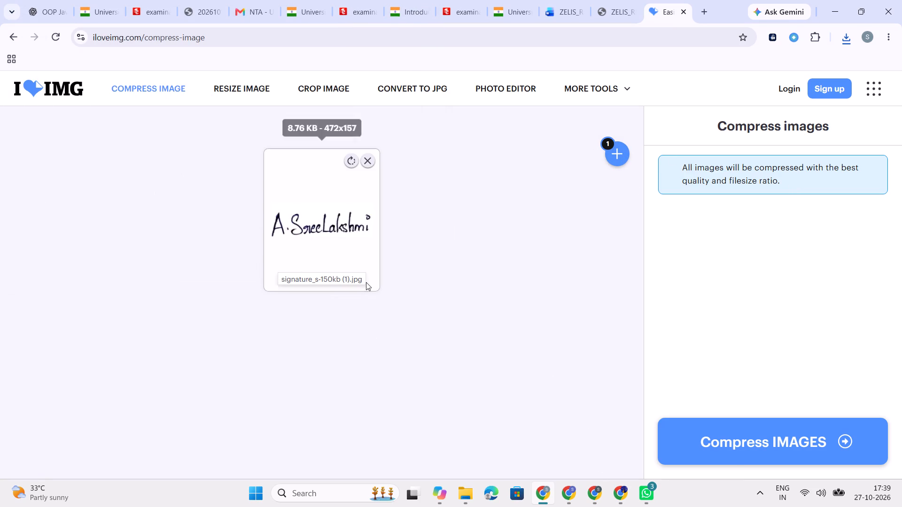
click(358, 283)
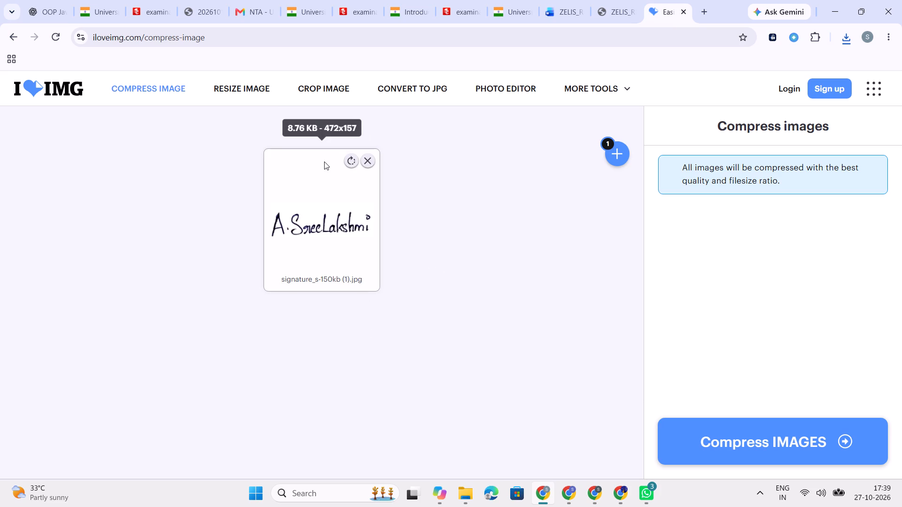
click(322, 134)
Run signature_s-150kb (1) (1).jpg through the Resize IMAGE tool at 472 x 157 pixels and download the resized image.
click(244, 91)
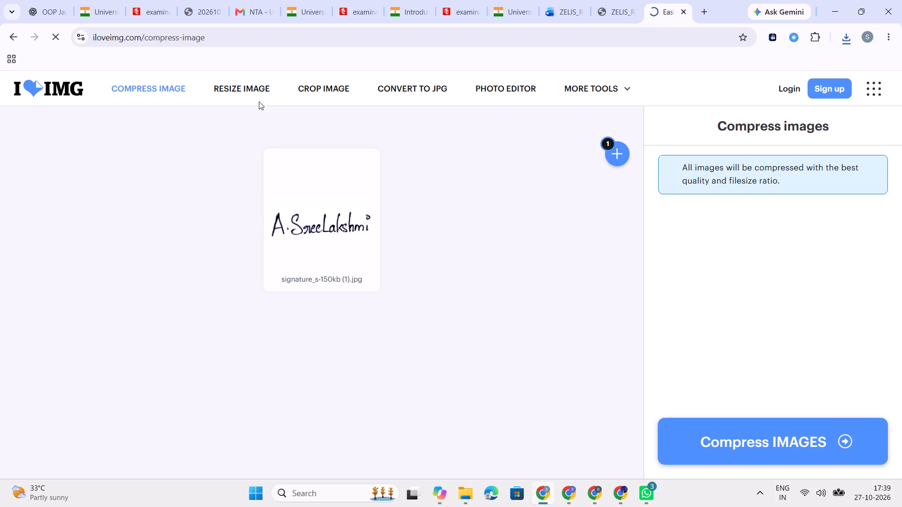
click(482, 253)
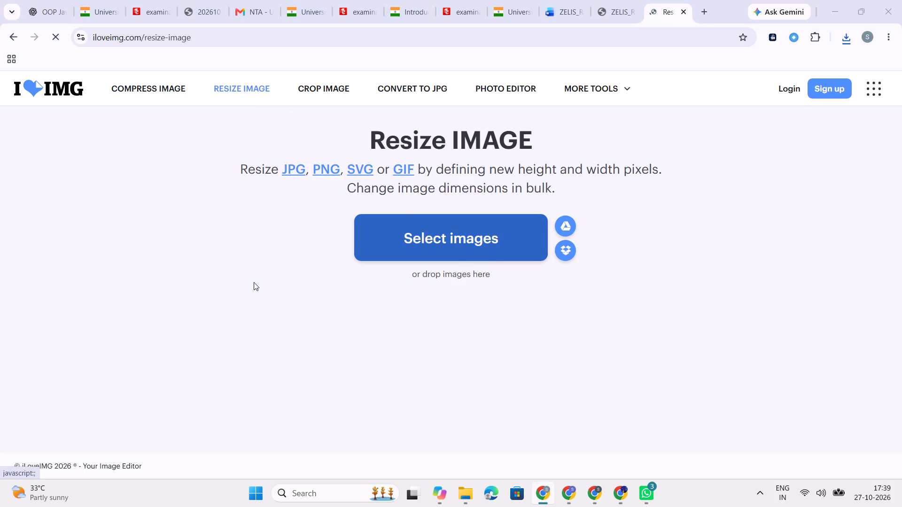
click(200, 95)
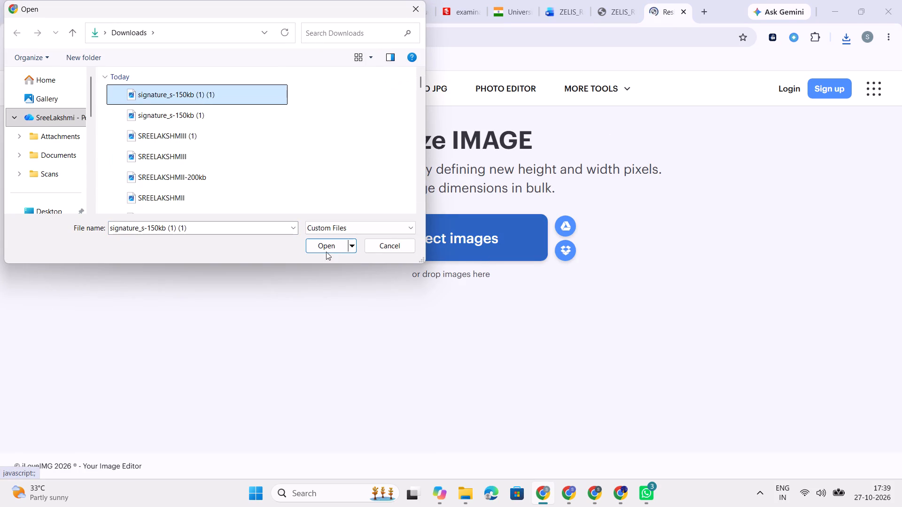
click(332, 246)
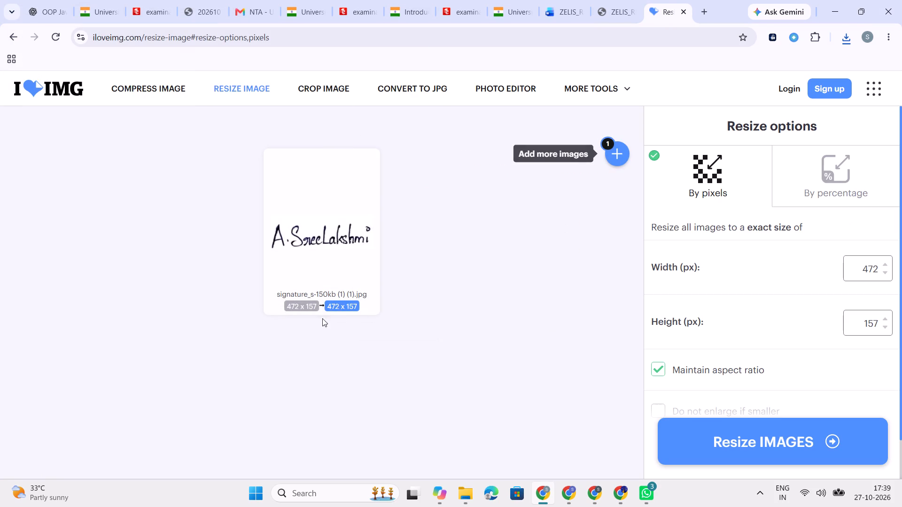
click(817, 449)
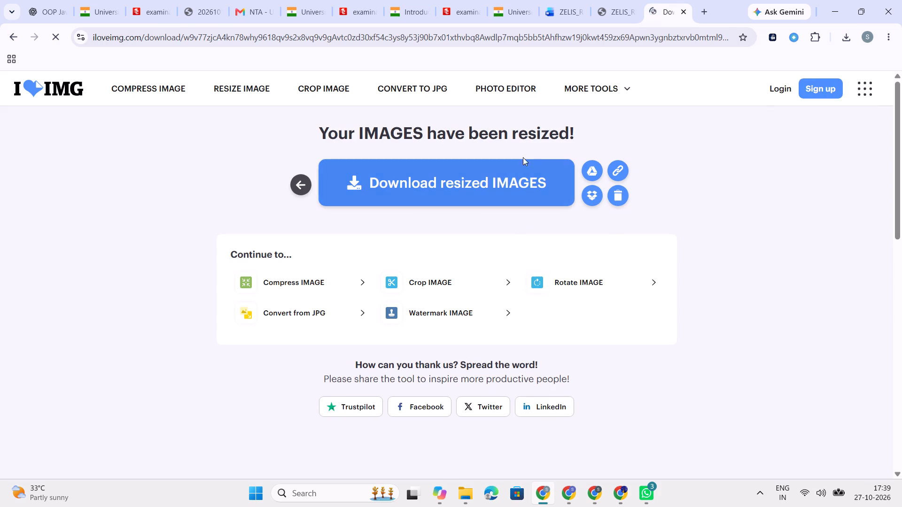
click(493, 199)
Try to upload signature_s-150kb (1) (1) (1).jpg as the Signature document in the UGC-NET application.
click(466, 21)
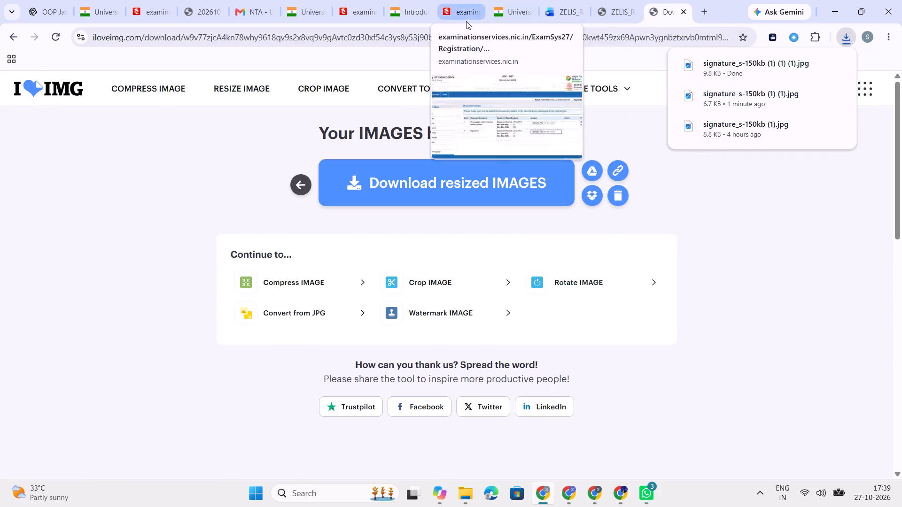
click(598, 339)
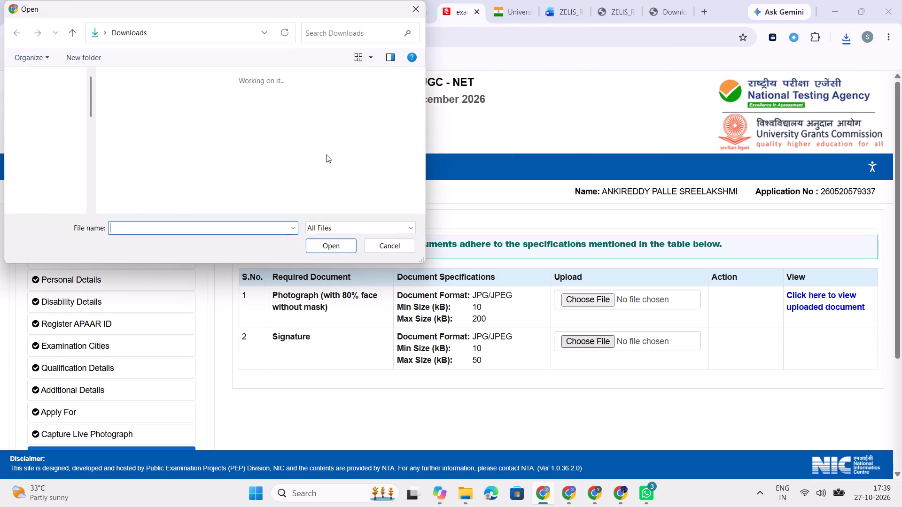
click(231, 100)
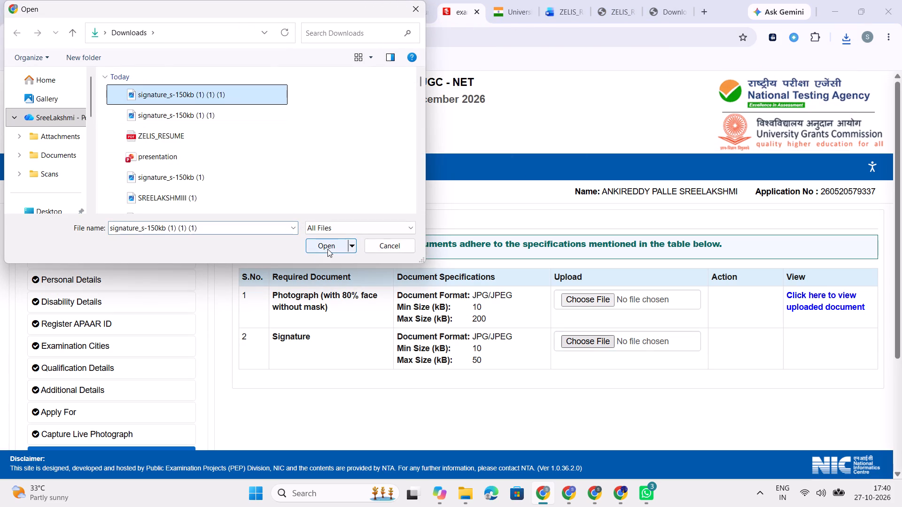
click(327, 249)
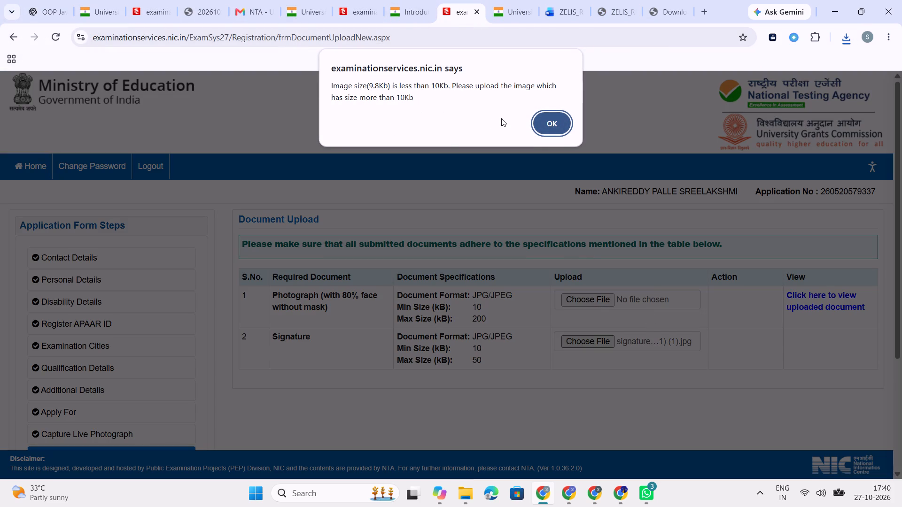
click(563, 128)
Return to iLoveIMG's Resize IMAGE tool and open the file selection for a signature image.
click(664, 8)
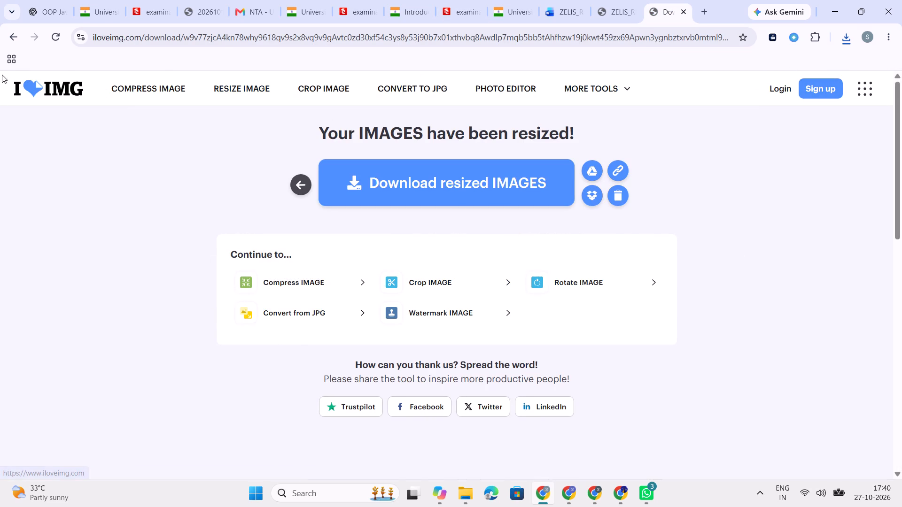
click(16, 42)
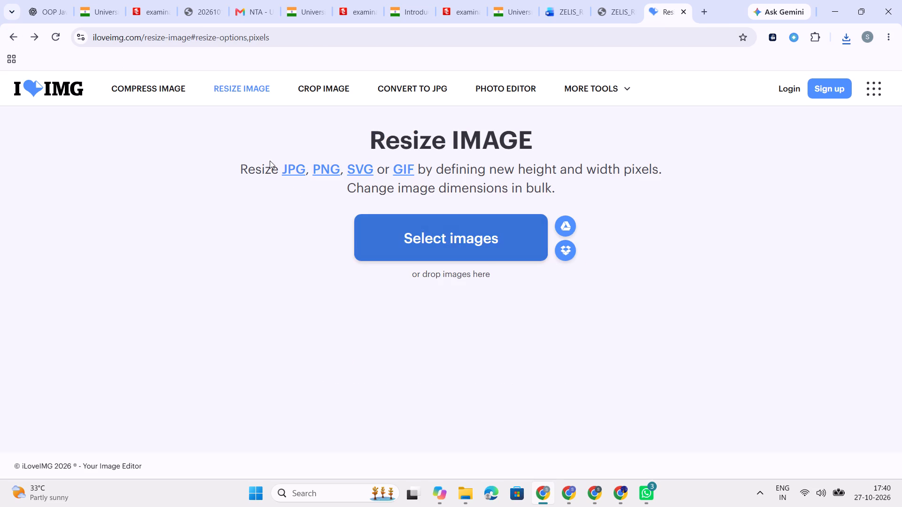
click(443, 223)
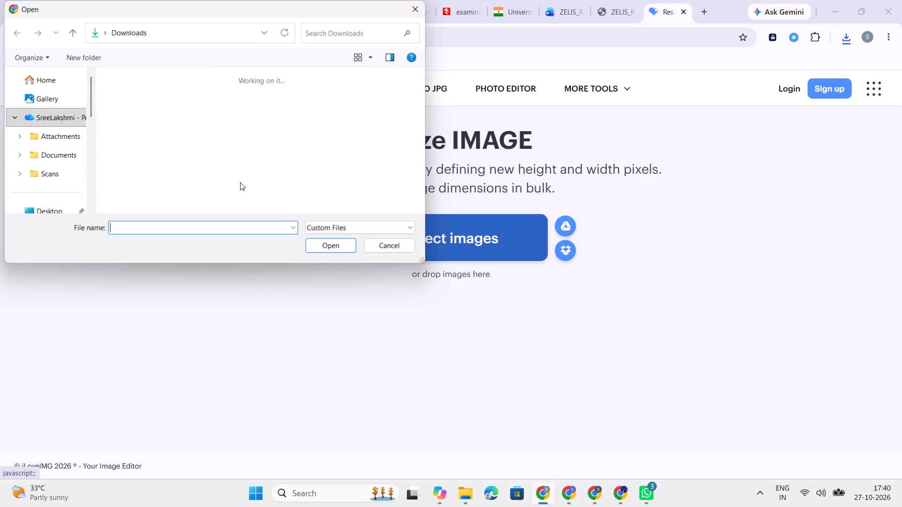
click(427, 14)
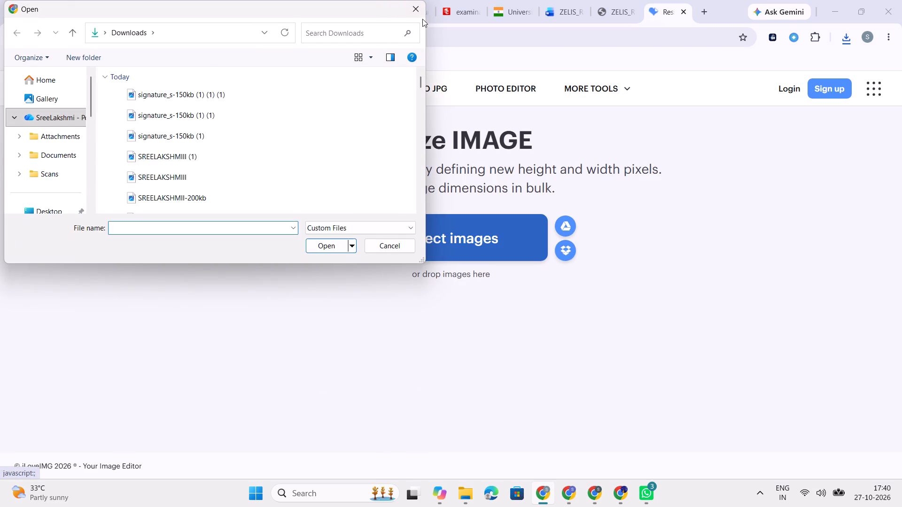